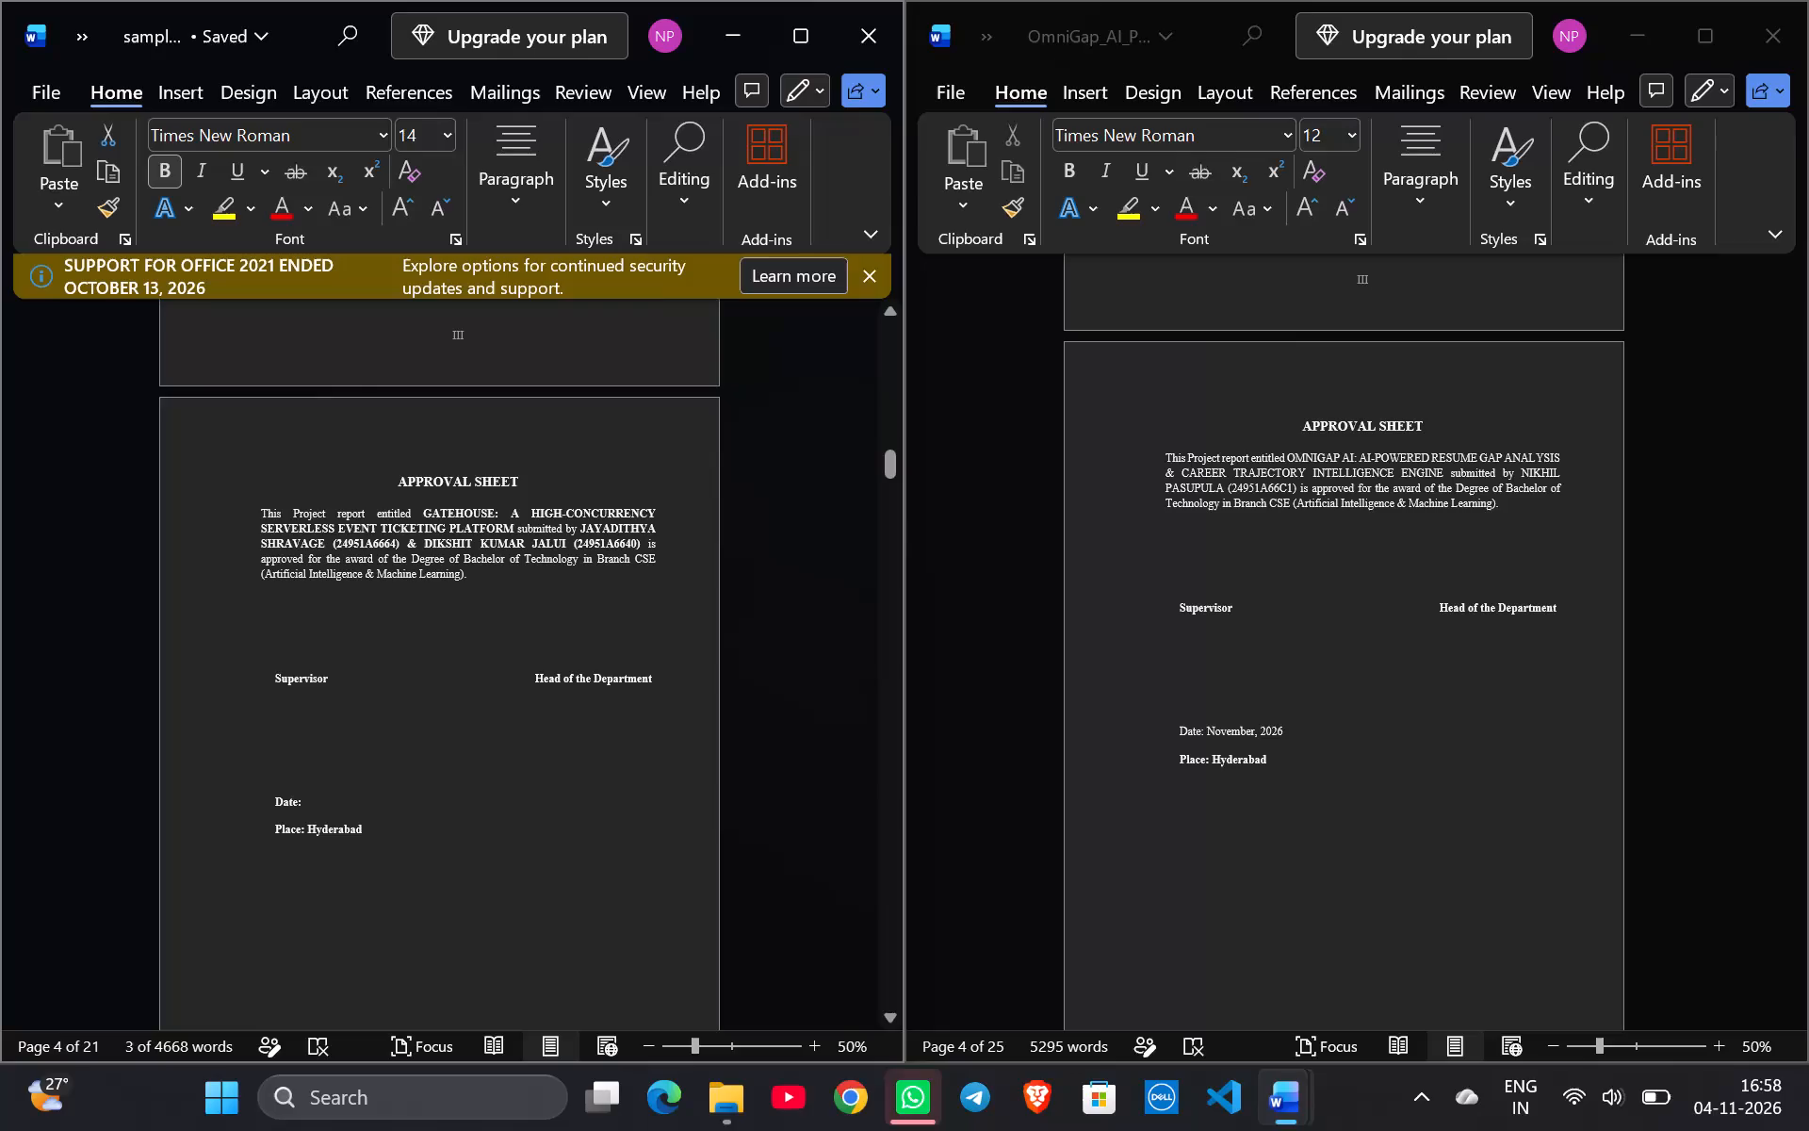
# Add an ampersand and the second student's name with roll number in parentheses after the first student in the OmniGap approval sheet.
pyautogui.moveTo(259, 510); pyautogui.dragTo(398, 513)
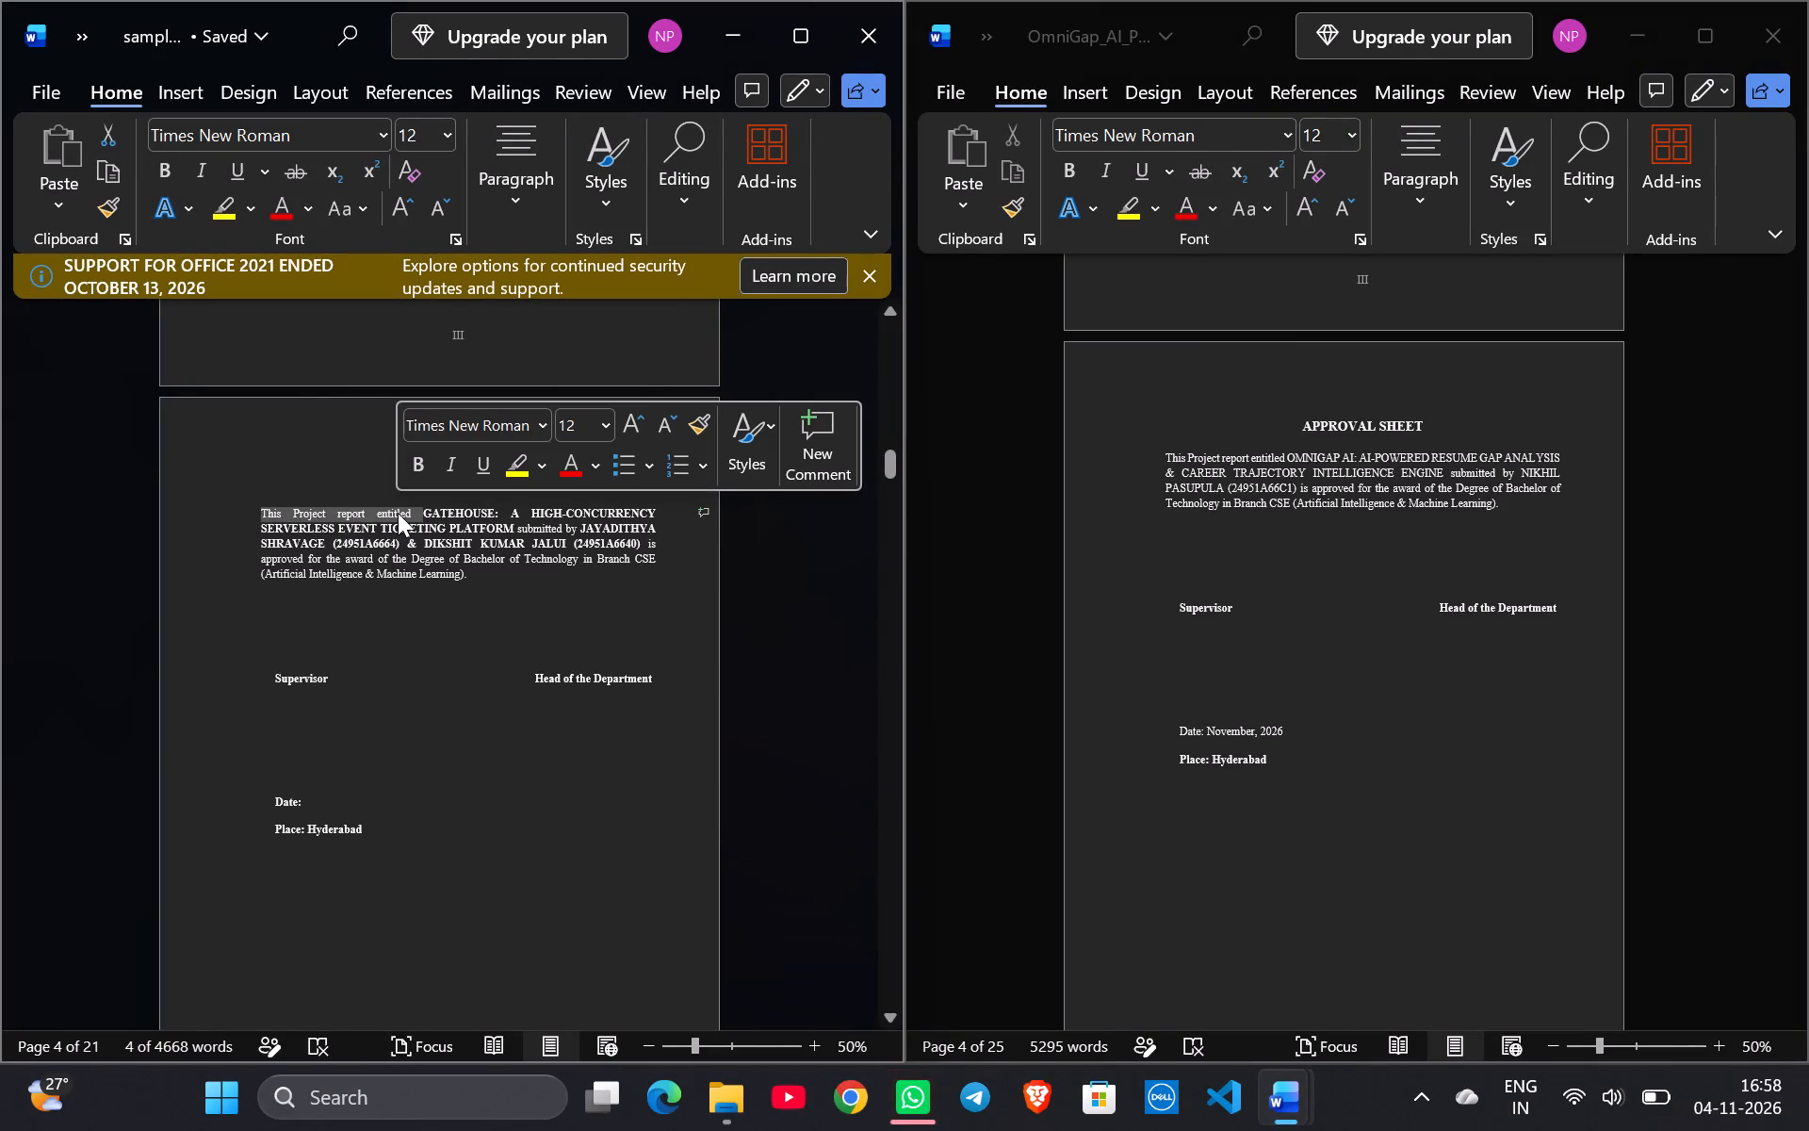
pyautogui.click(1179, 457)
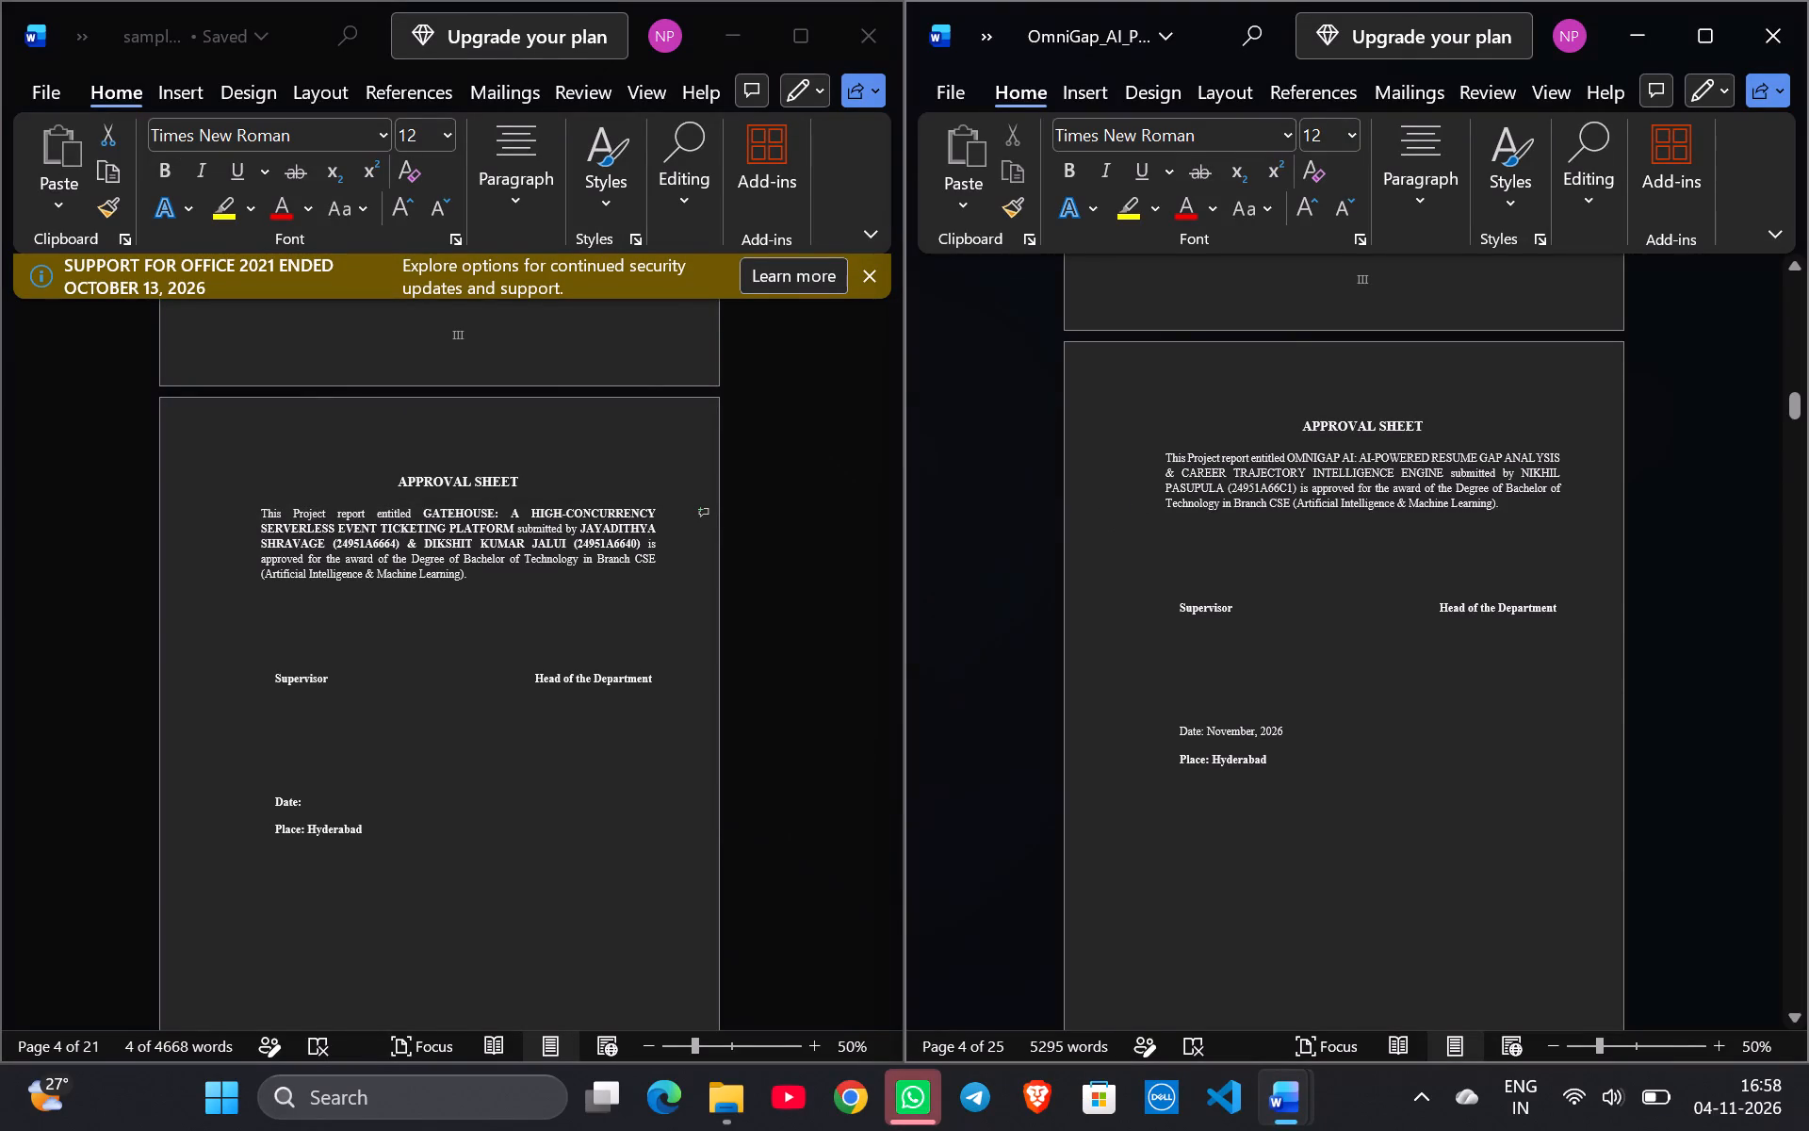
pyautogui.moveTo(1163, 460); pyautogui.dragTo(1270, 456)
pyautogui.moveTo(1270, 456); pyautogui.dragTo(1284, 455)
pyautogui.click(1331, 653)
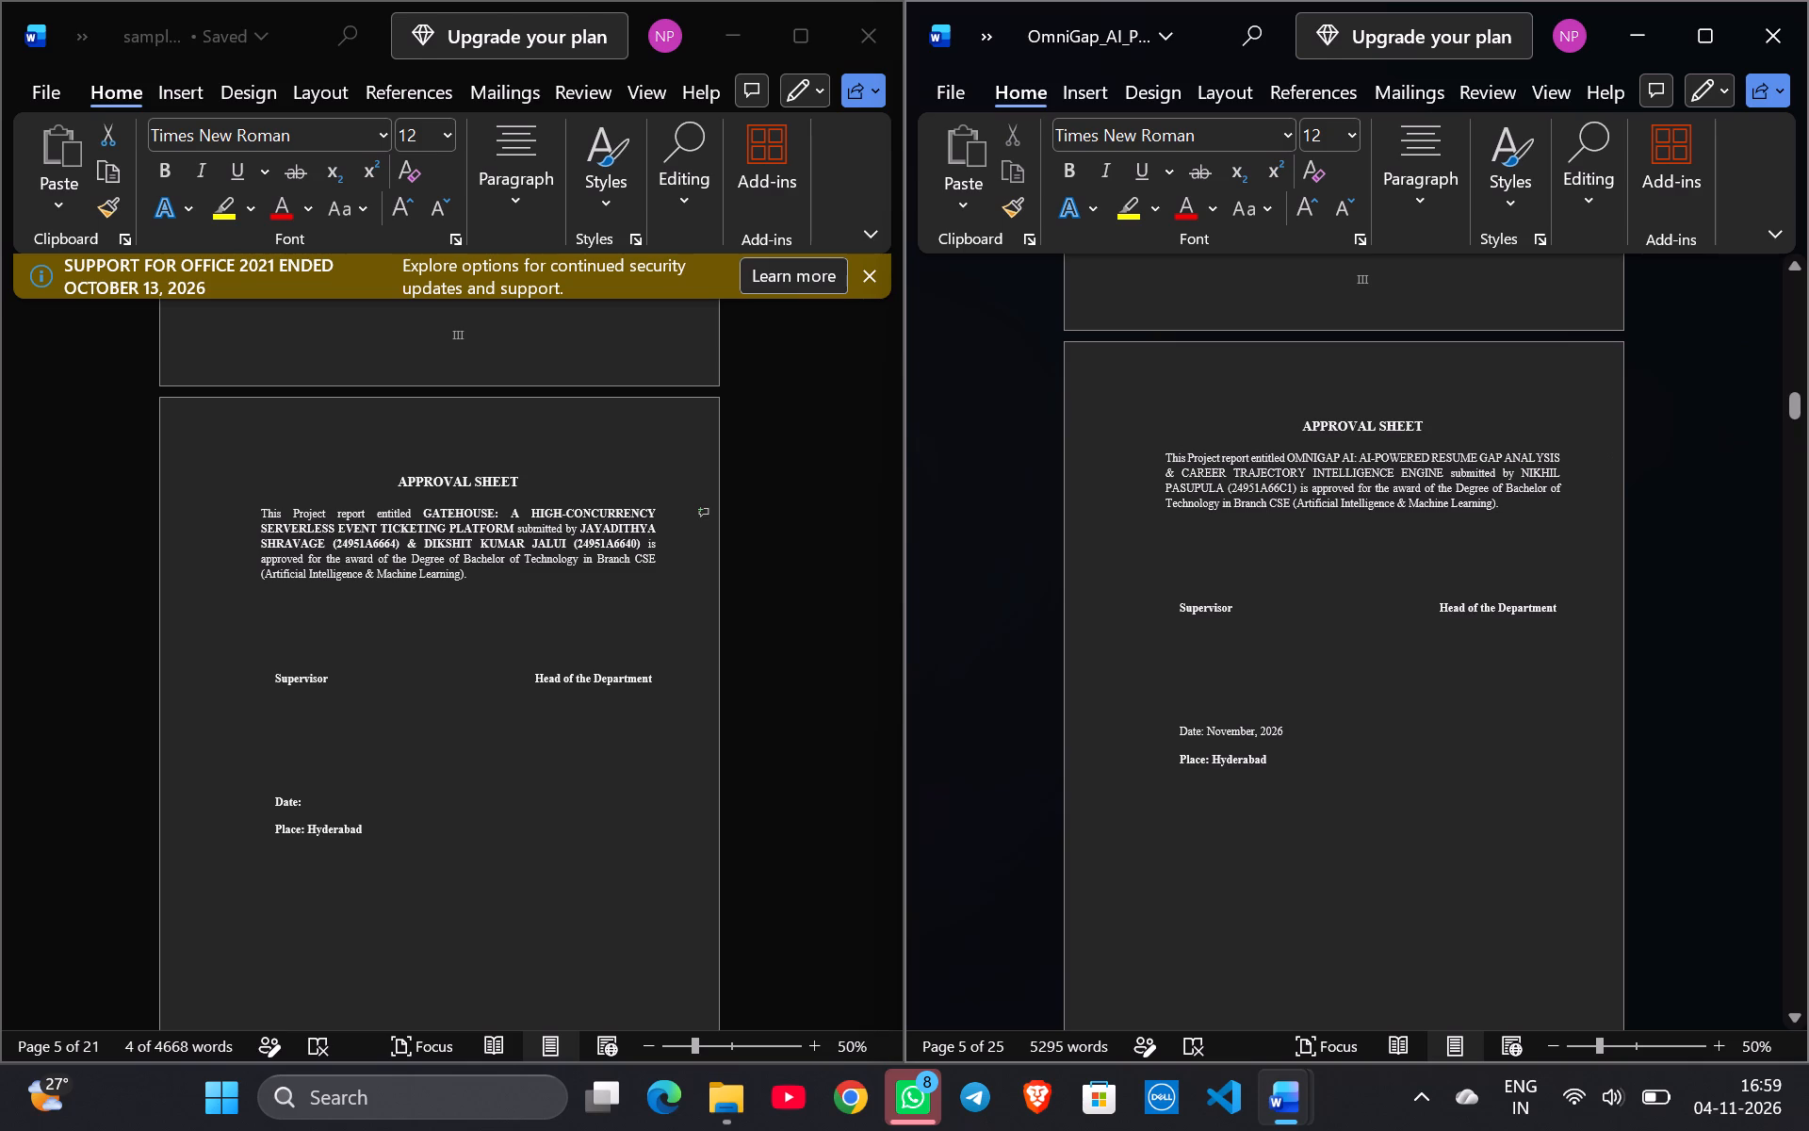
pyautogui.click(1296, 494)
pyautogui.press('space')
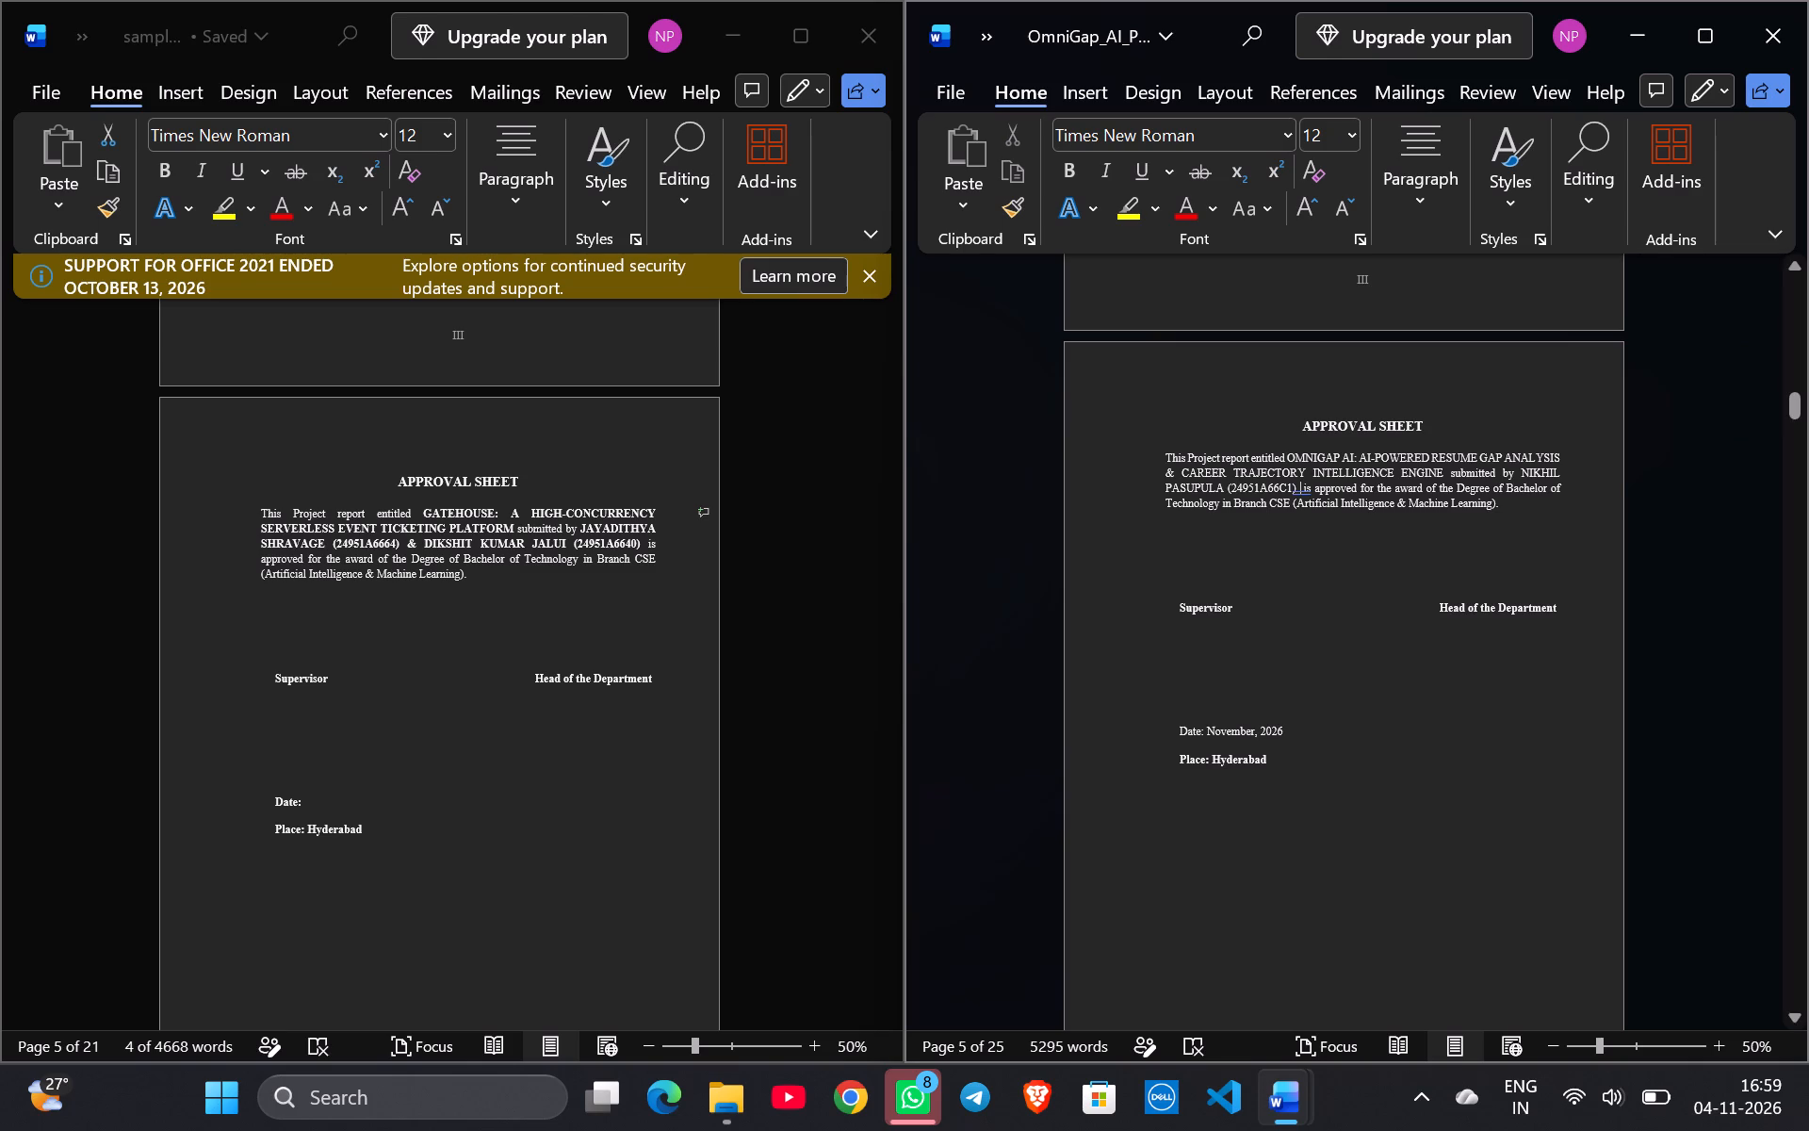
pyautogui.hotkey('shift', '&')
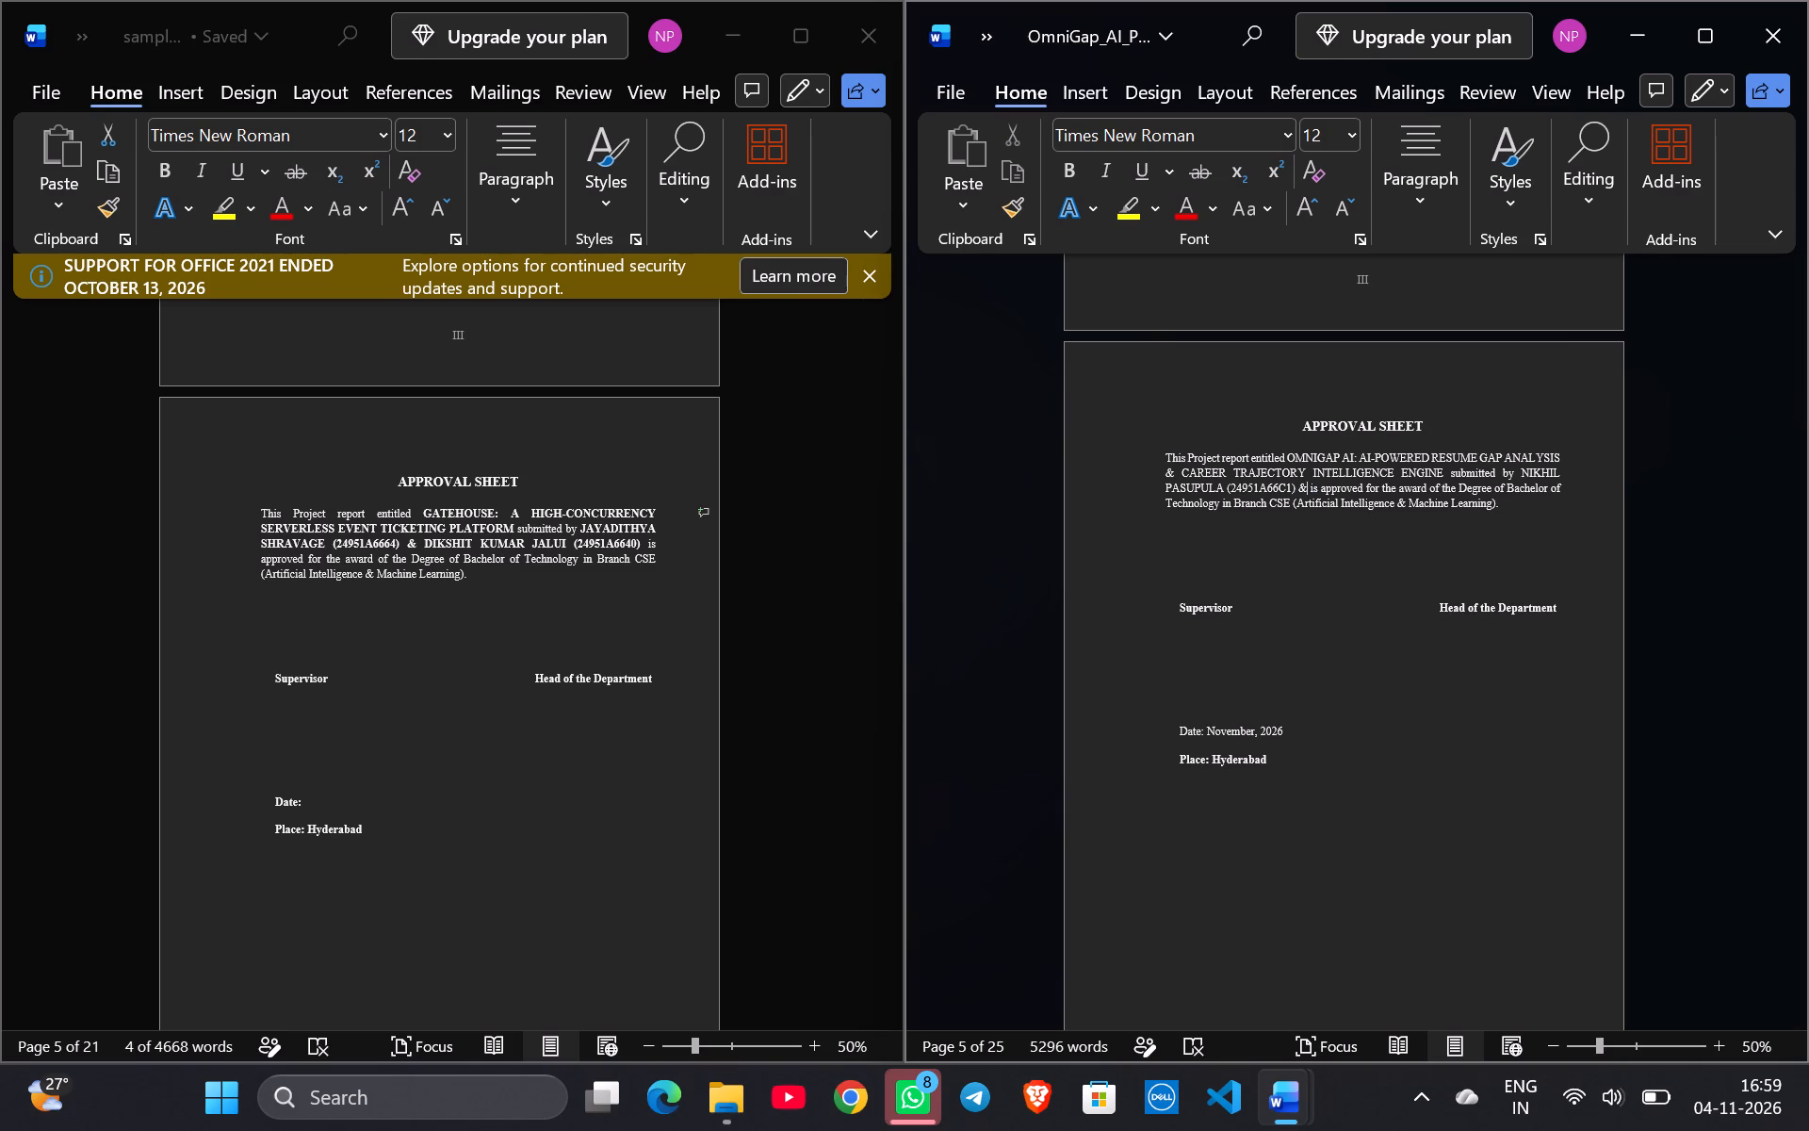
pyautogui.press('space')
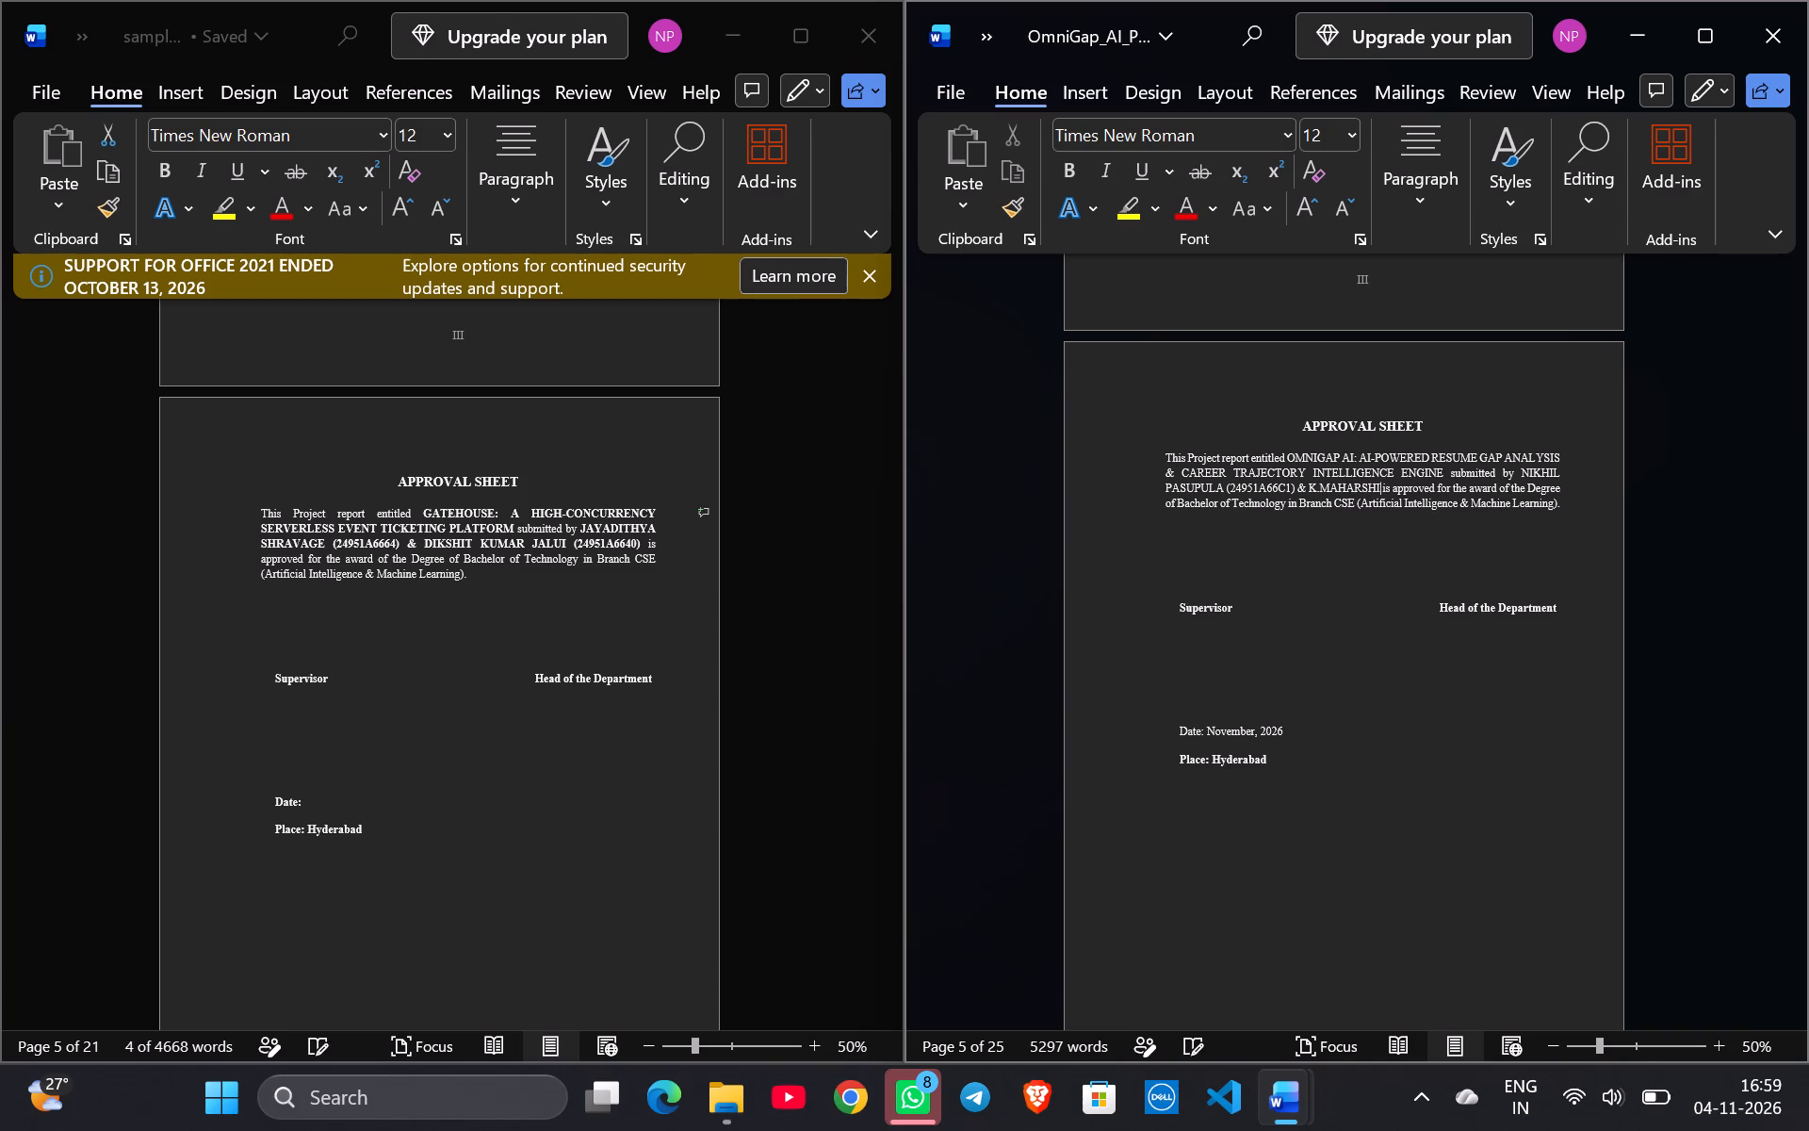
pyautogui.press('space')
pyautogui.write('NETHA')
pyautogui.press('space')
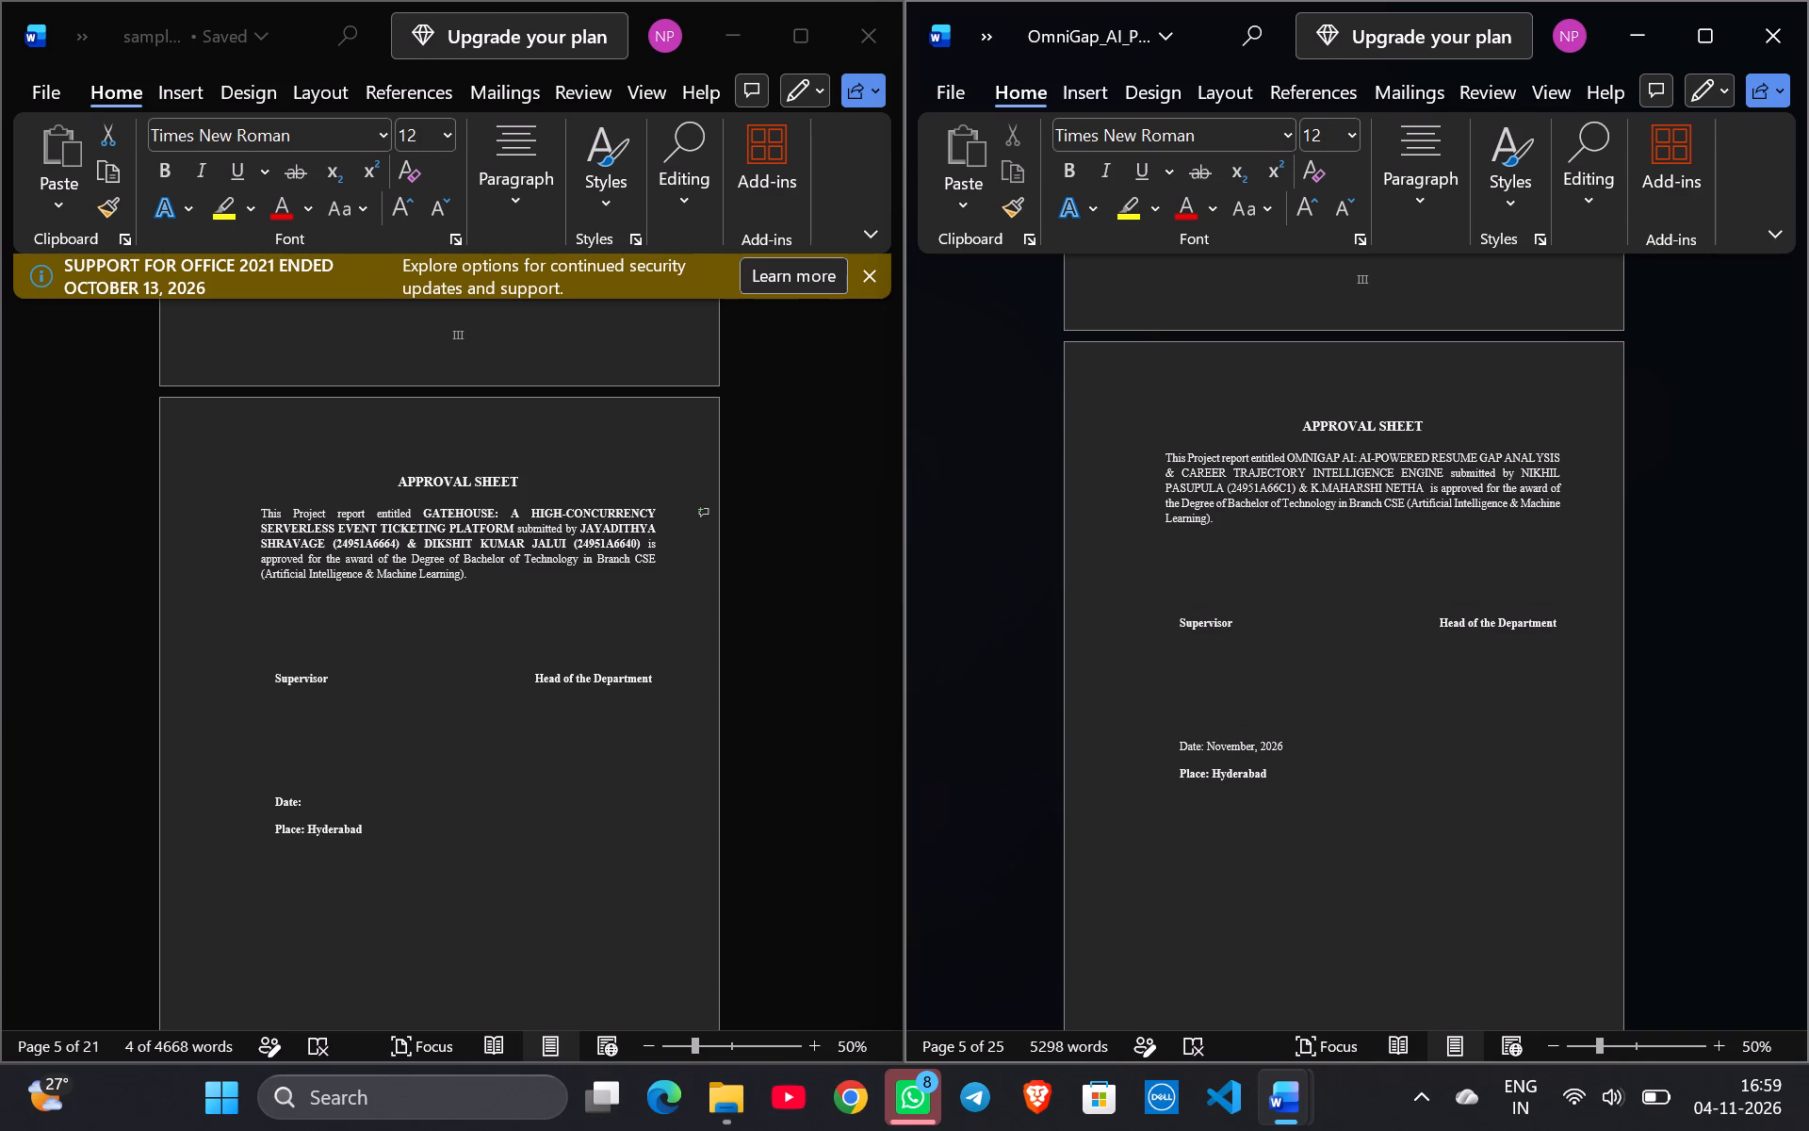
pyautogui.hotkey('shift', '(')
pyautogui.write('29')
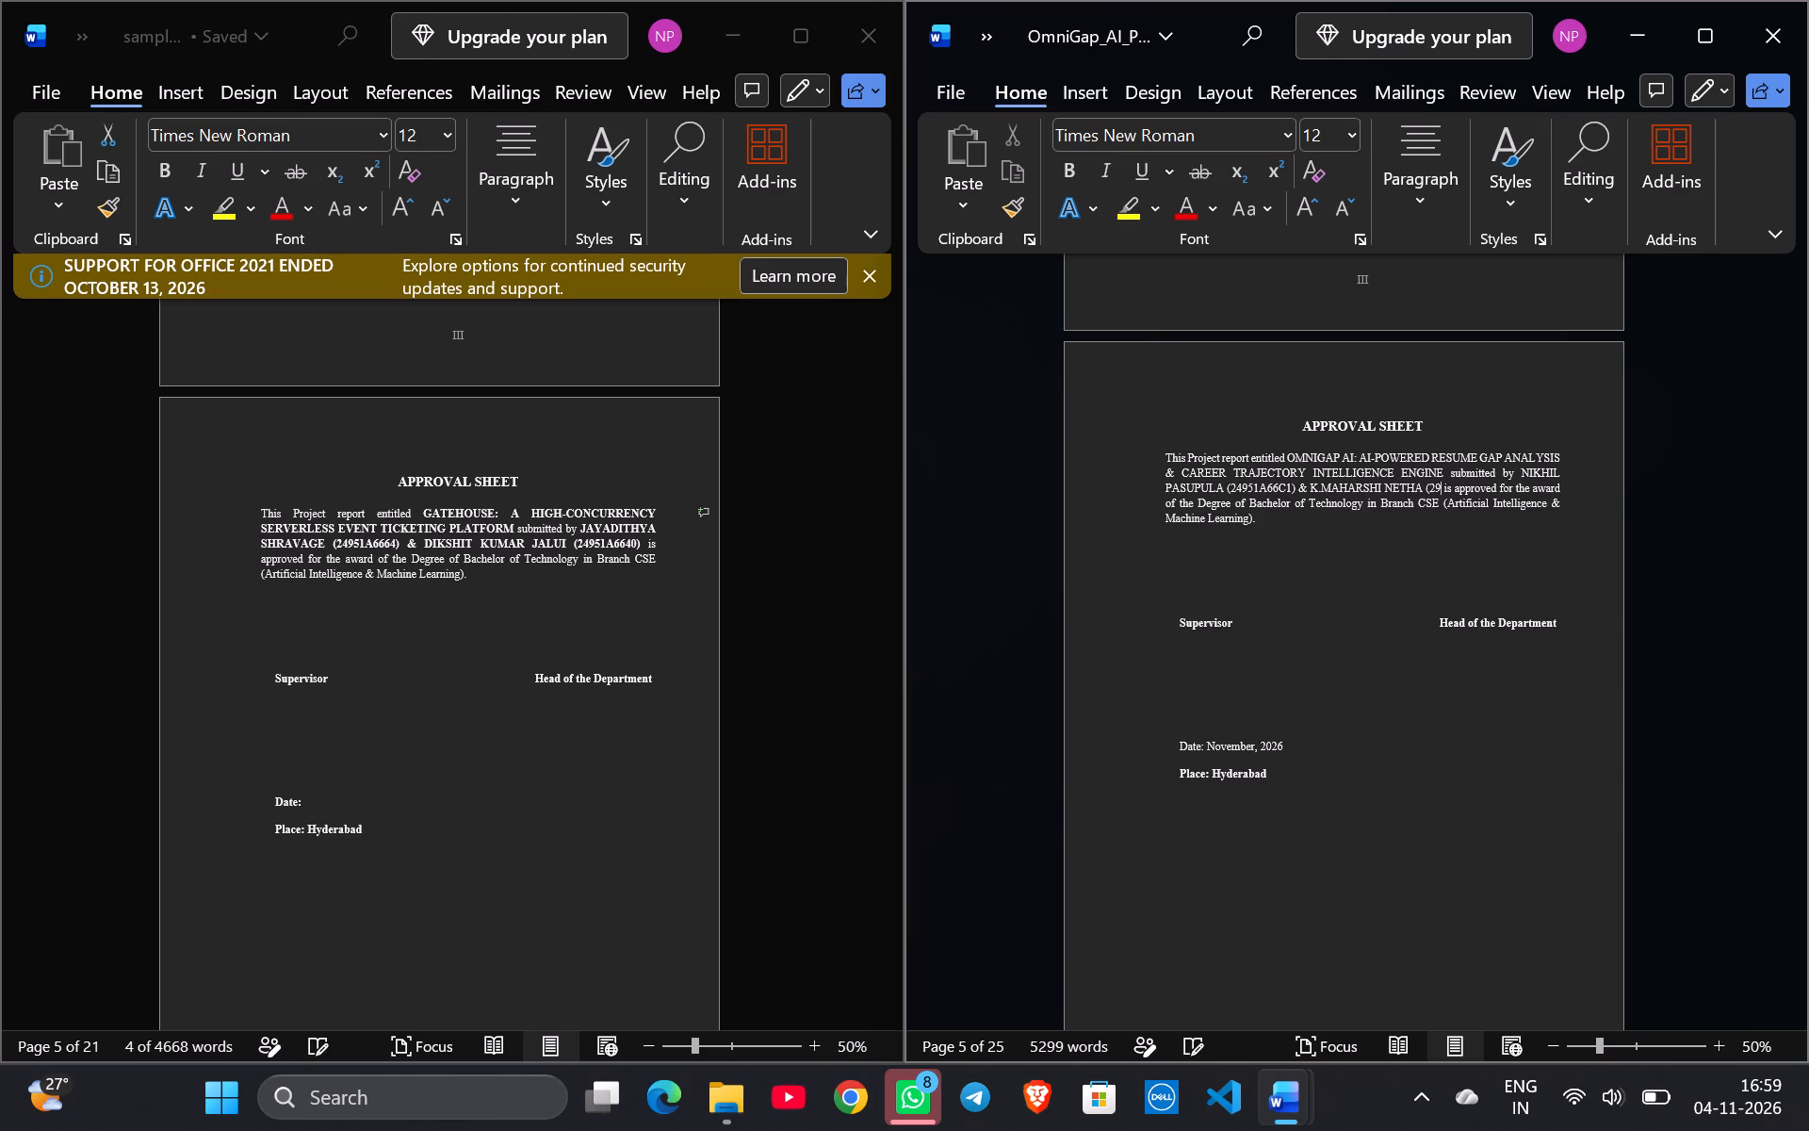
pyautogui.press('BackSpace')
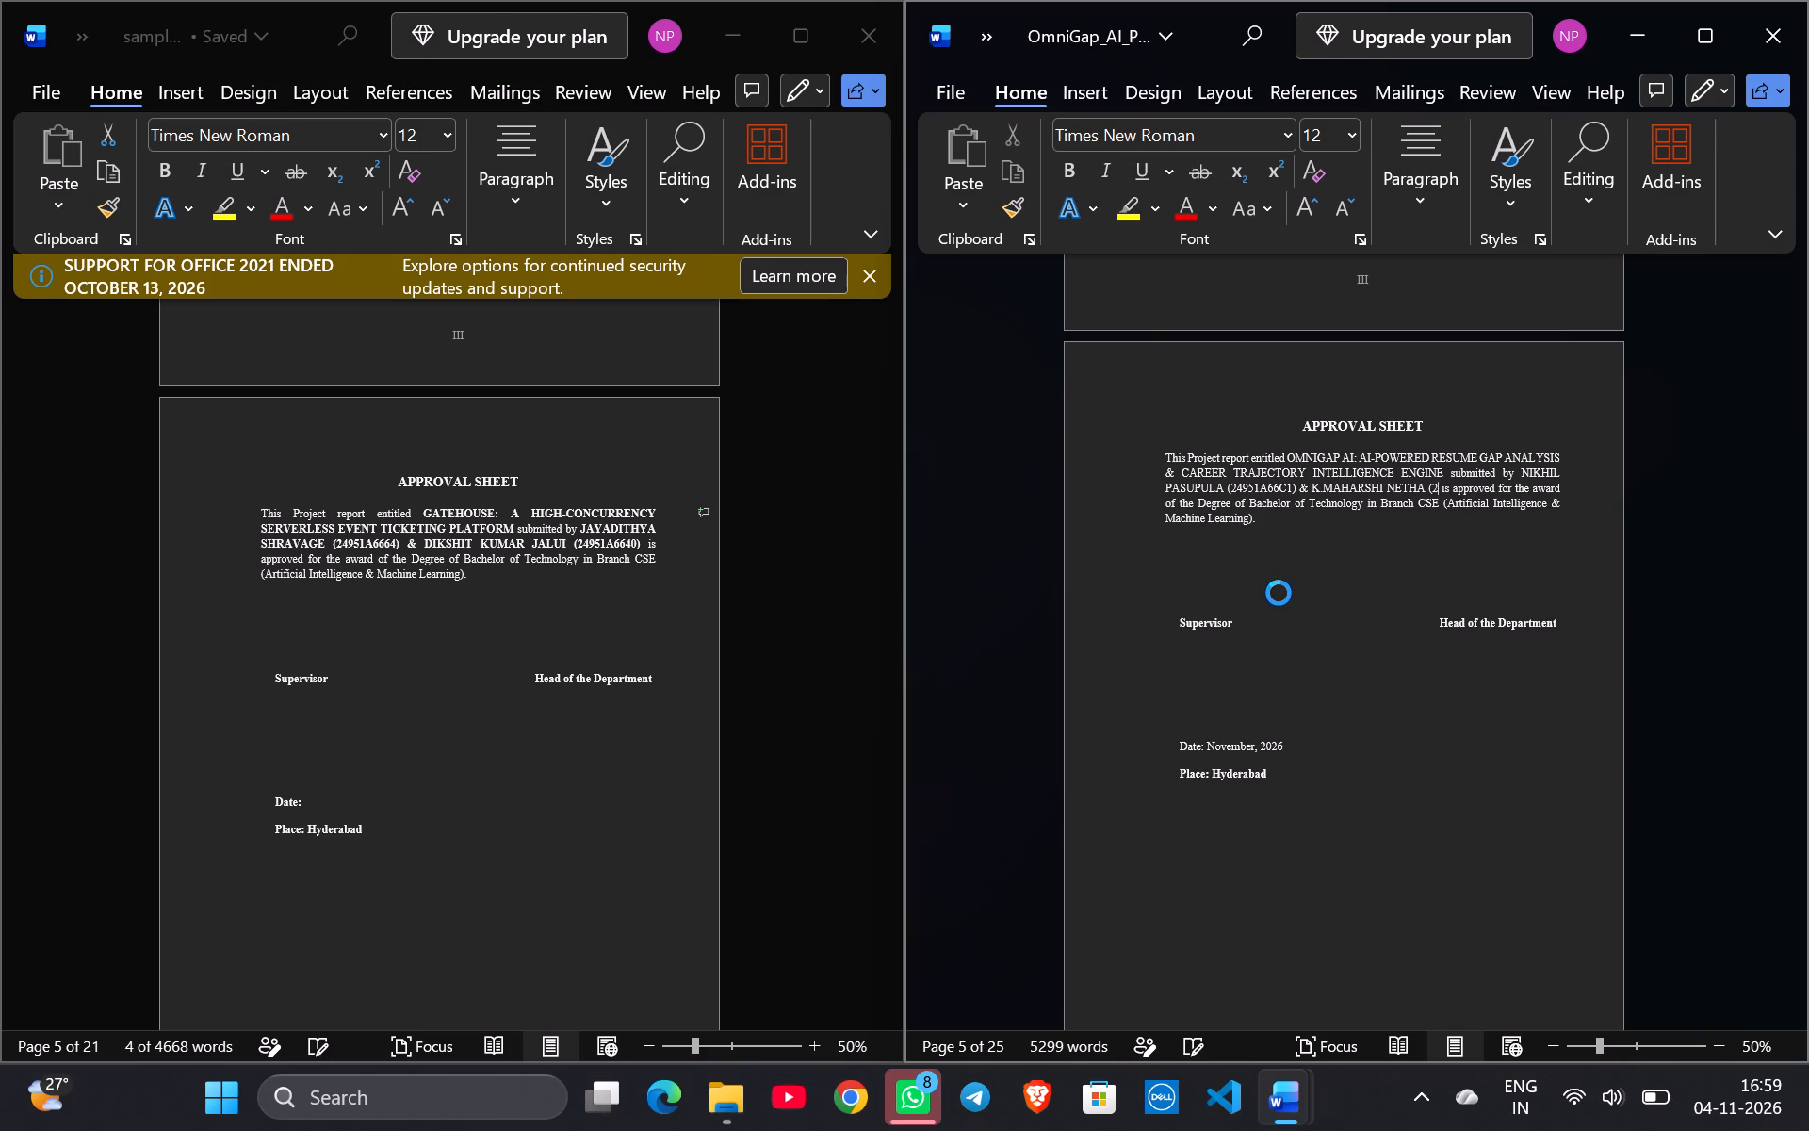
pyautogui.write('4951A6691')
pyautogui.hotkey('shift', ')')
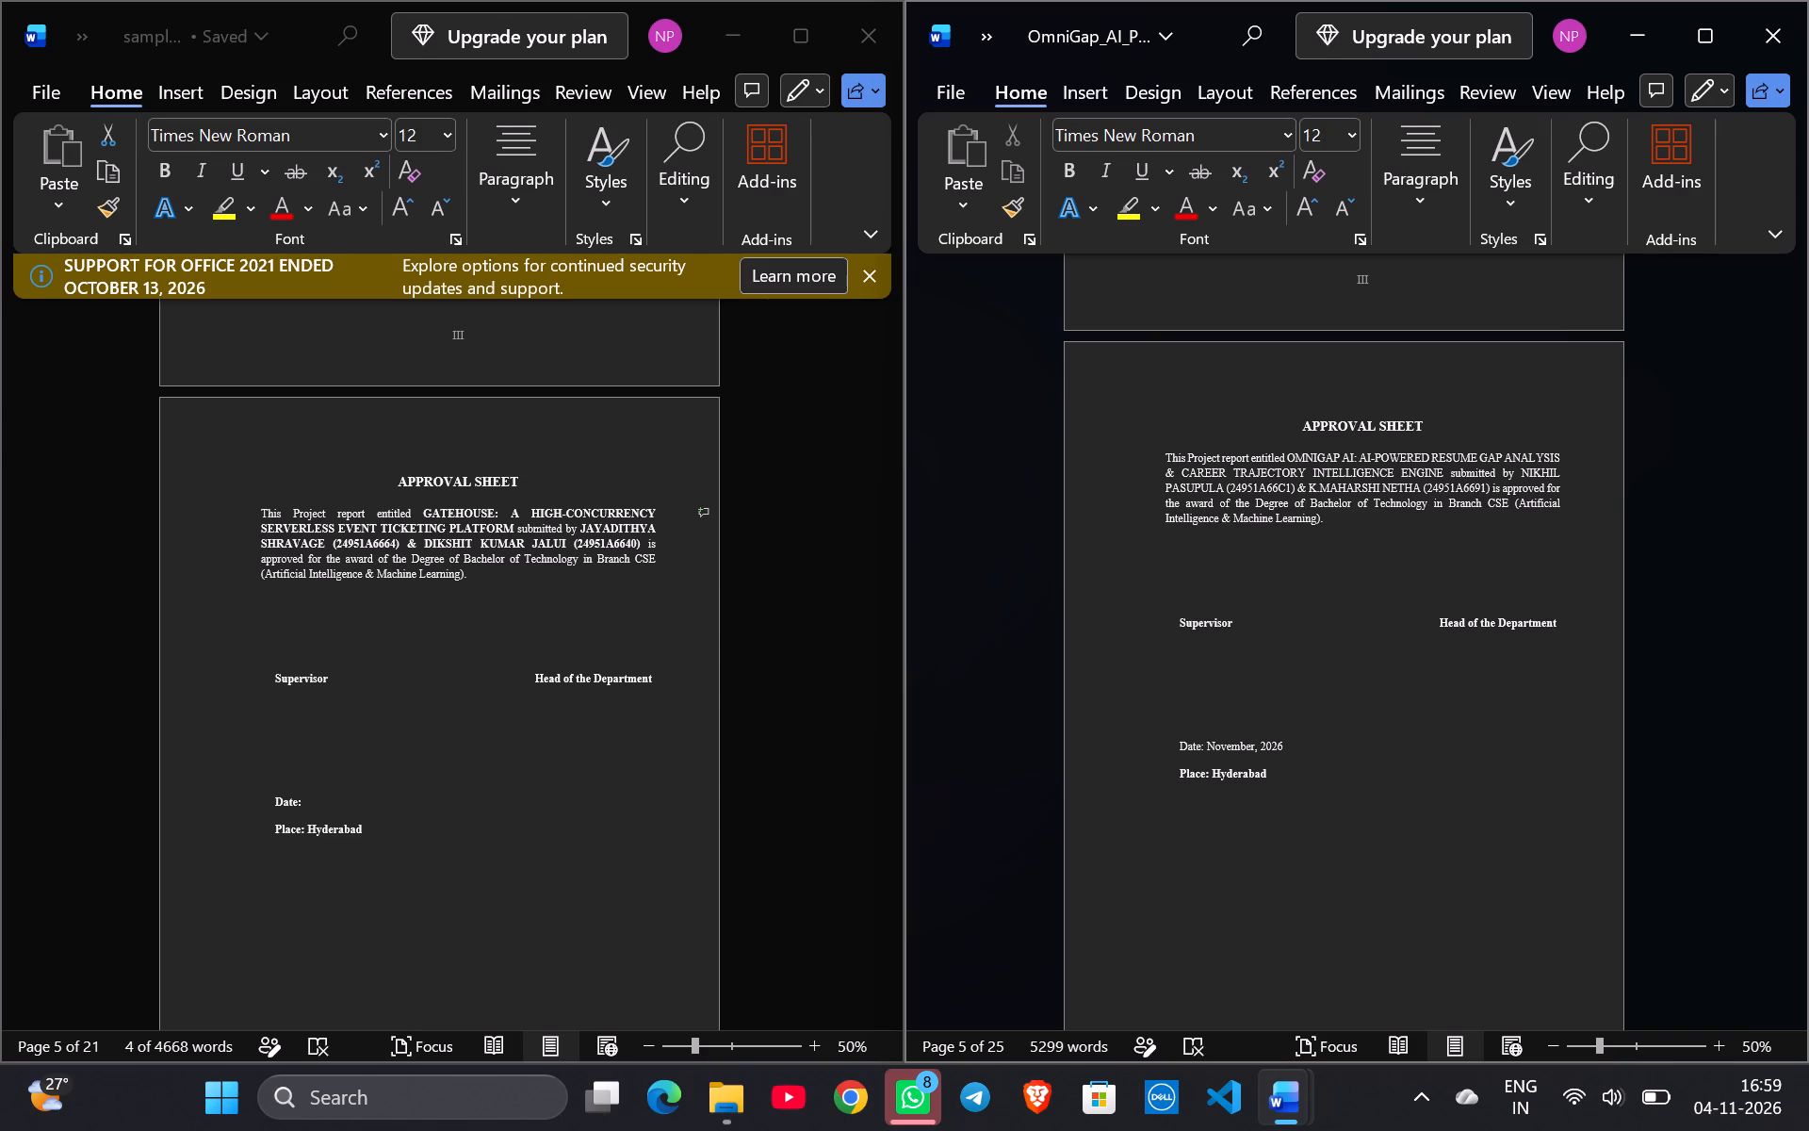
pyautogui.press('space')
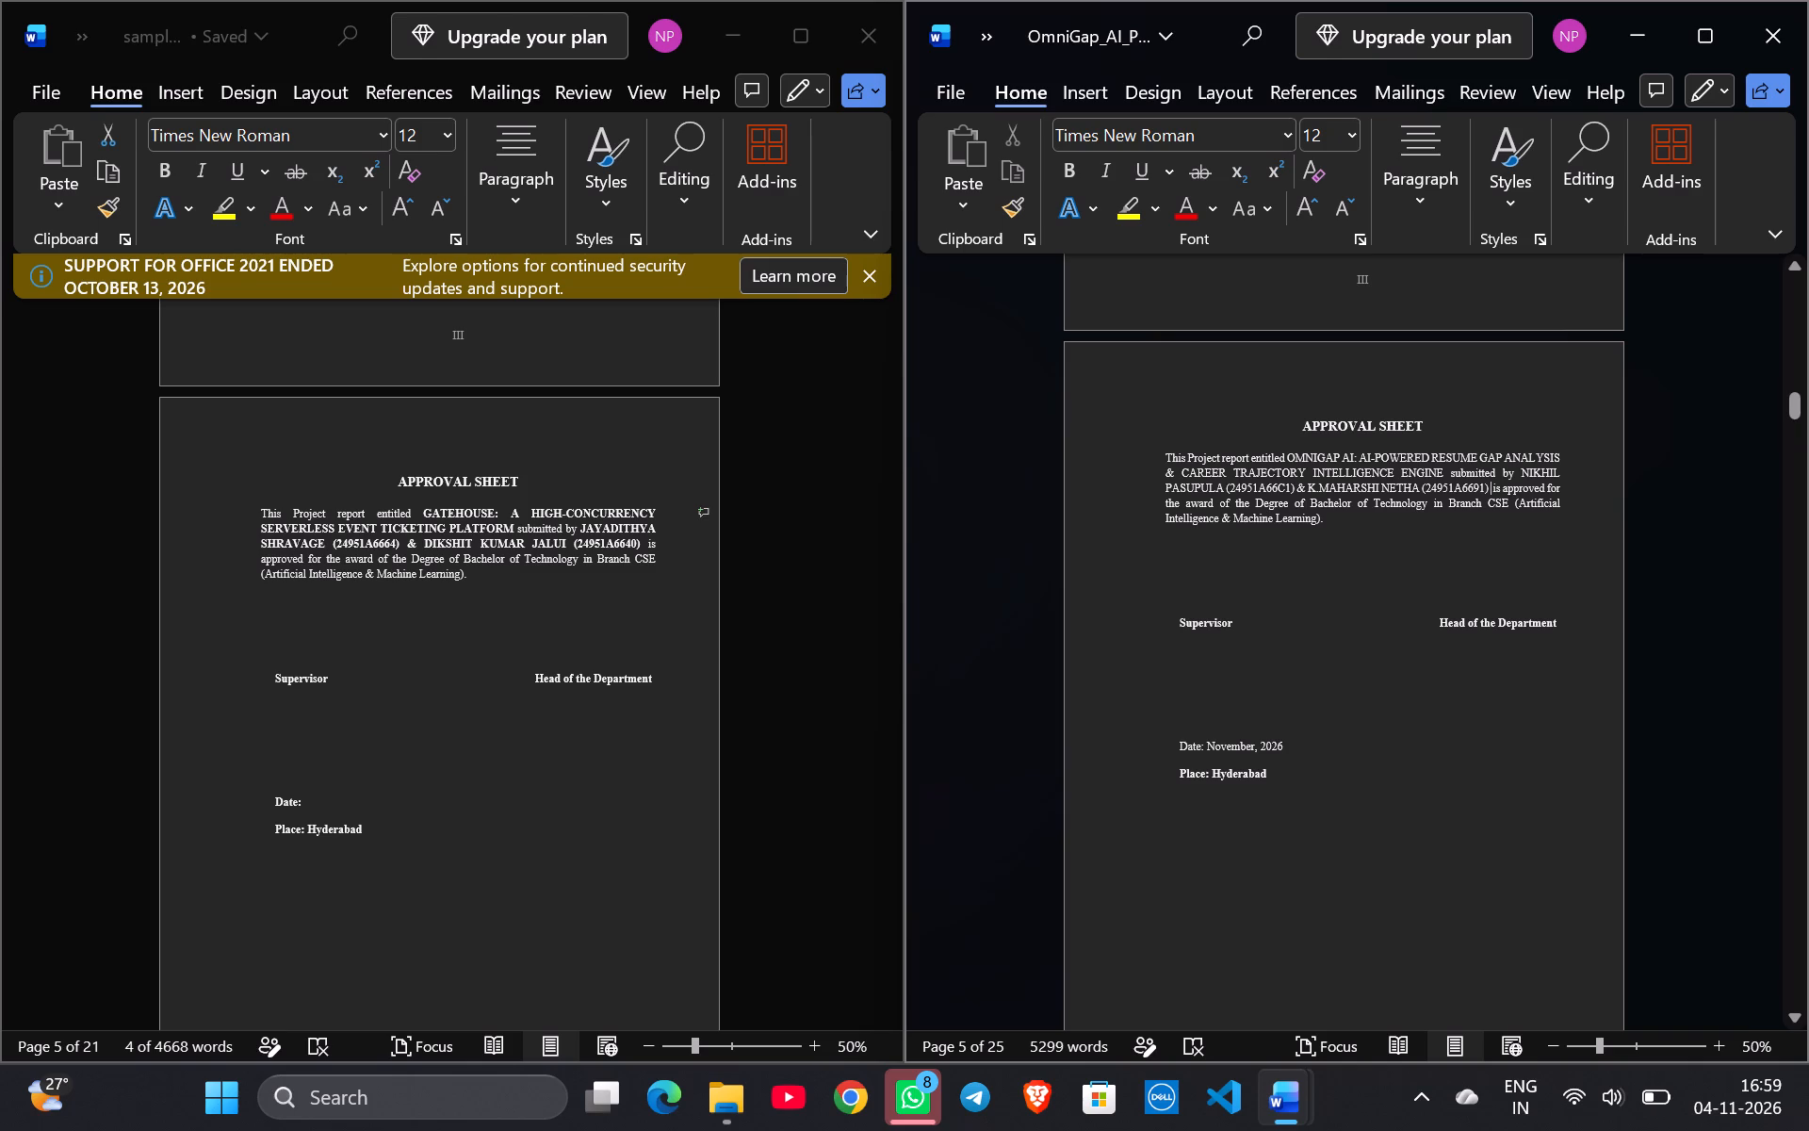
# Insert an extra space on each side of the ampersand between the two students in the OmniGap approval paragraph.
pyautogui.click(1304, 484)
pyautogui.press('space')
pyautogui.press('Left')
pyautogui.press('Left')
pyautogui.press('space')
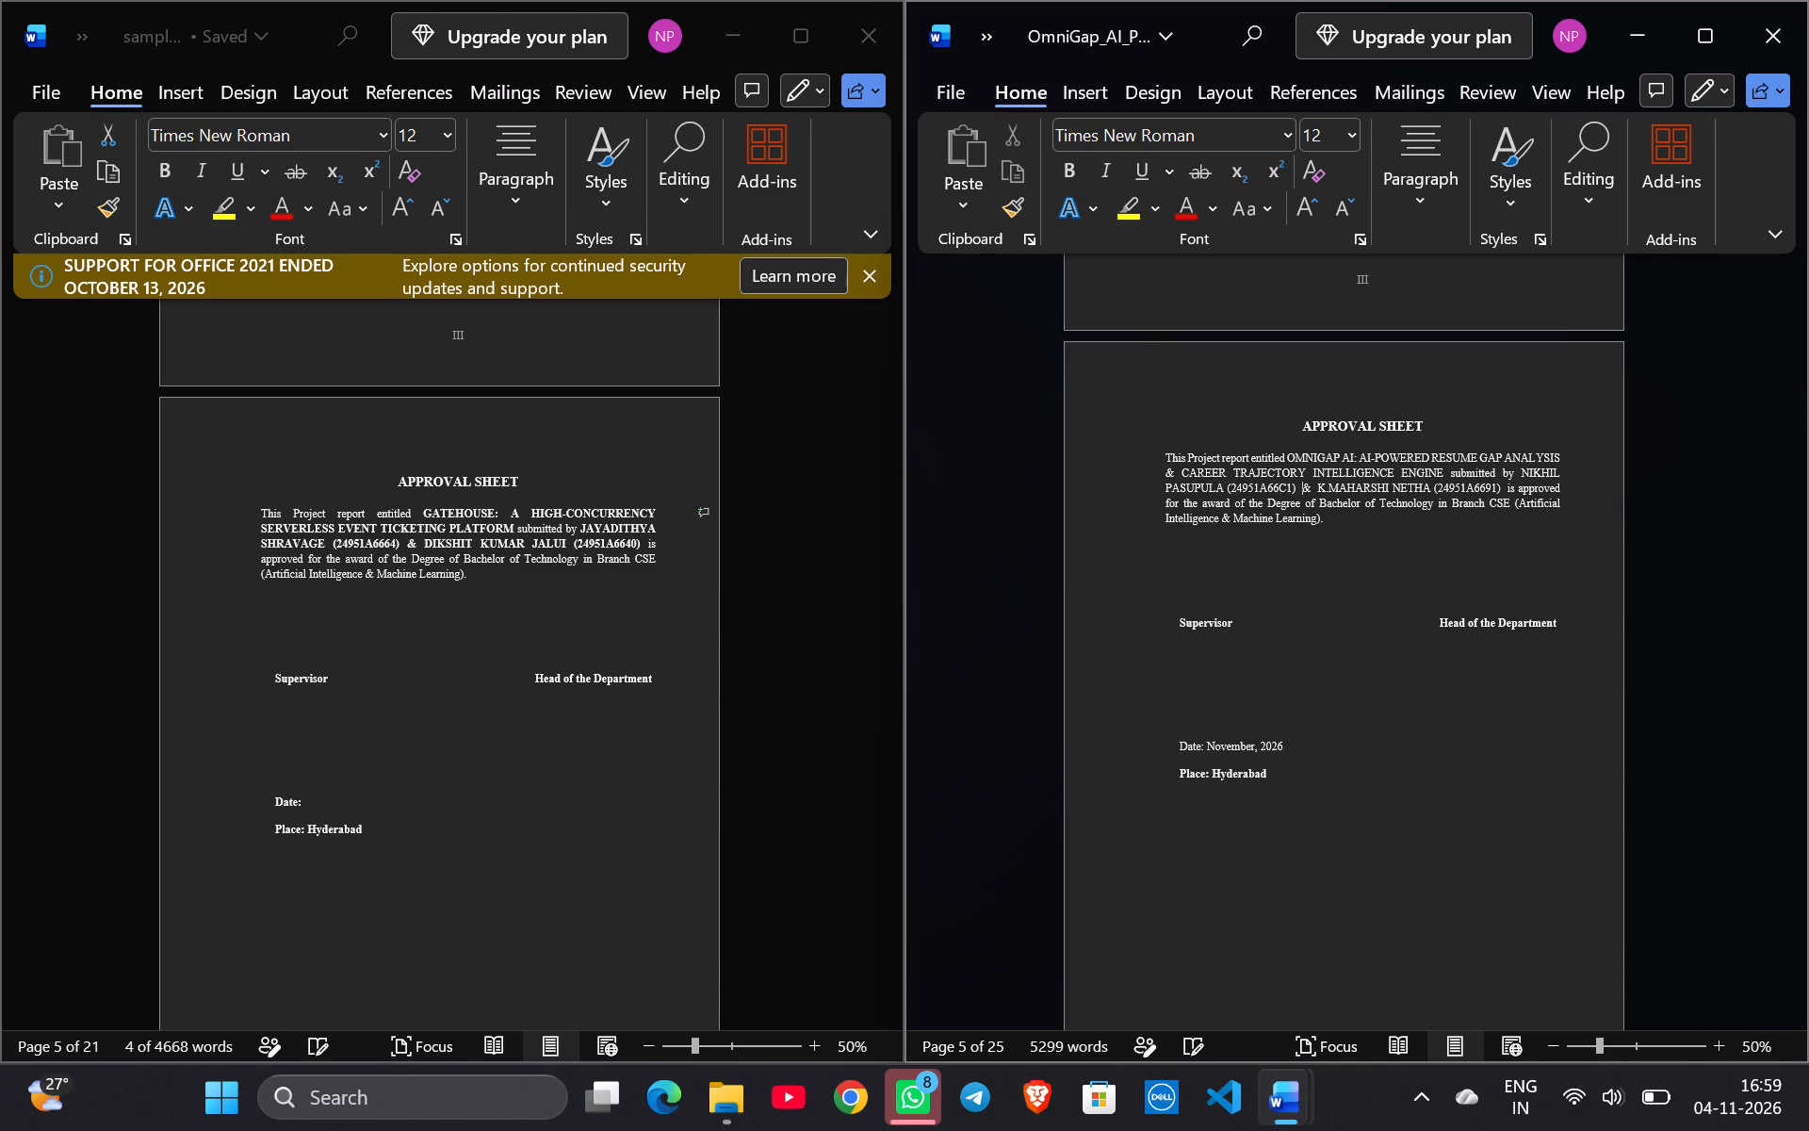
pyautogui.press('Right')
pyautogui.press('Right')
pyautogui.press('Right')
pyautogui.press('Right')
pyautogui.press('Right')
pyautogui.press('Right')
pyautogui.press('Right')
pyautogui.press('Right')
pyautogui.press('Right')
pyautogui.press('Right')
pyautogui.press('Right')
pyautogui.press('Right')
pyautogui.press('Right')
pyautogui.press('Right')
pyautogui.press('Right')
pyautogui.press('Right')
pyautogui.press('Right')
pyautogui.press('Right')
pyautogui.press('Right')
pyautogui.press('Right')
pyautogui.press('Right')
pyautogui.press('Right')
pyautogui.press('Right')
pyautogui.press('Right')
pyautogui.press('Right')
pyautogui.press('Right')
pyautogui.press('Right')
# Bold the project title "OMNIGAP AI: AI-POWERED RESUME GAP ANALYSIS & CAREER TRAJECTORY INTELLIGENCE ENGINE" in the approval paragraph, matching the sample report.
pyautogui.click(529, 512)
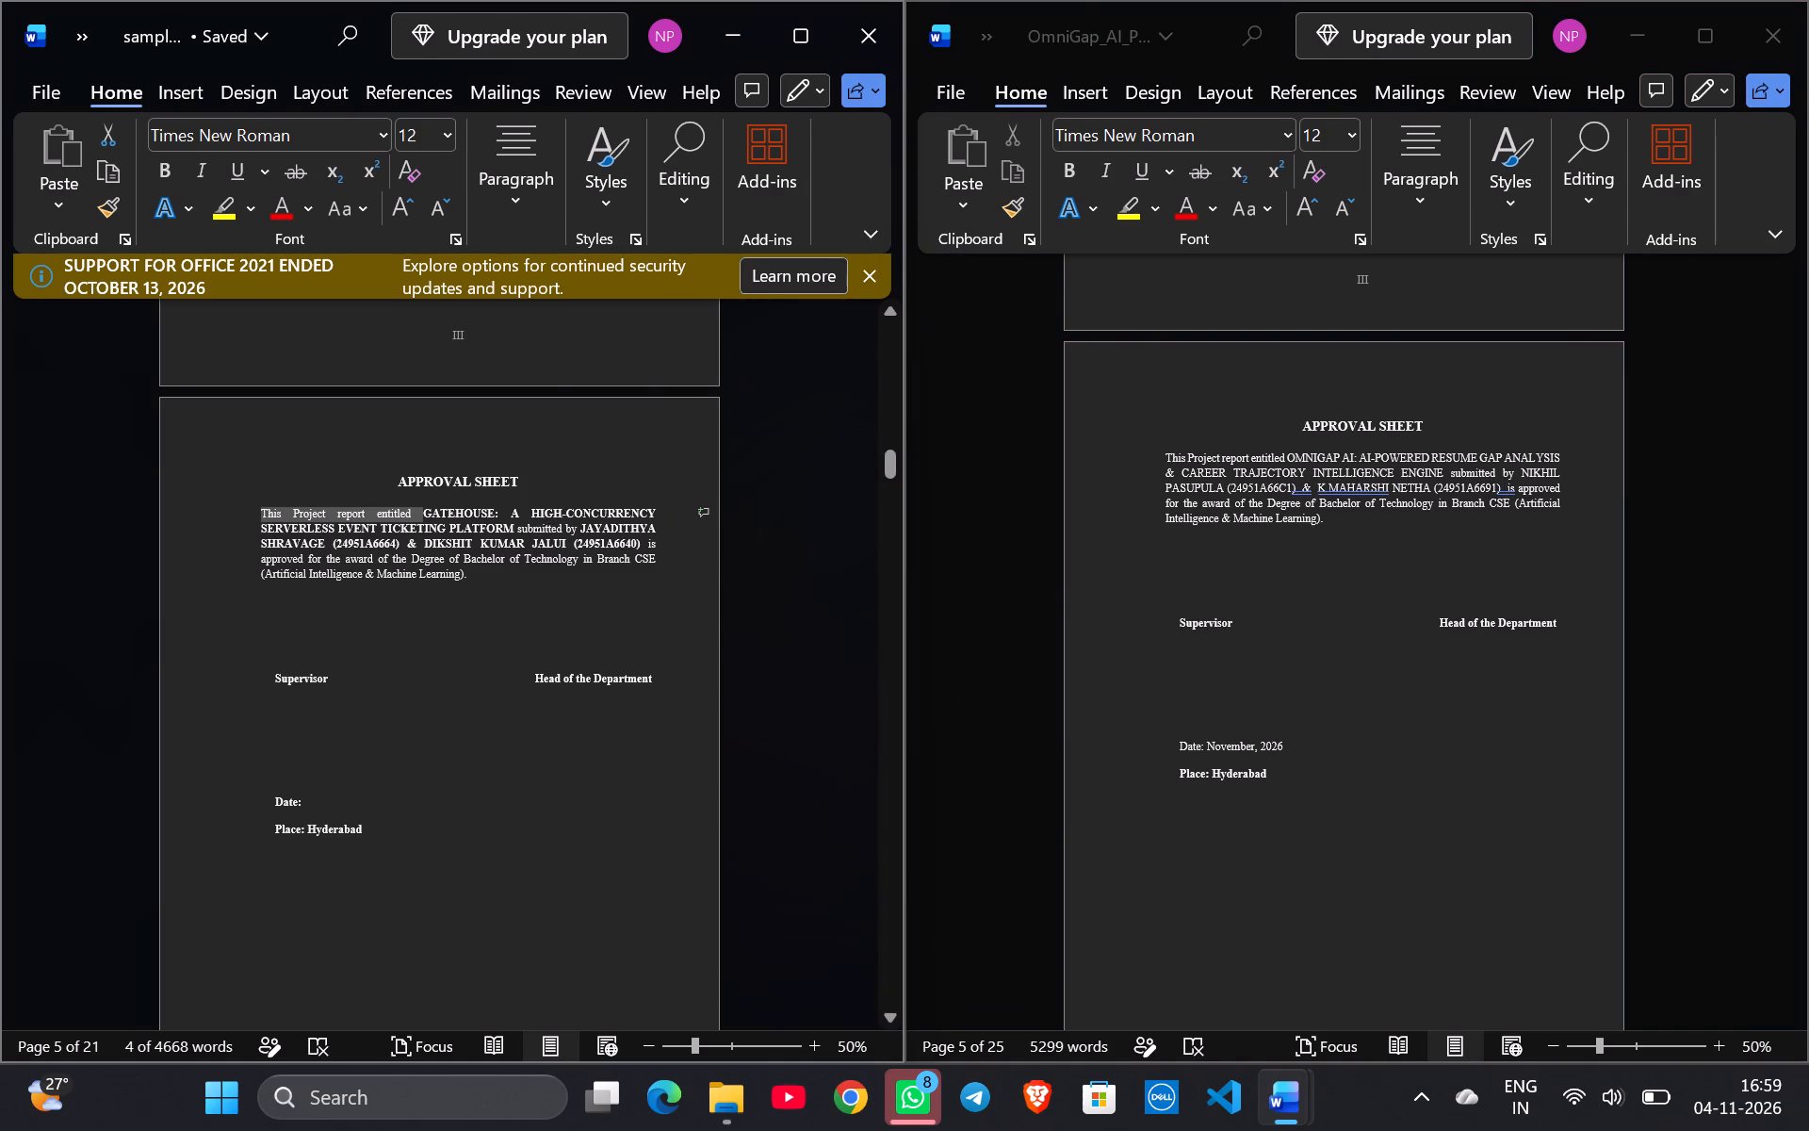
pyautogui.click(534, 514)
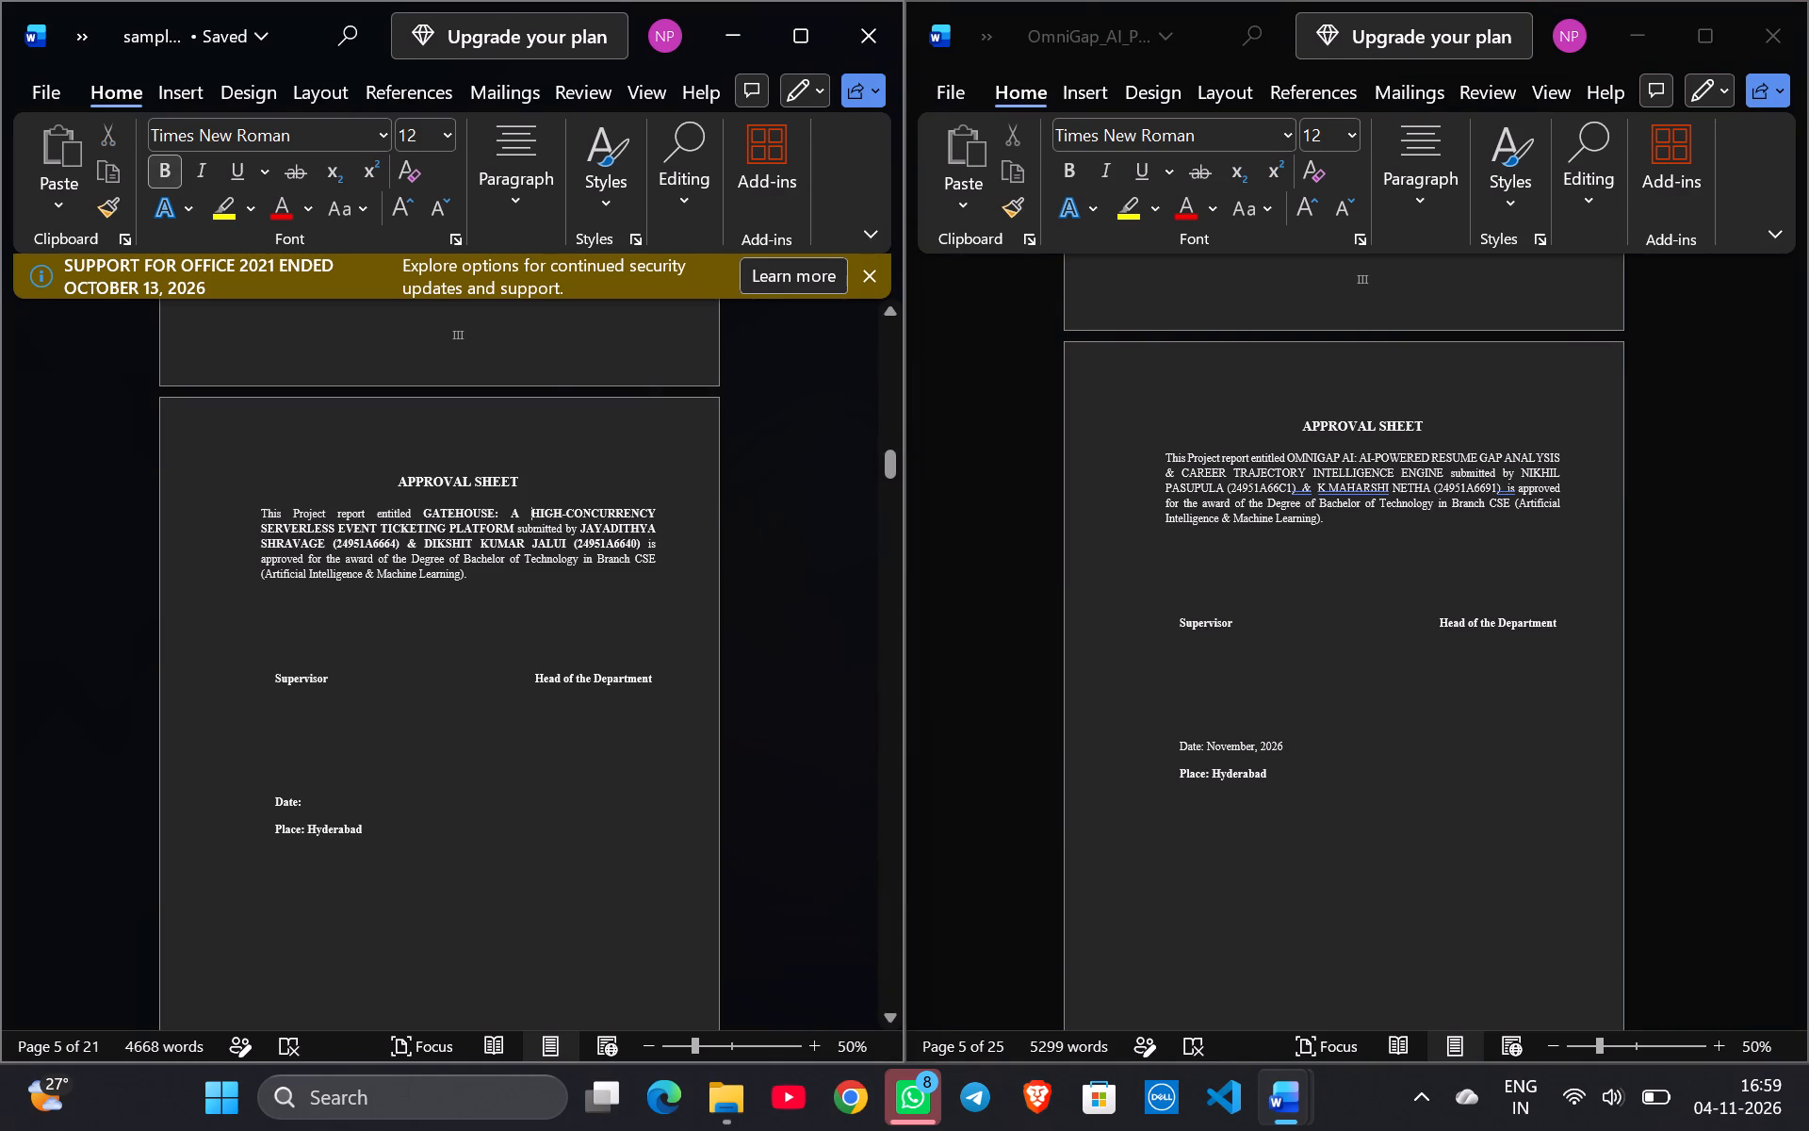
pyautogui.moveTo(527, 512); pyautogui.dragTo(630, 515)
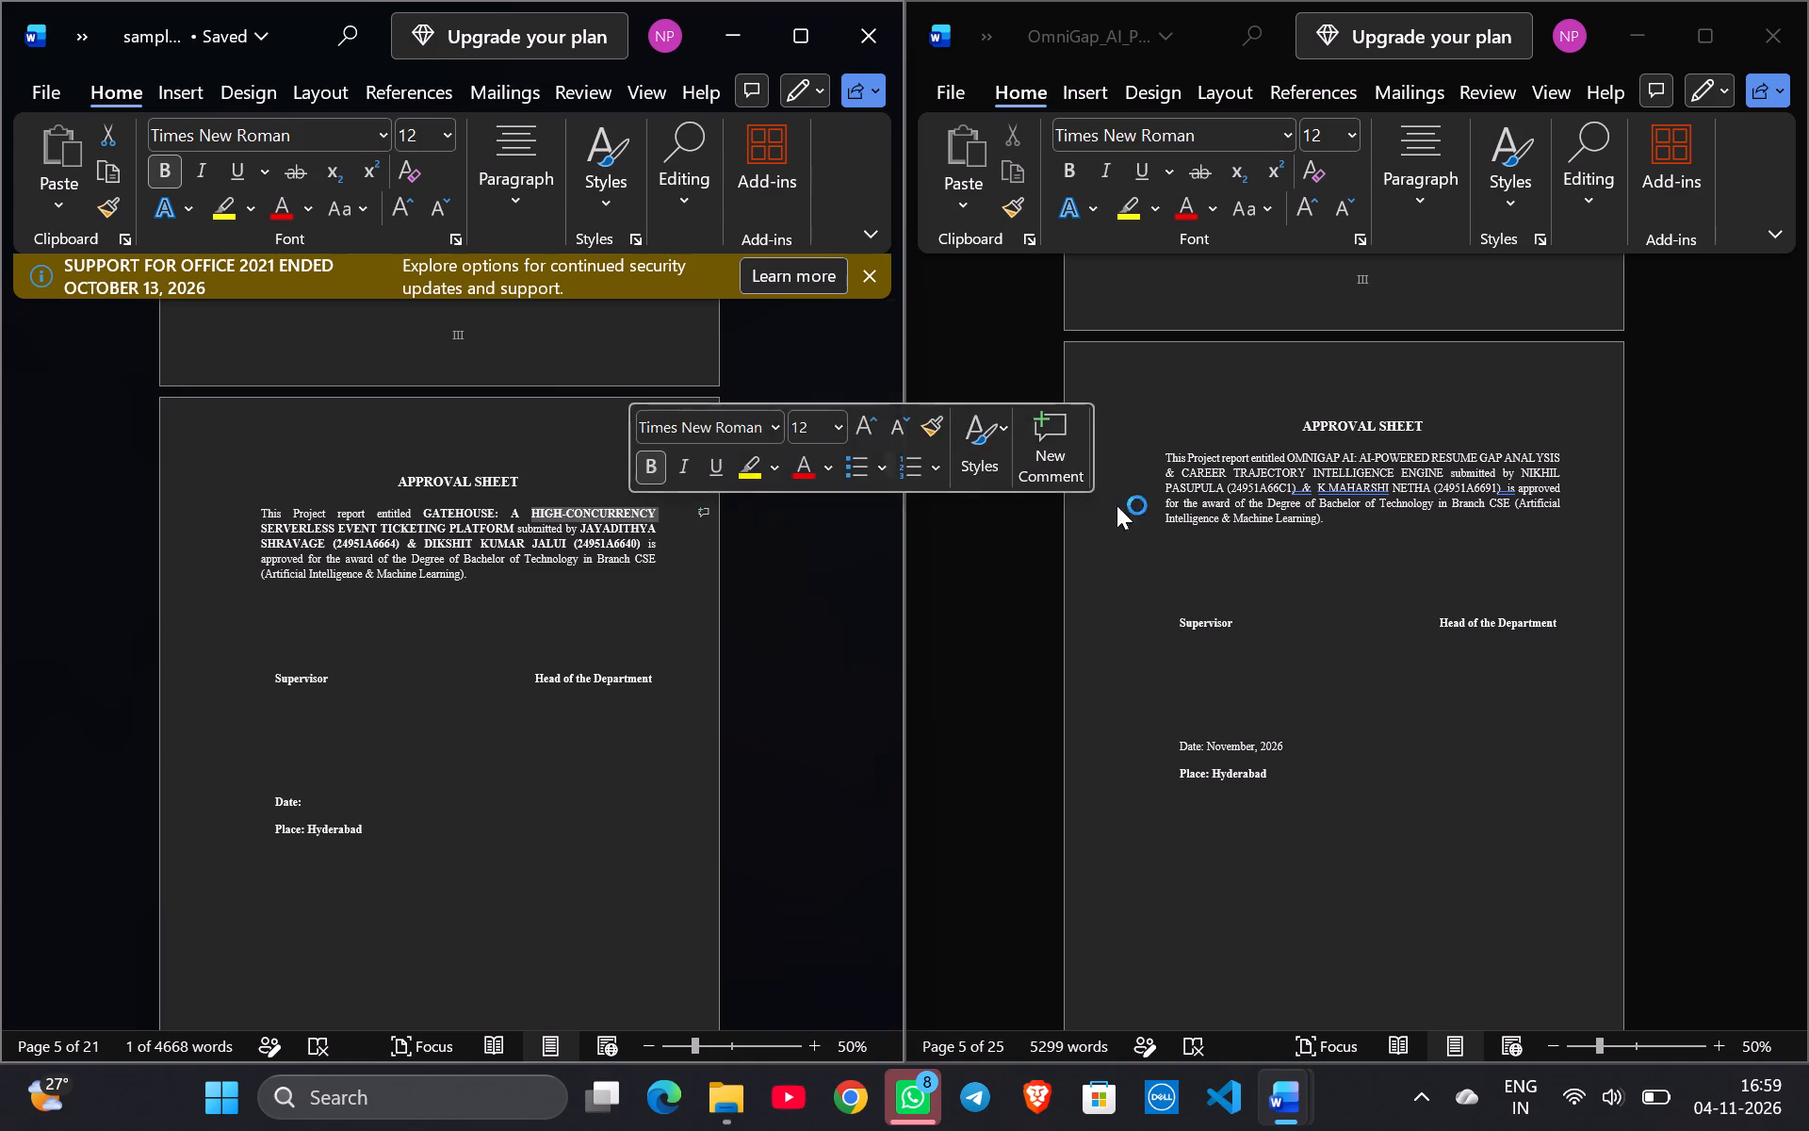
pyautogui.click(1307, 456)
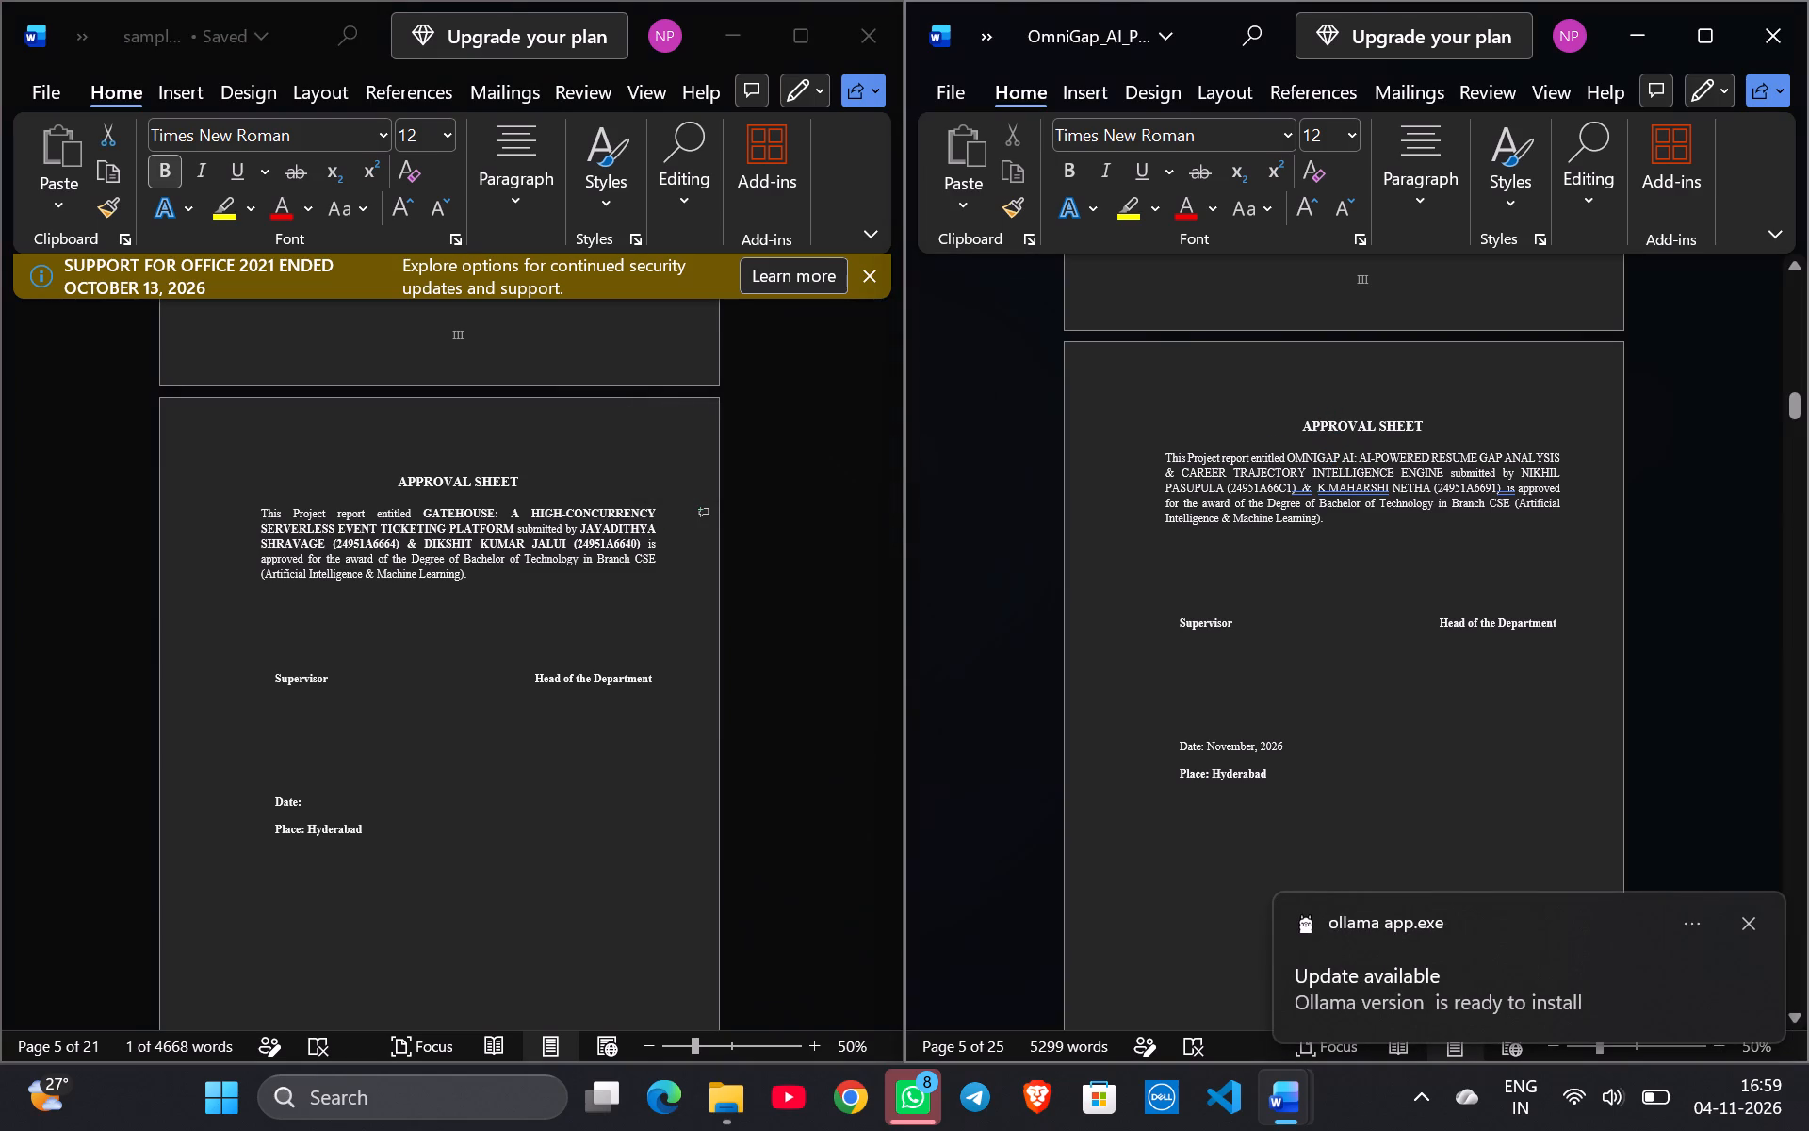
pyautogui.moveTo(1286, 451); pyautogui.dragTo(1293, 451)
pyautogui.moveTo(1293, 451); pyautogui.dragTo(1440, 477)
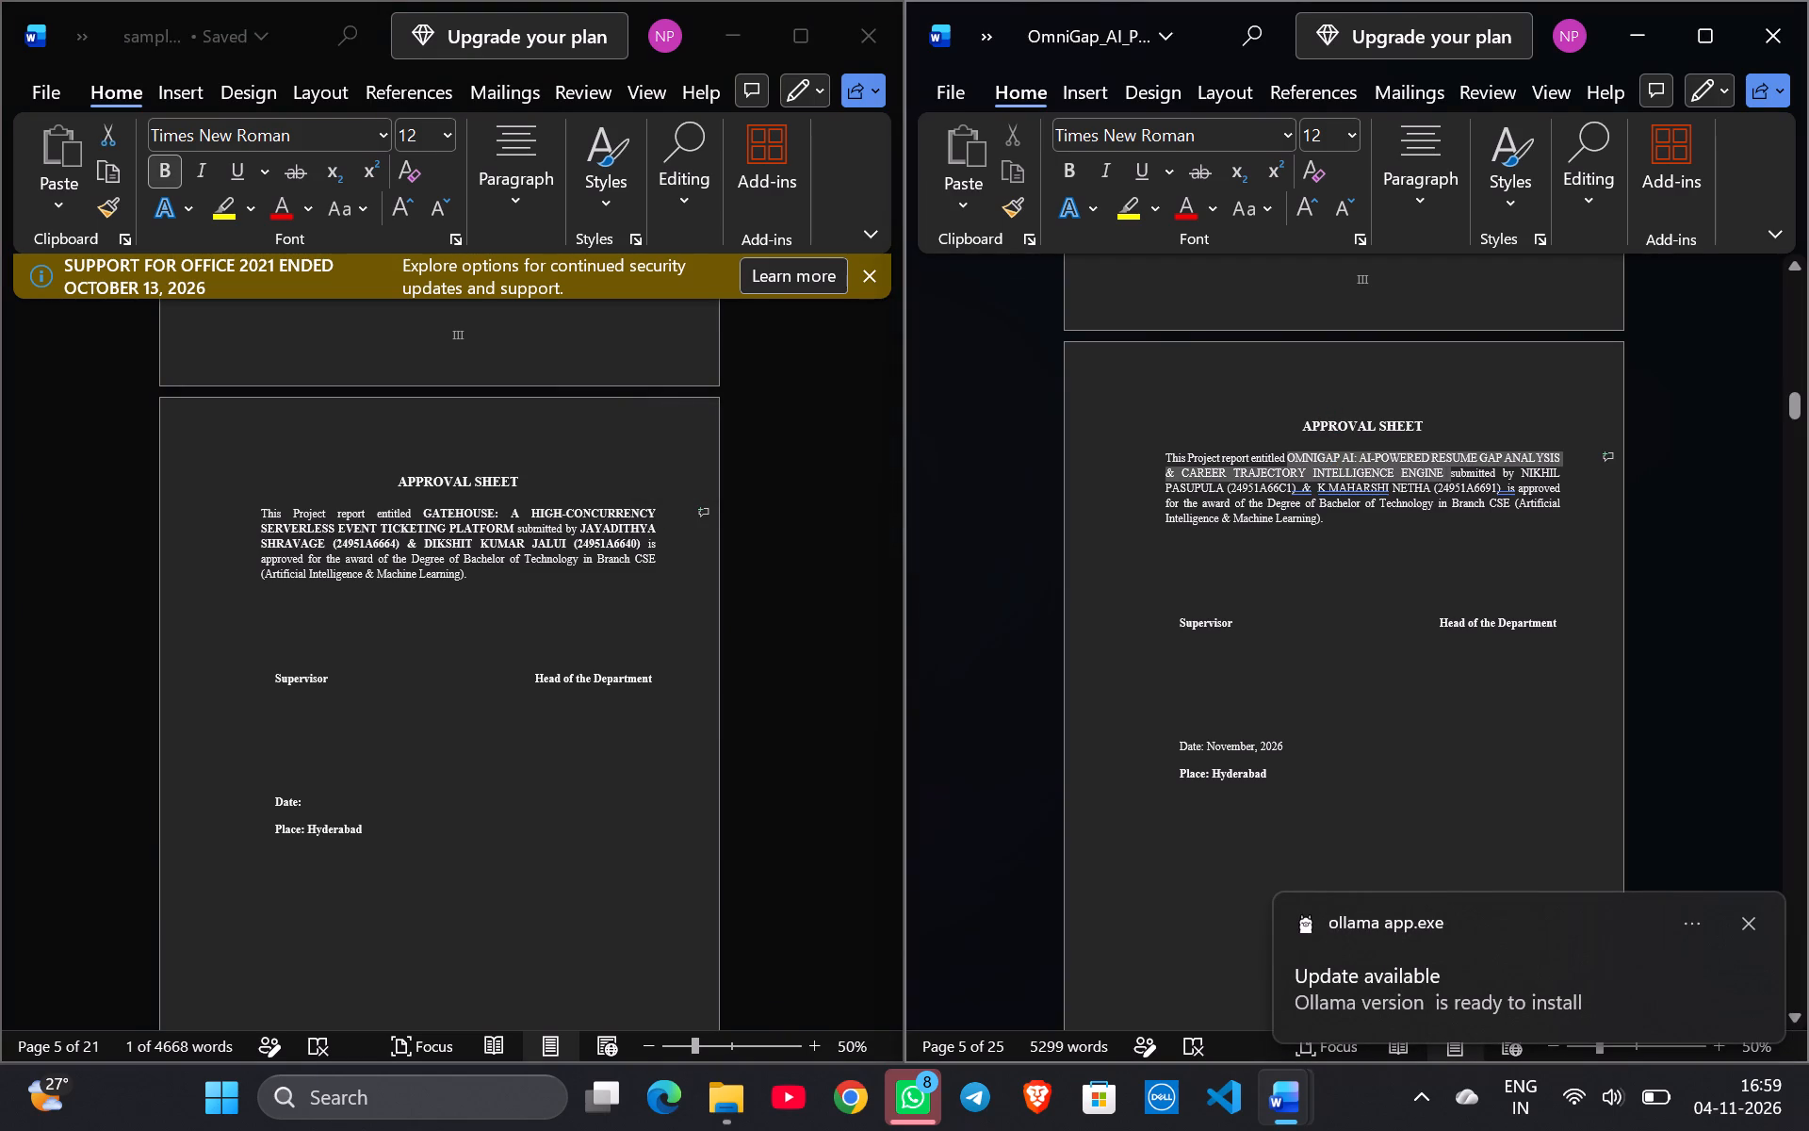
pyautogui.moveTo(1440, 477); pyautogui.dragTo(1442, 475)
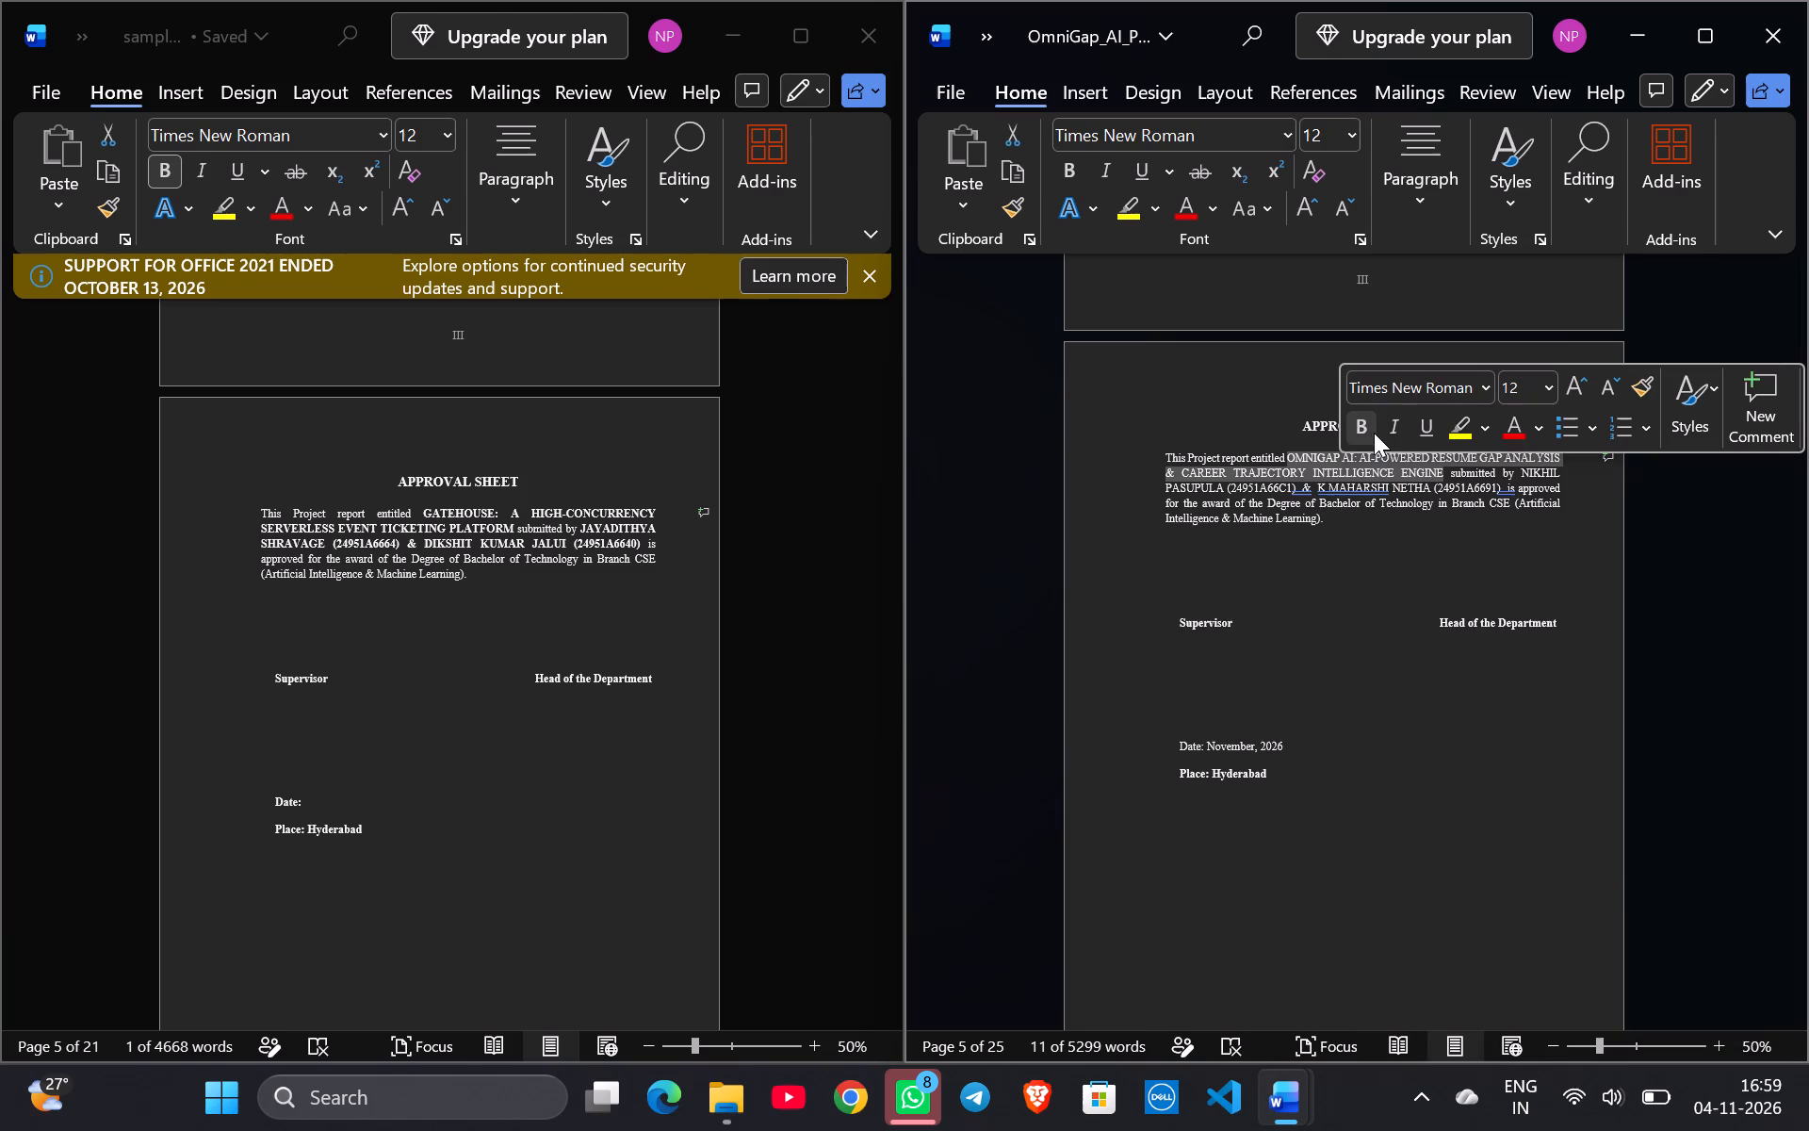
pyautogui.click(1370, 432)
pyautogui.click(1346, 697)
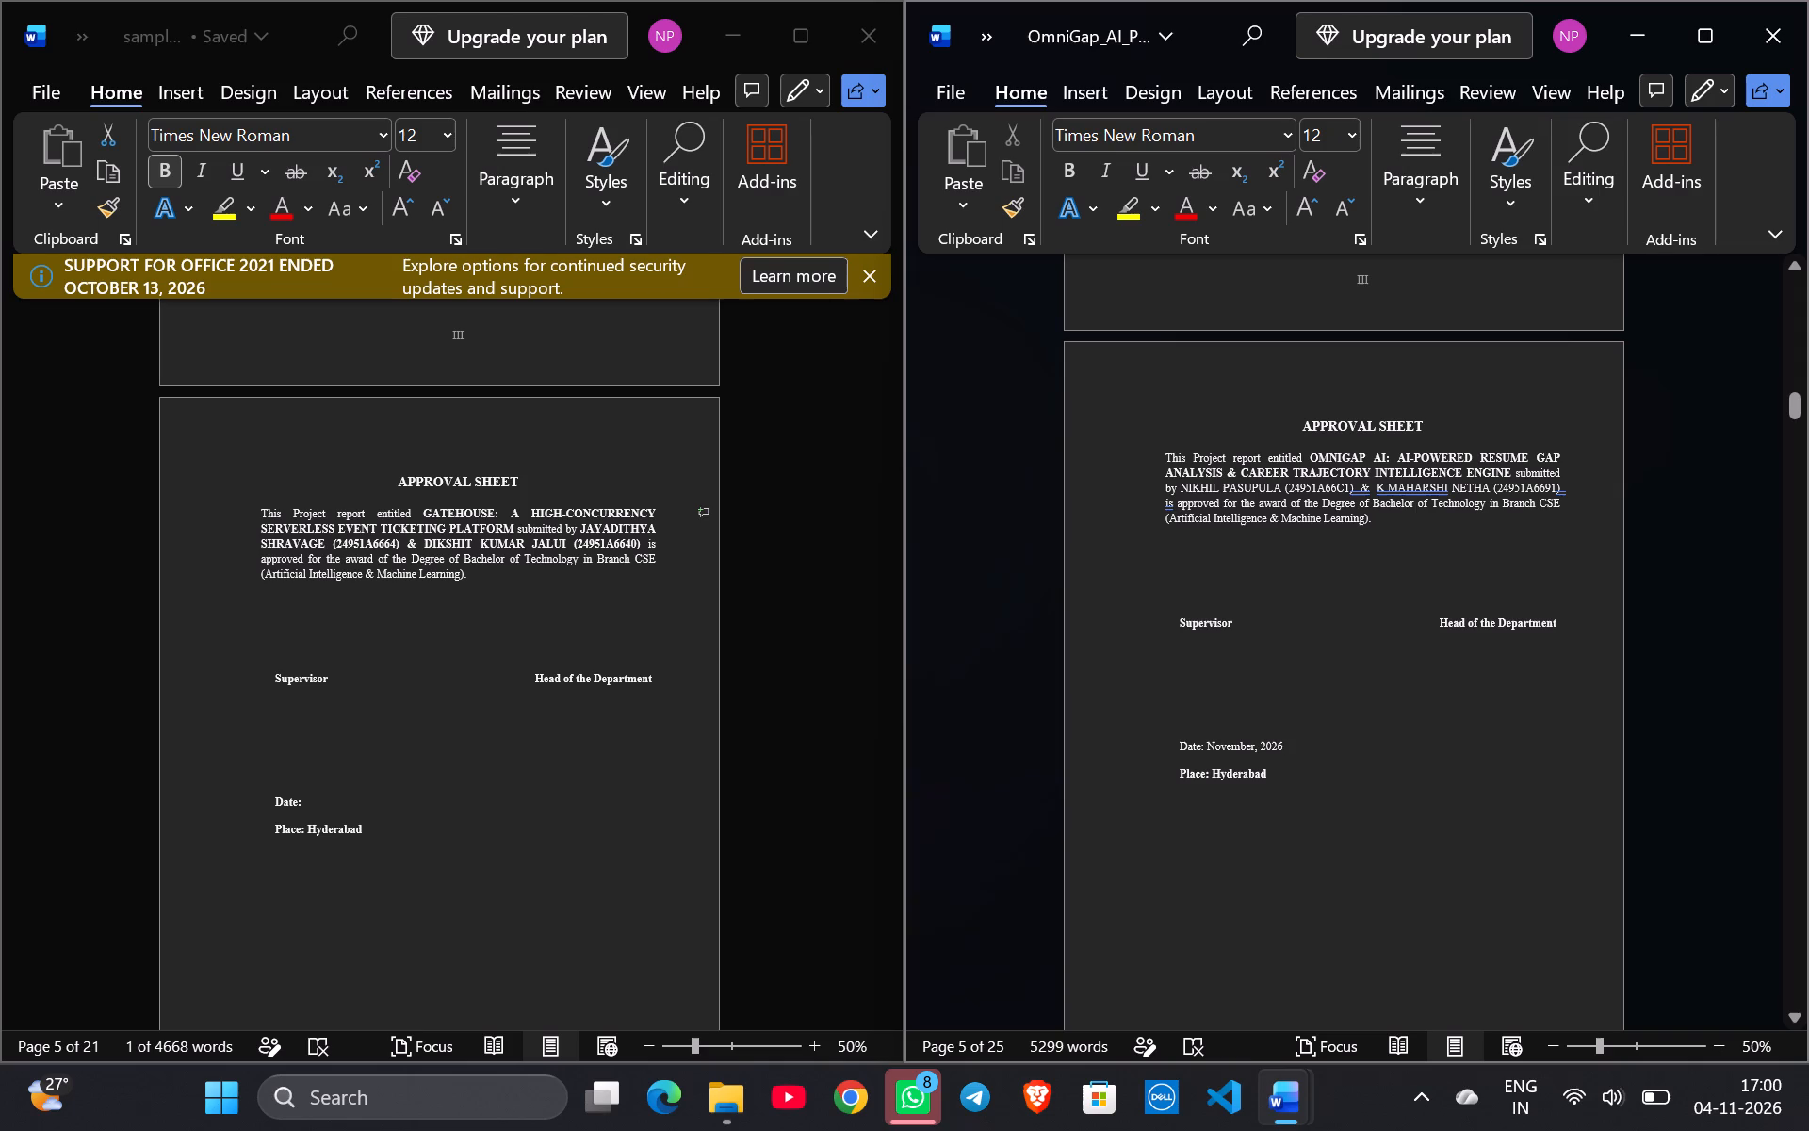
# Bold the approval paragraph's text from "by" through the second student's roll number, covering both students' names.
pyautogui.moveTo(1178, 487); pyautogui.dragTo(1393, 496)
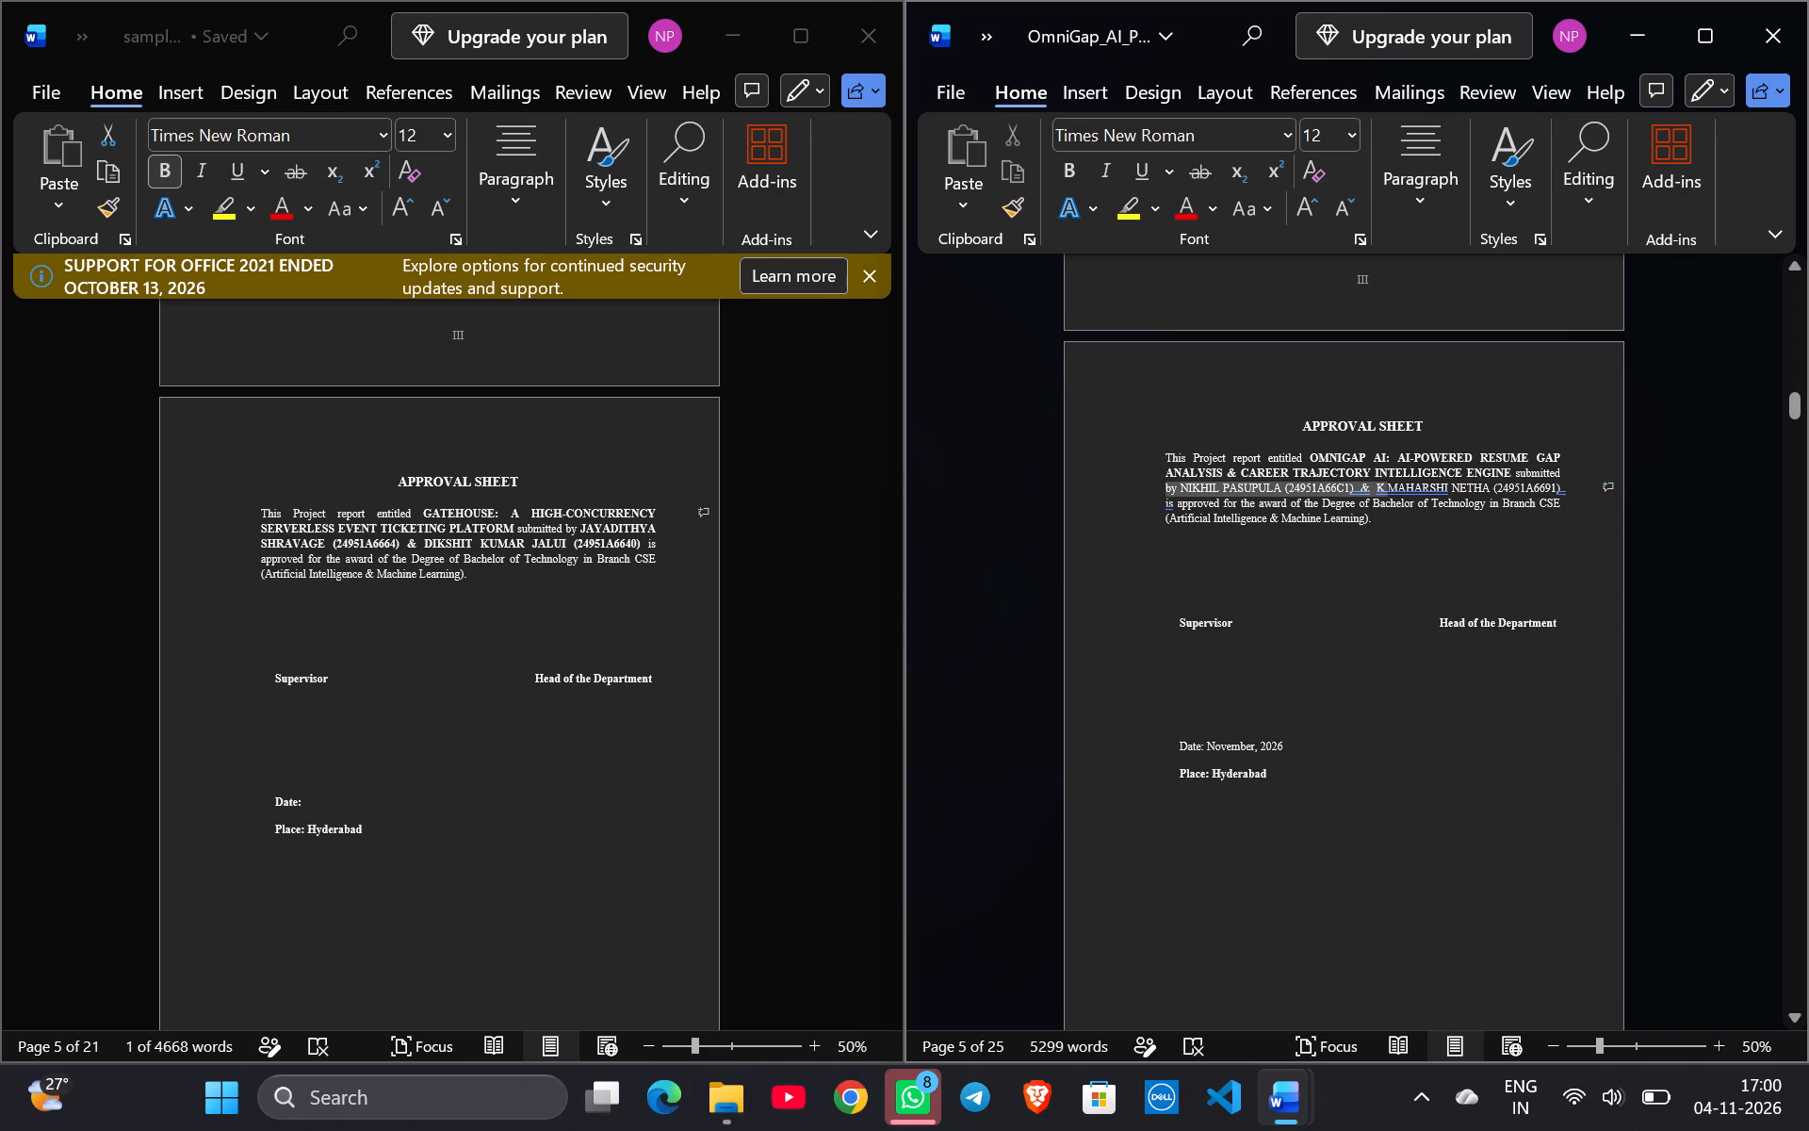
pyautogui.moveTo(1393, 496); pyautogui.dragTo(1564, 486)
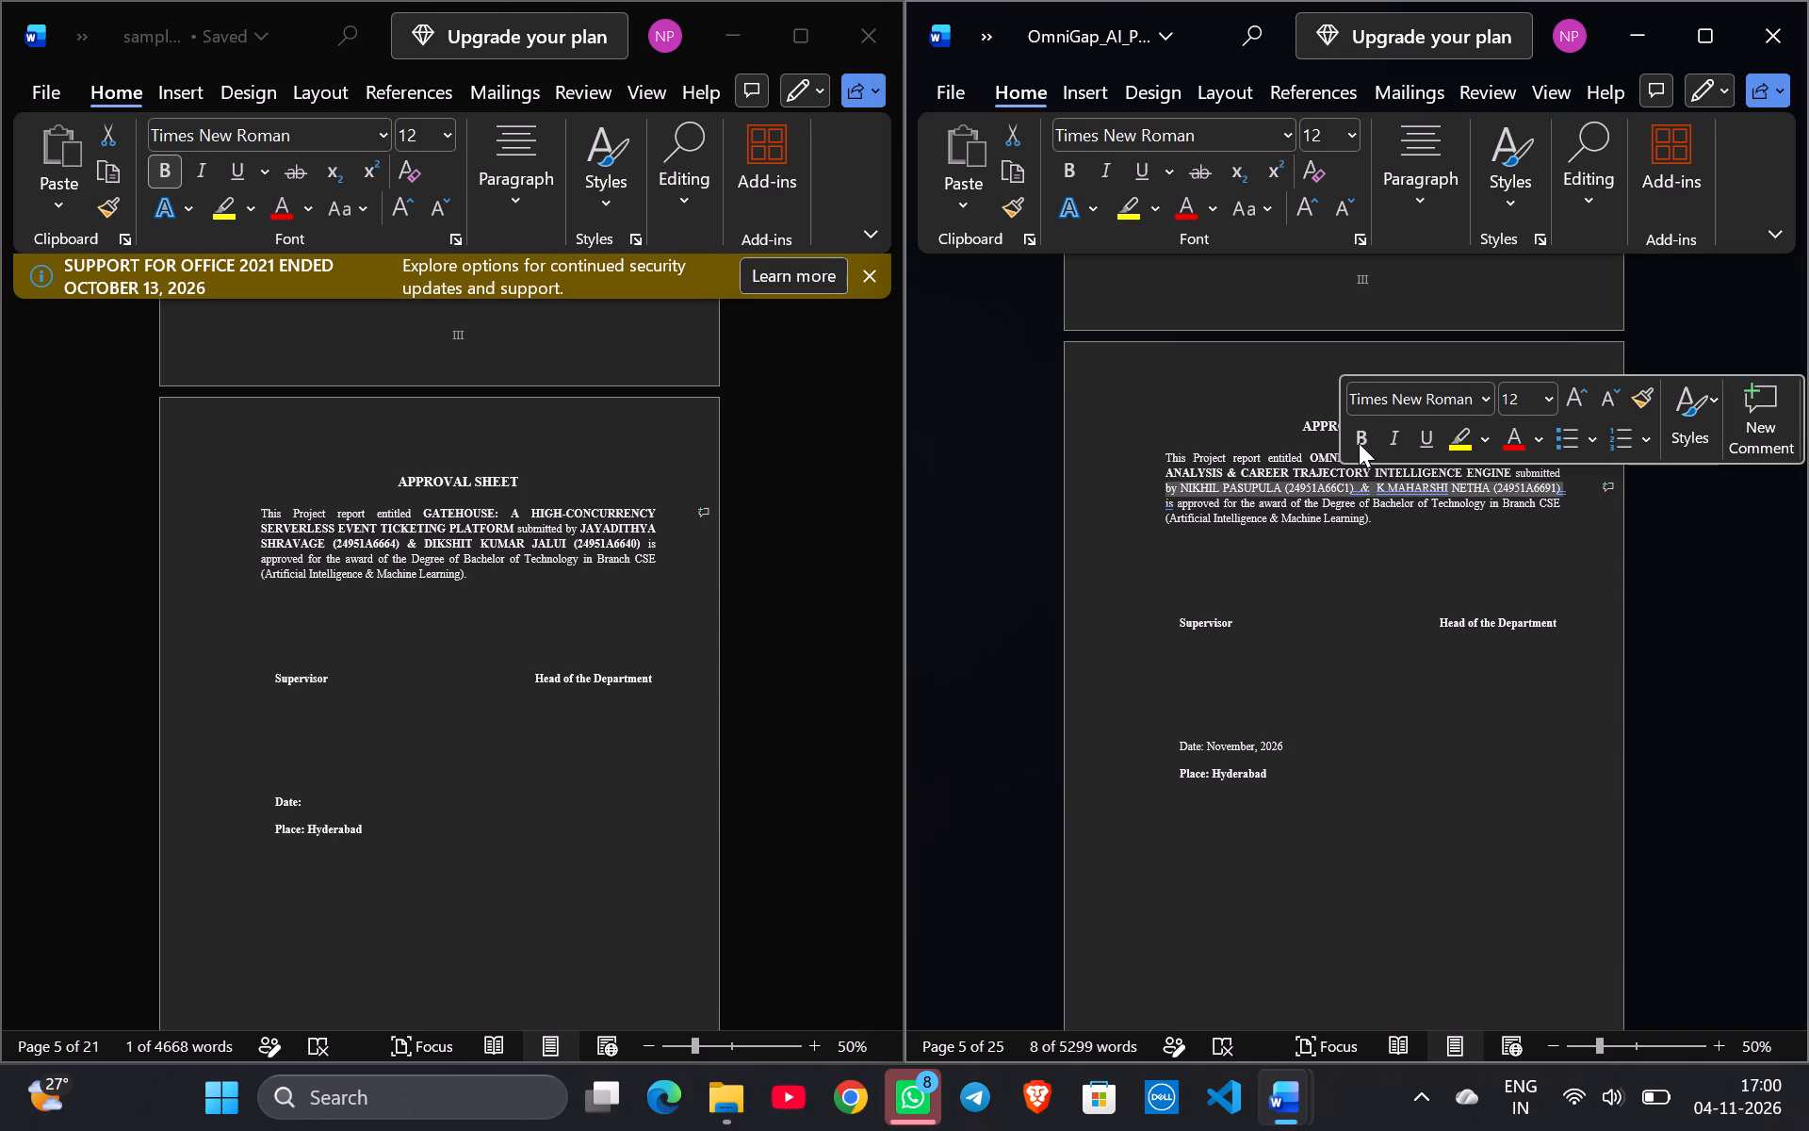
pyautogui.click(1359, 443)
pyautogui.click(1328, 711)
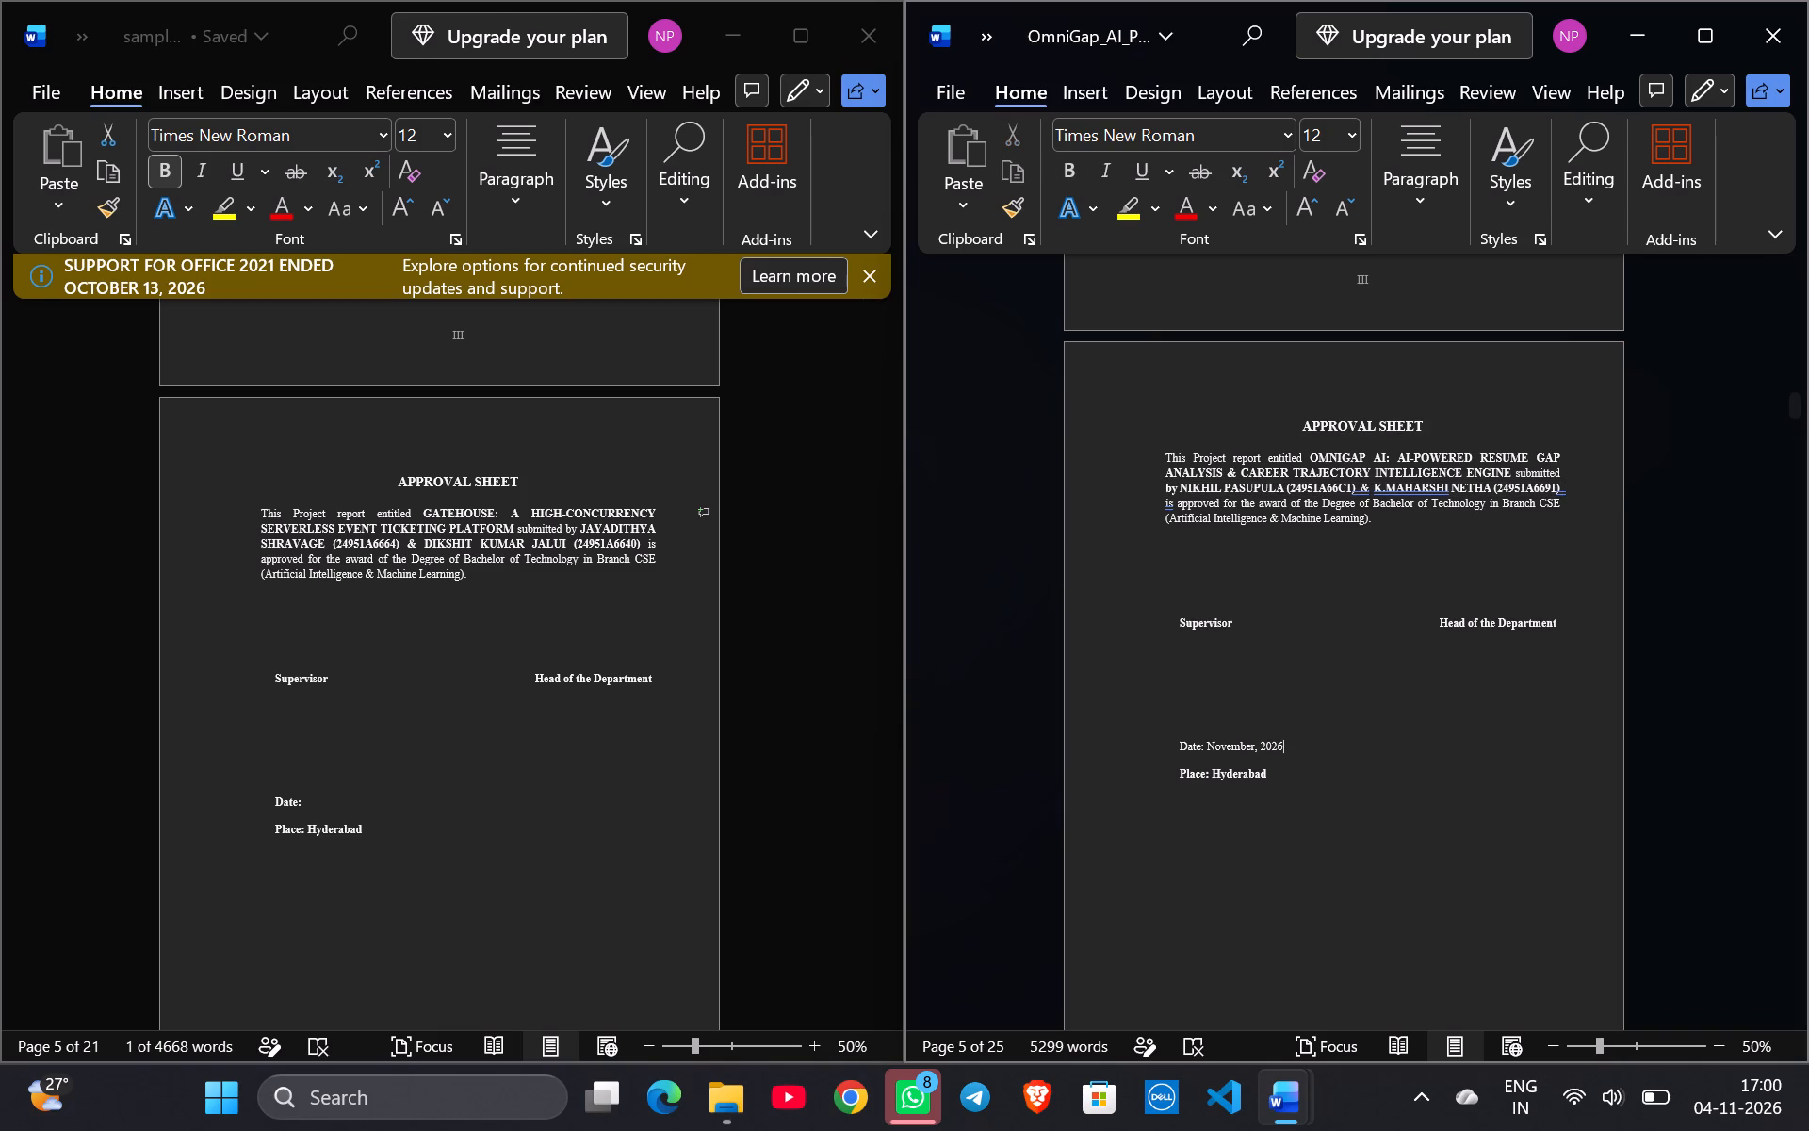
# Save the OmniGap report document.
pyautogui.click(975, 52)
pyautogui.click(1152, 78)
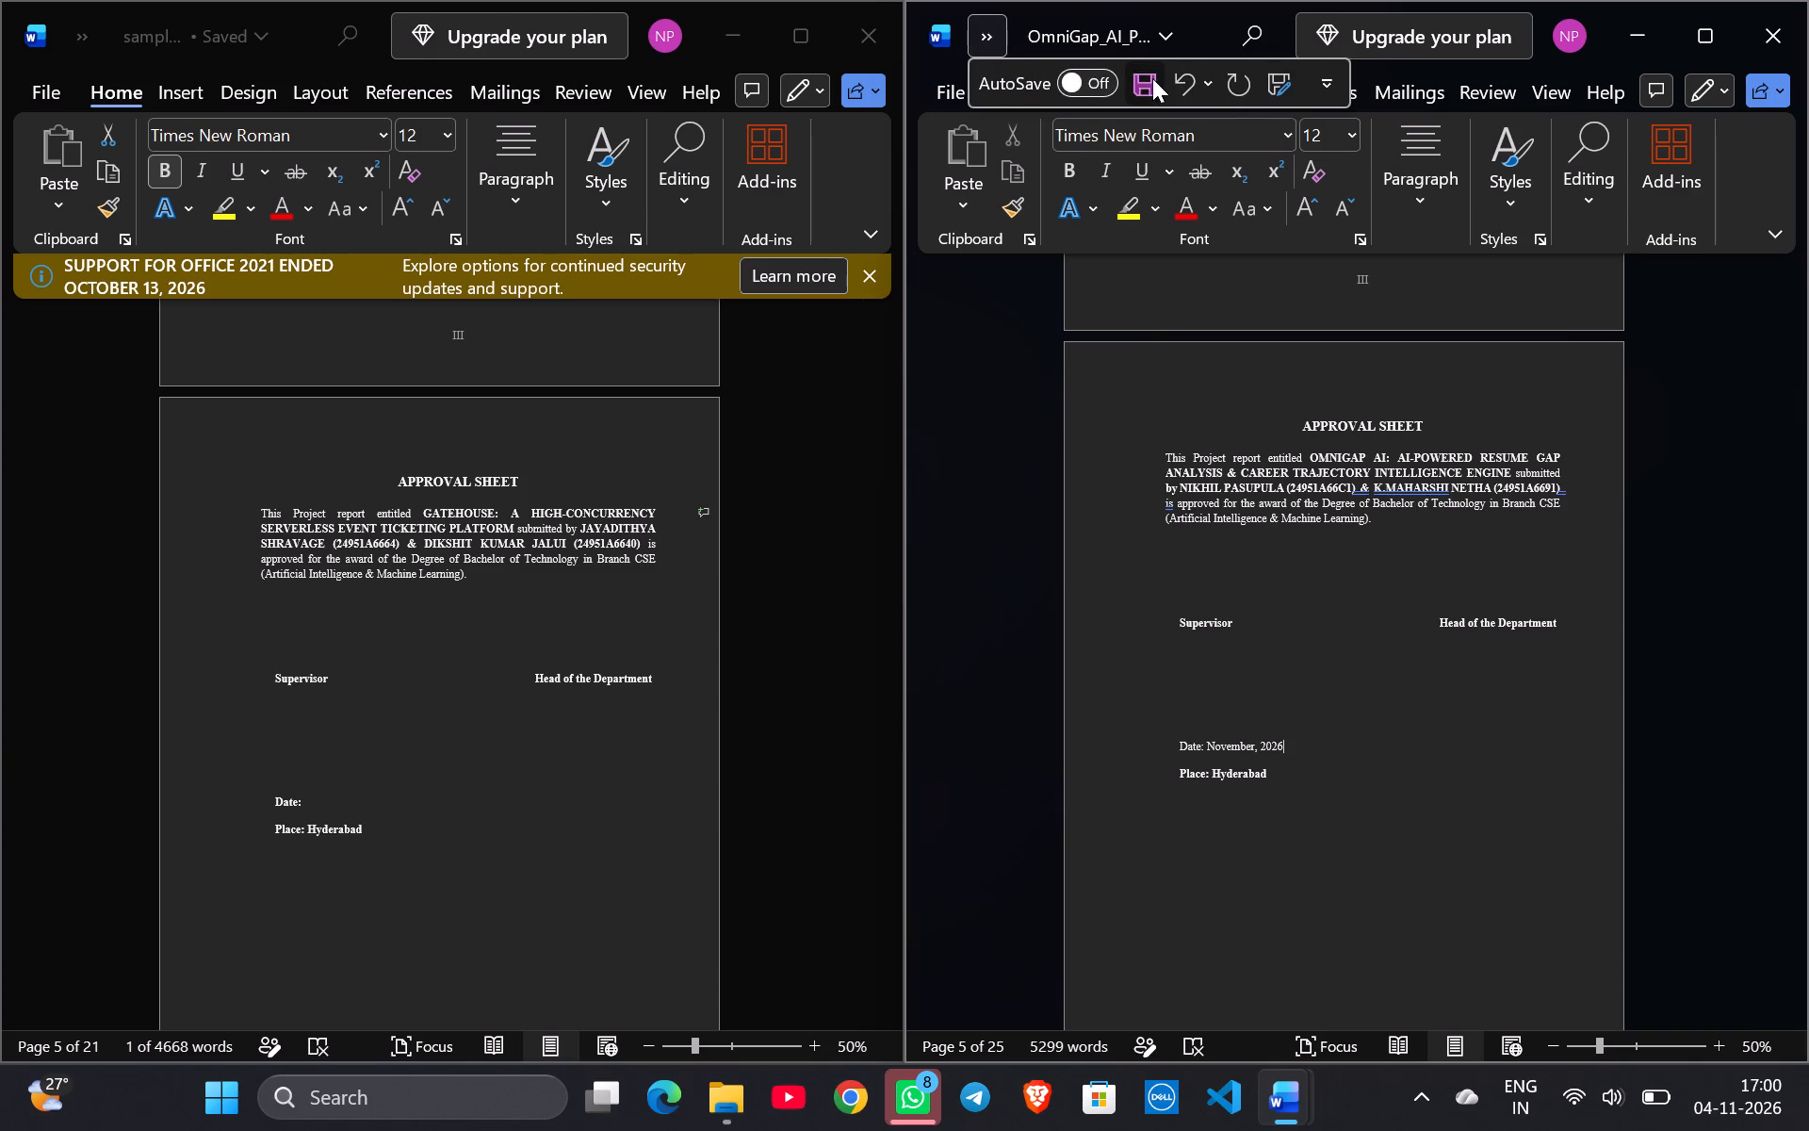
# Delete "November, 2026" from the Date line of the OmniGap approval sheet, leaving the date blank as in the sample.
pyautogui.scroll(-2, 1208, 668)
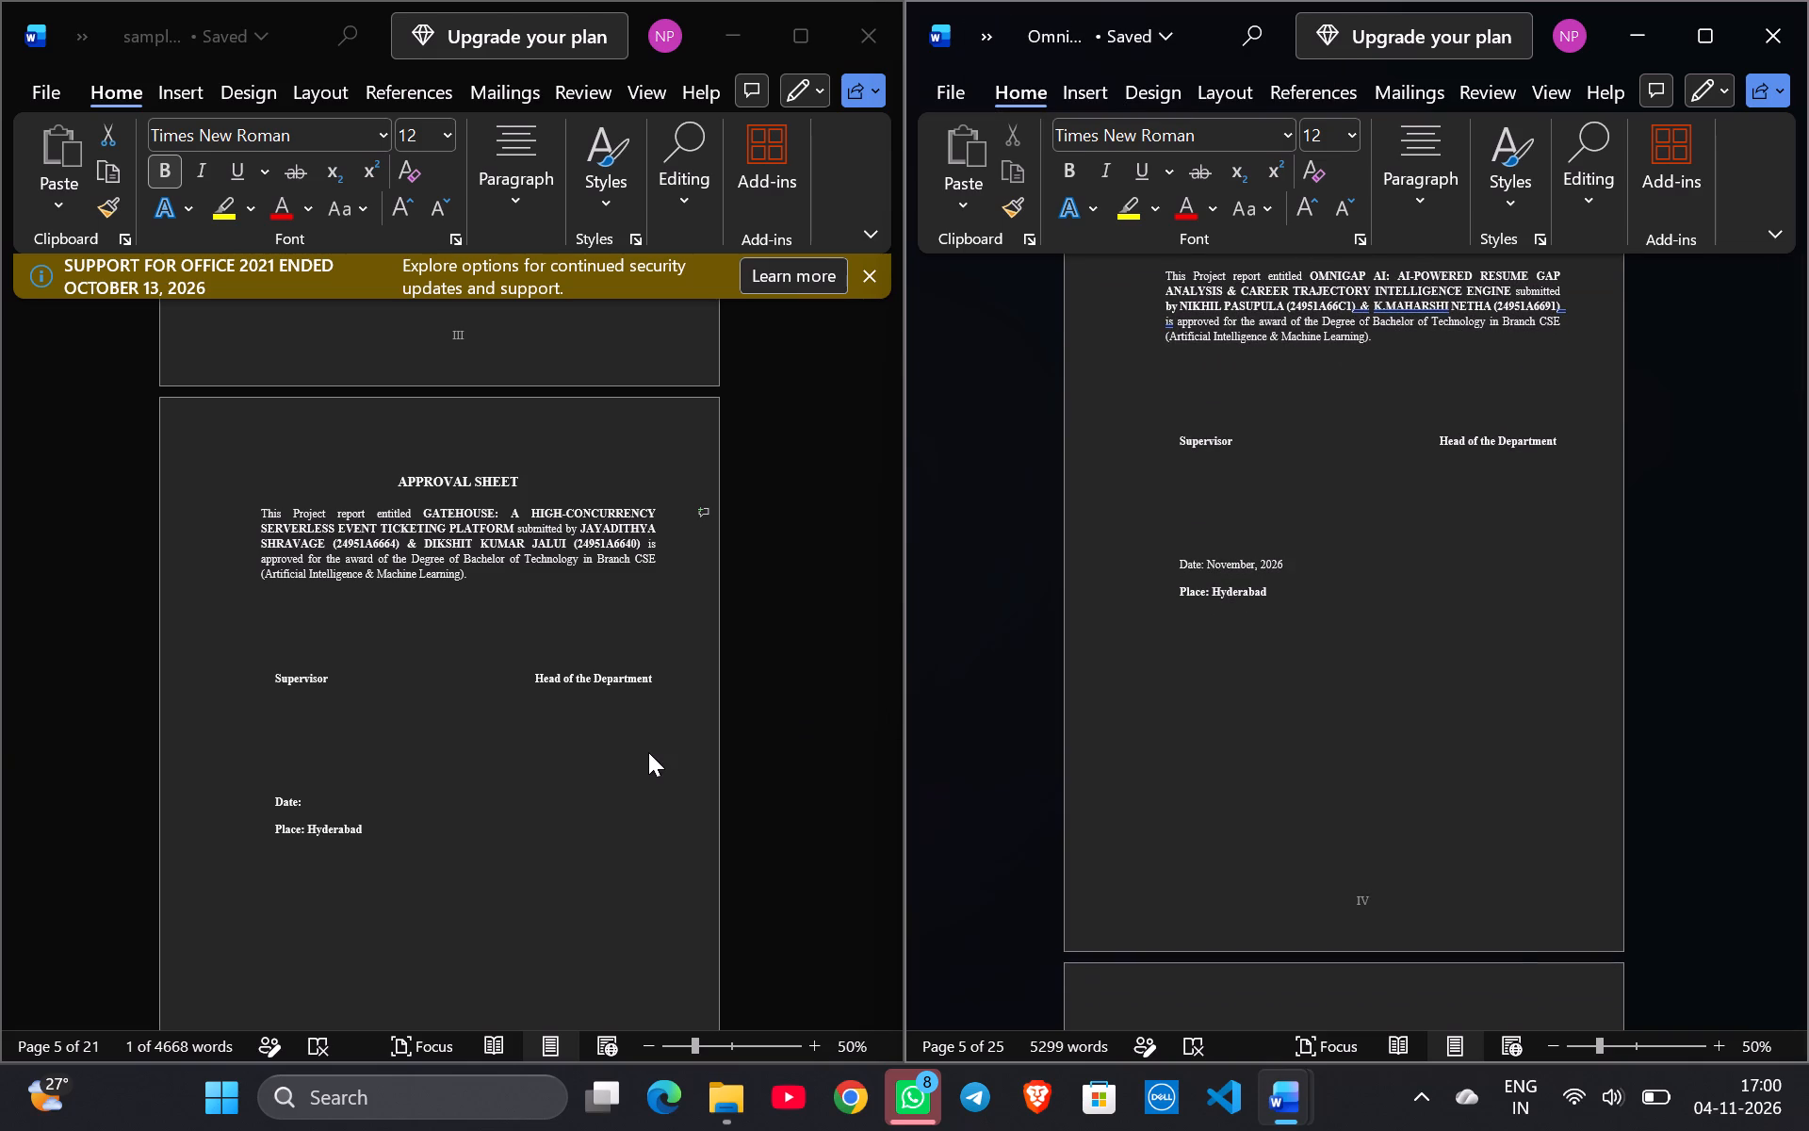
pyautogui.scroll(-2, 648, 752)
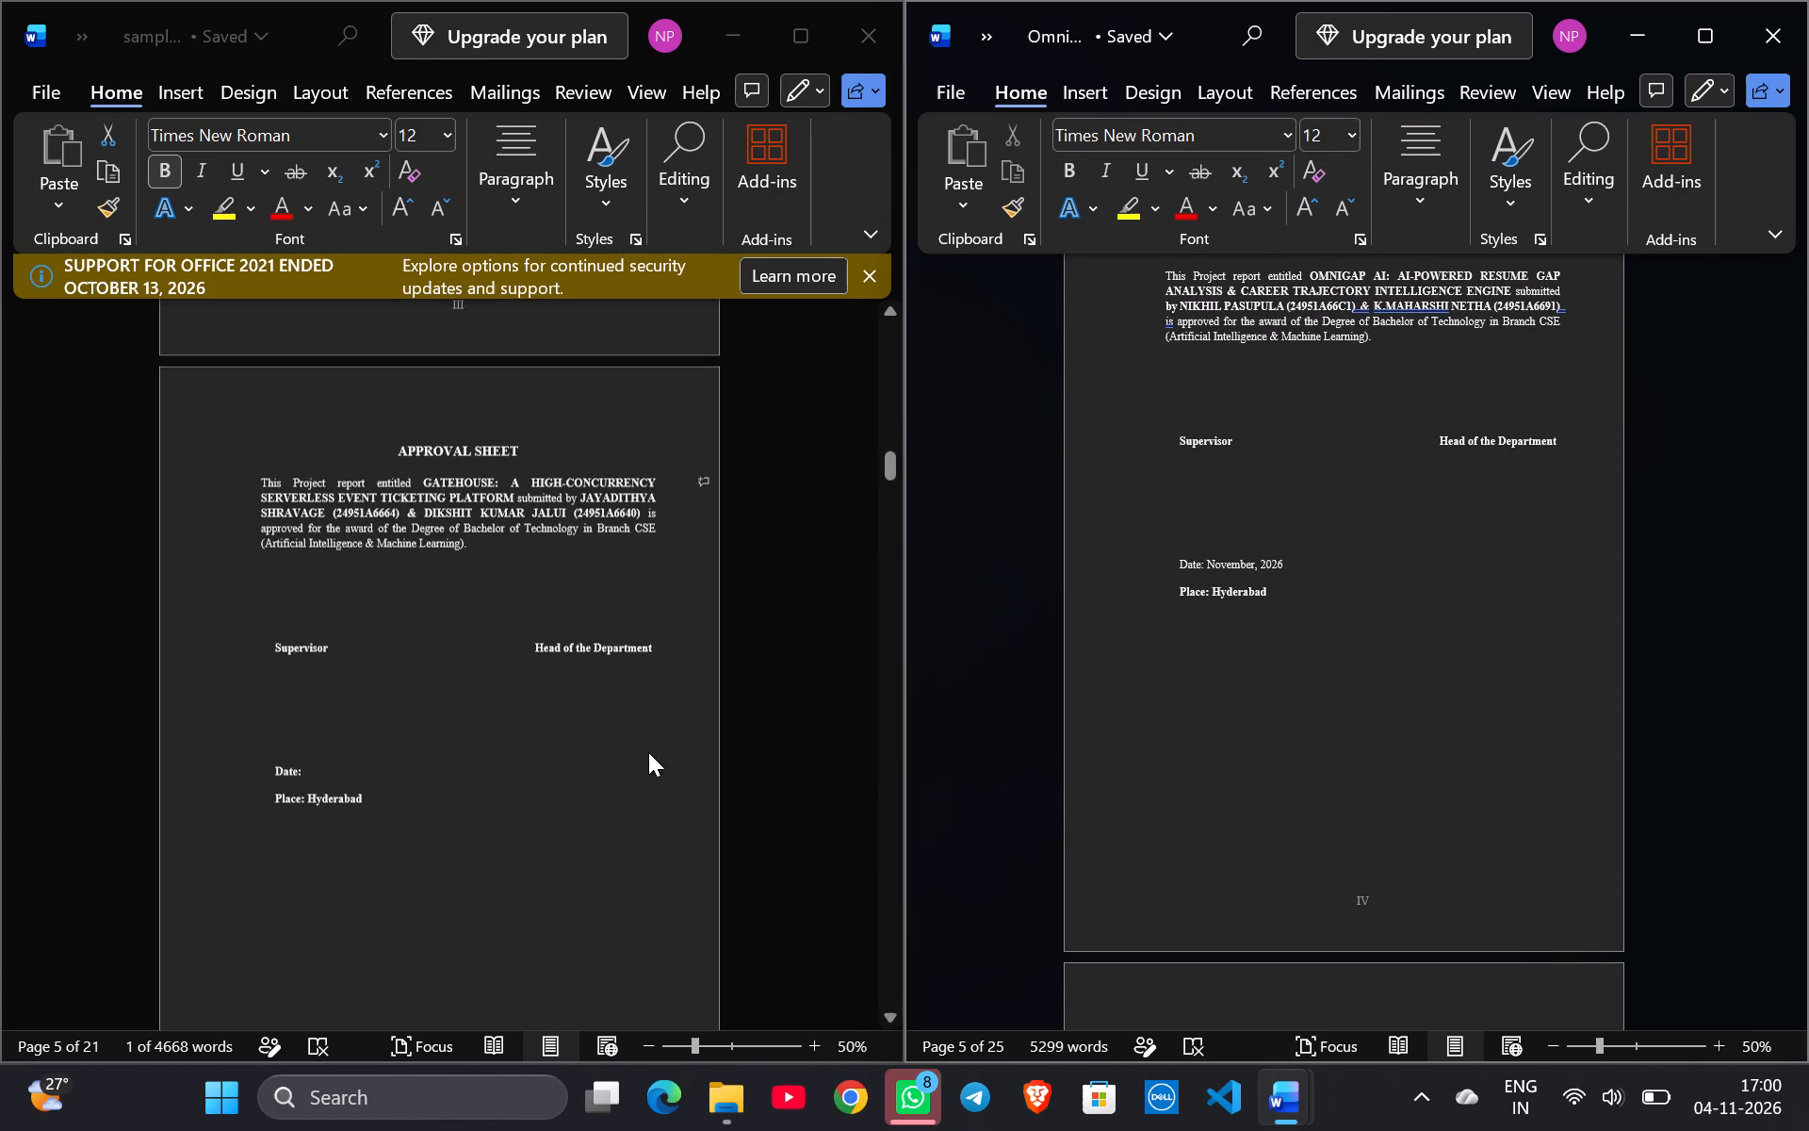
pyautogui.scroll(-1, 648, 752)
pyautogui.press('BackSpace')
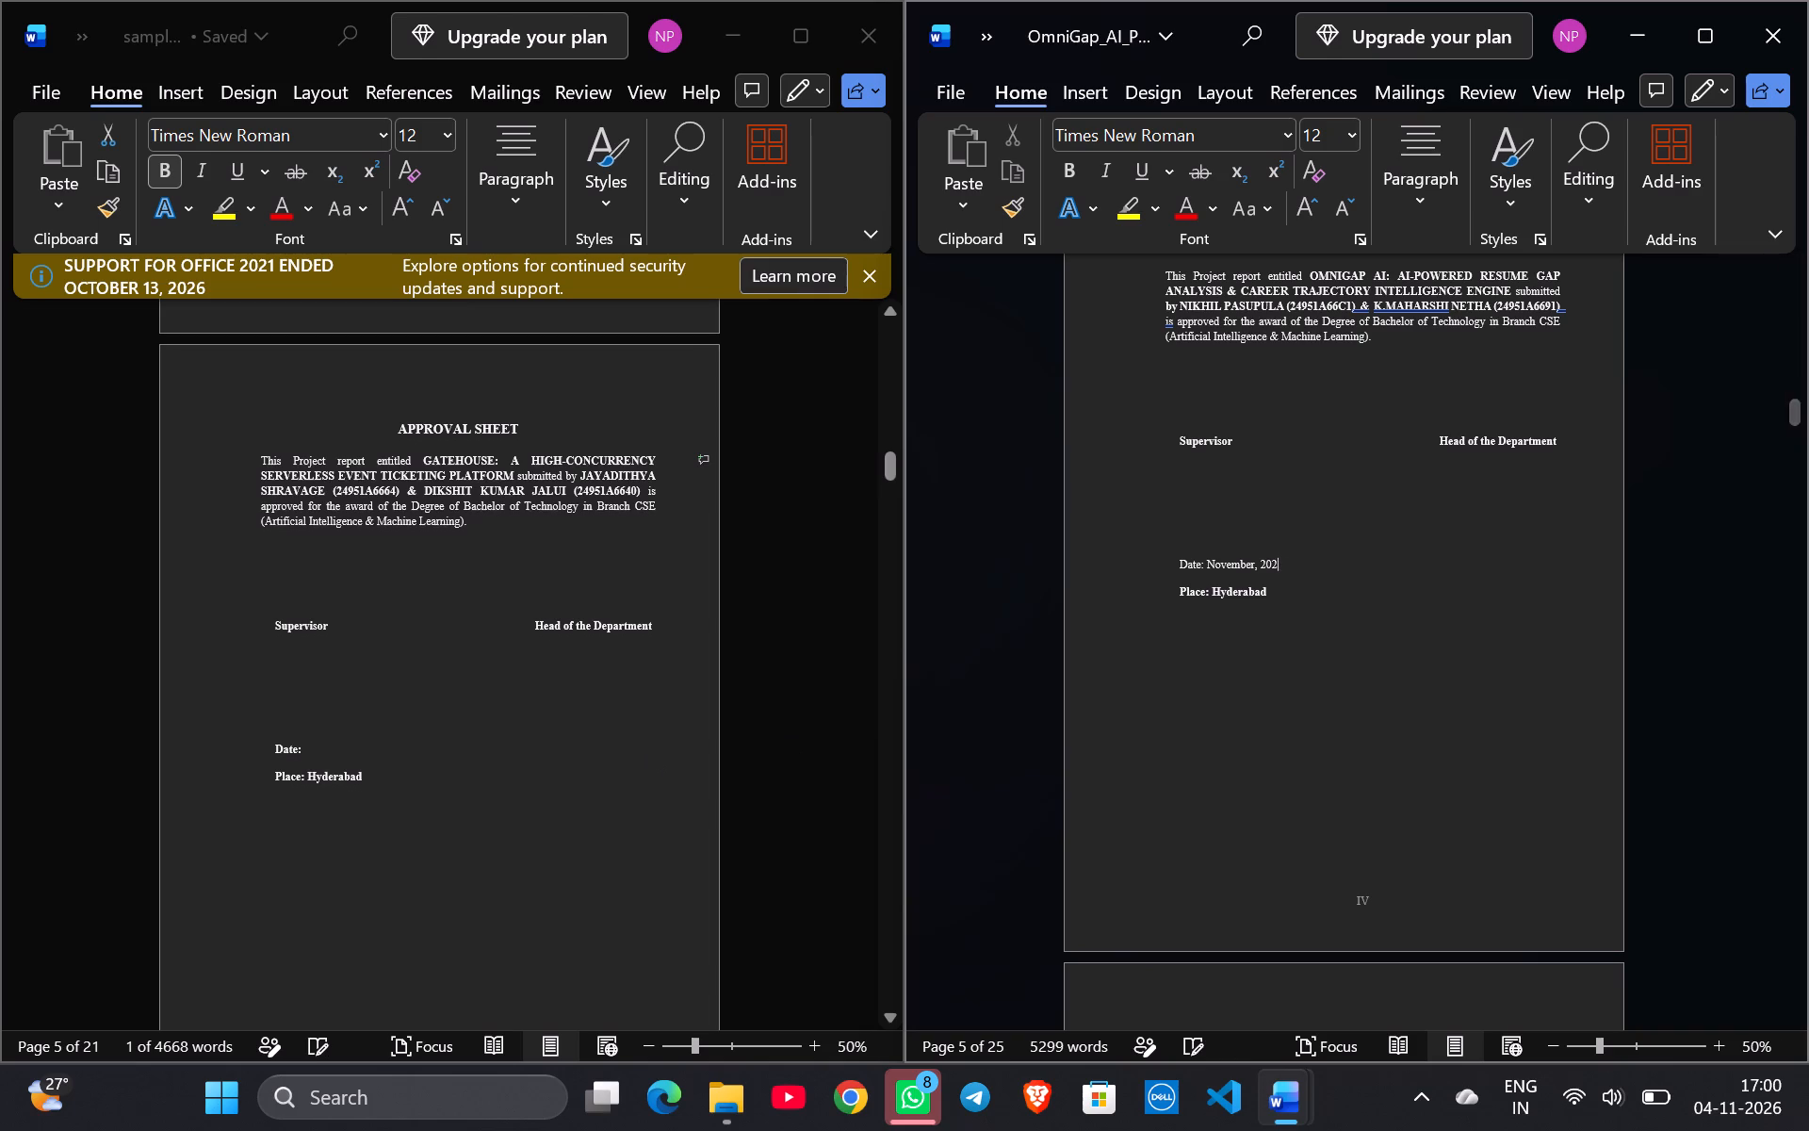
pyautogui.press('BackSpace')
pyautogui.press('BackSpace')
pyautogui.press('BackSpace')
pyautogui.press('BackSpace')
pyautogui.press('BackSpace')
pyautogui.press('BackSpace')
pyautogui.press('BackSpace')
pyautogui.press('BackSpace')
pyautogui.press('BackSpace')
pyautogui.press('BackSpace')
pyautogui.press('BackSpace')
pyautogui.press('BackSpace')
pyautogui.press('BackSpace')
pyautogui.press('BackSpace')
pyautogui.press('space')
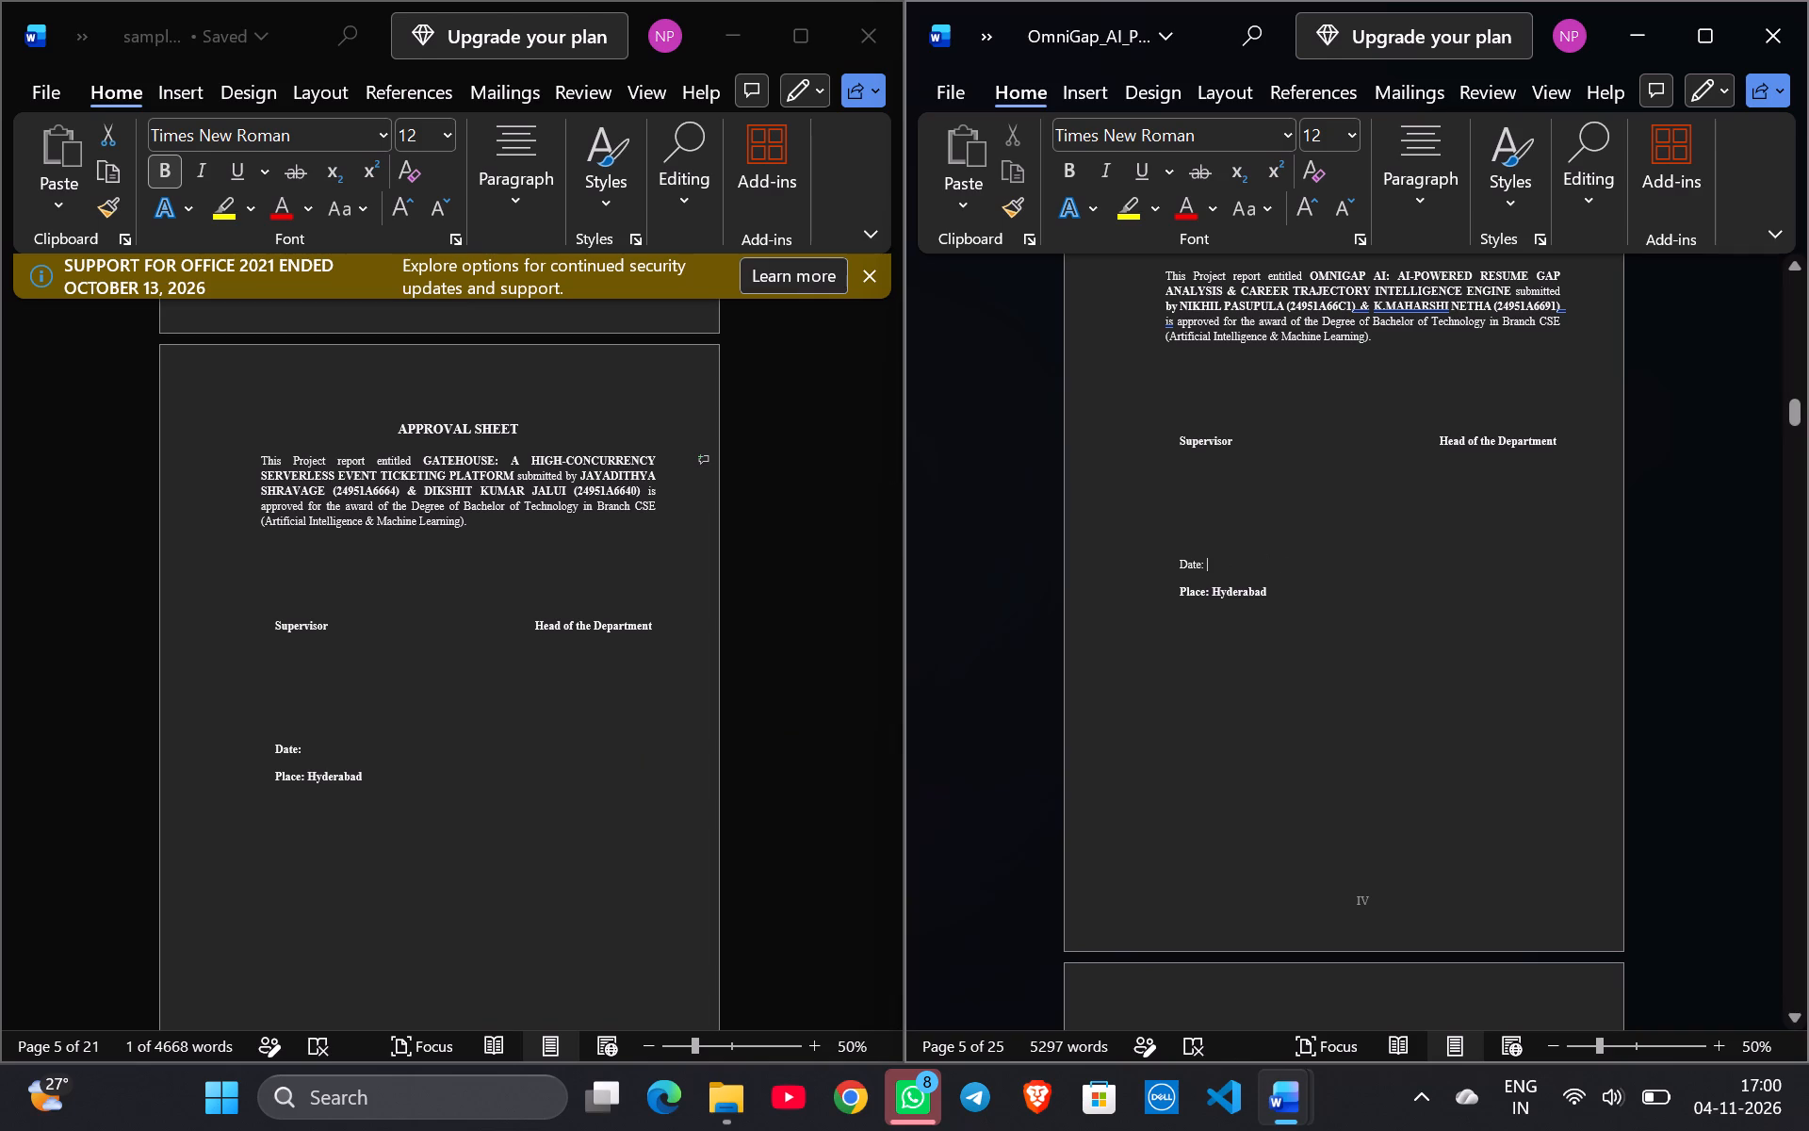
# Compare the OmniGap report's Abstract and Table of Contents pages with those in the sample Gatehouse report.
pyautogui.scroll(1, 1339, 624)
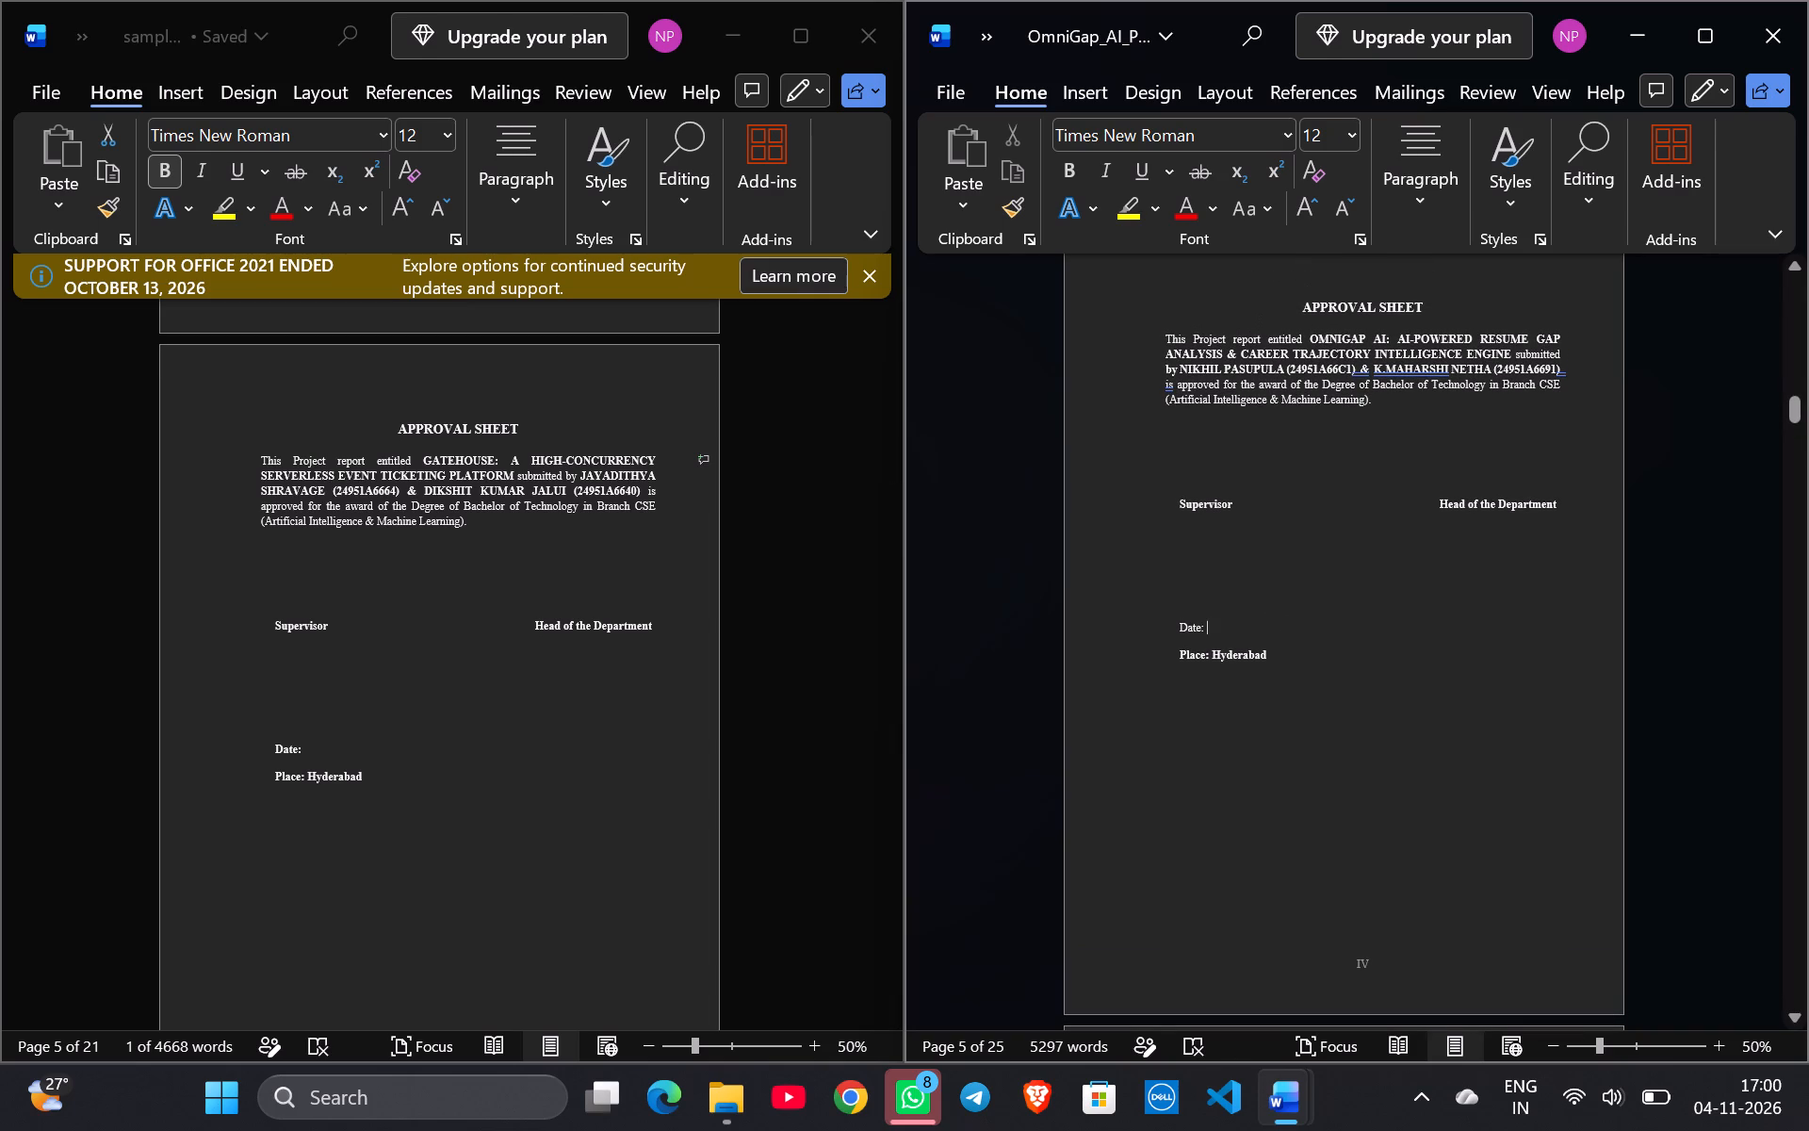
pyautogui.scroll(-6, 1295, 670)
pyautogui.scroll(1, 1191, 705)
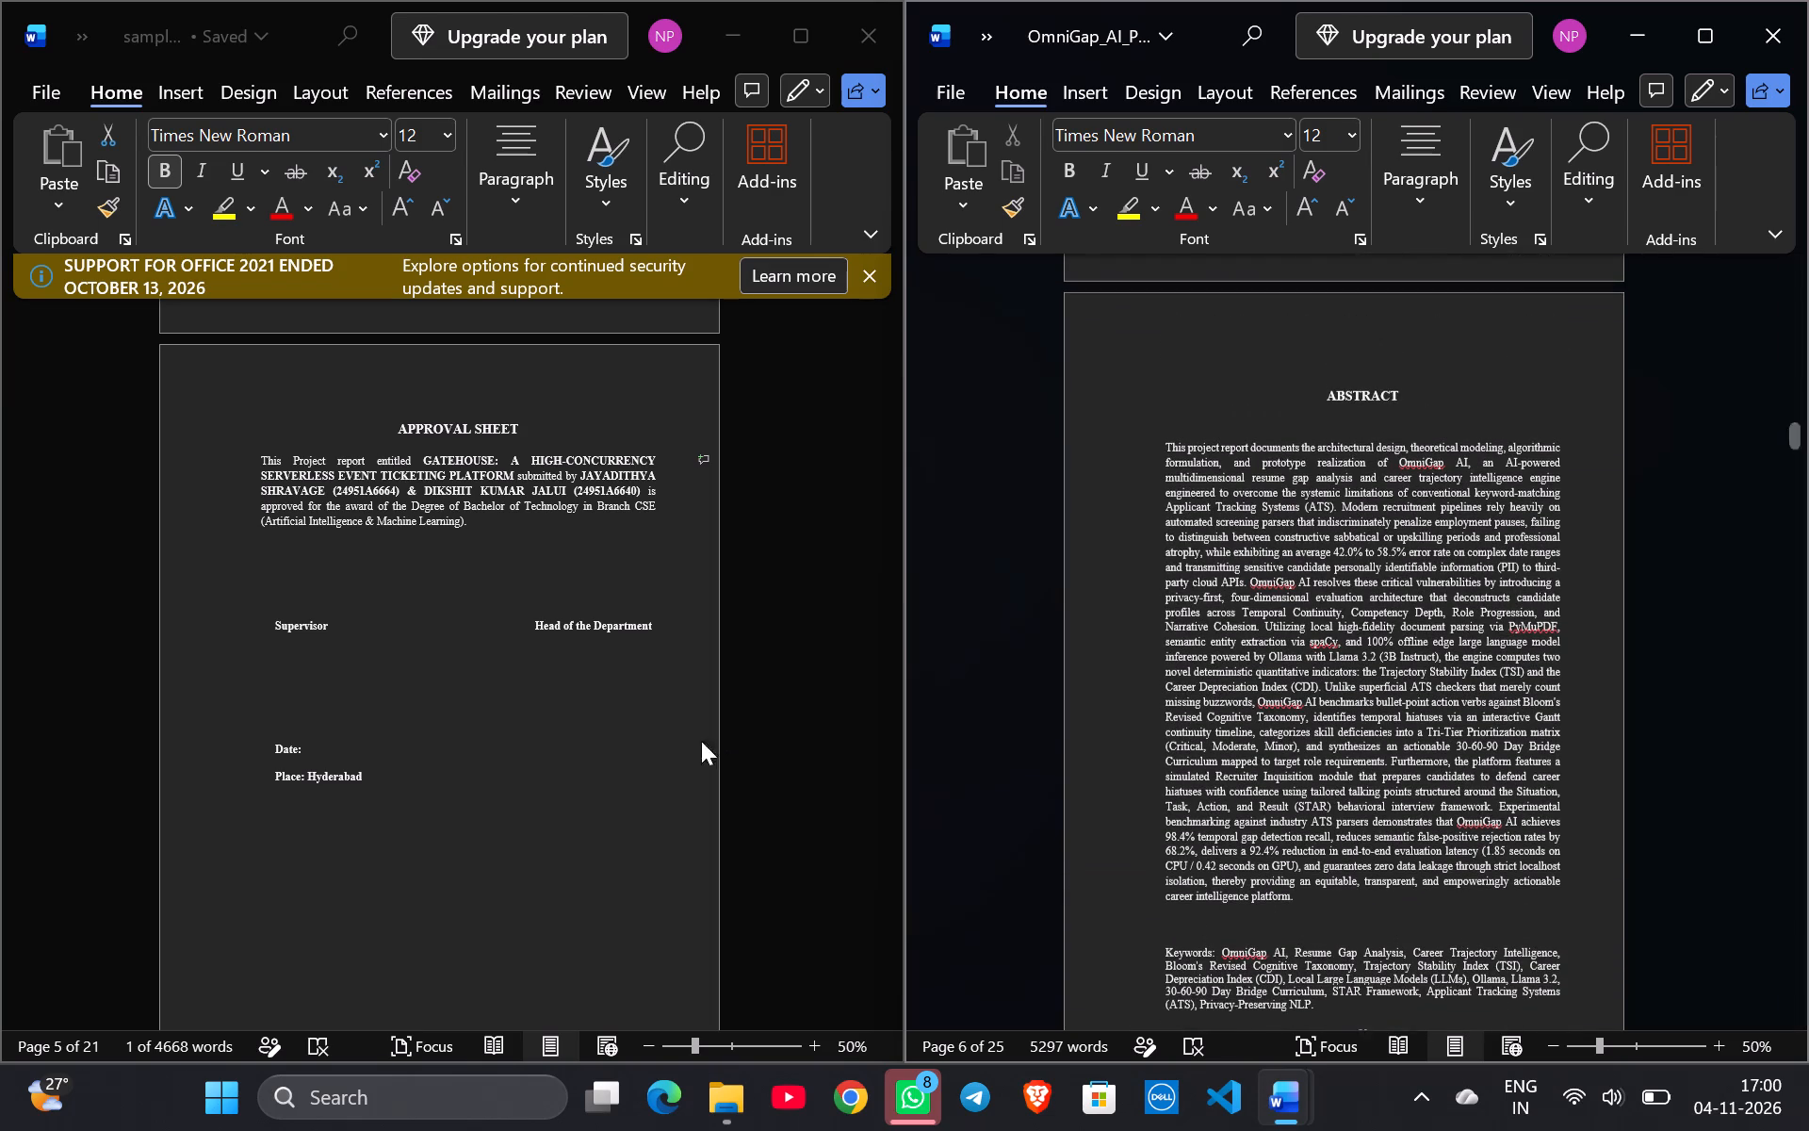
pyautogui.scroll(-9, 655, 764)
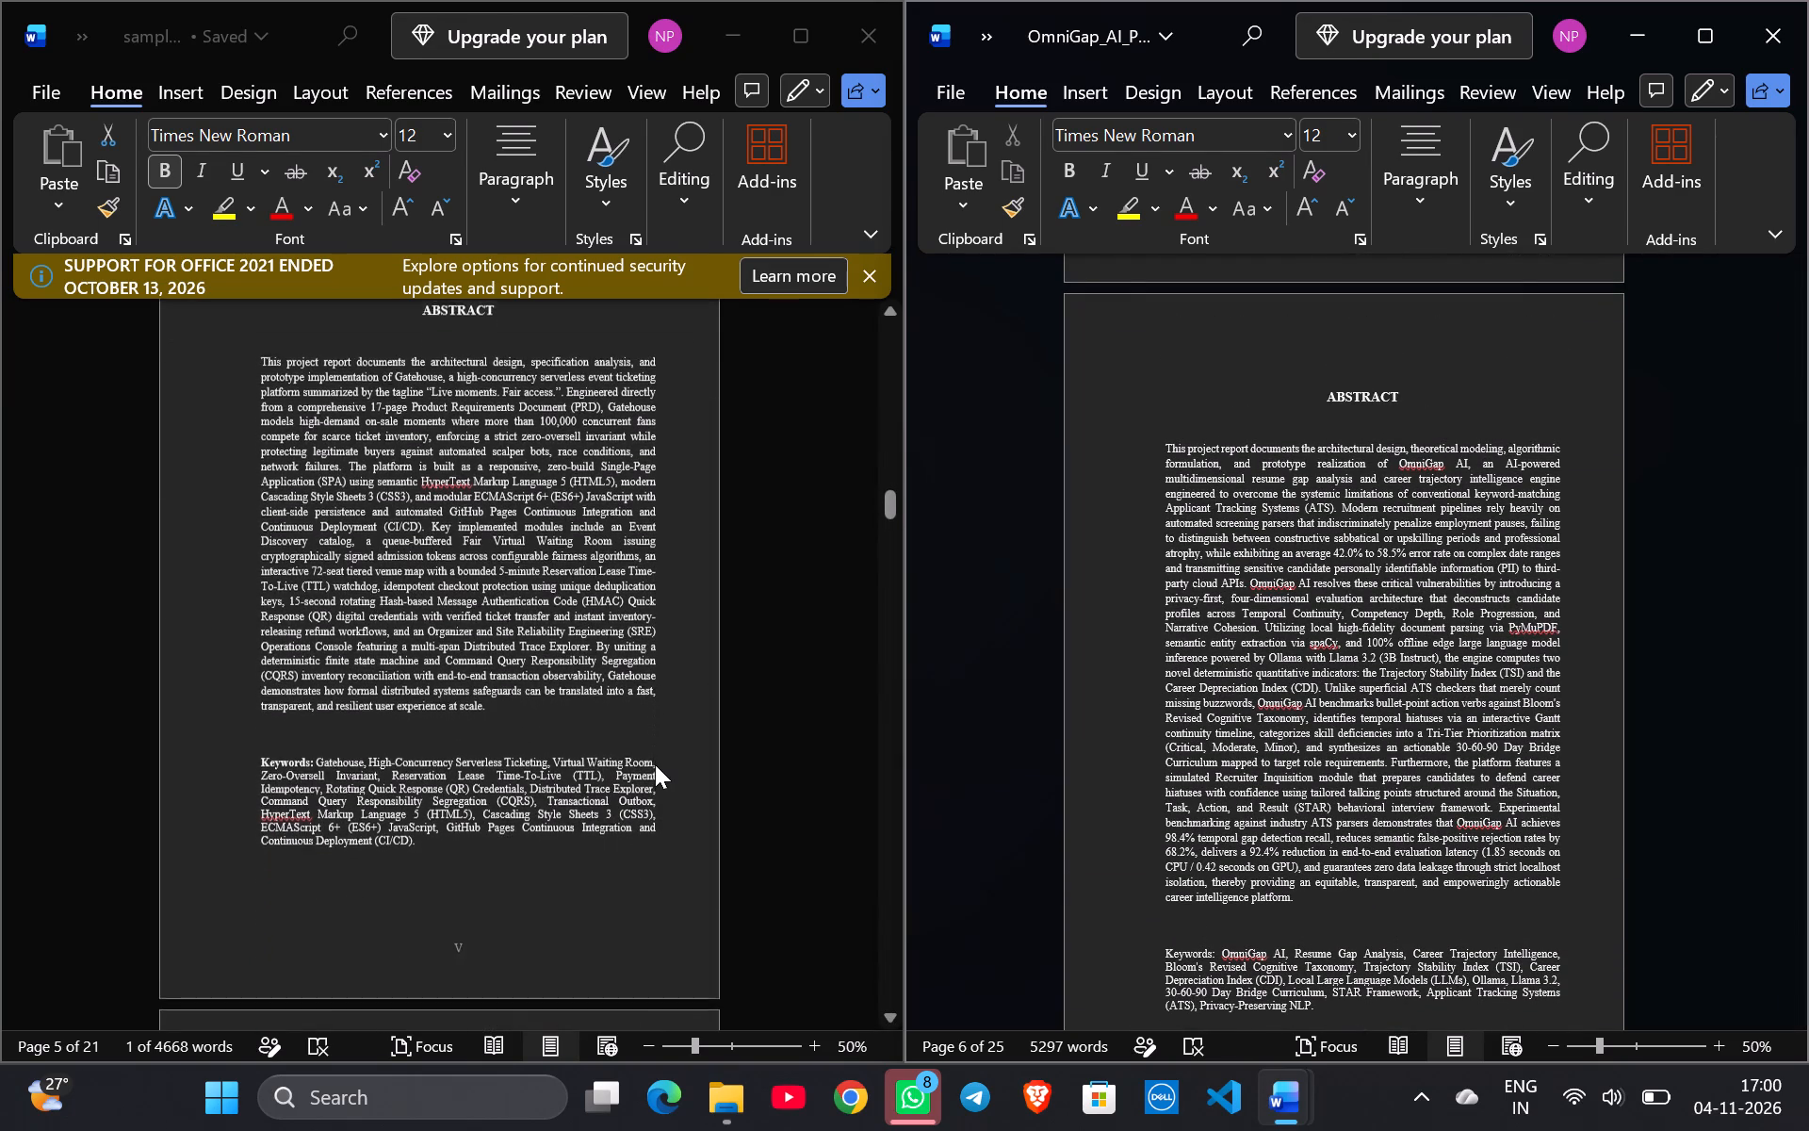
pyautogui.scroll(-1, 655, 764)
pyautogui.scroll(-4, 1112, 762)
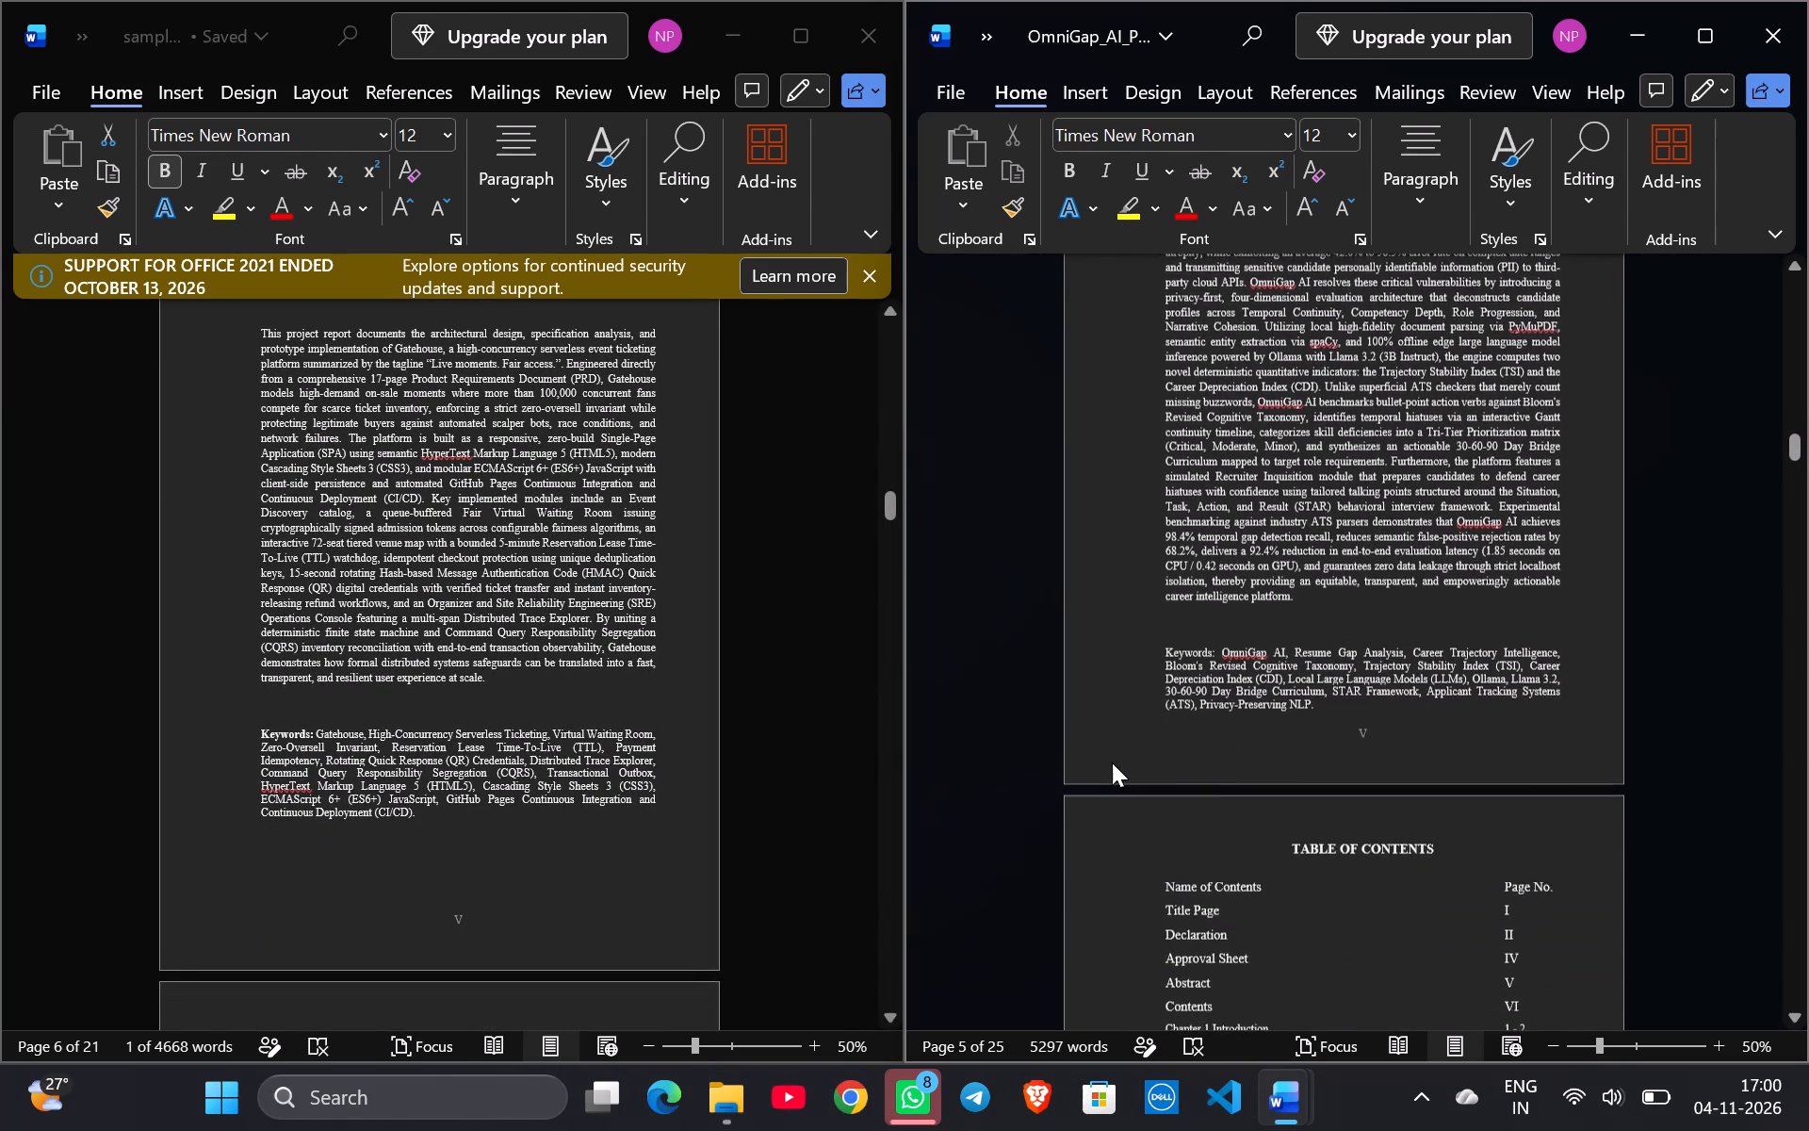
pyautogui.scroll(-1, 1112, 762)
pyautogui.scroll(-4, 632, 851)
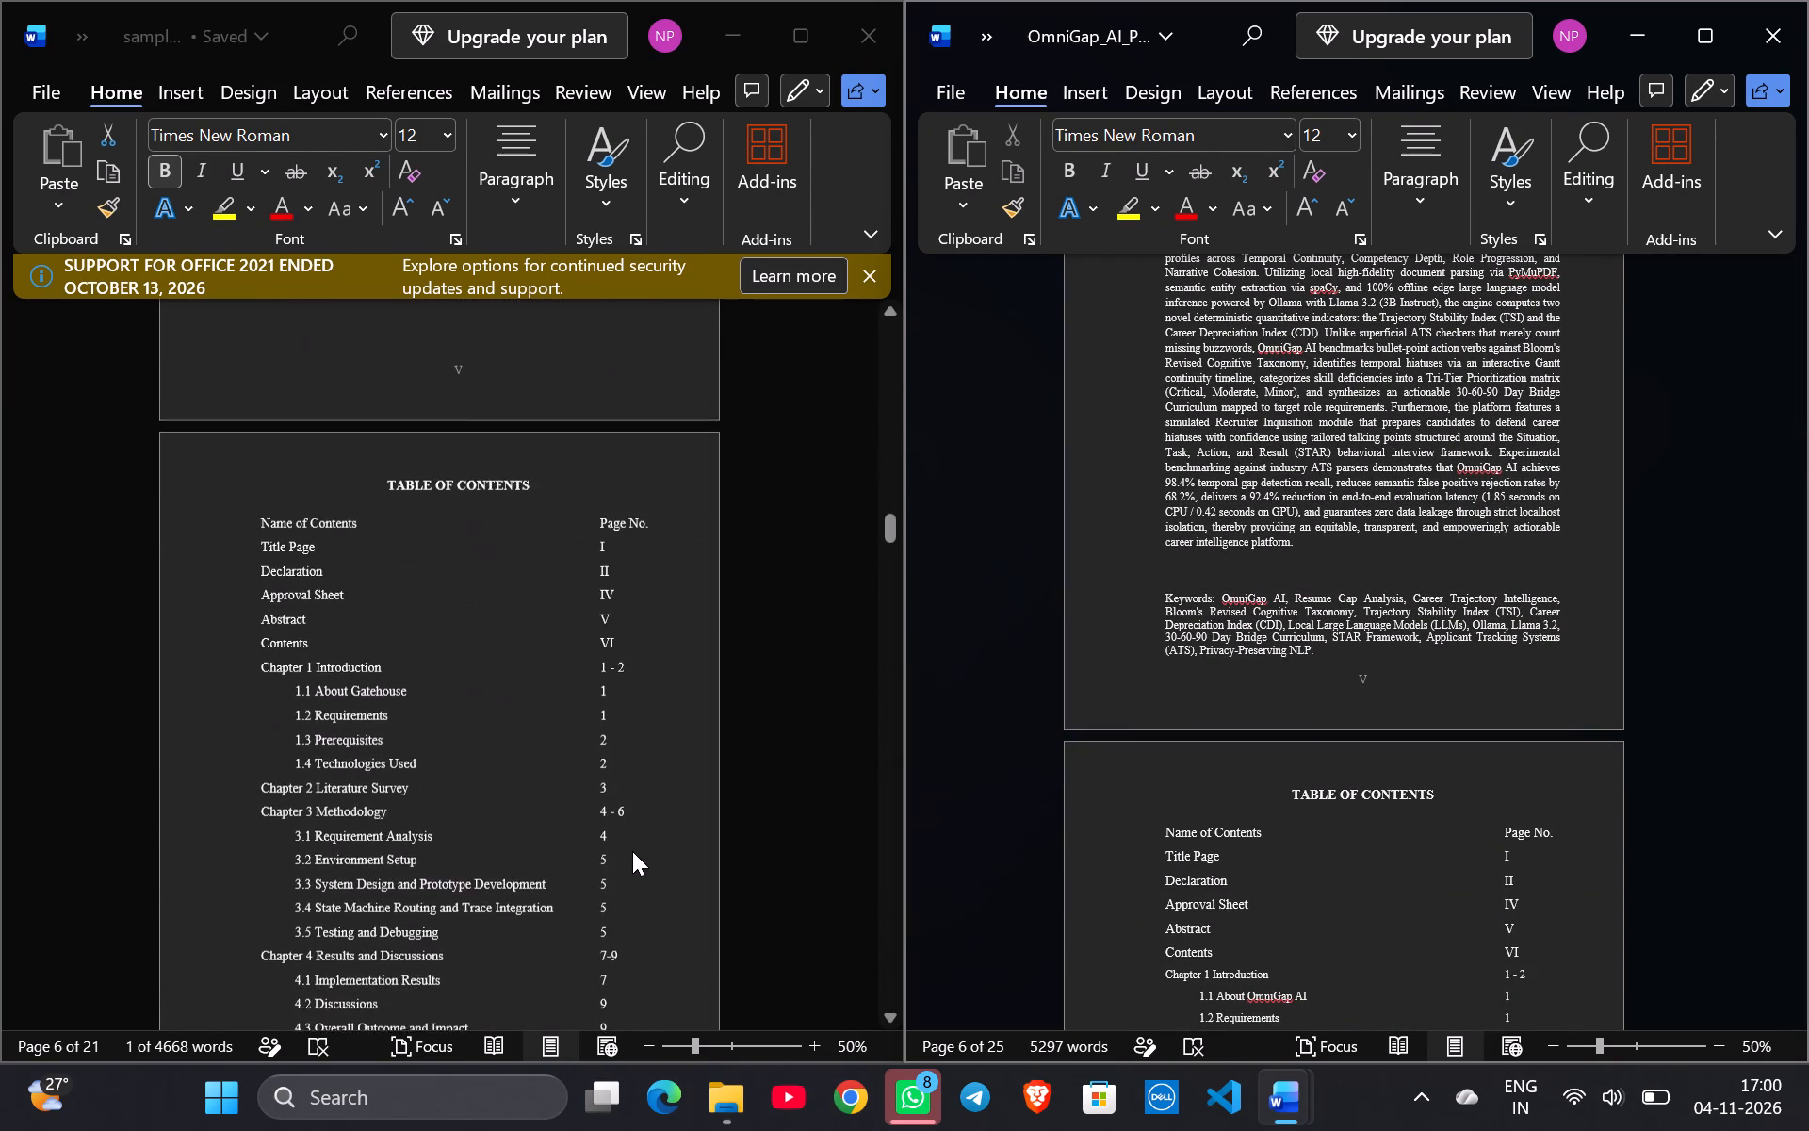
pyautogui.scroll(-1, 632, 851)
pyautogui.scroll(-4, 1139, 714)
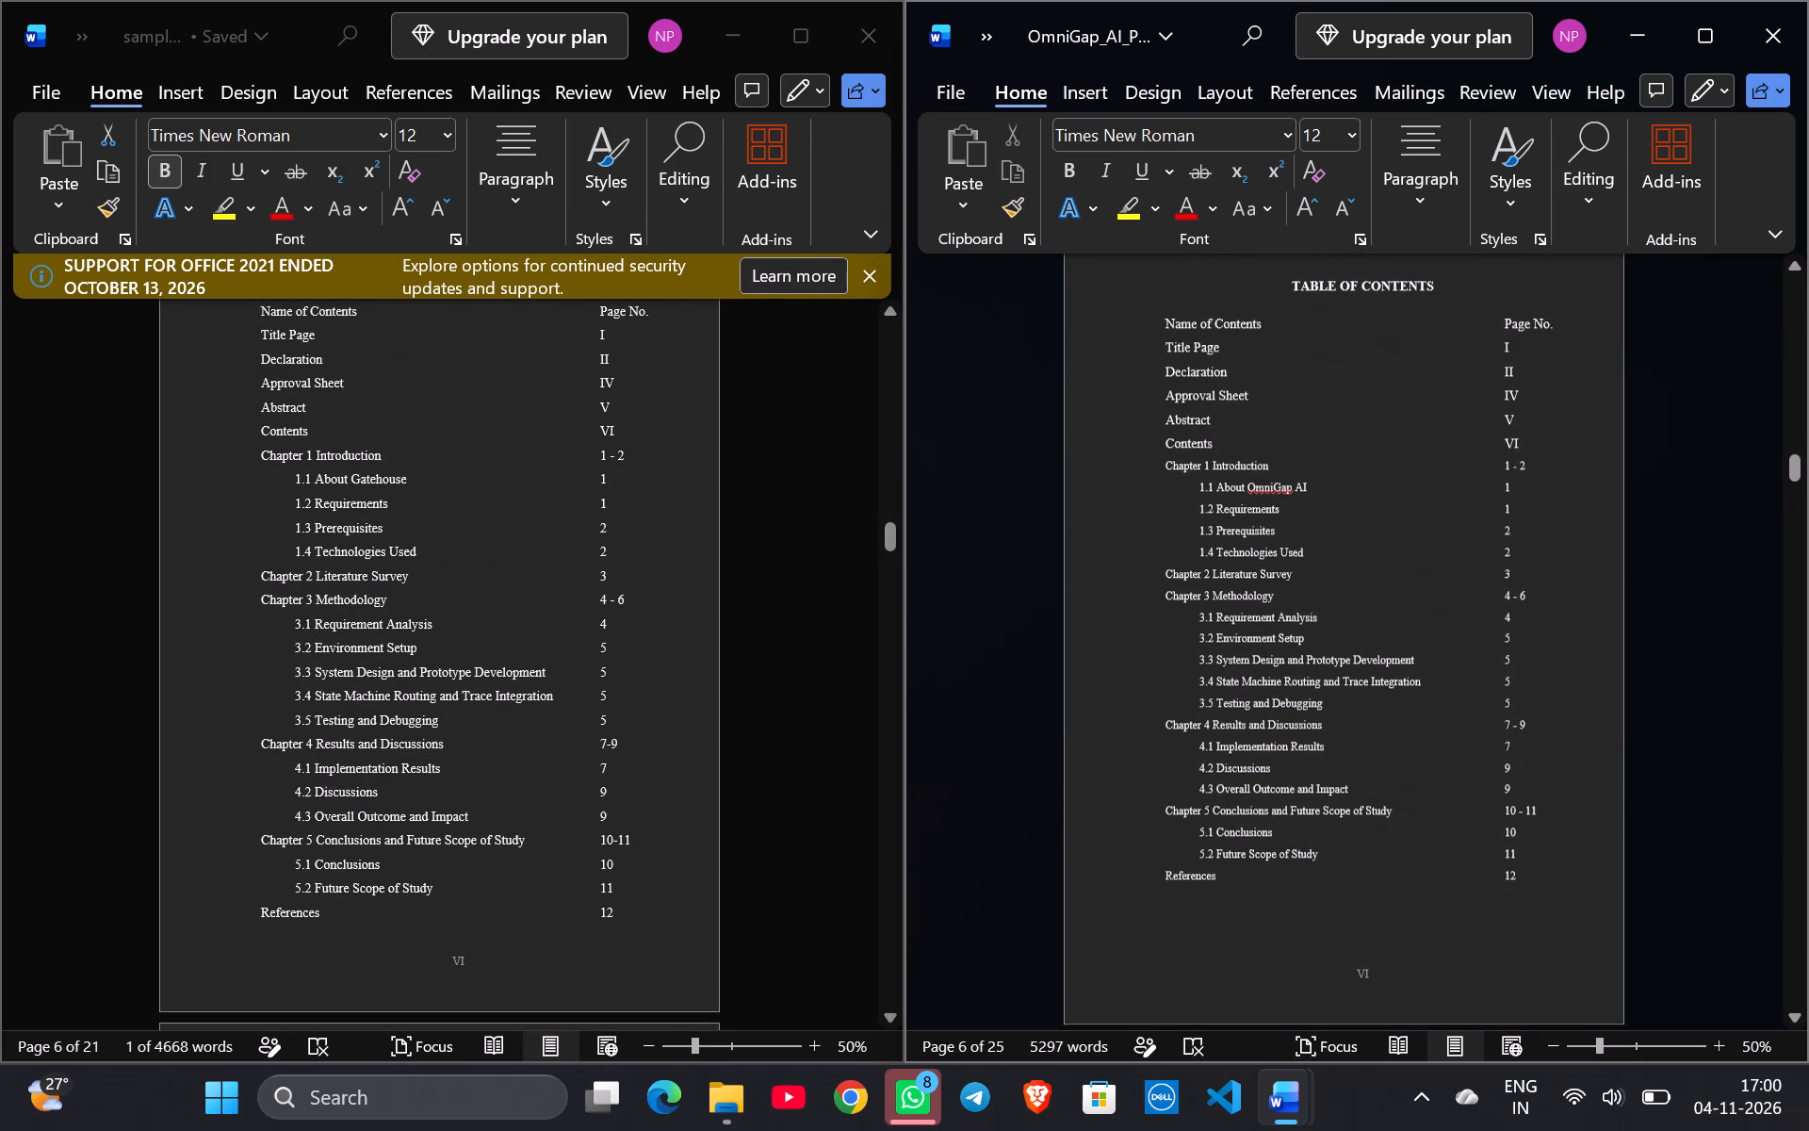
# Compare the Chapter 1 Introduction pages of both reports, including section headings 1.1 to 1.4 and their formatting.
pyautogui.scroll(-5, 557, 784)
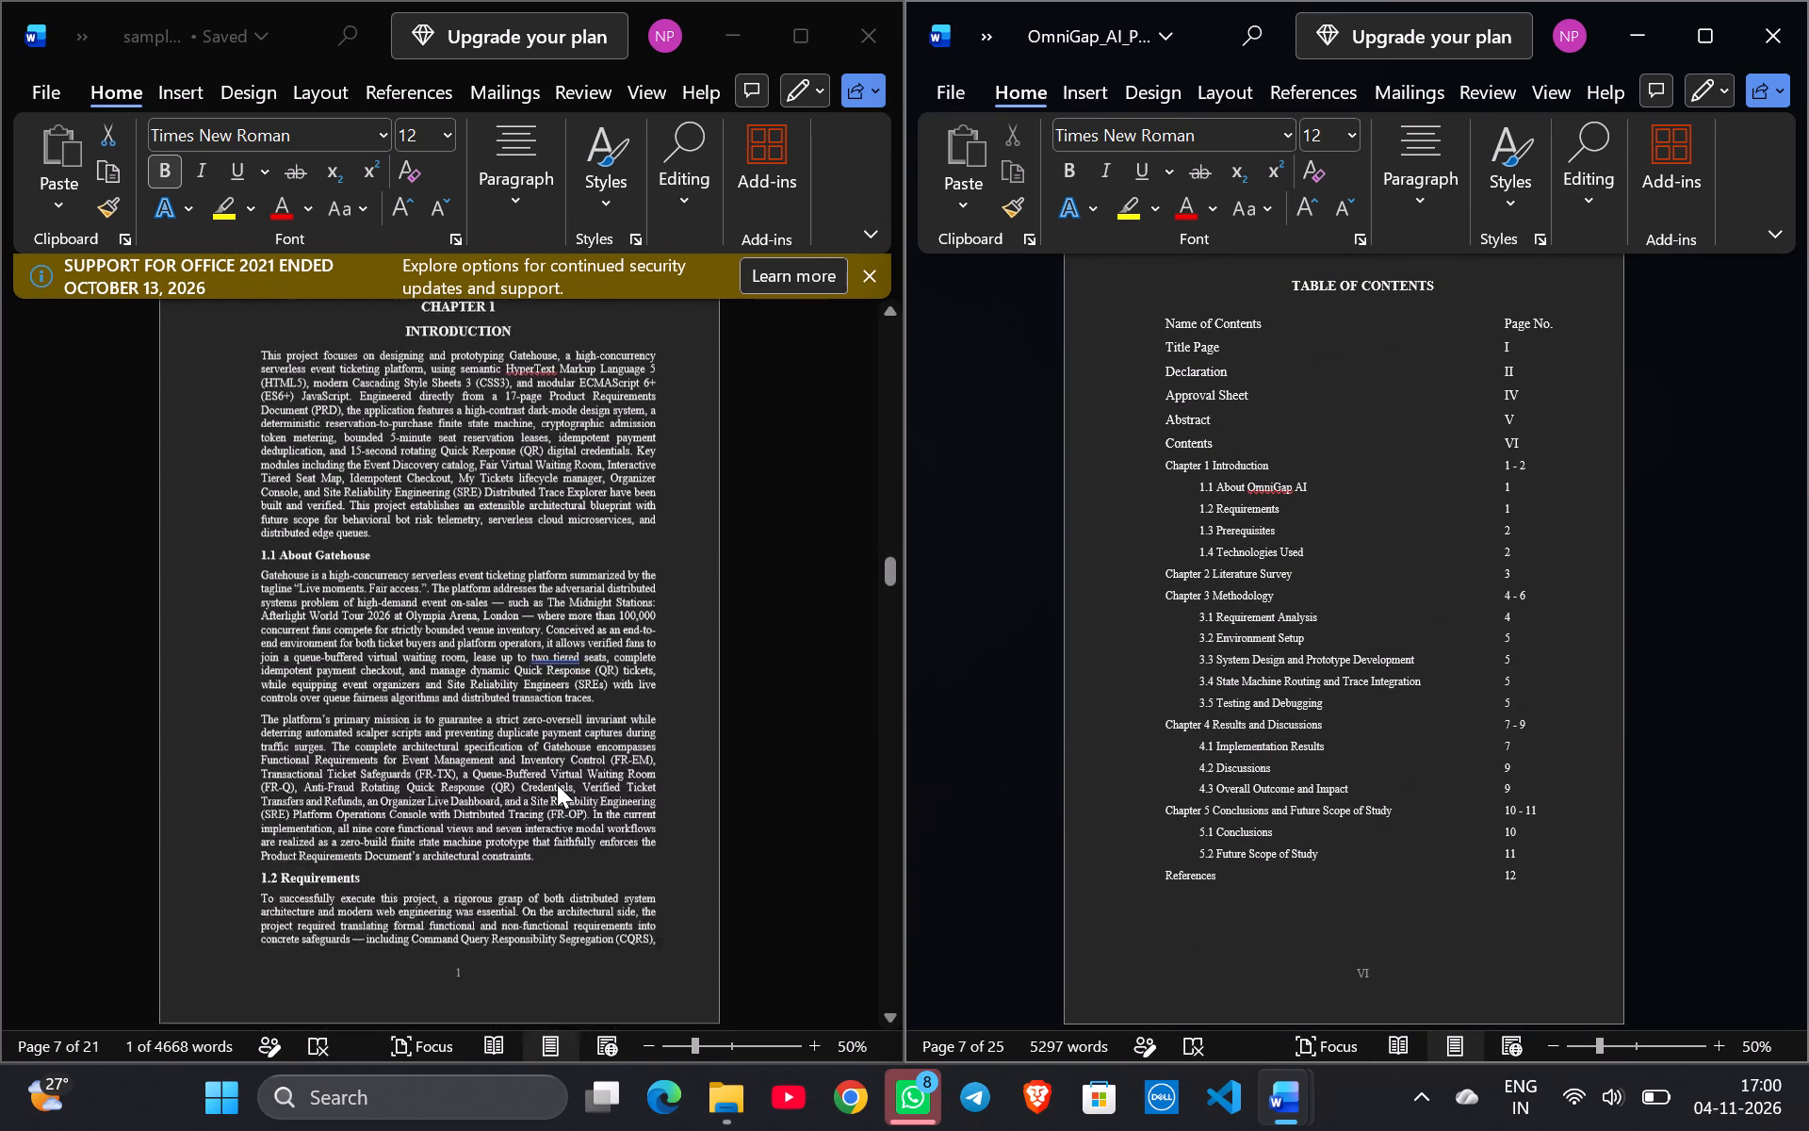
pyautogui.scroll(-1, 557, 784)
pyautogui.scroll(-5, 1292, 748)
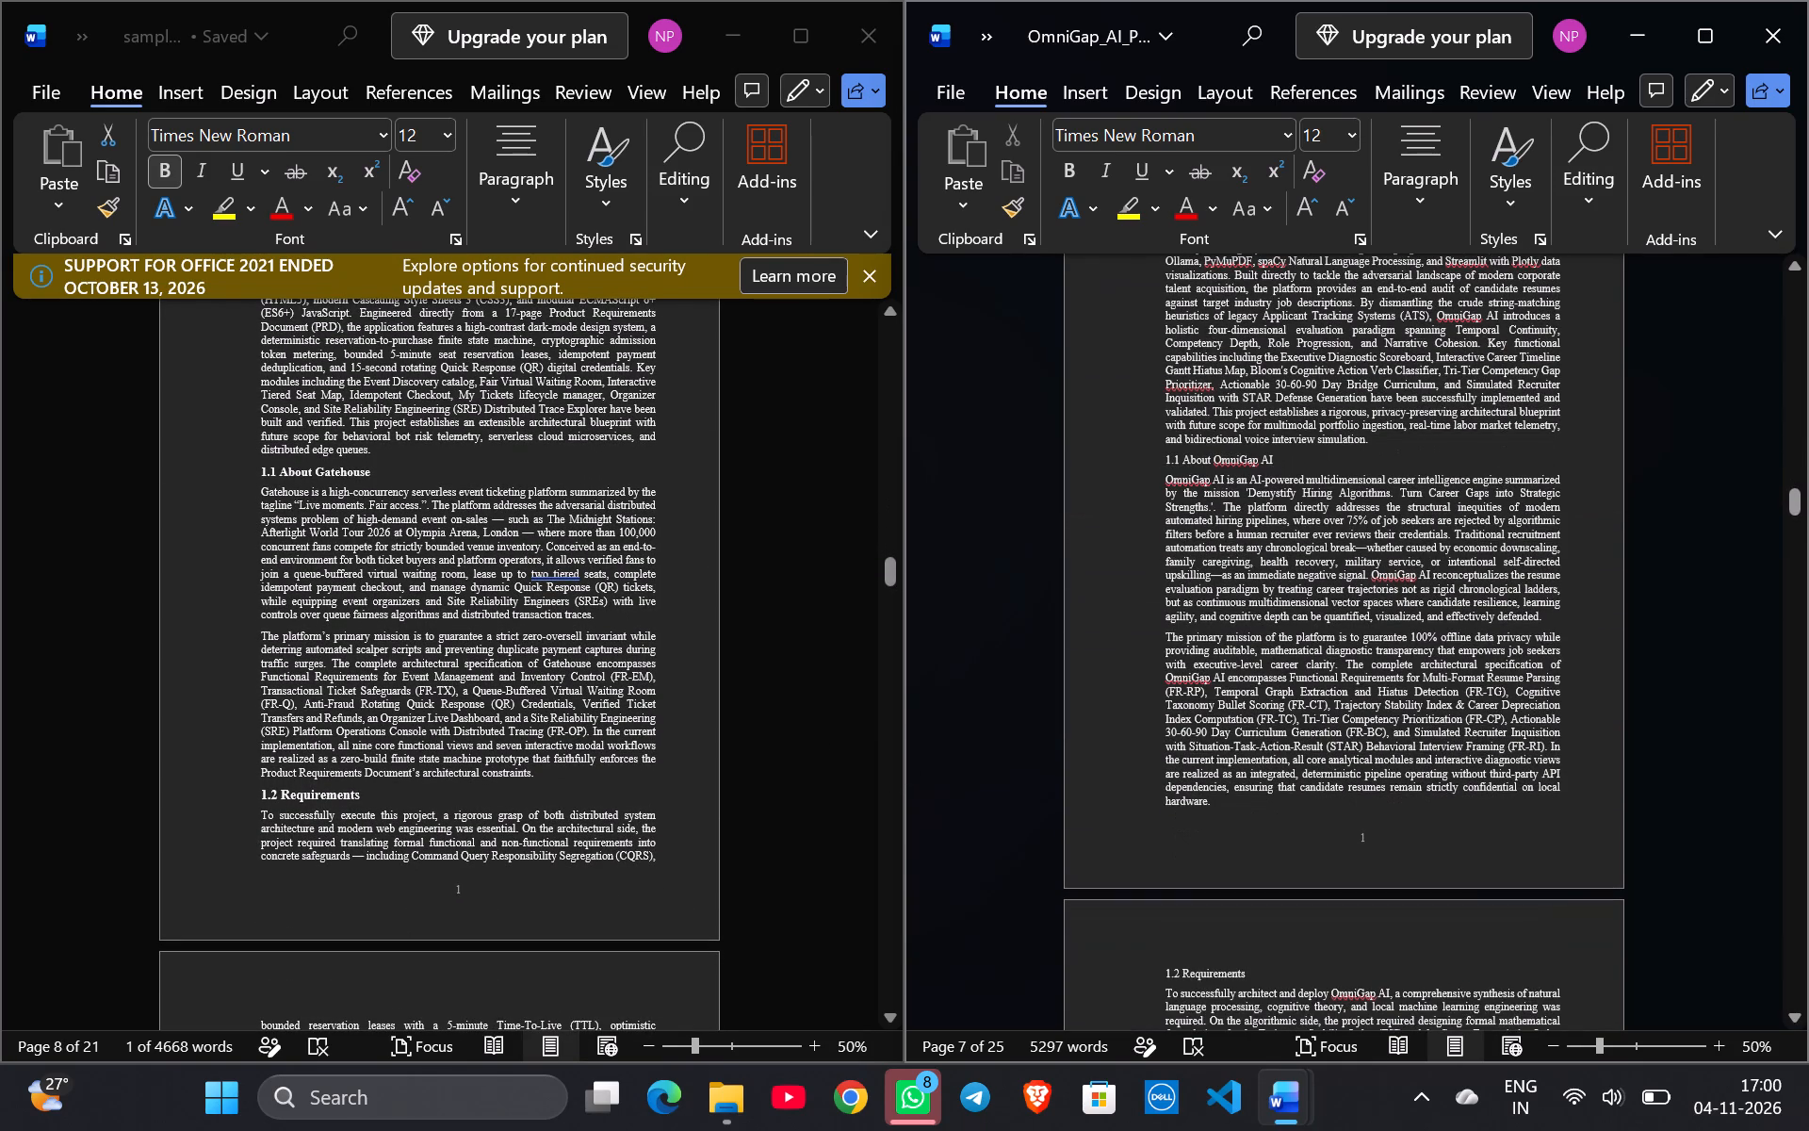
pyautogui.scroll(-1, 1292, 748)
pyautogui.scroll(3, 712, 692)
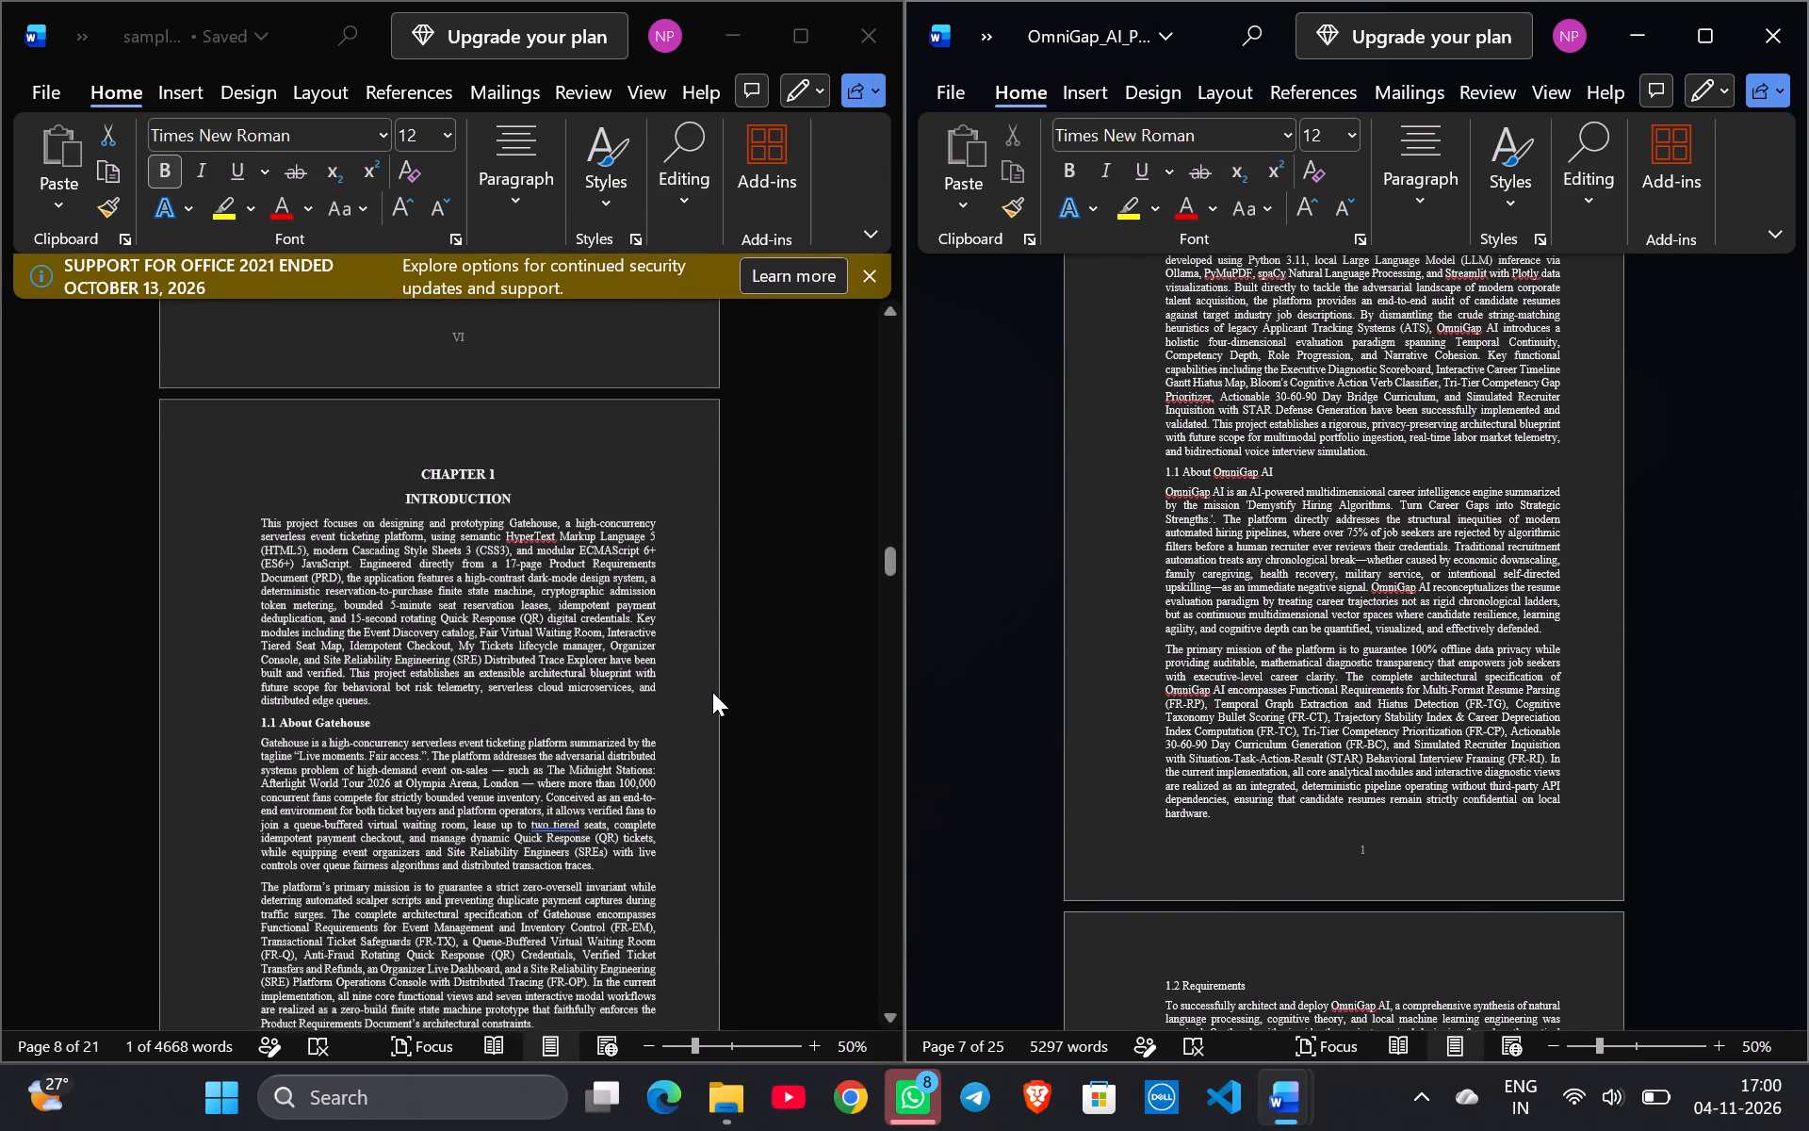
pyautogui.scroll(1, 712, 692)
pyautogui.scroll(-3, 712, 692)
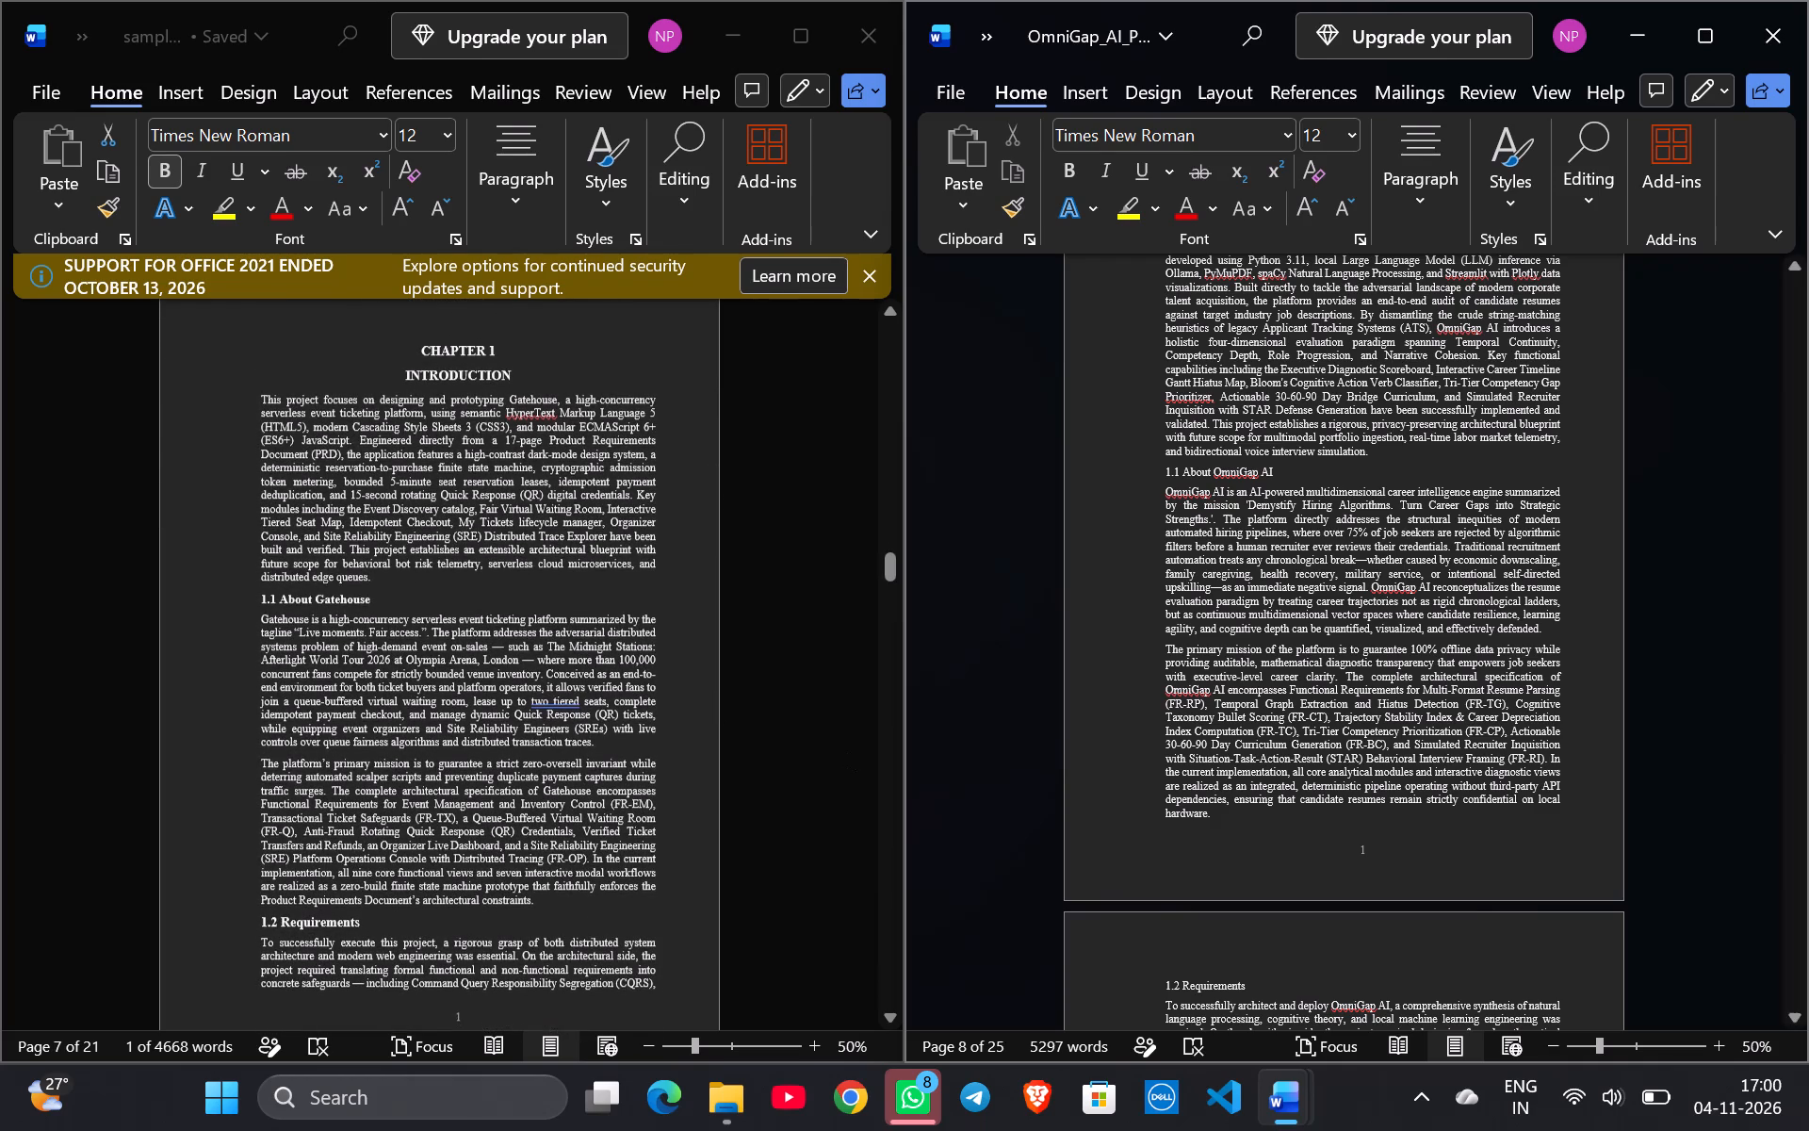
pyautogui.scroll(2, 1327, 769)
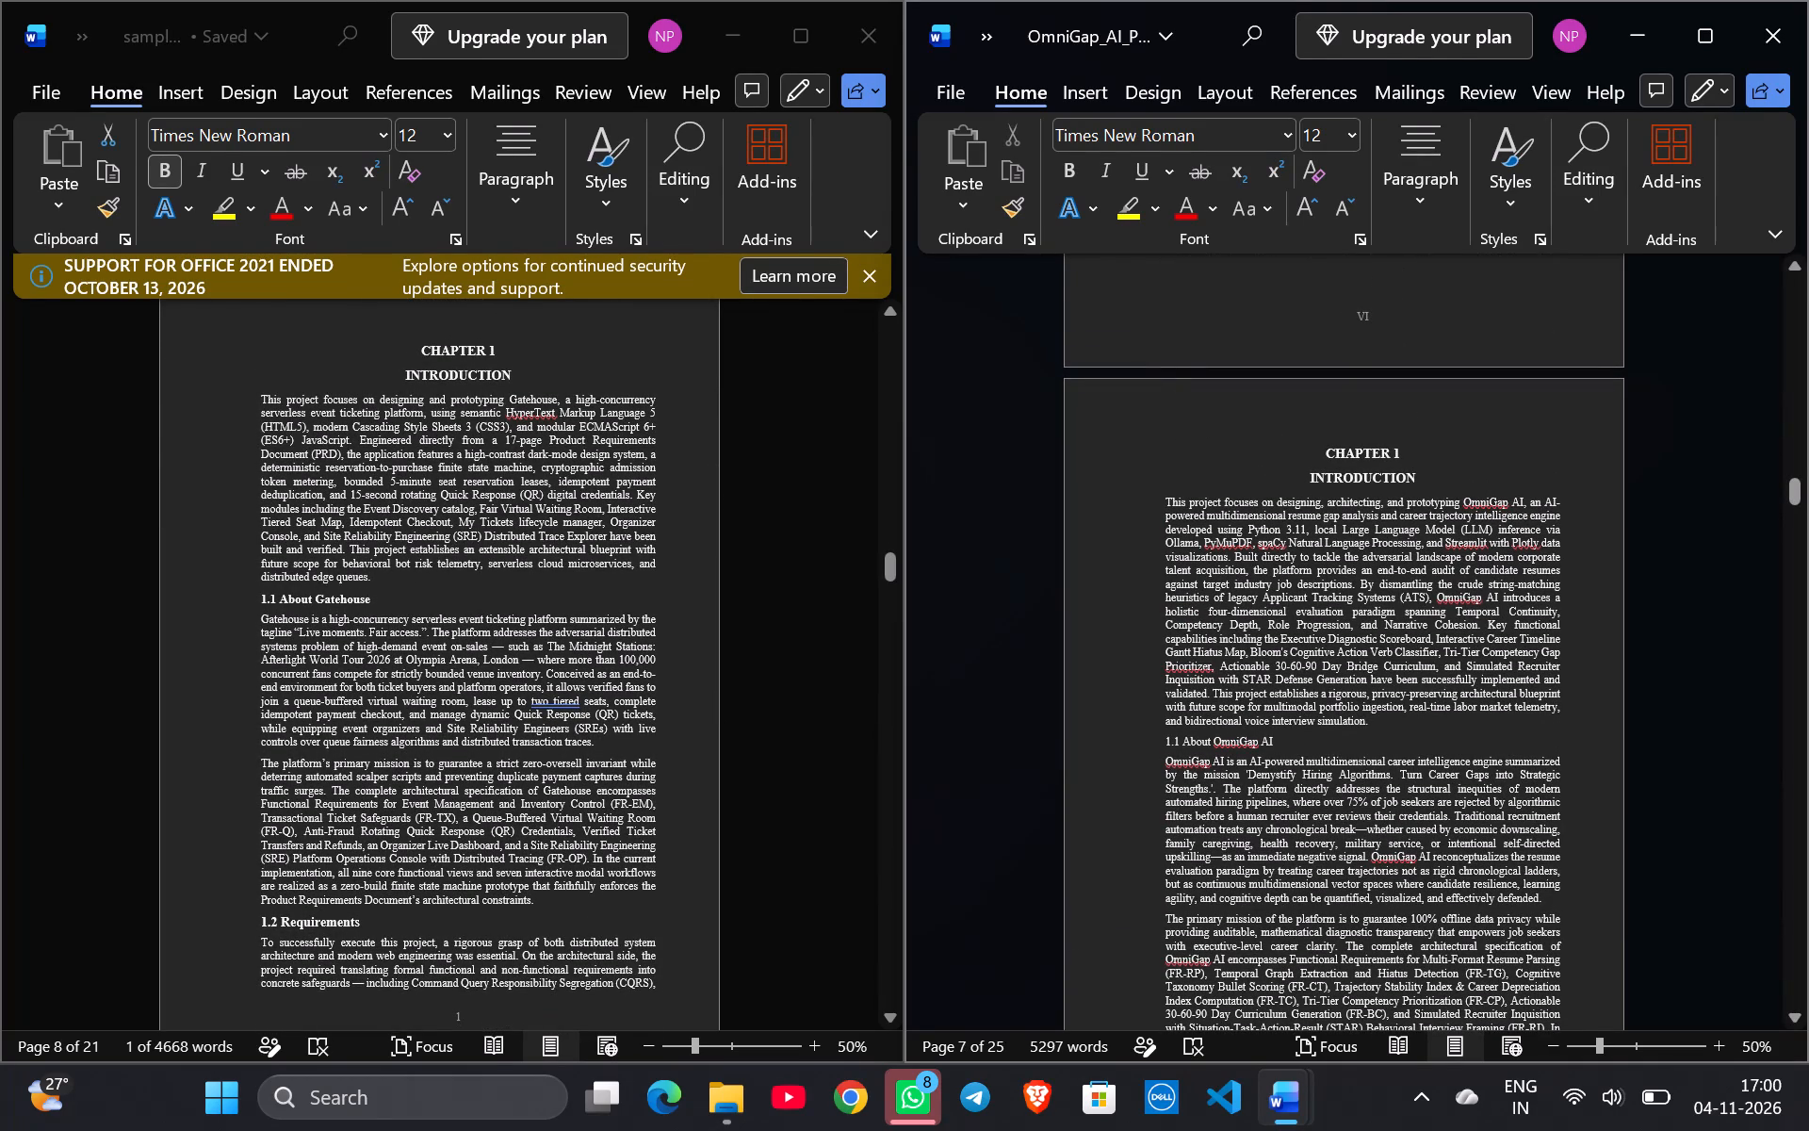
pyautogui.scroll(-6, 1327, 769)
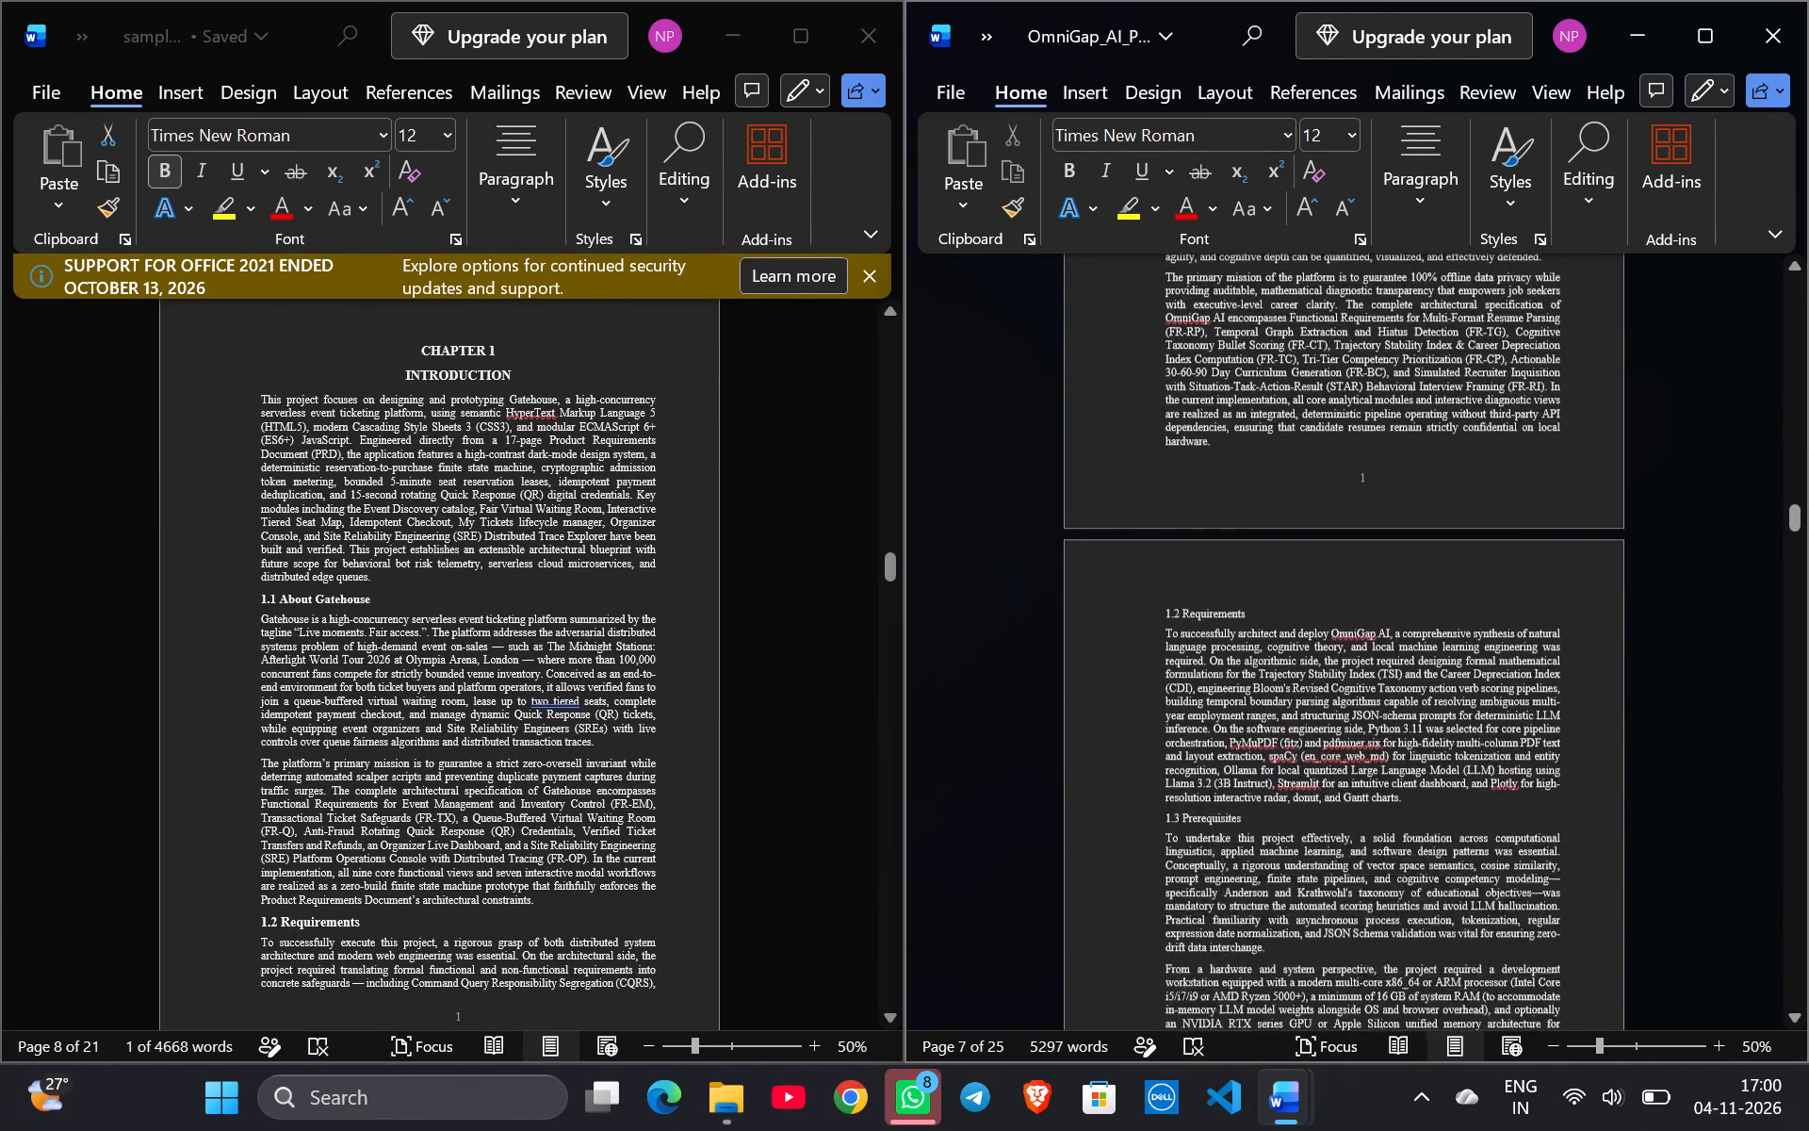
pyautogui.scroll(-4, 1327, 769)
pyautogui.scroll(-2, 688, 732)
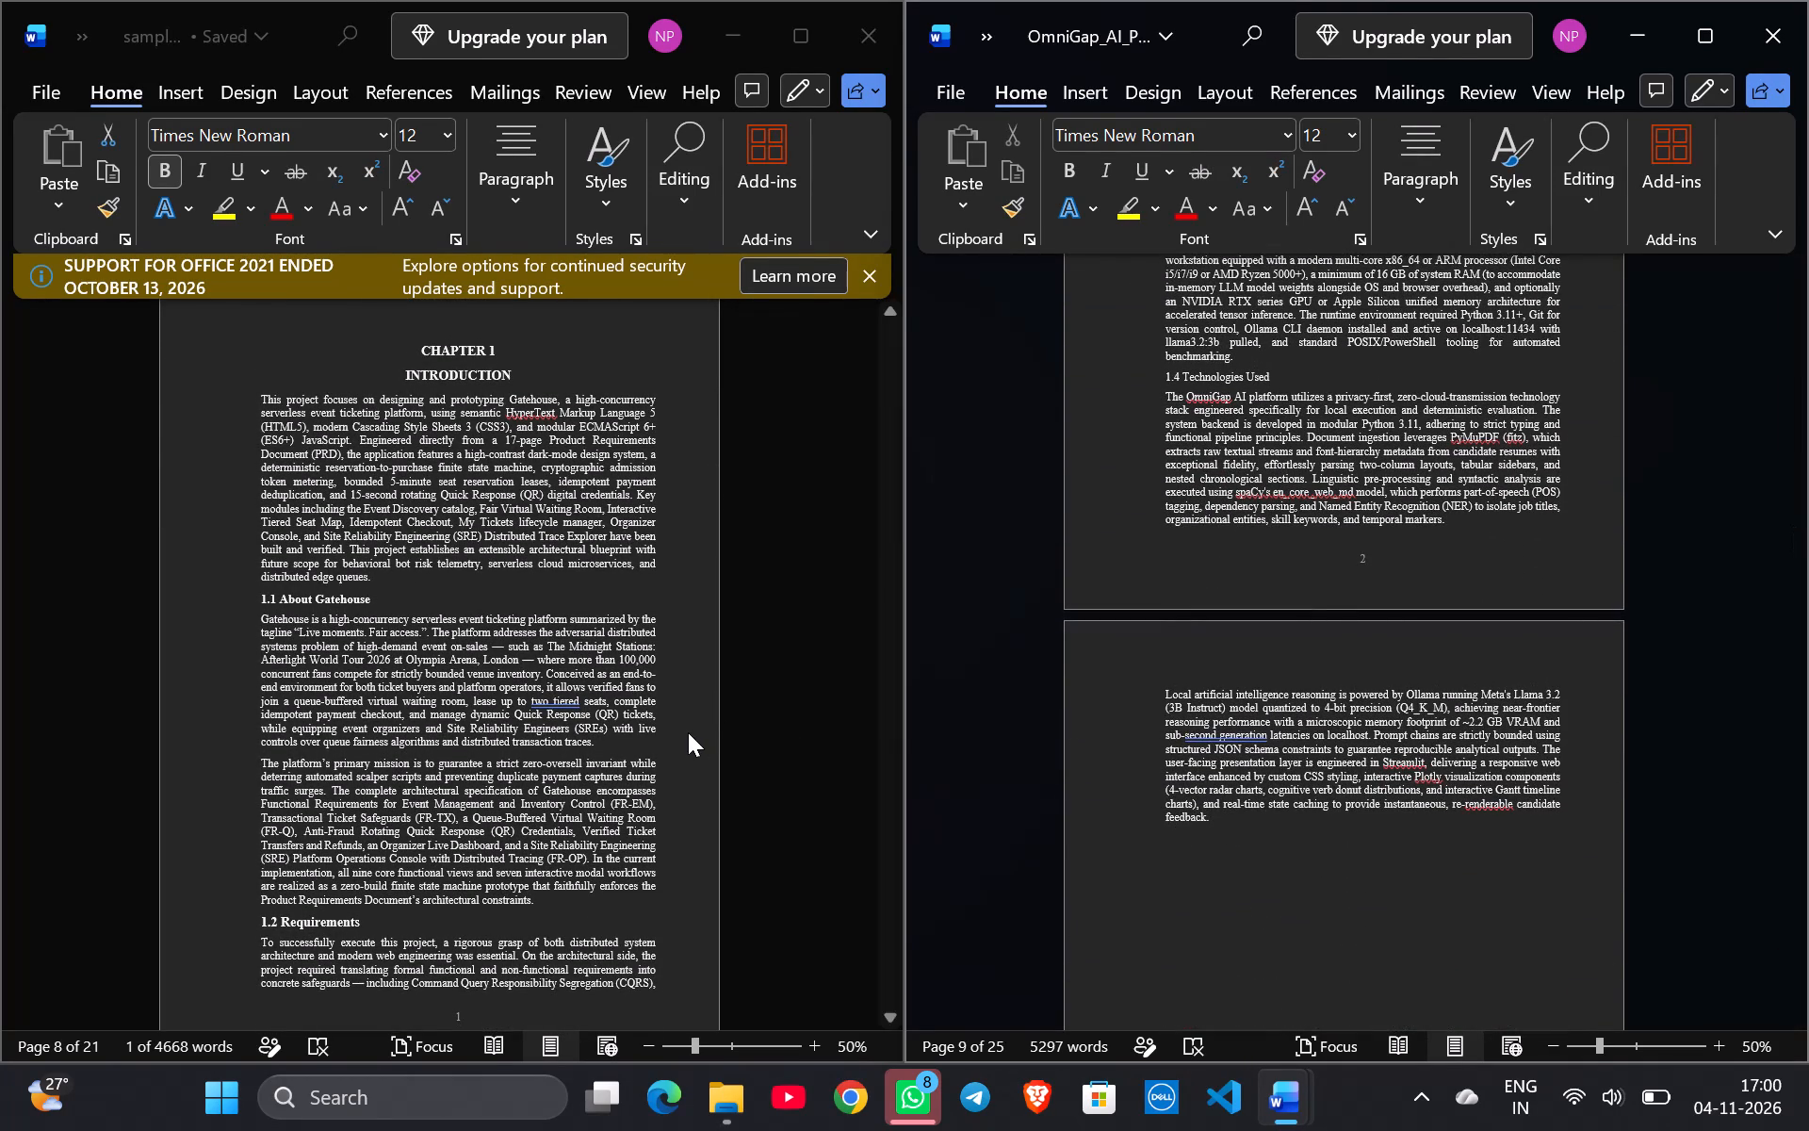
pyautogui.scroll(-10, 688, 732)
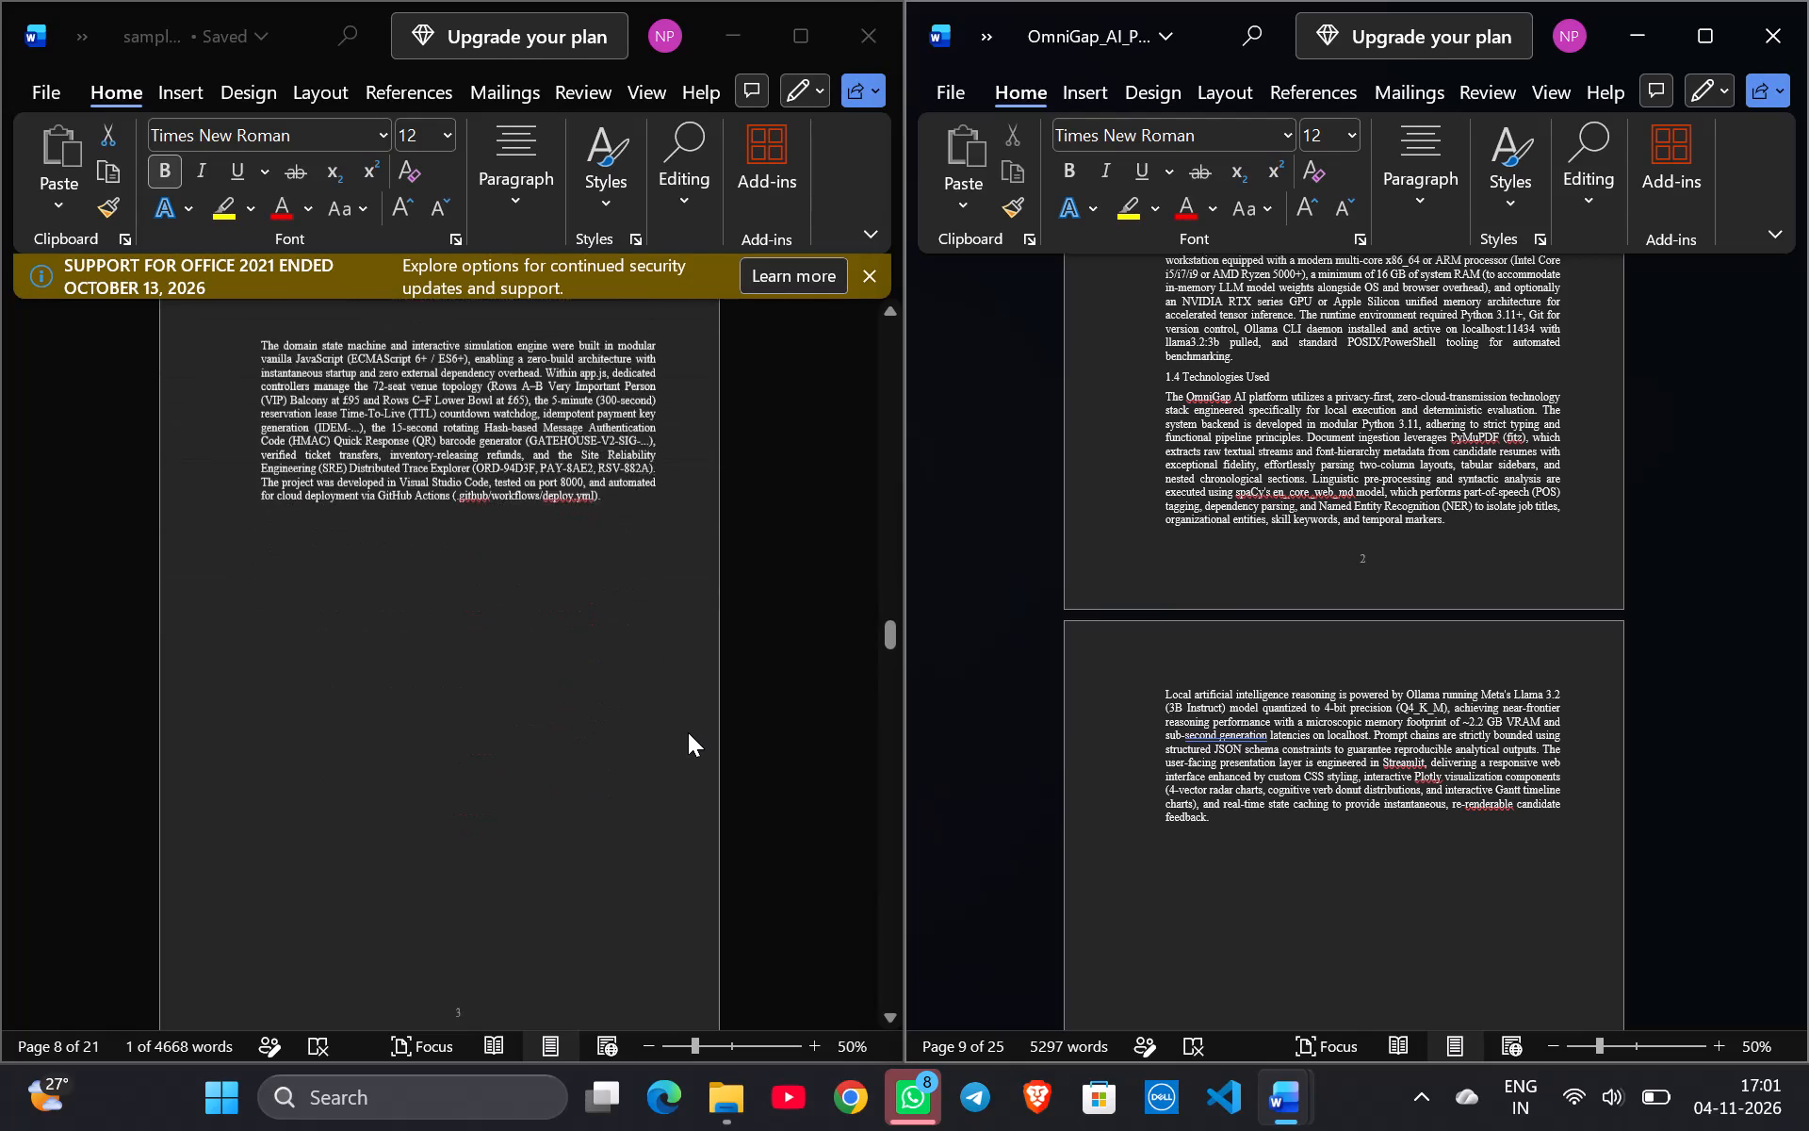
# Compare the Chapter 2 Literature Survey pages of the OmniGap report with those in the sample report.
pyautogui.scroll(-3, 503, 749)
pyautogui.scroll(1, 599, 756)
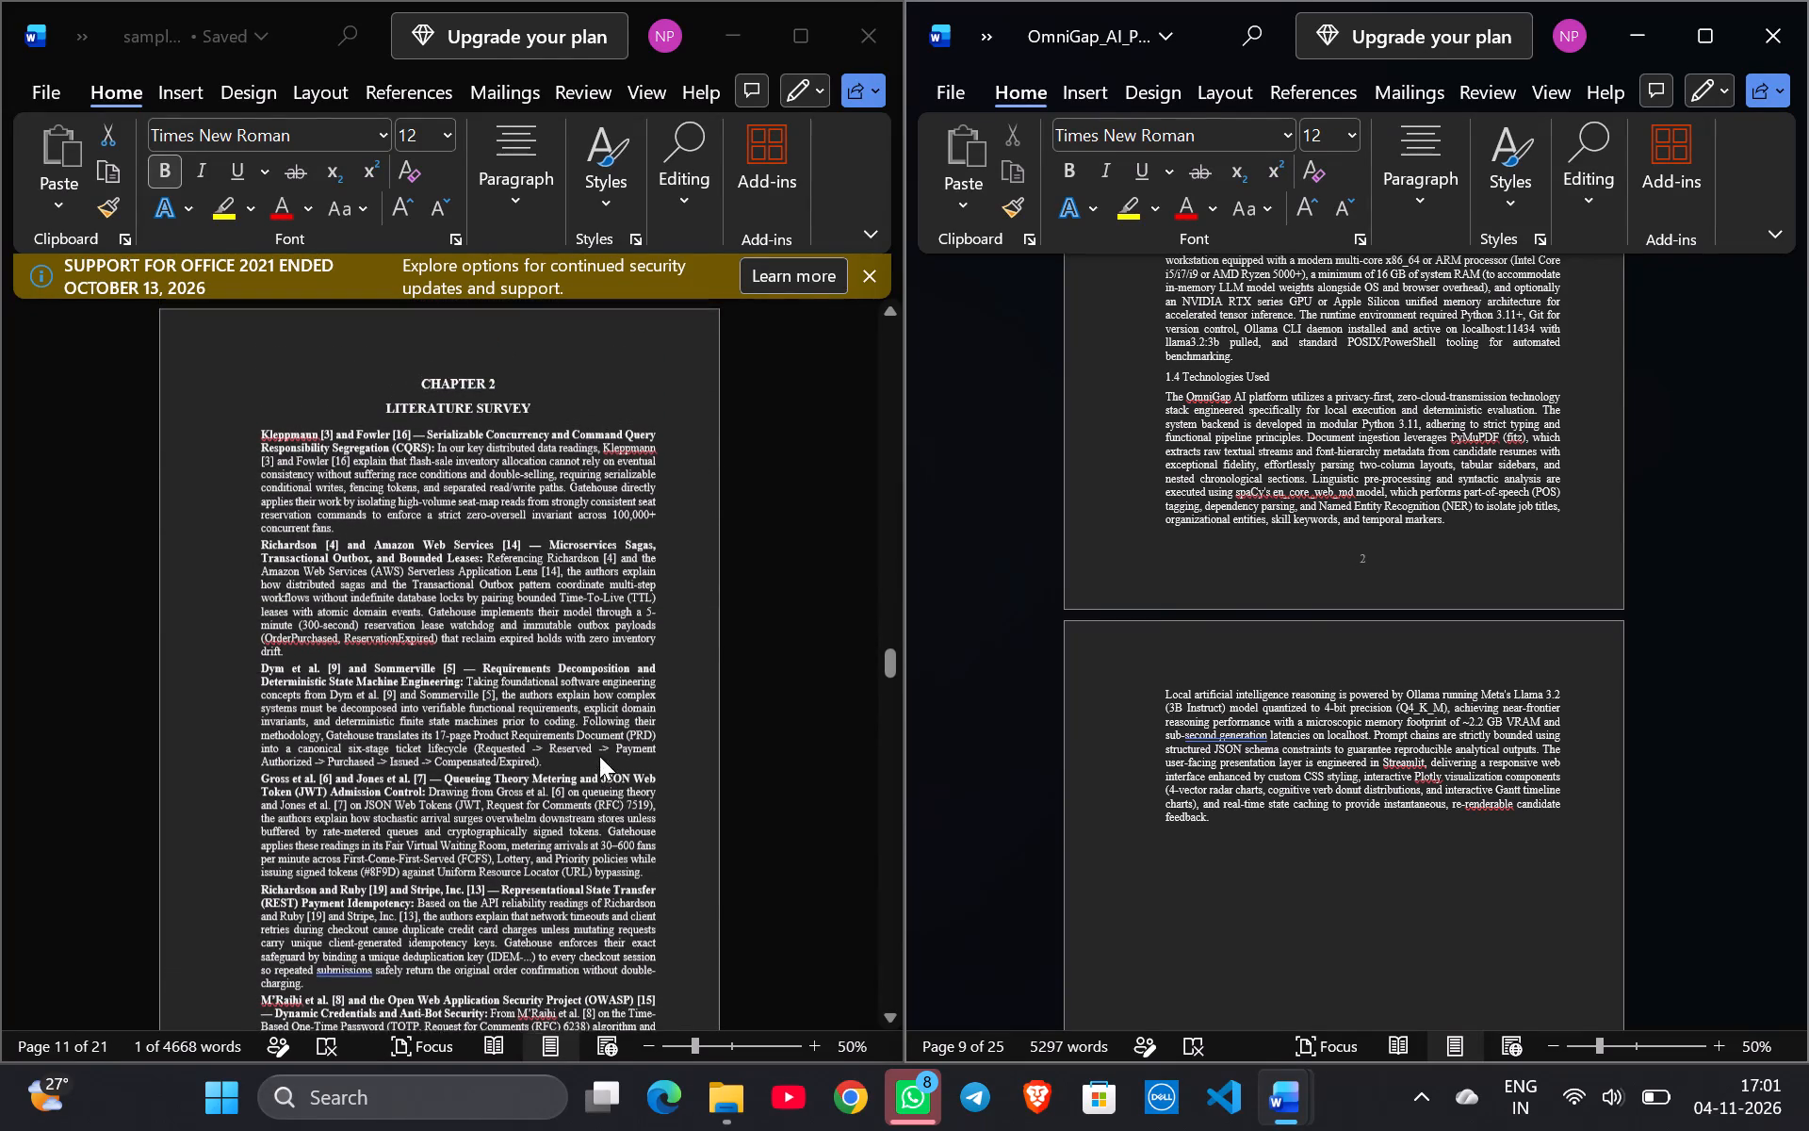
pyautogui.scroll(-3, 1229, 668)
pyautogui.hscroll(3, 1229, 668)
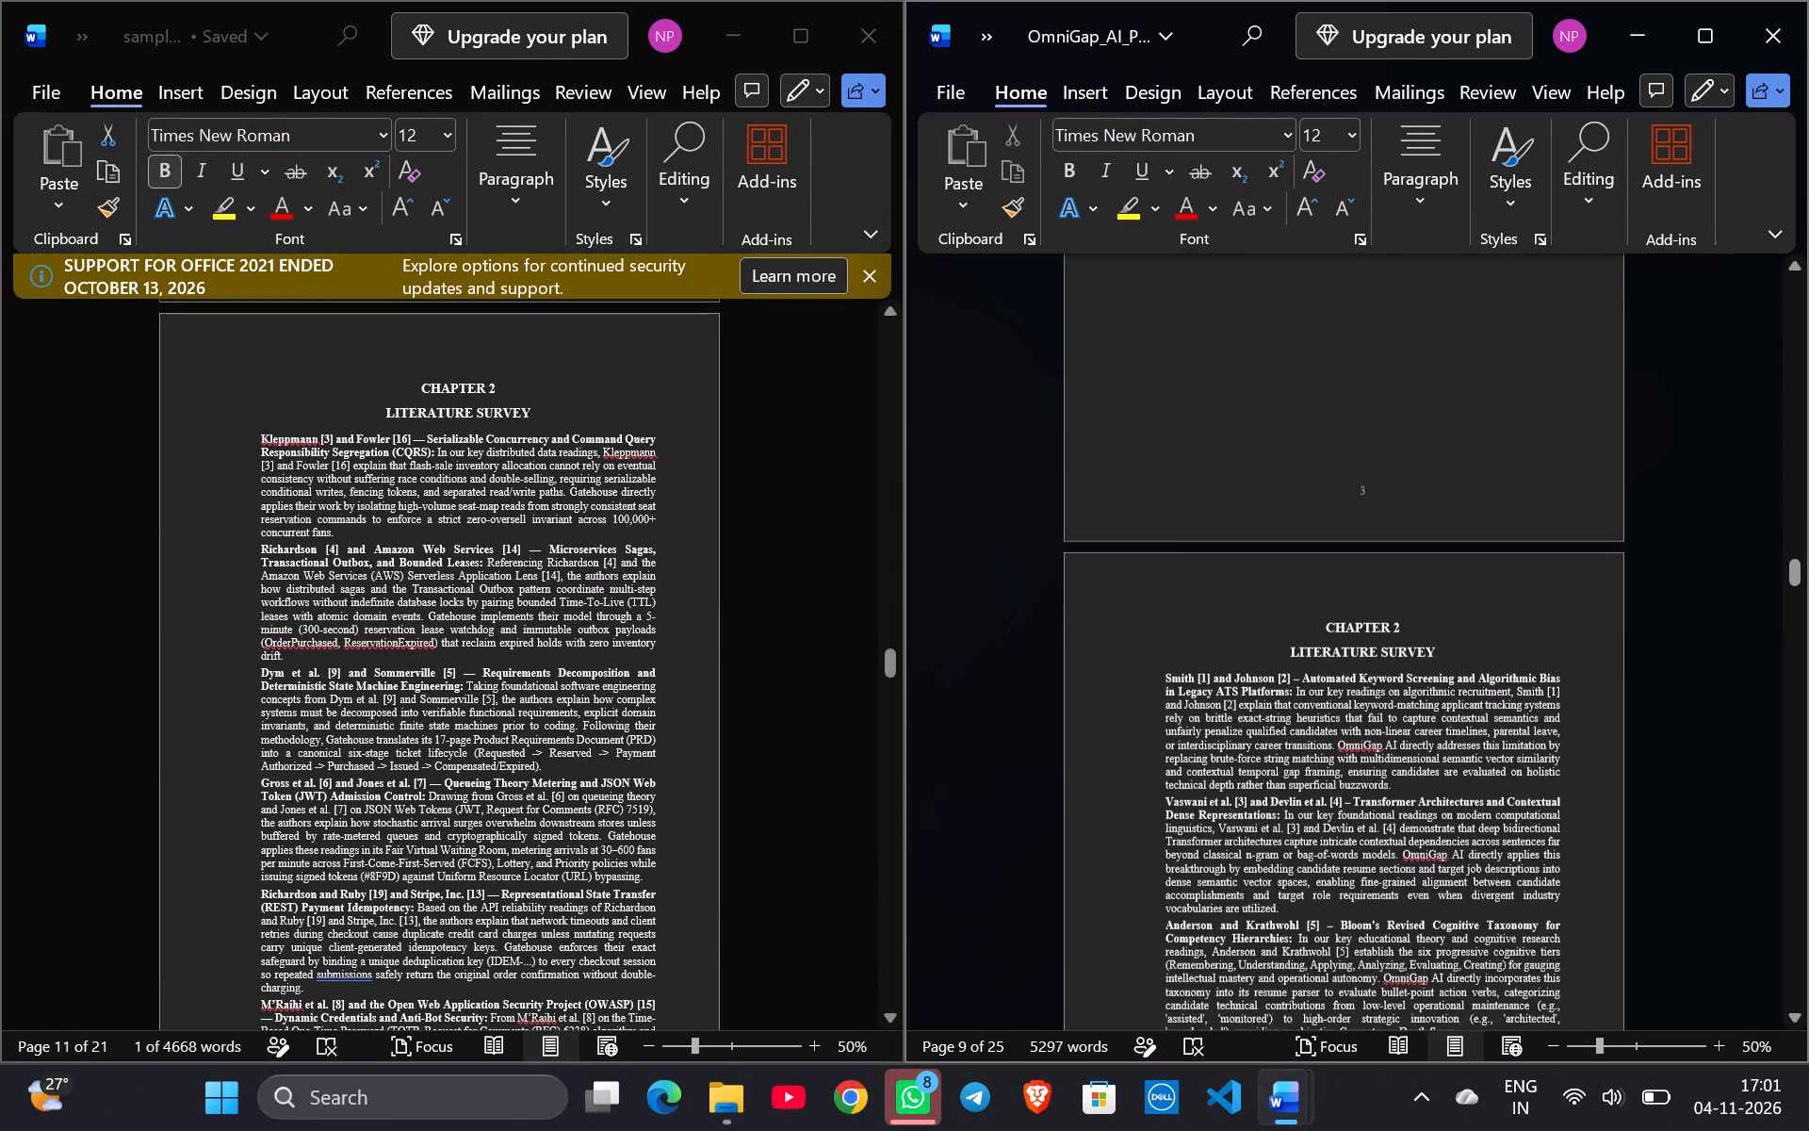
pyautogui.hscroll(1, 1229, 668)
pyautogui.scroll(-2, 1229, 668)
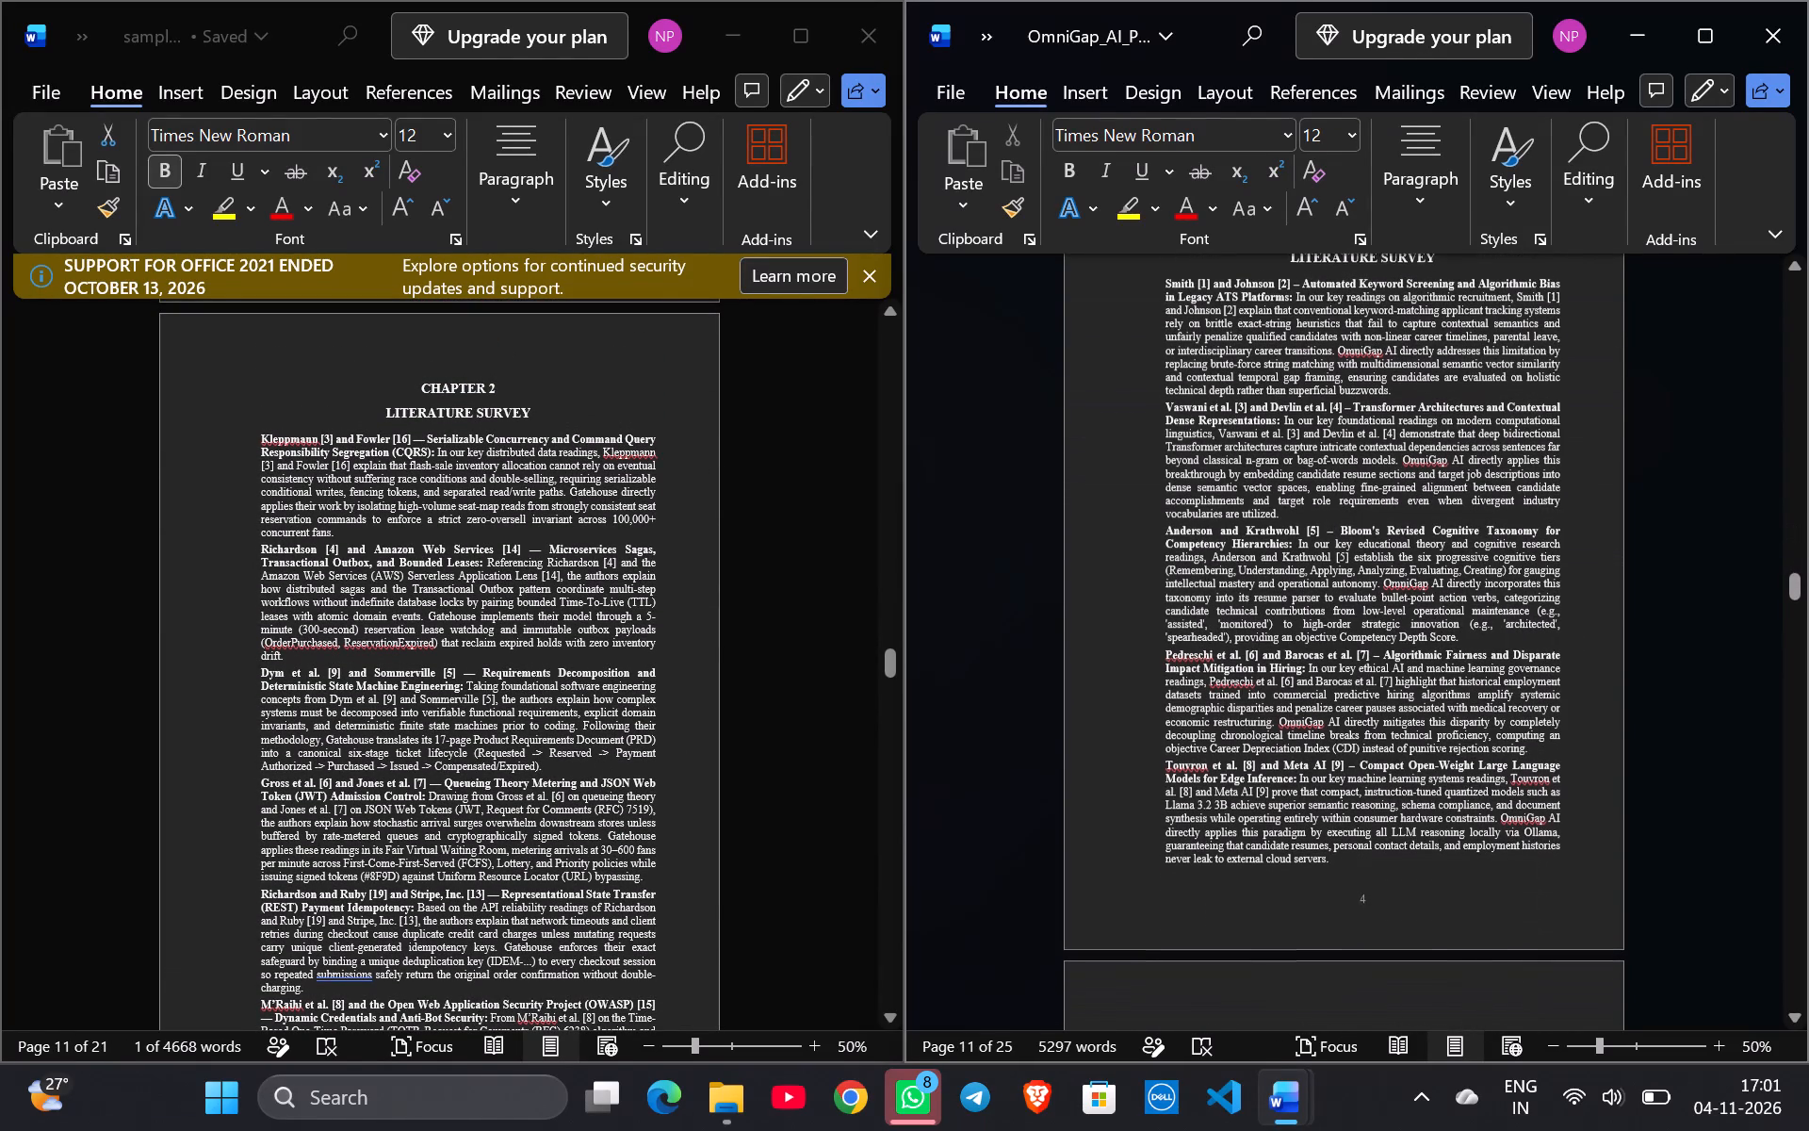
pyautogui.scroll(-1, 1229, 668)
pyautogui.scroll(-6, 546, 802)
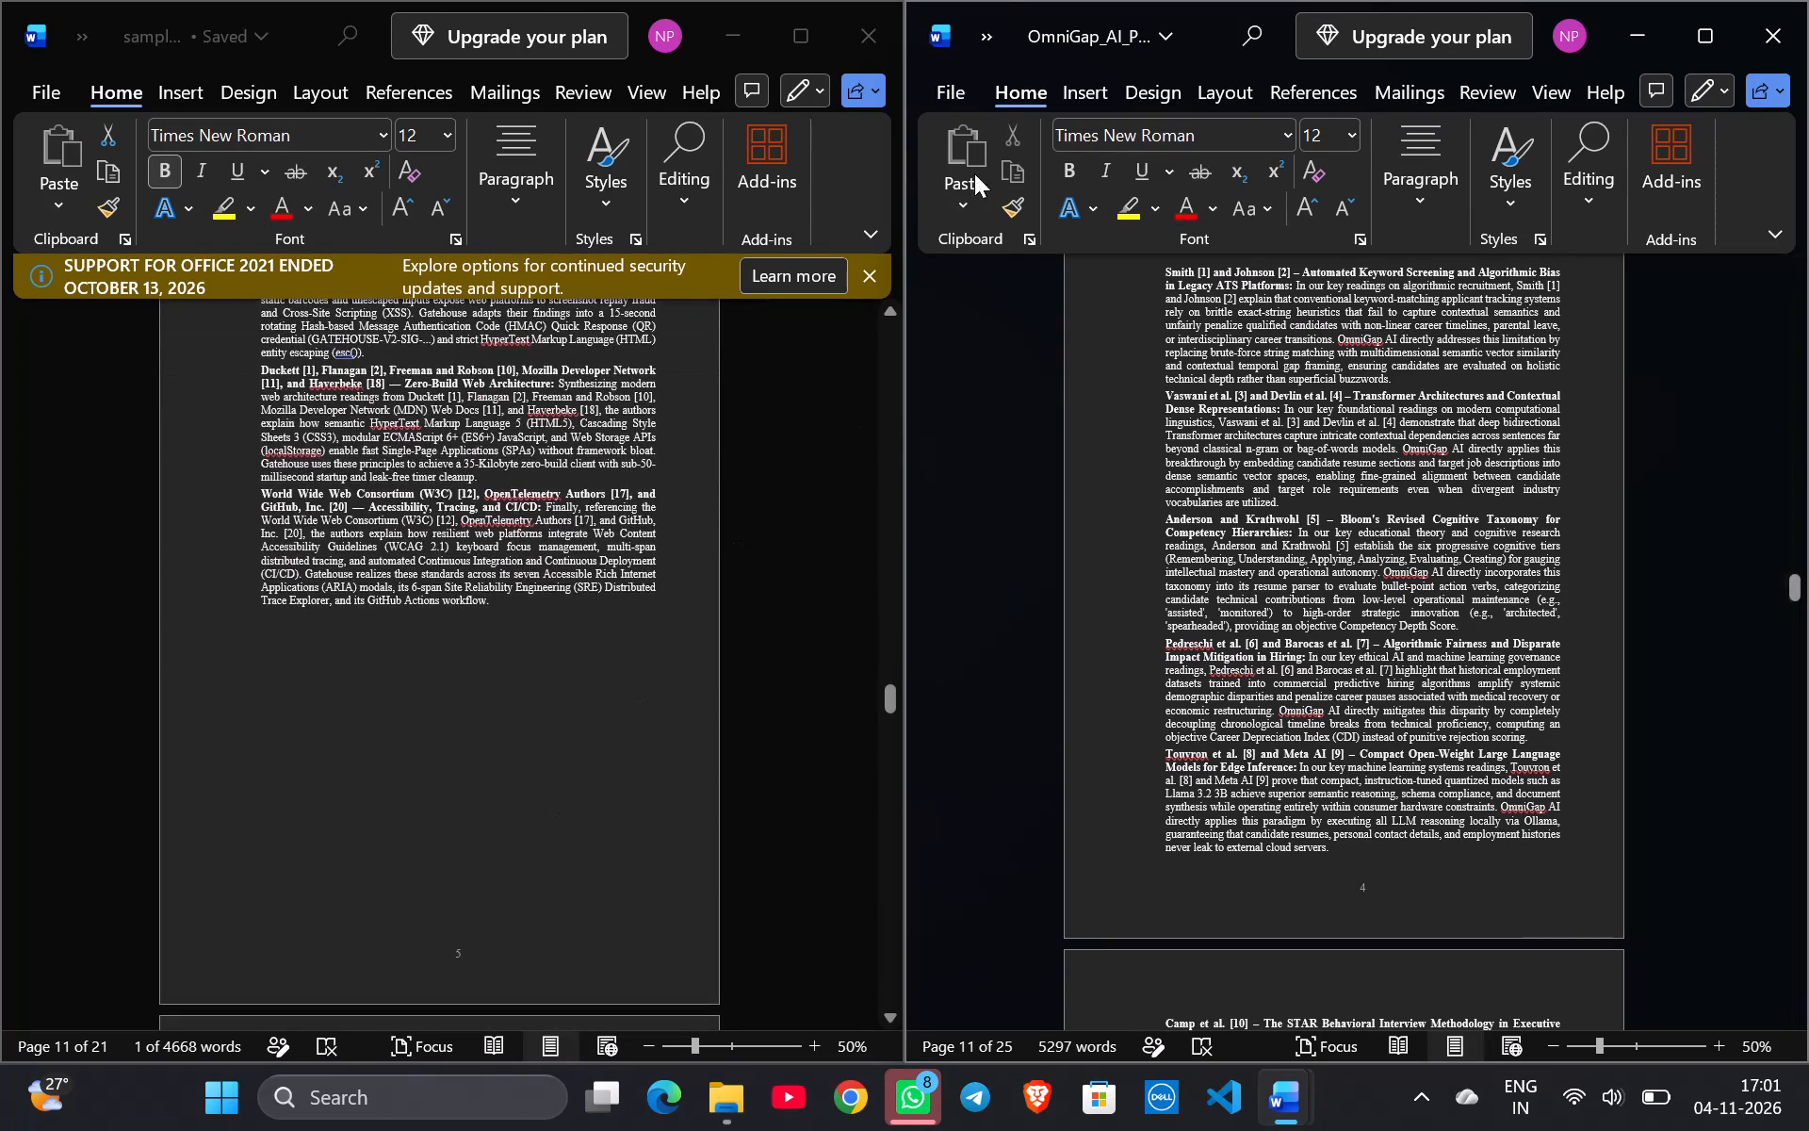
# Save the OmniGap report document.
pyautogui.click(978, 47)
pyautogui.click(1155, 76)
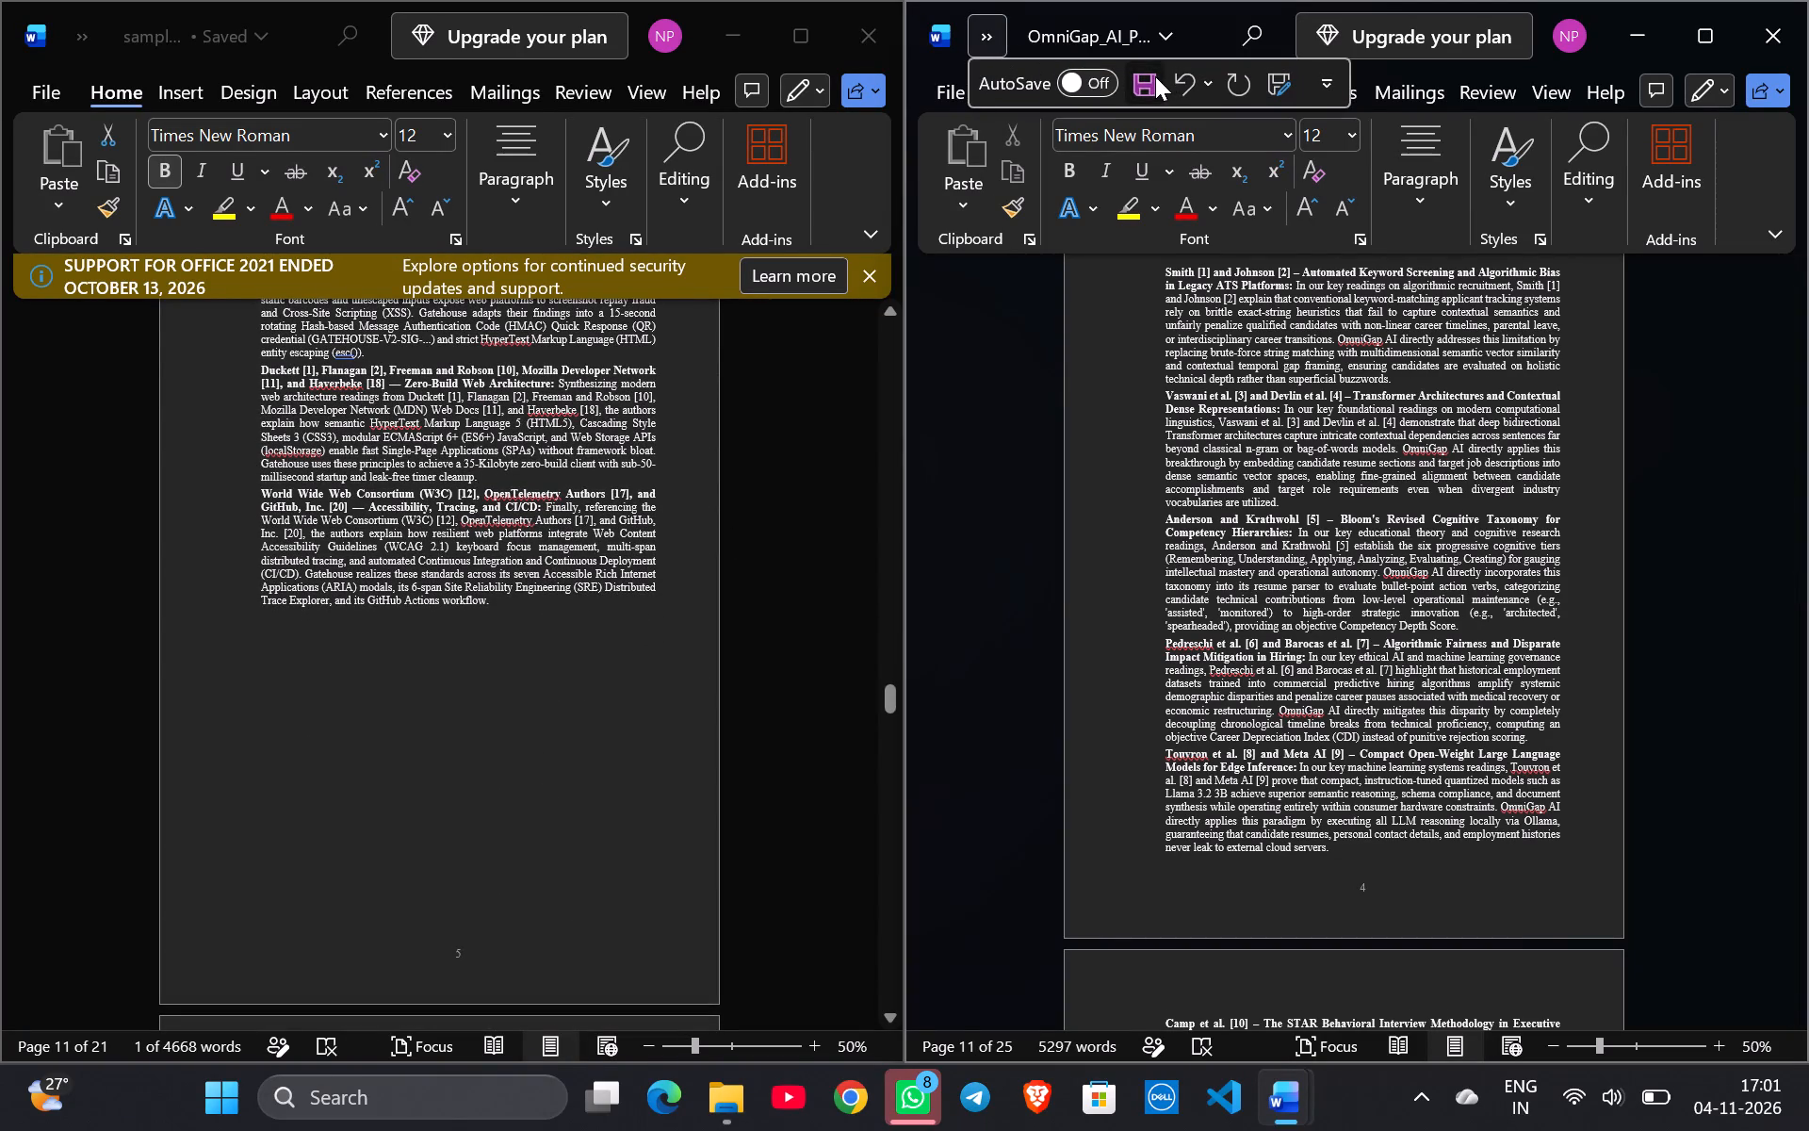
# Compare the Chapter 3 Methodology pages of both reports, including the flowcharts, figure captions and section headings 3.1 to 3.5.
pyautogui.scroll(-2, 535, 685)
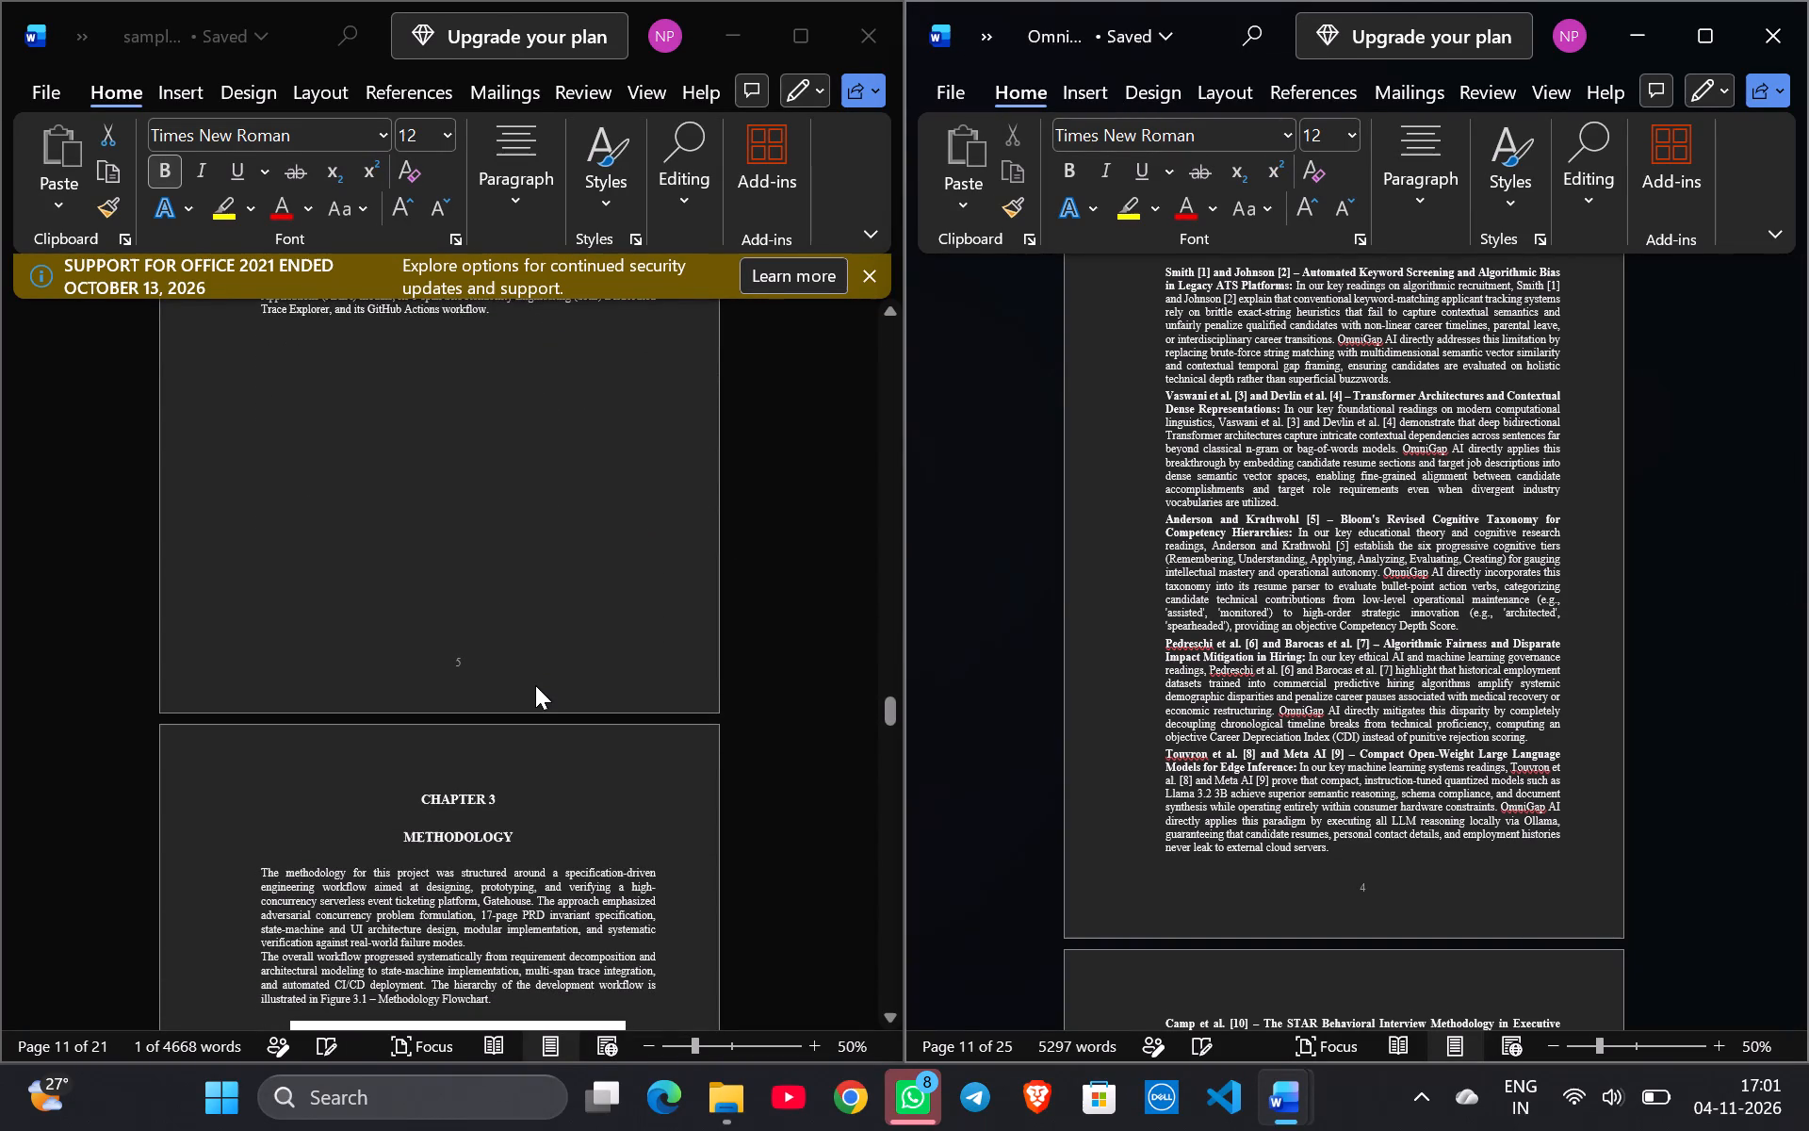
pyautogui.scroll(3, 535, 685)
pyautogui.scroll(-4, 1353, 636)
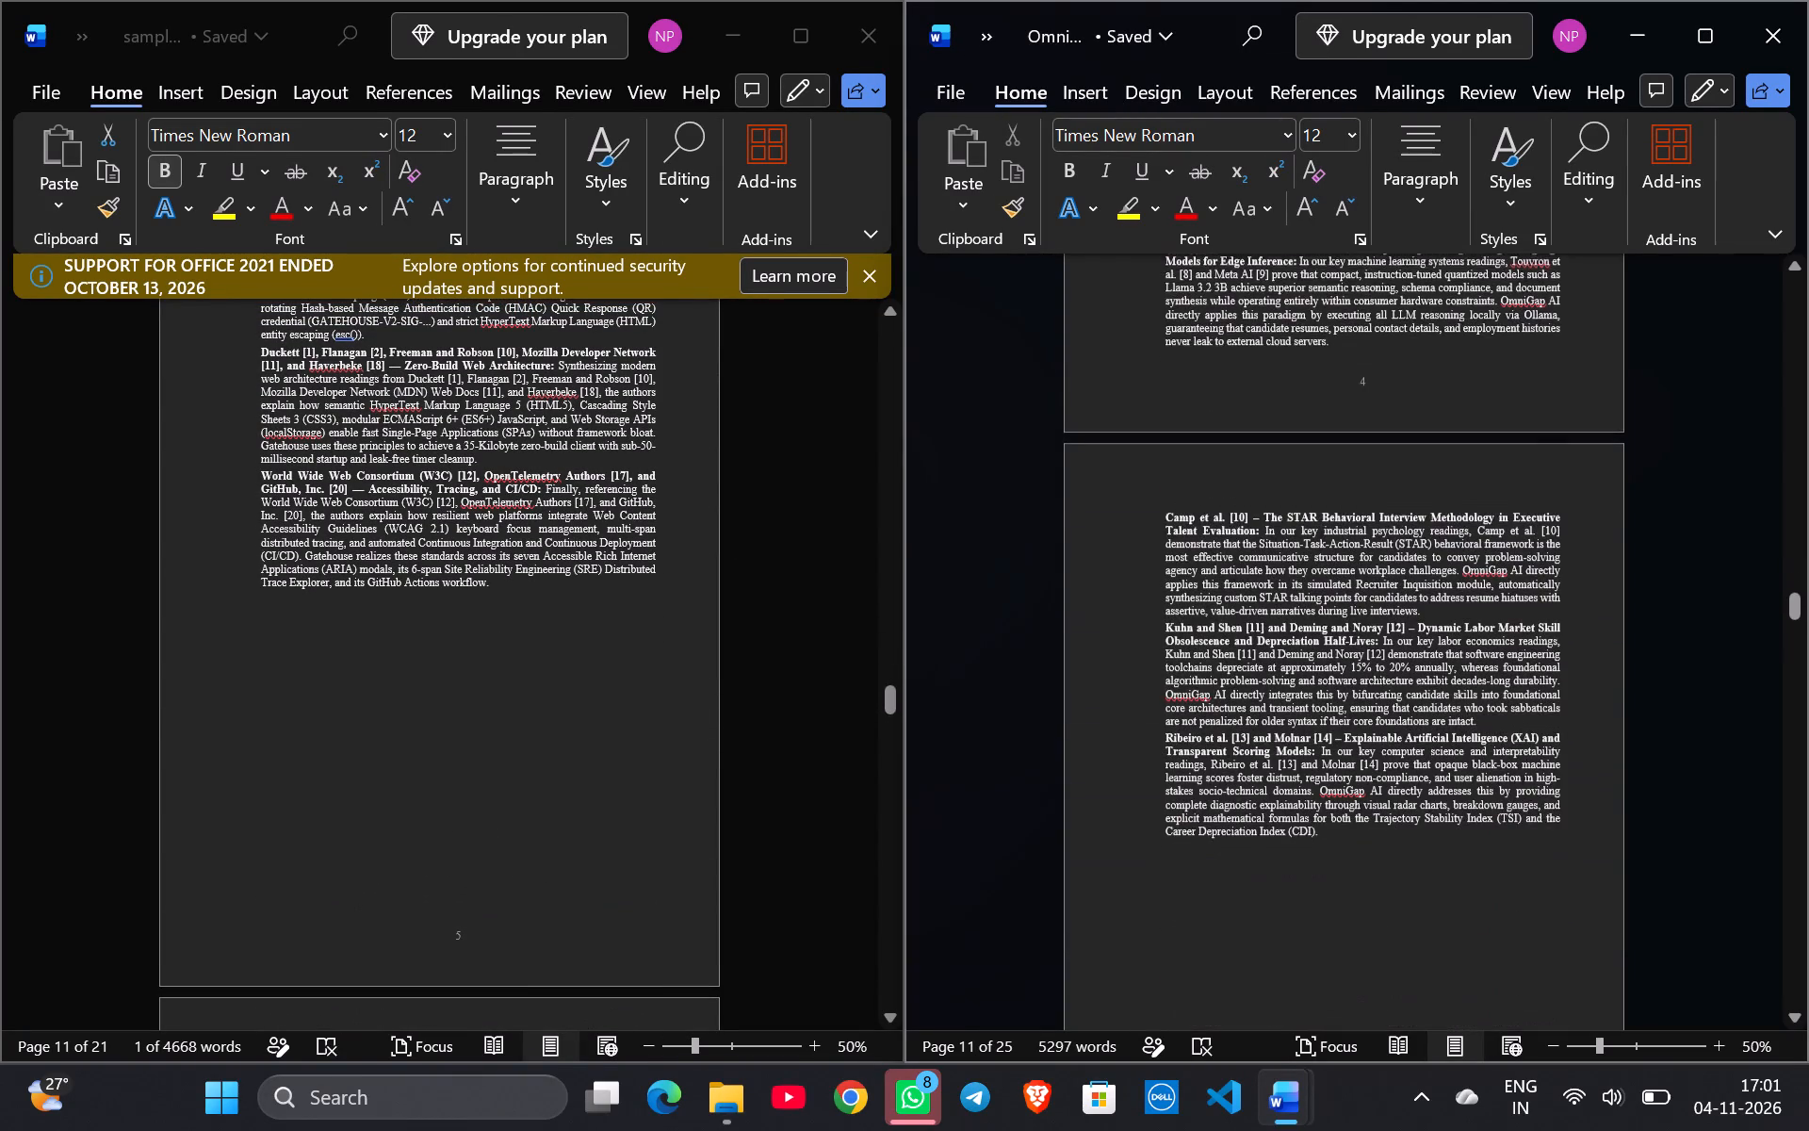
pyautogui.scroll(-3, 1353, 636)
pyautogui.scroll(-3, 580, 835)
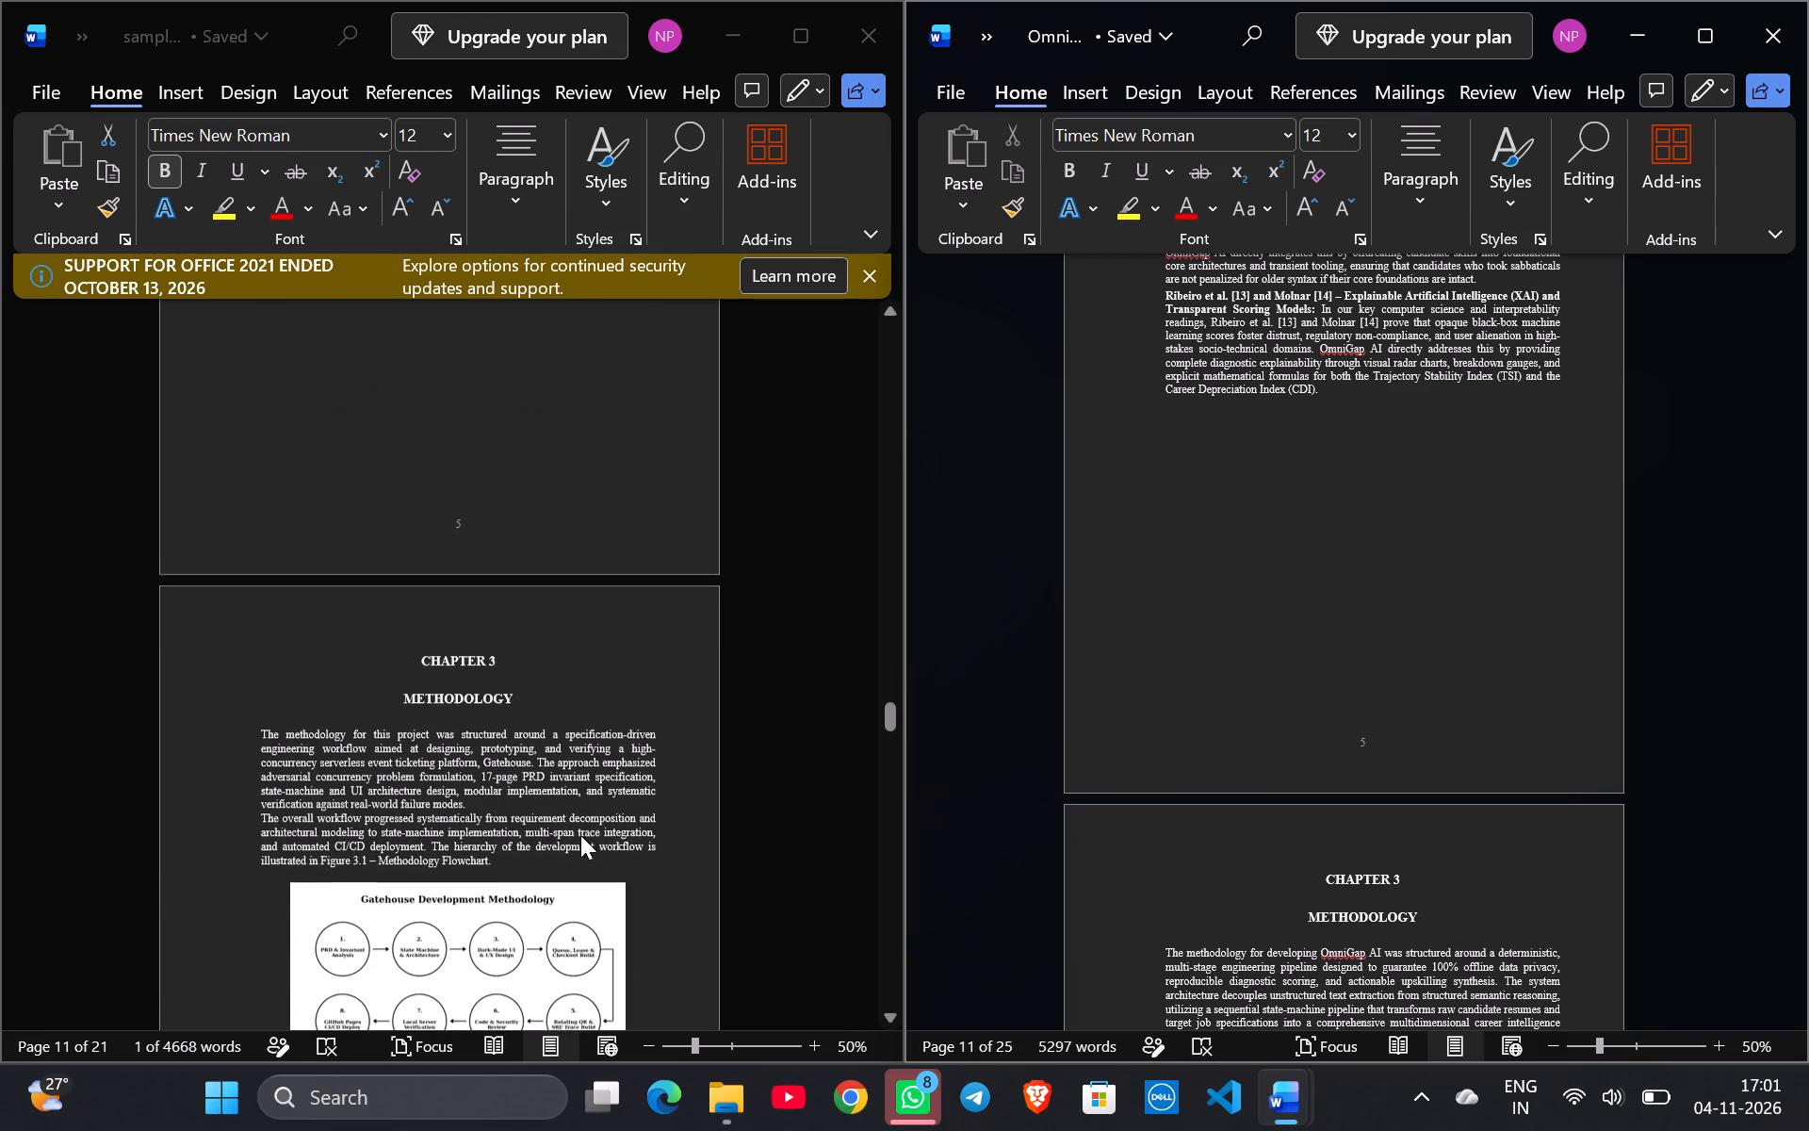
pyautogui.scroll(-2, 580, 835)
pyautogui.scroll(-2, 1410, 680)
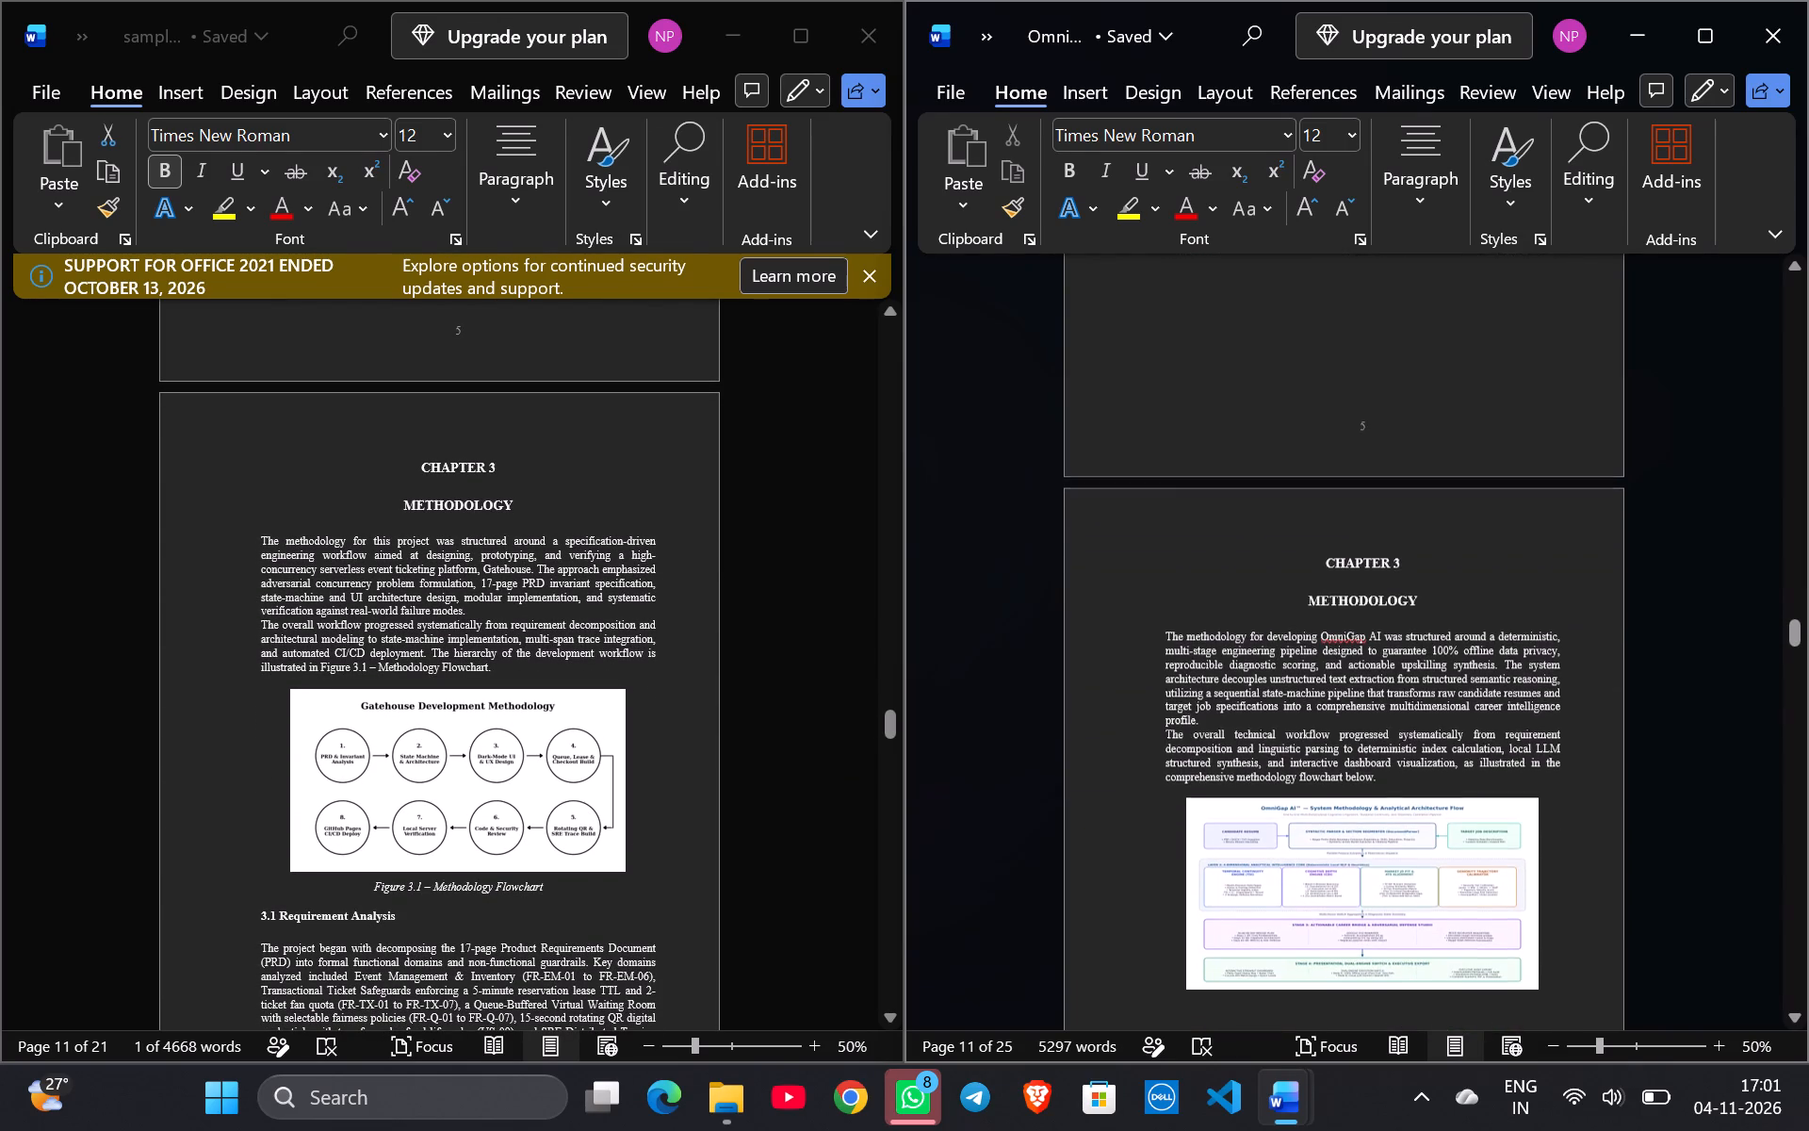
pyautogui.scroll(-9, 1275, 730)
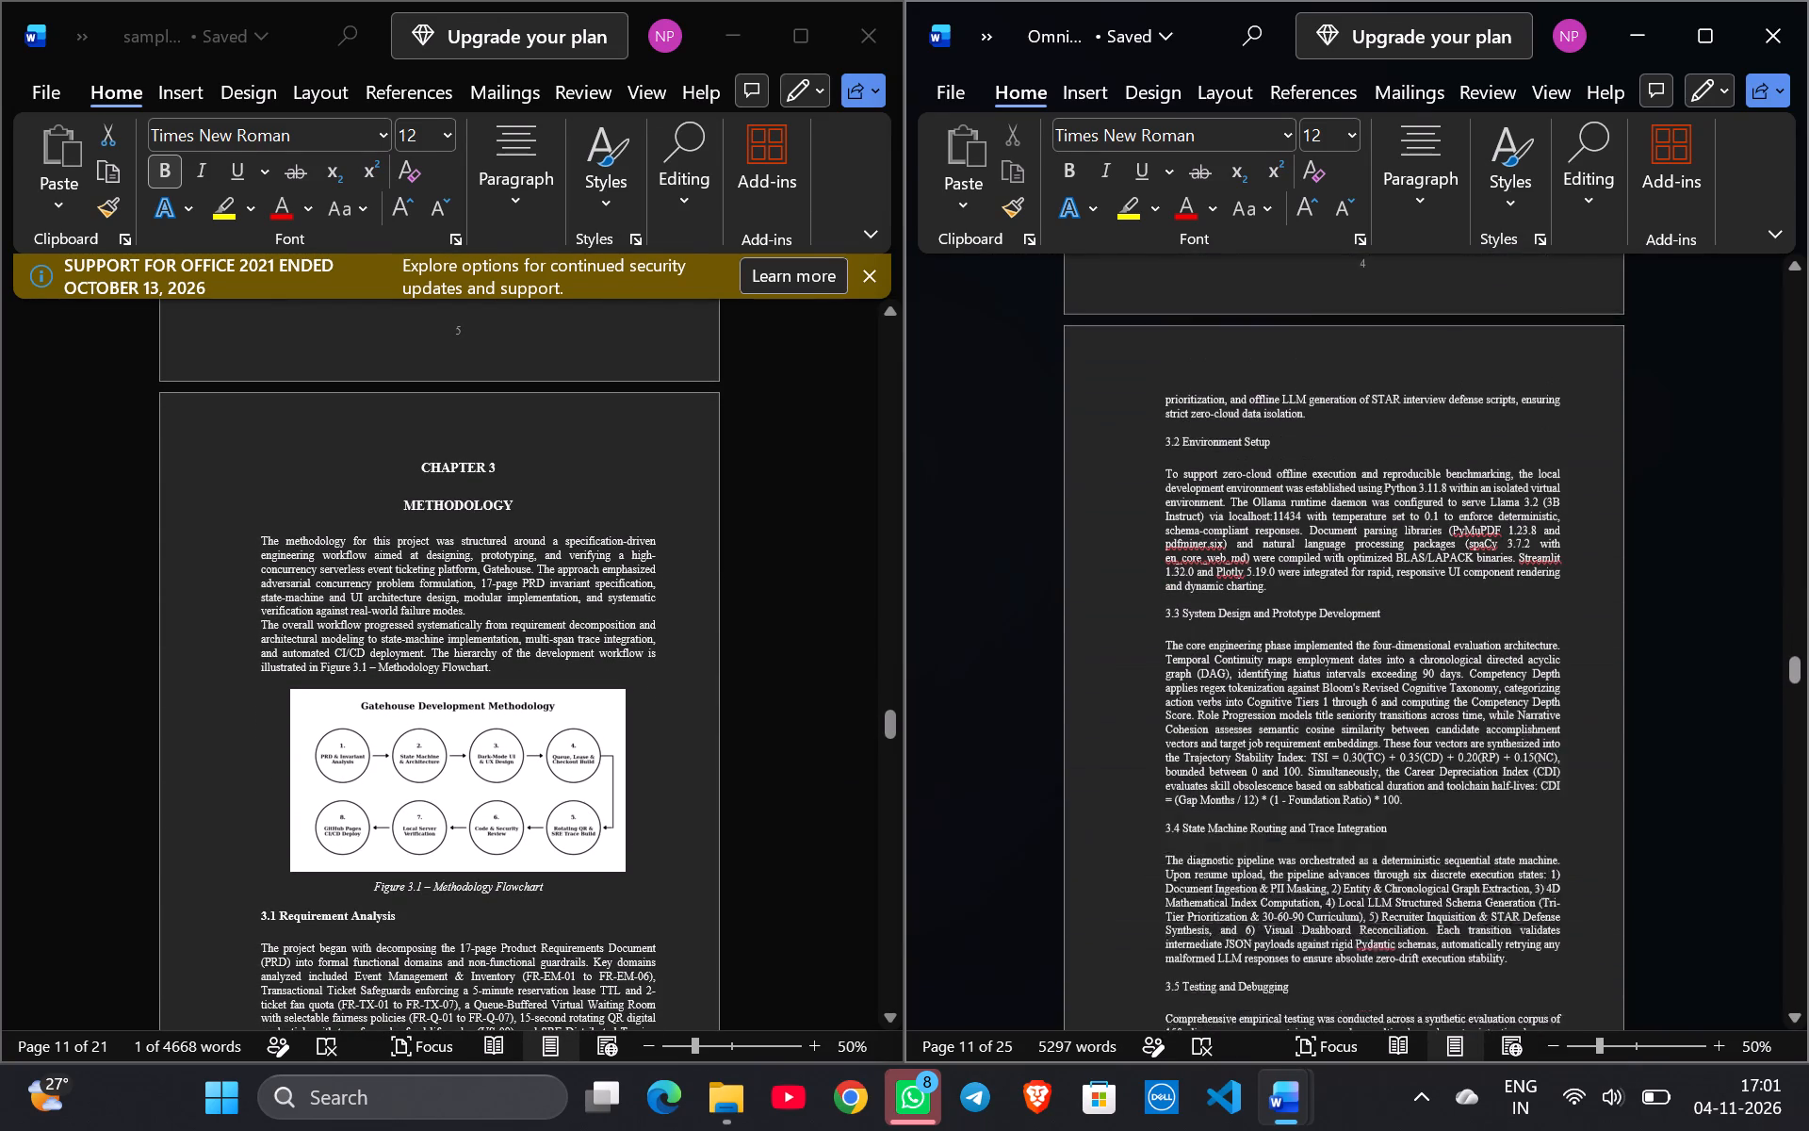
pyautogui.scroll(-6, 554, 746)
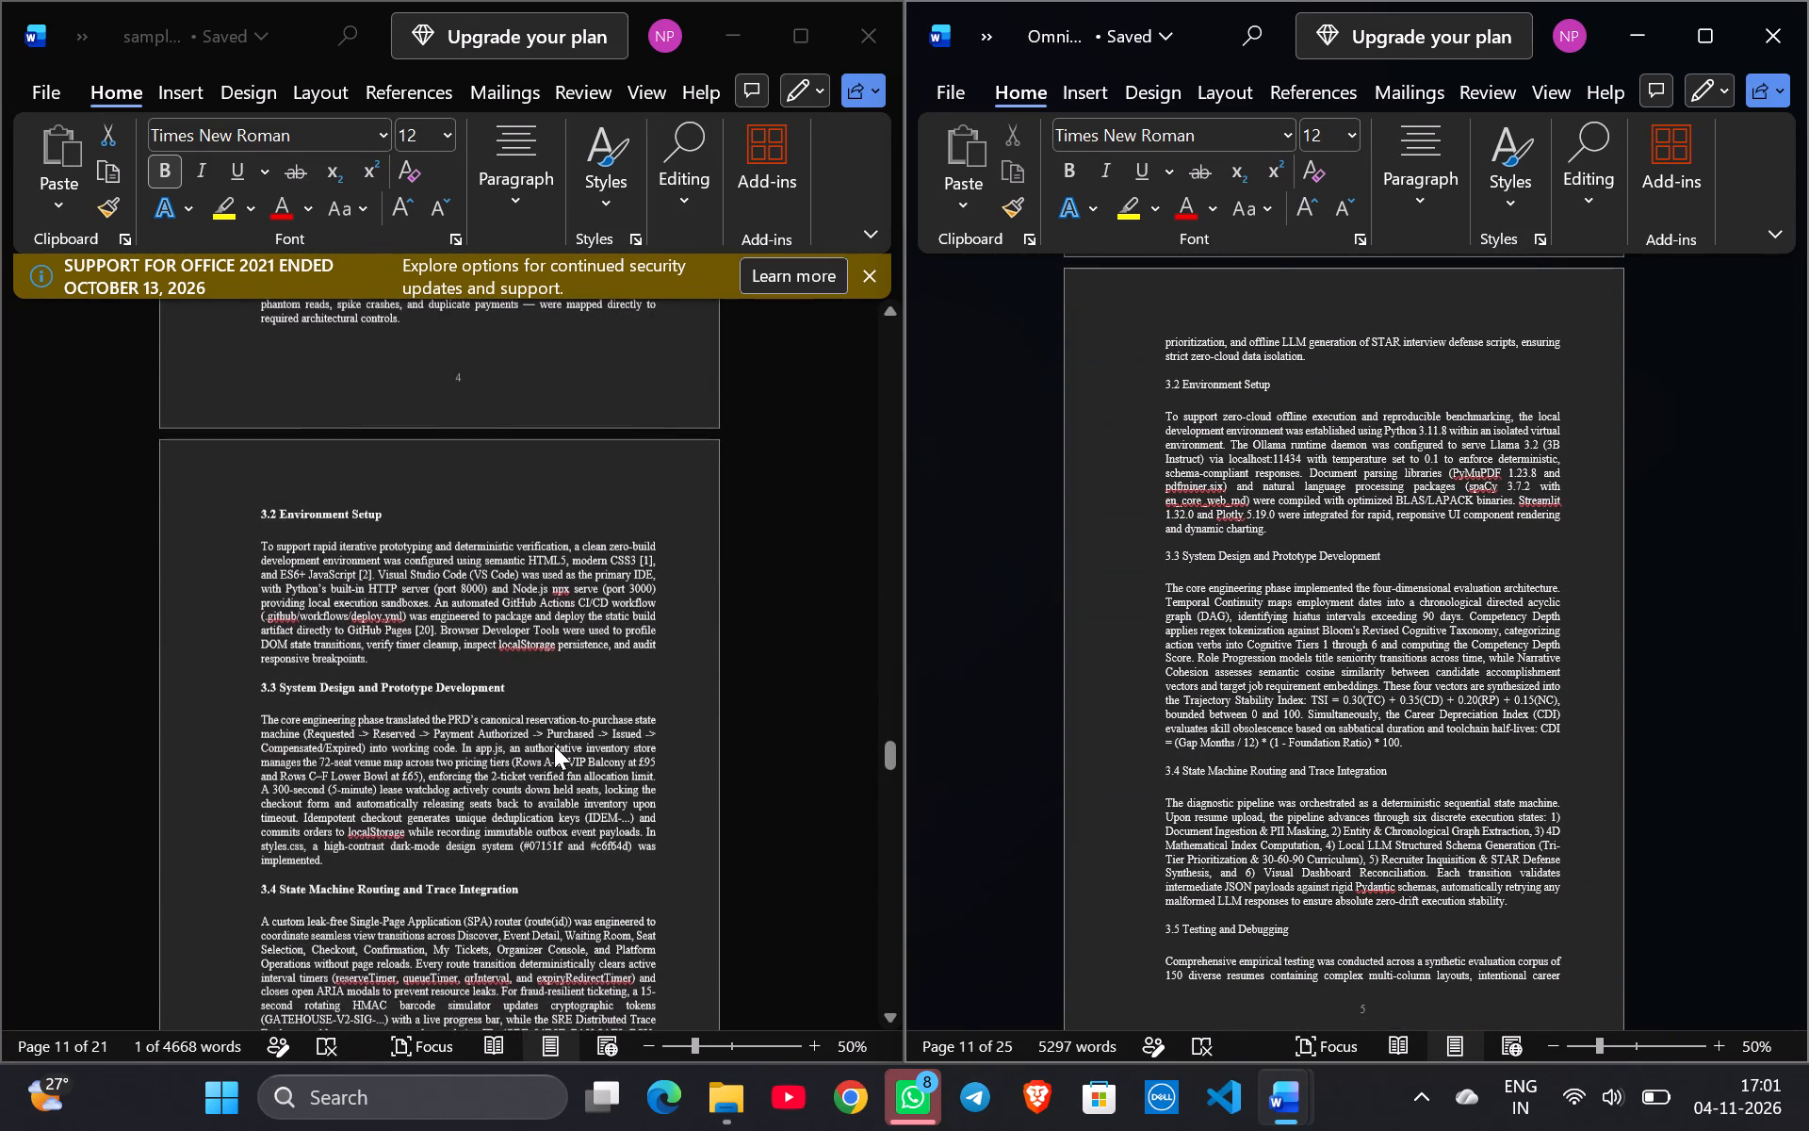
pyautogui.scroll(-2, 554, 746)
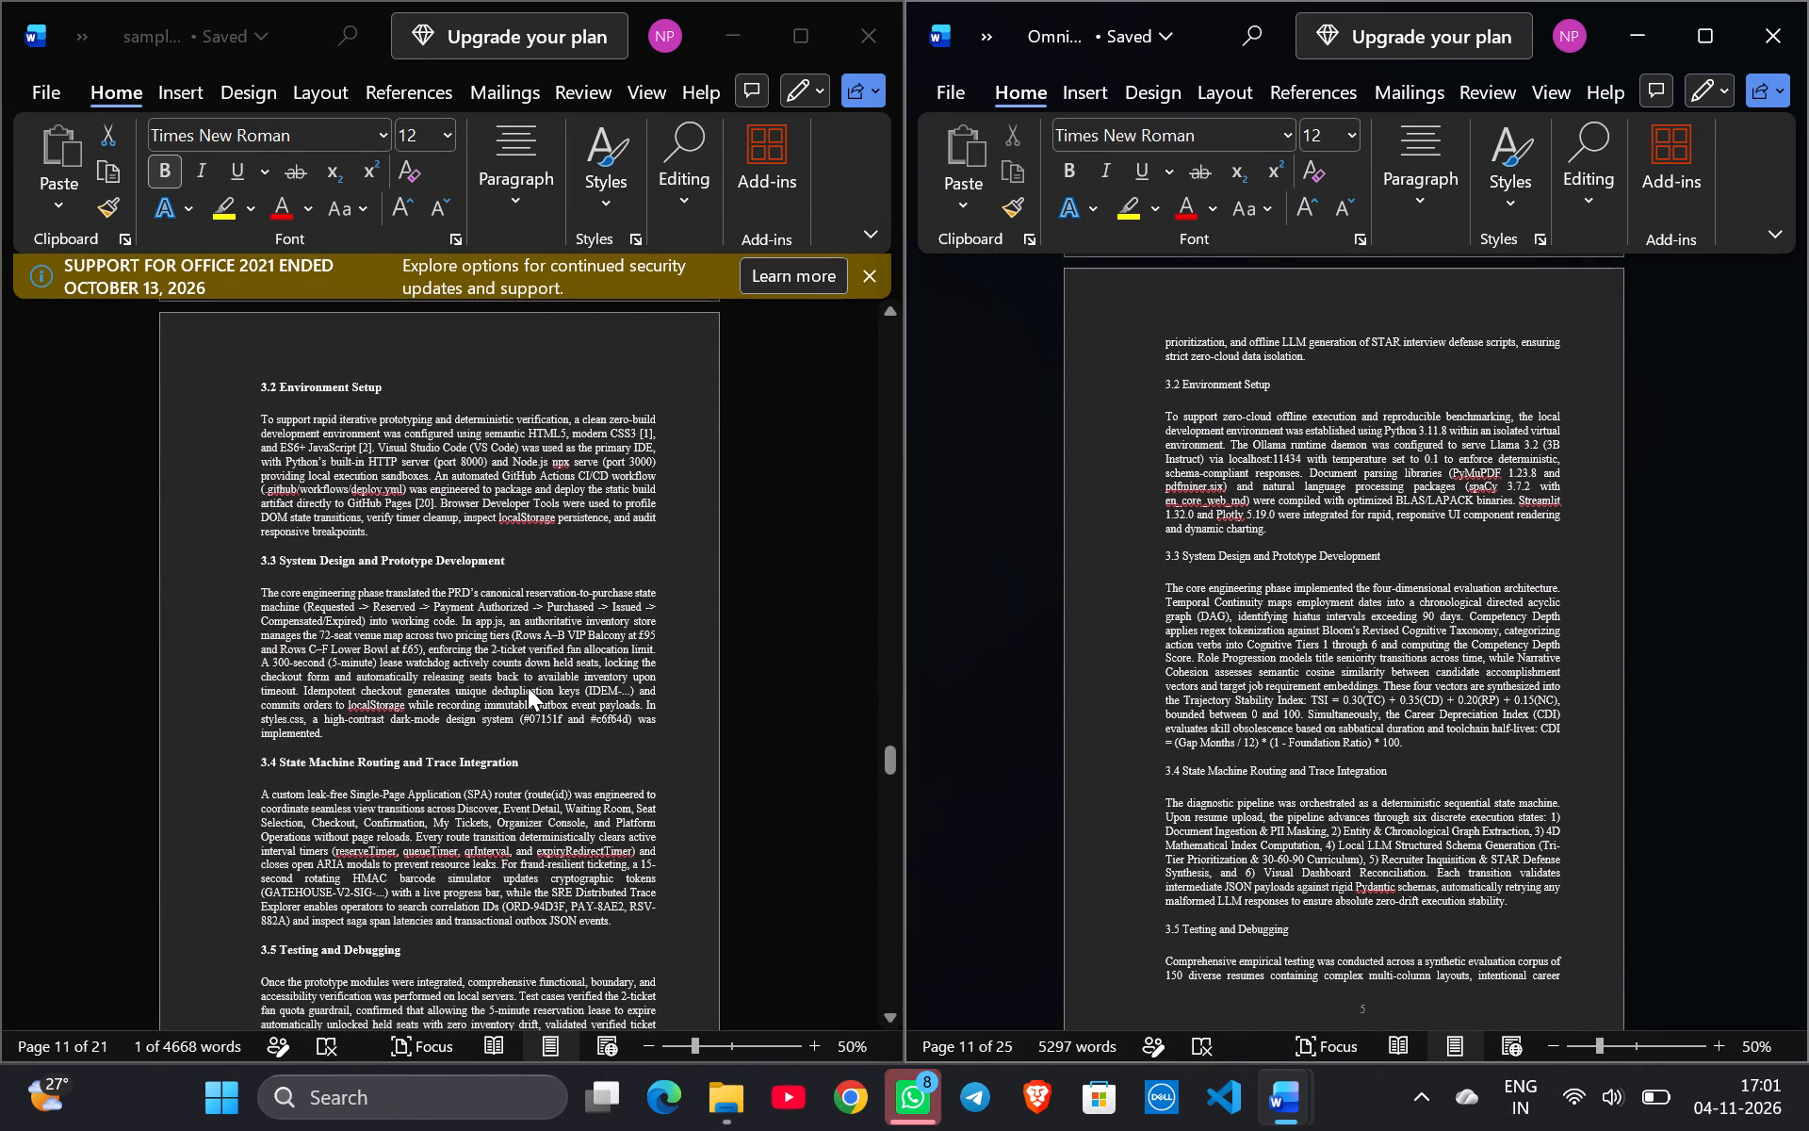
pyautogui.scroll(-6, 528, 687)
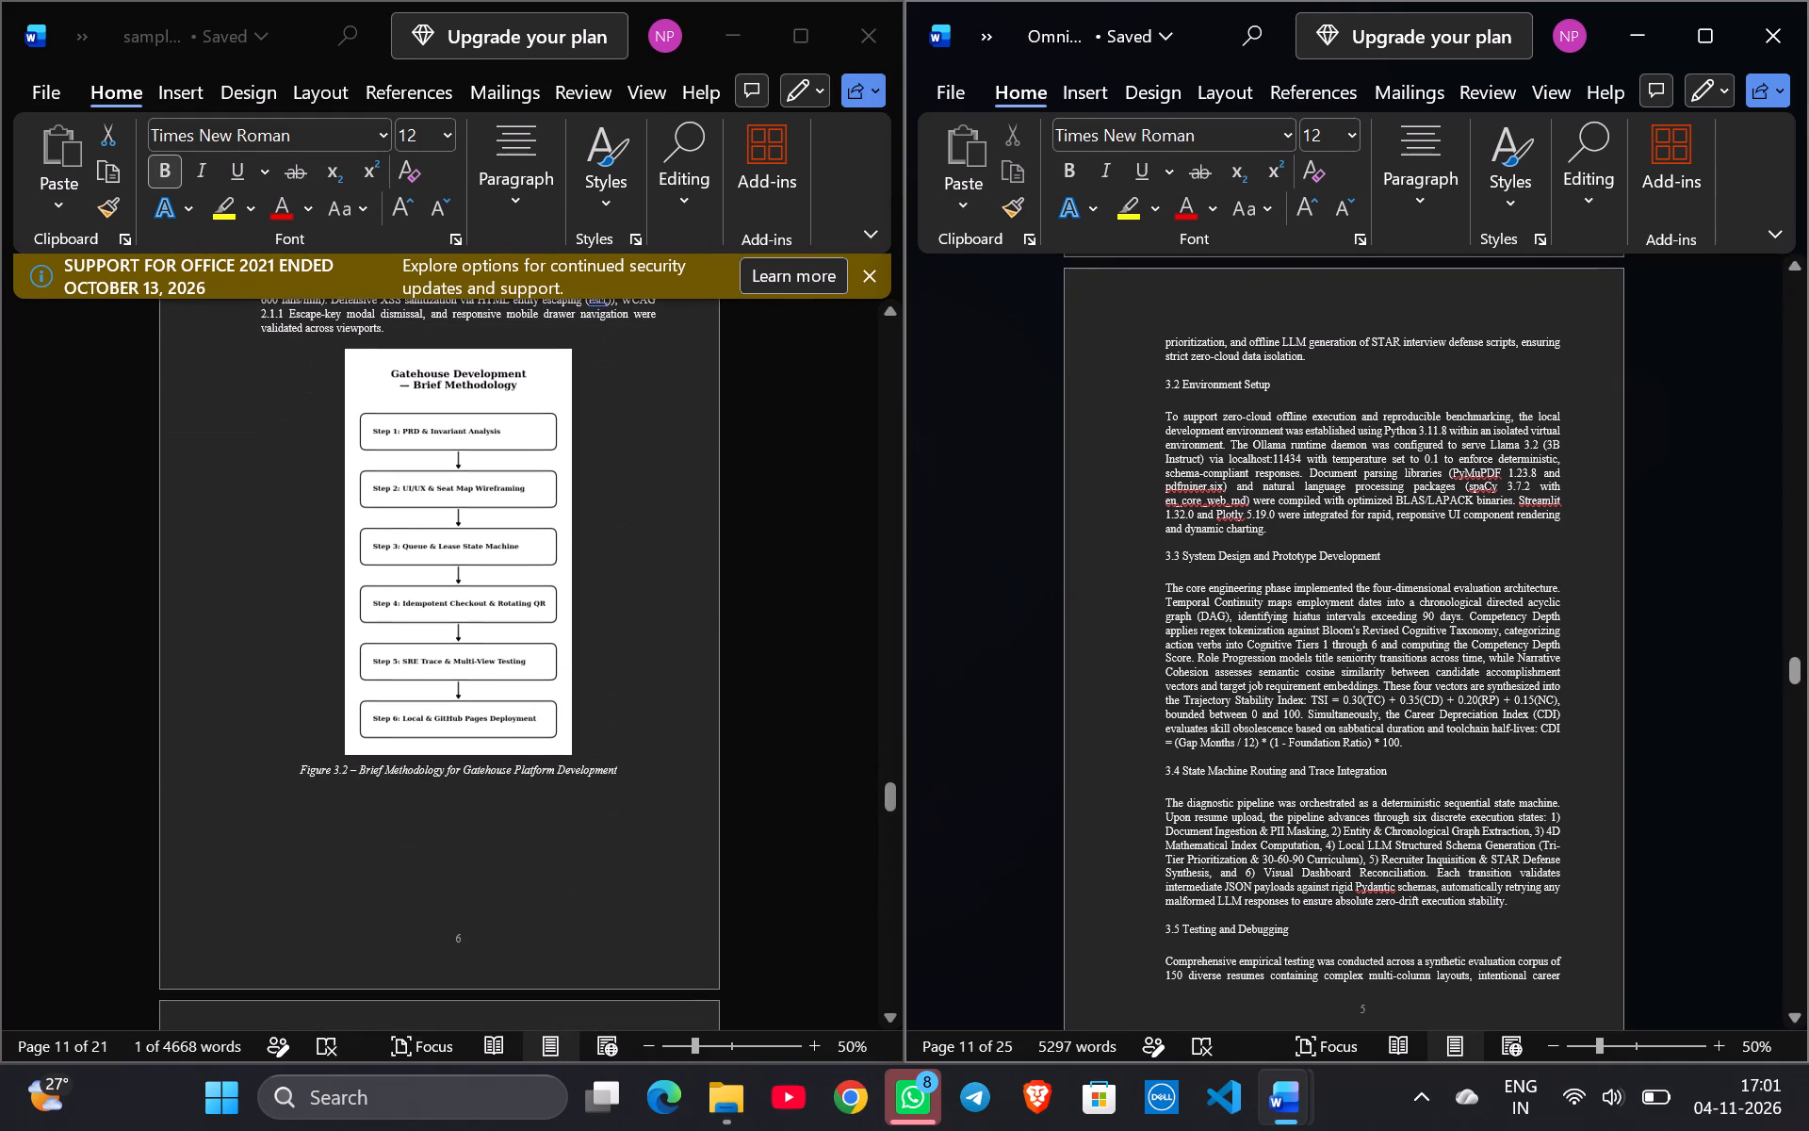
pyautogui.scroll(-5, 1225, 666)
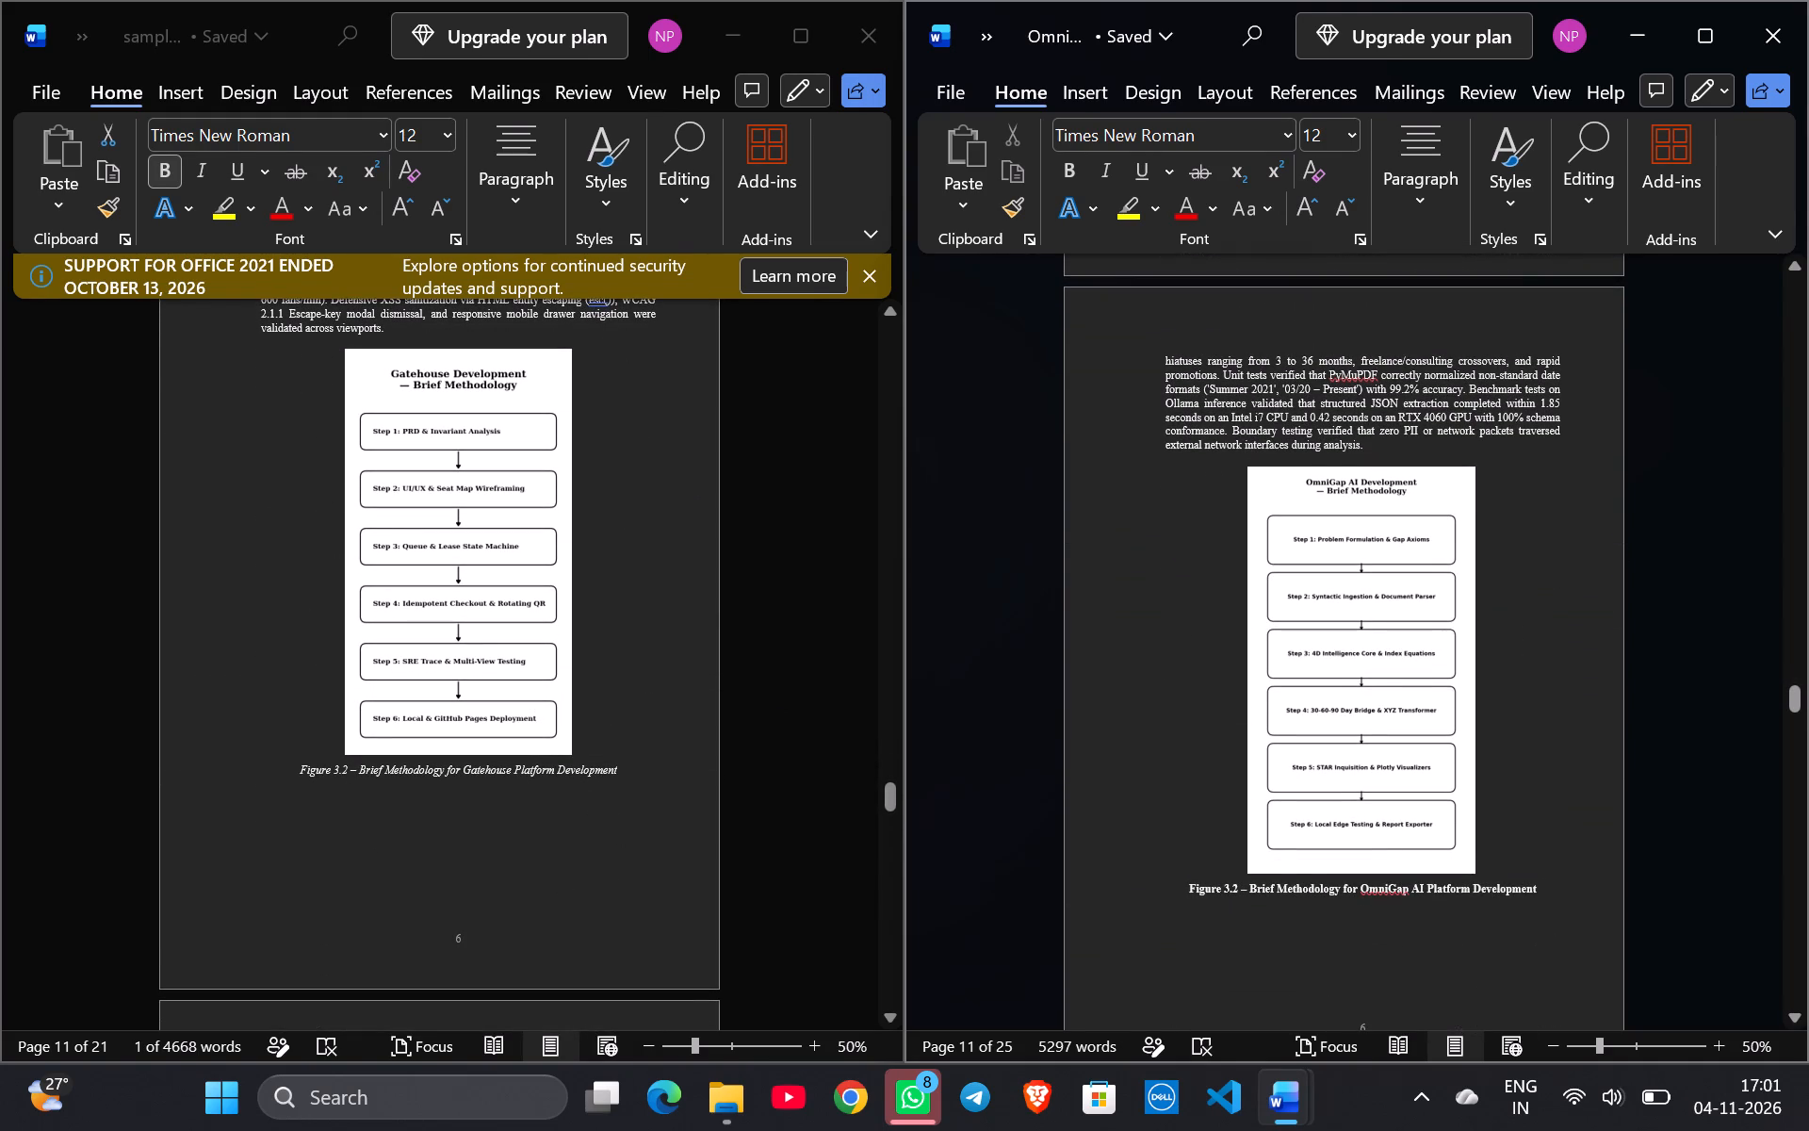
# Compare the Chapter 4 Results and Discussions pages of both reports, including Table 4.1 and the first interface figures with their captions.
pyautogui.scroll(-6, 1225, 666)
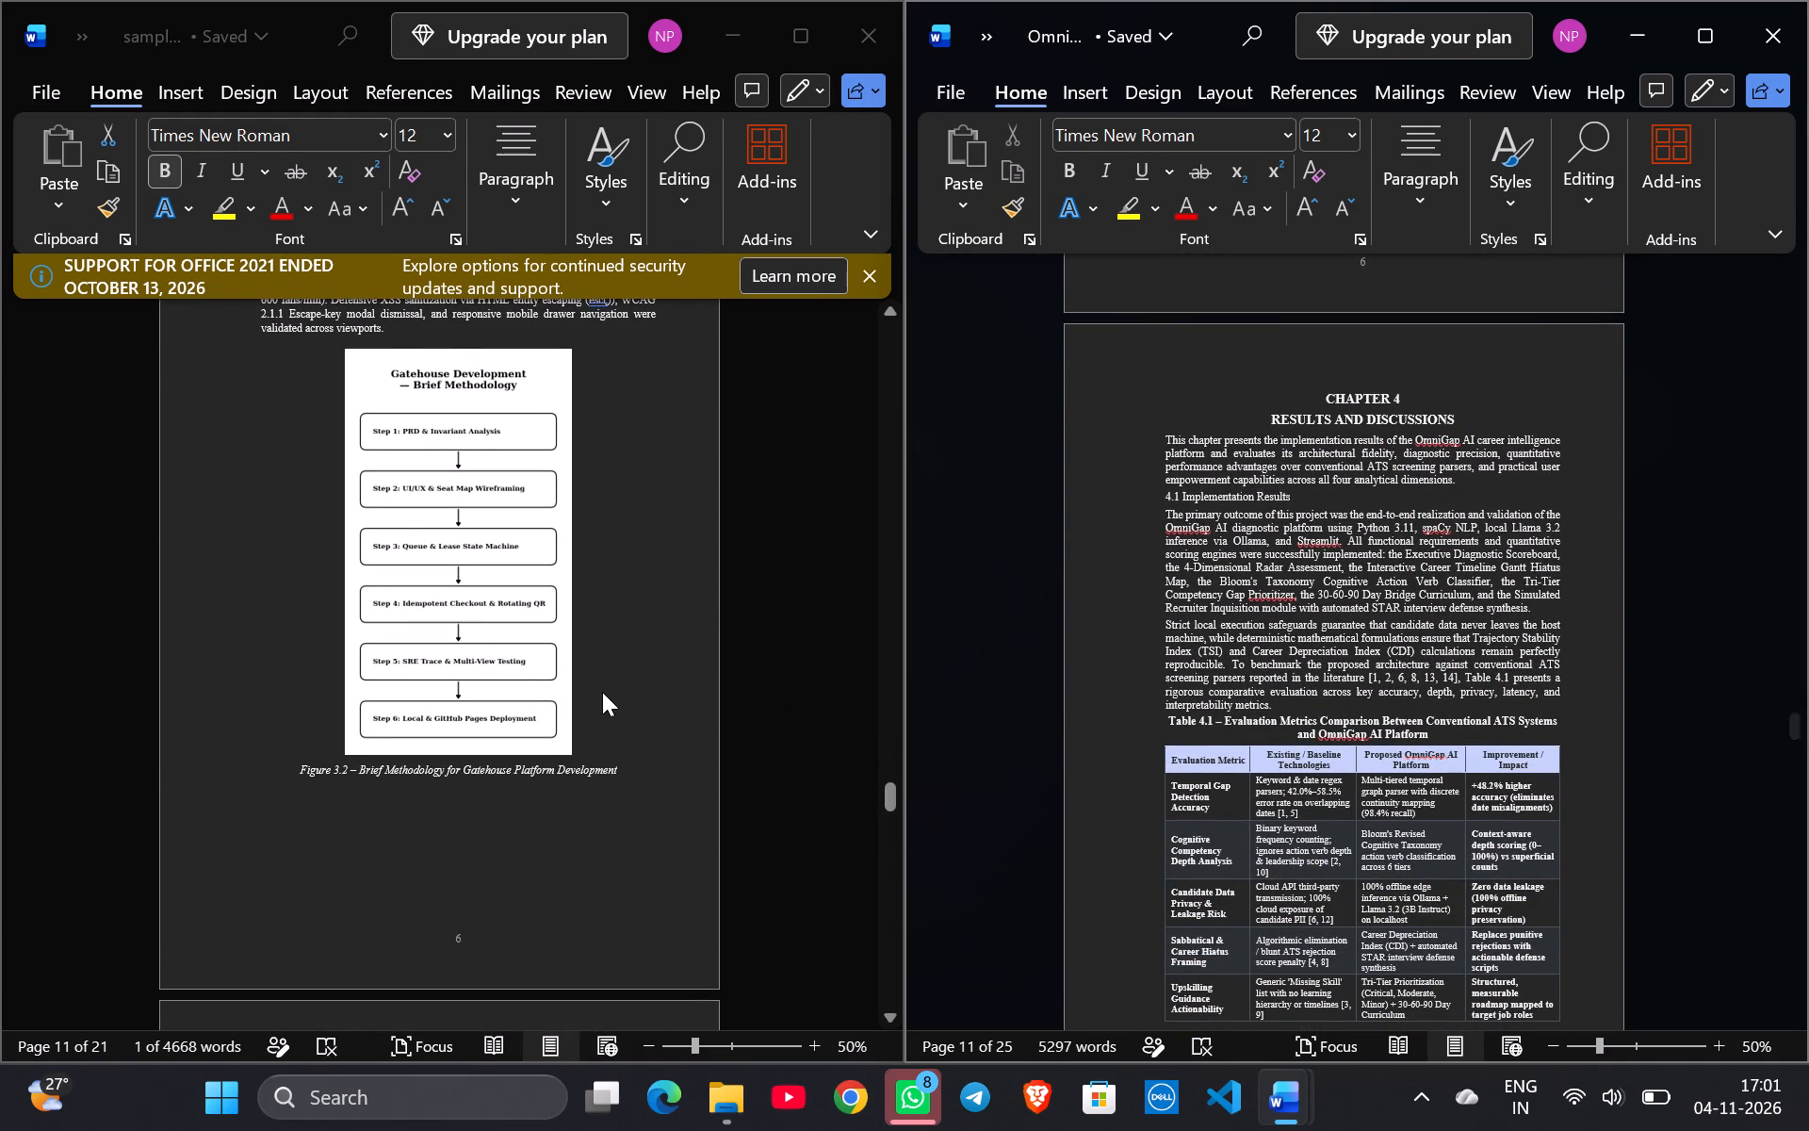
pyautogui.scroll(-7, 602, 692)
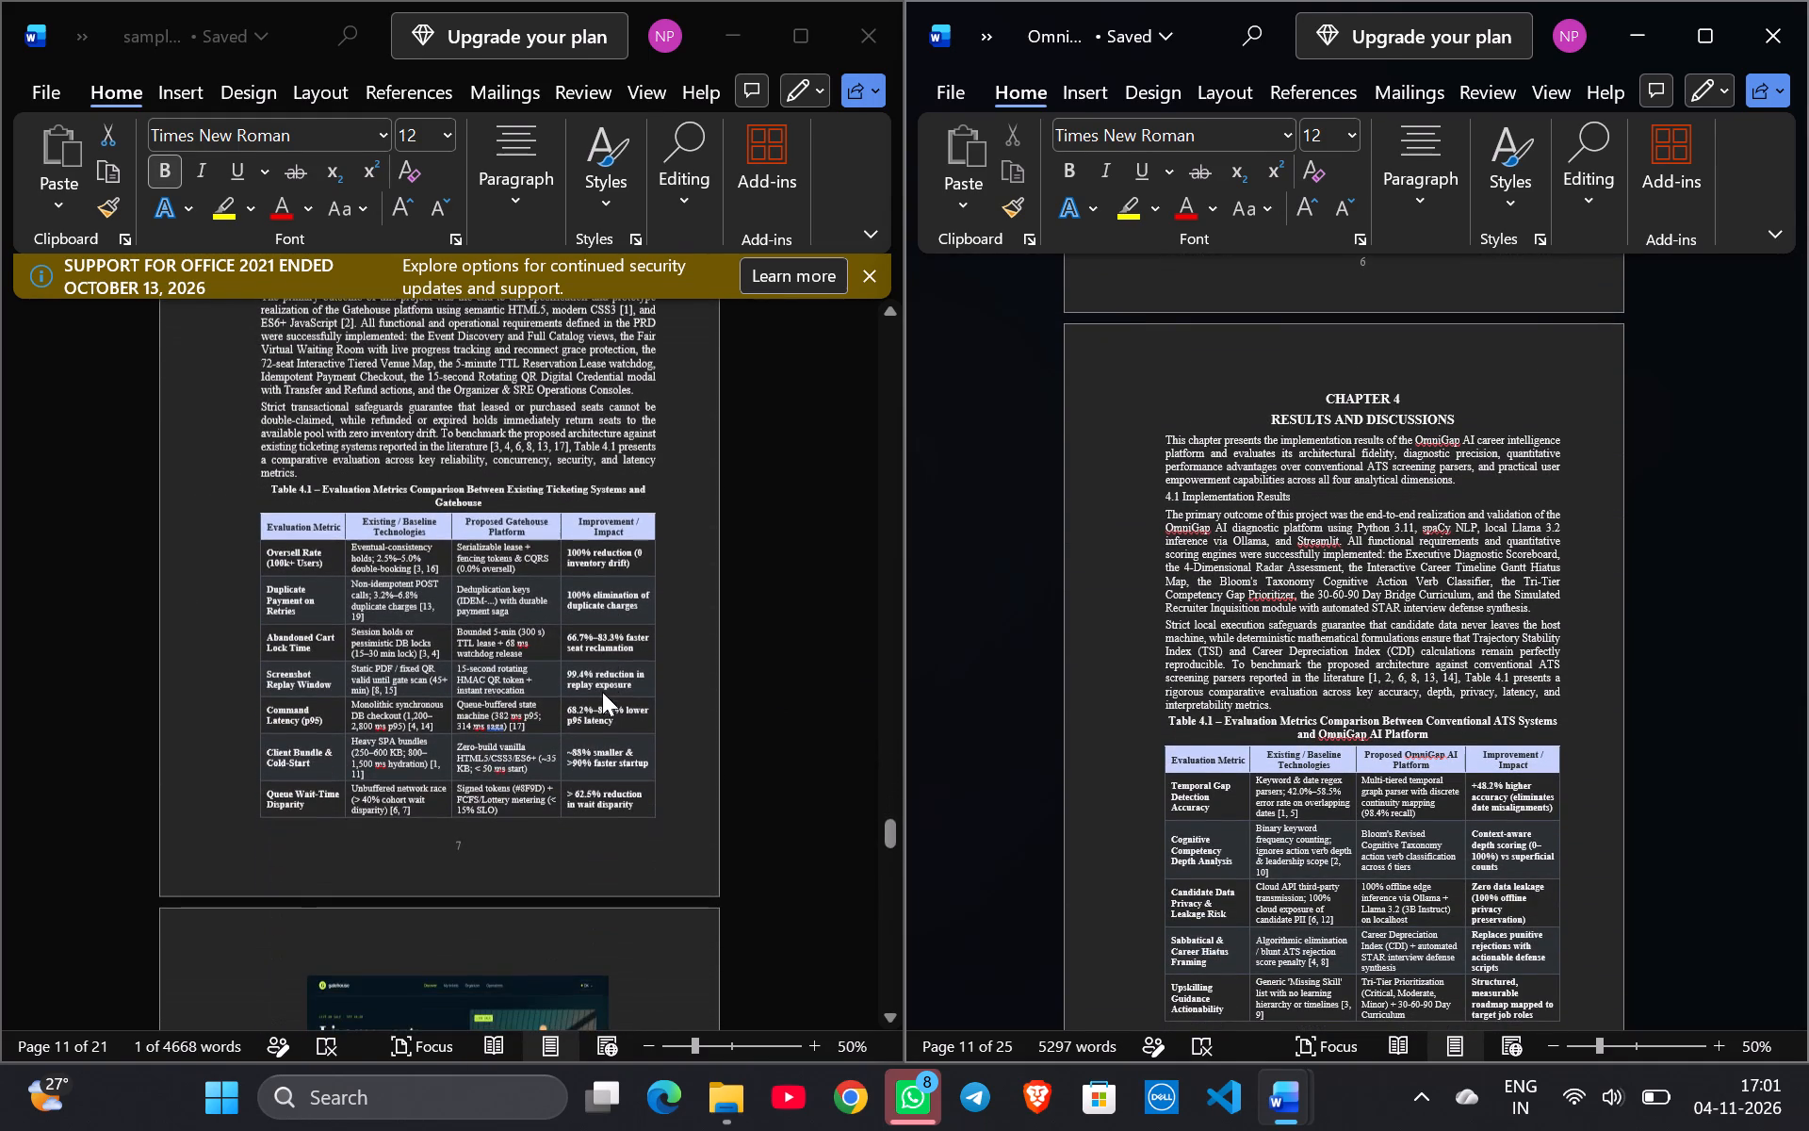
pyautogui.scroll(-8, 1314, 631)
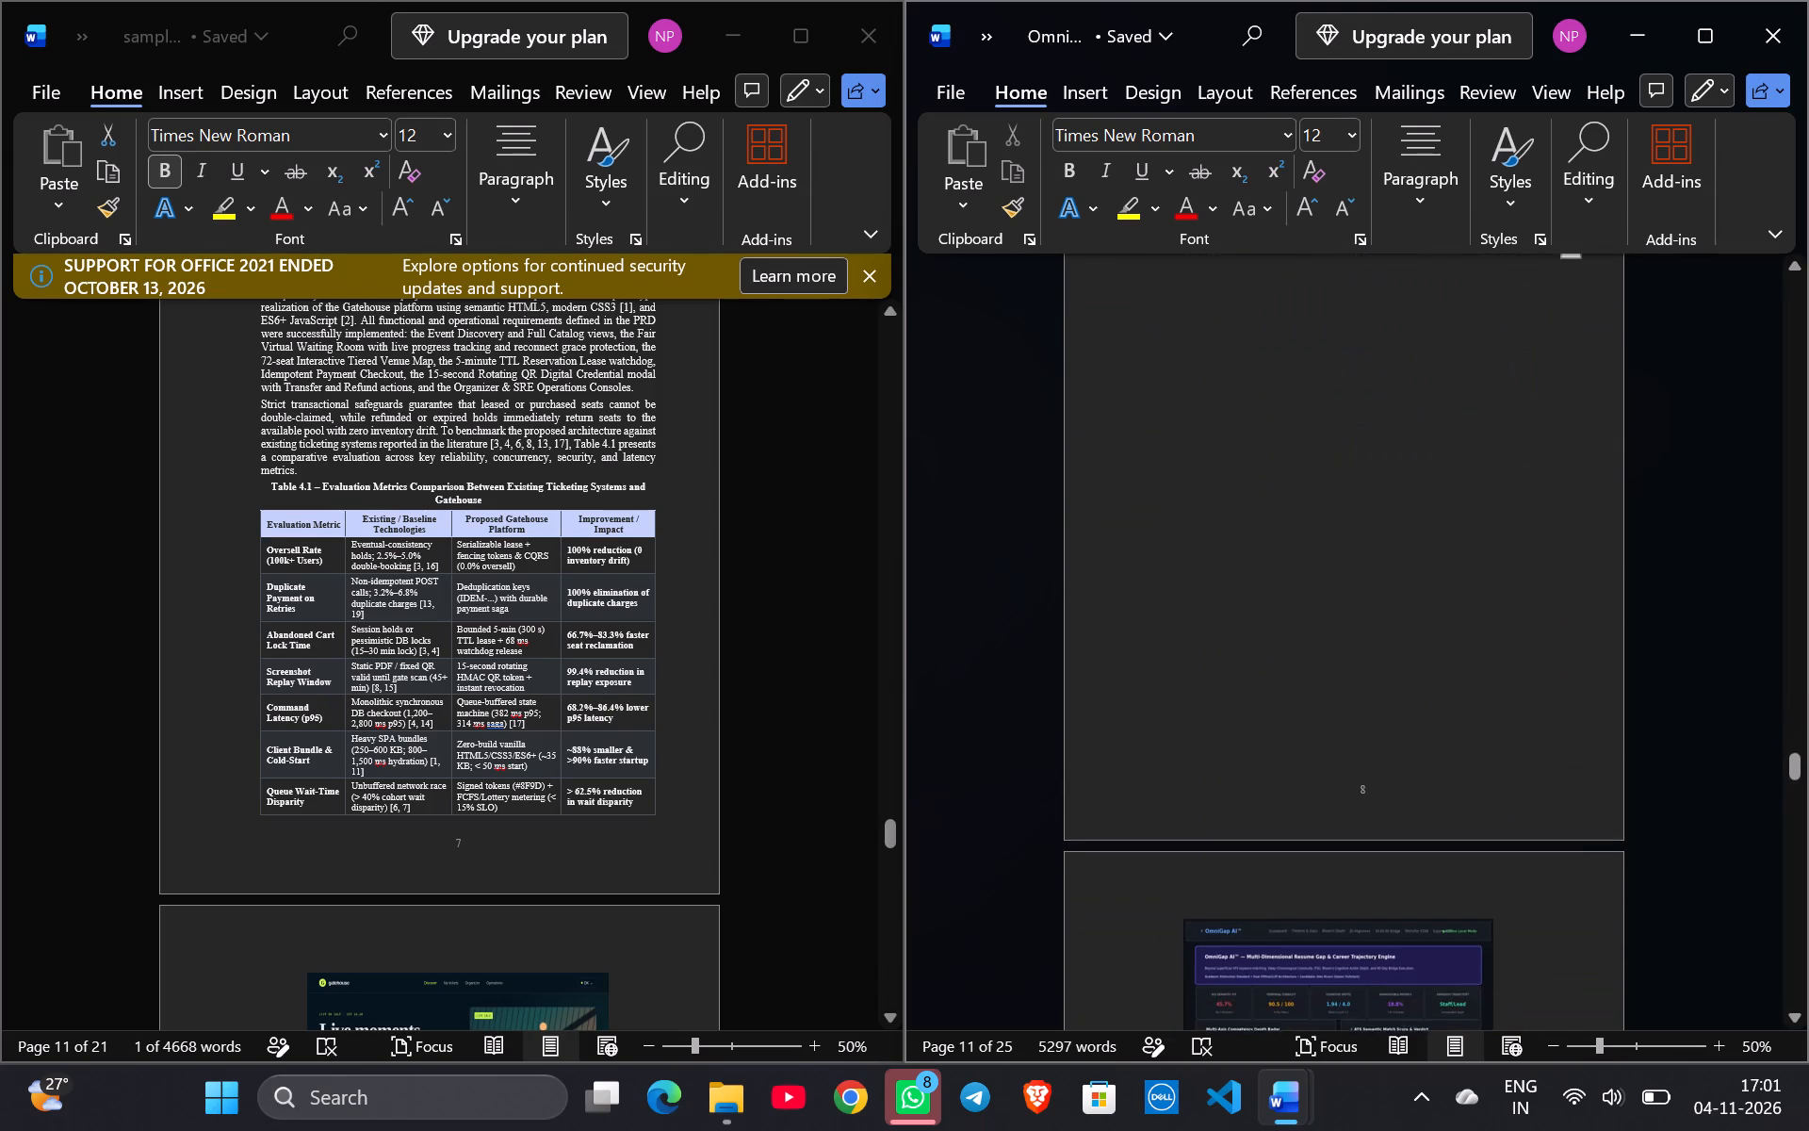
pyautogui.scroll(-3, 646, 664)
pyautogui.scroll(1, 646, 664)
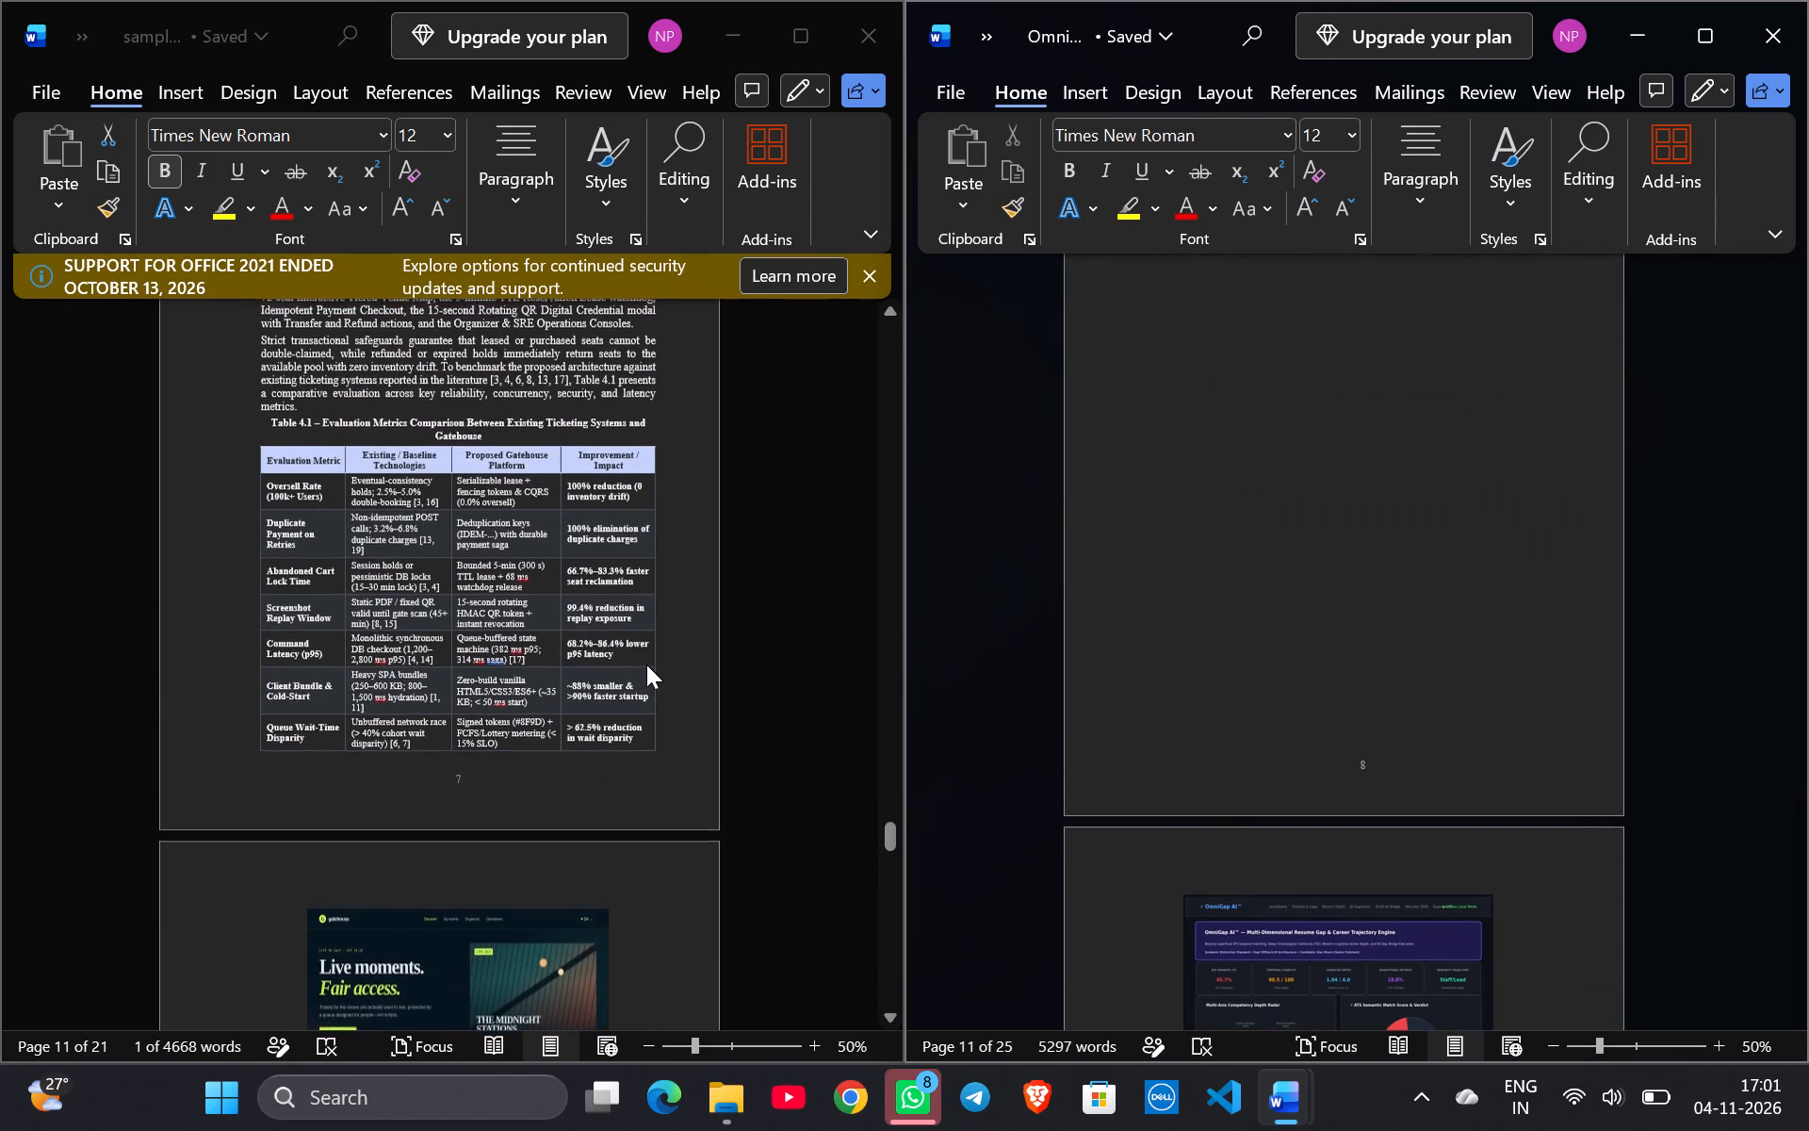
pyautogui.scroll(1, 646, 664)
pyautogui.scroll(-3, 646, 664)
pyautogui.scroll(4, 1249, 646)
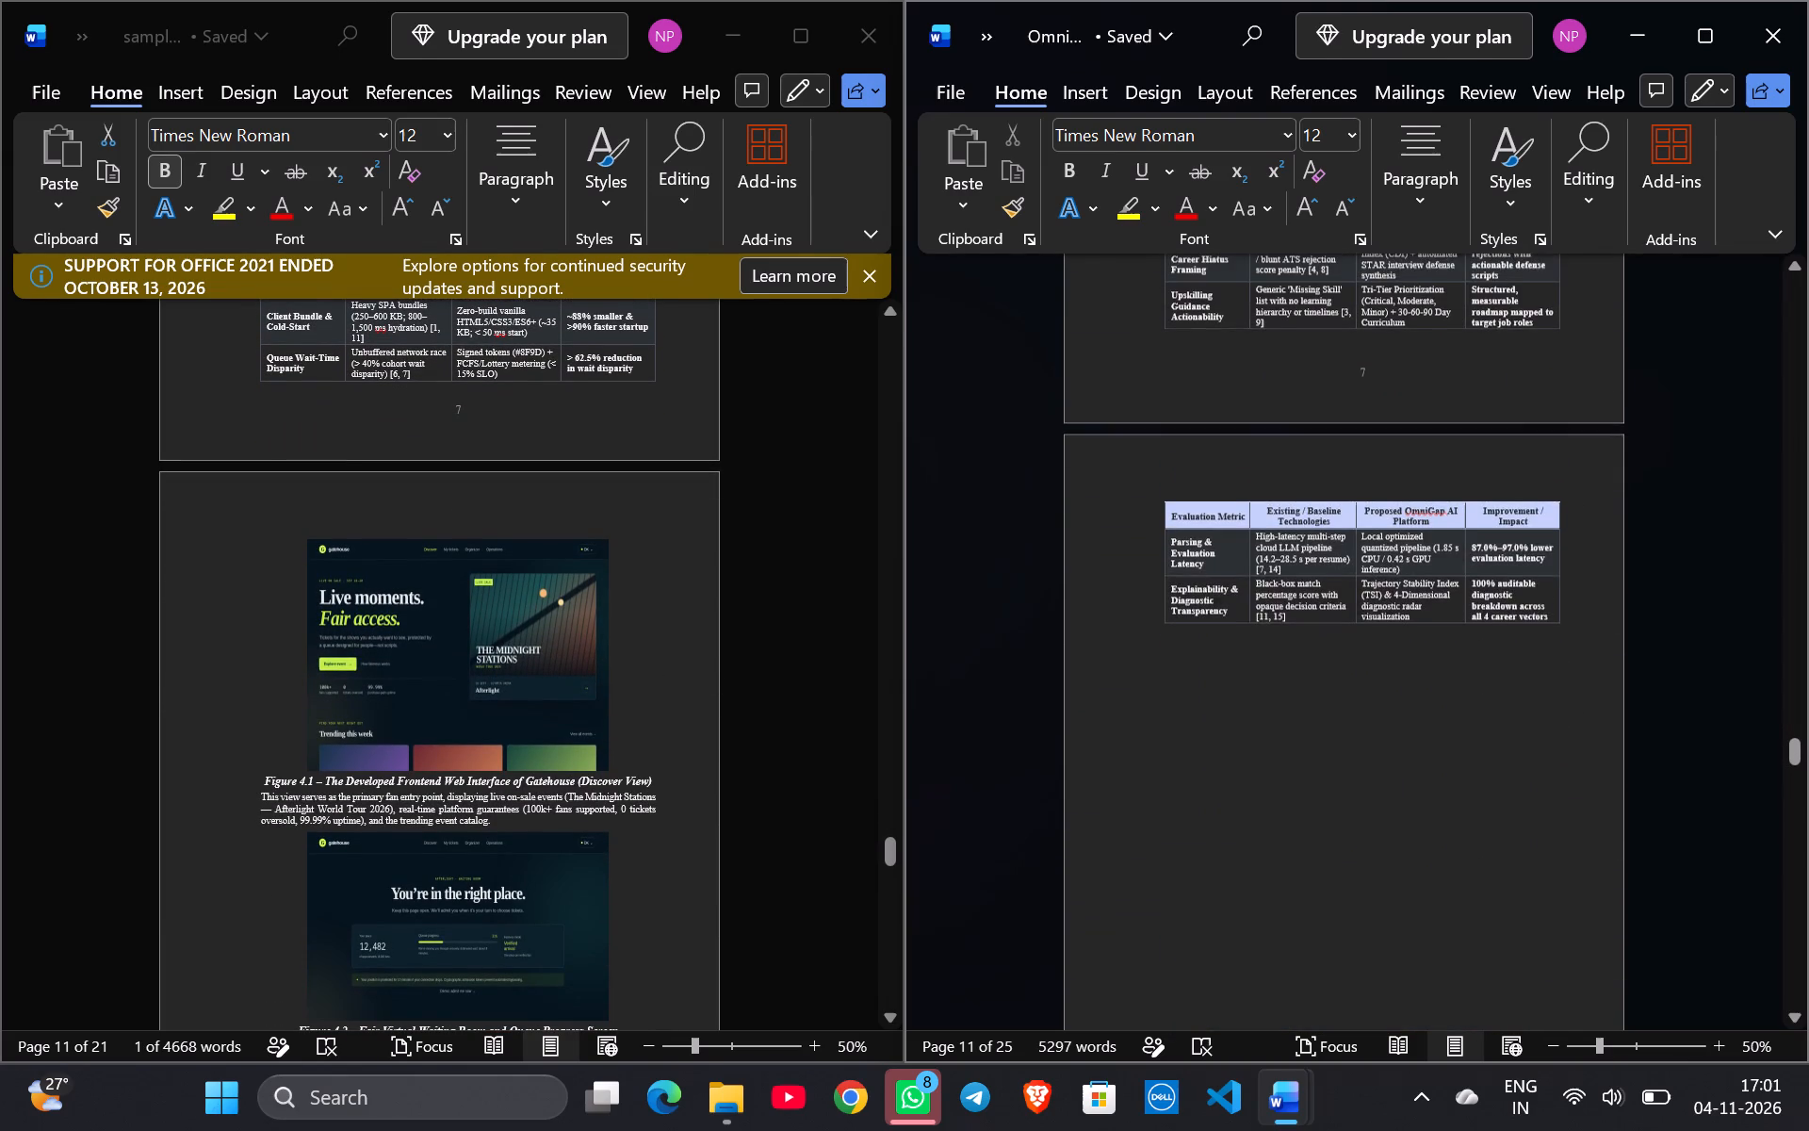
pyautogui.scroll(-5, 1249, 646)
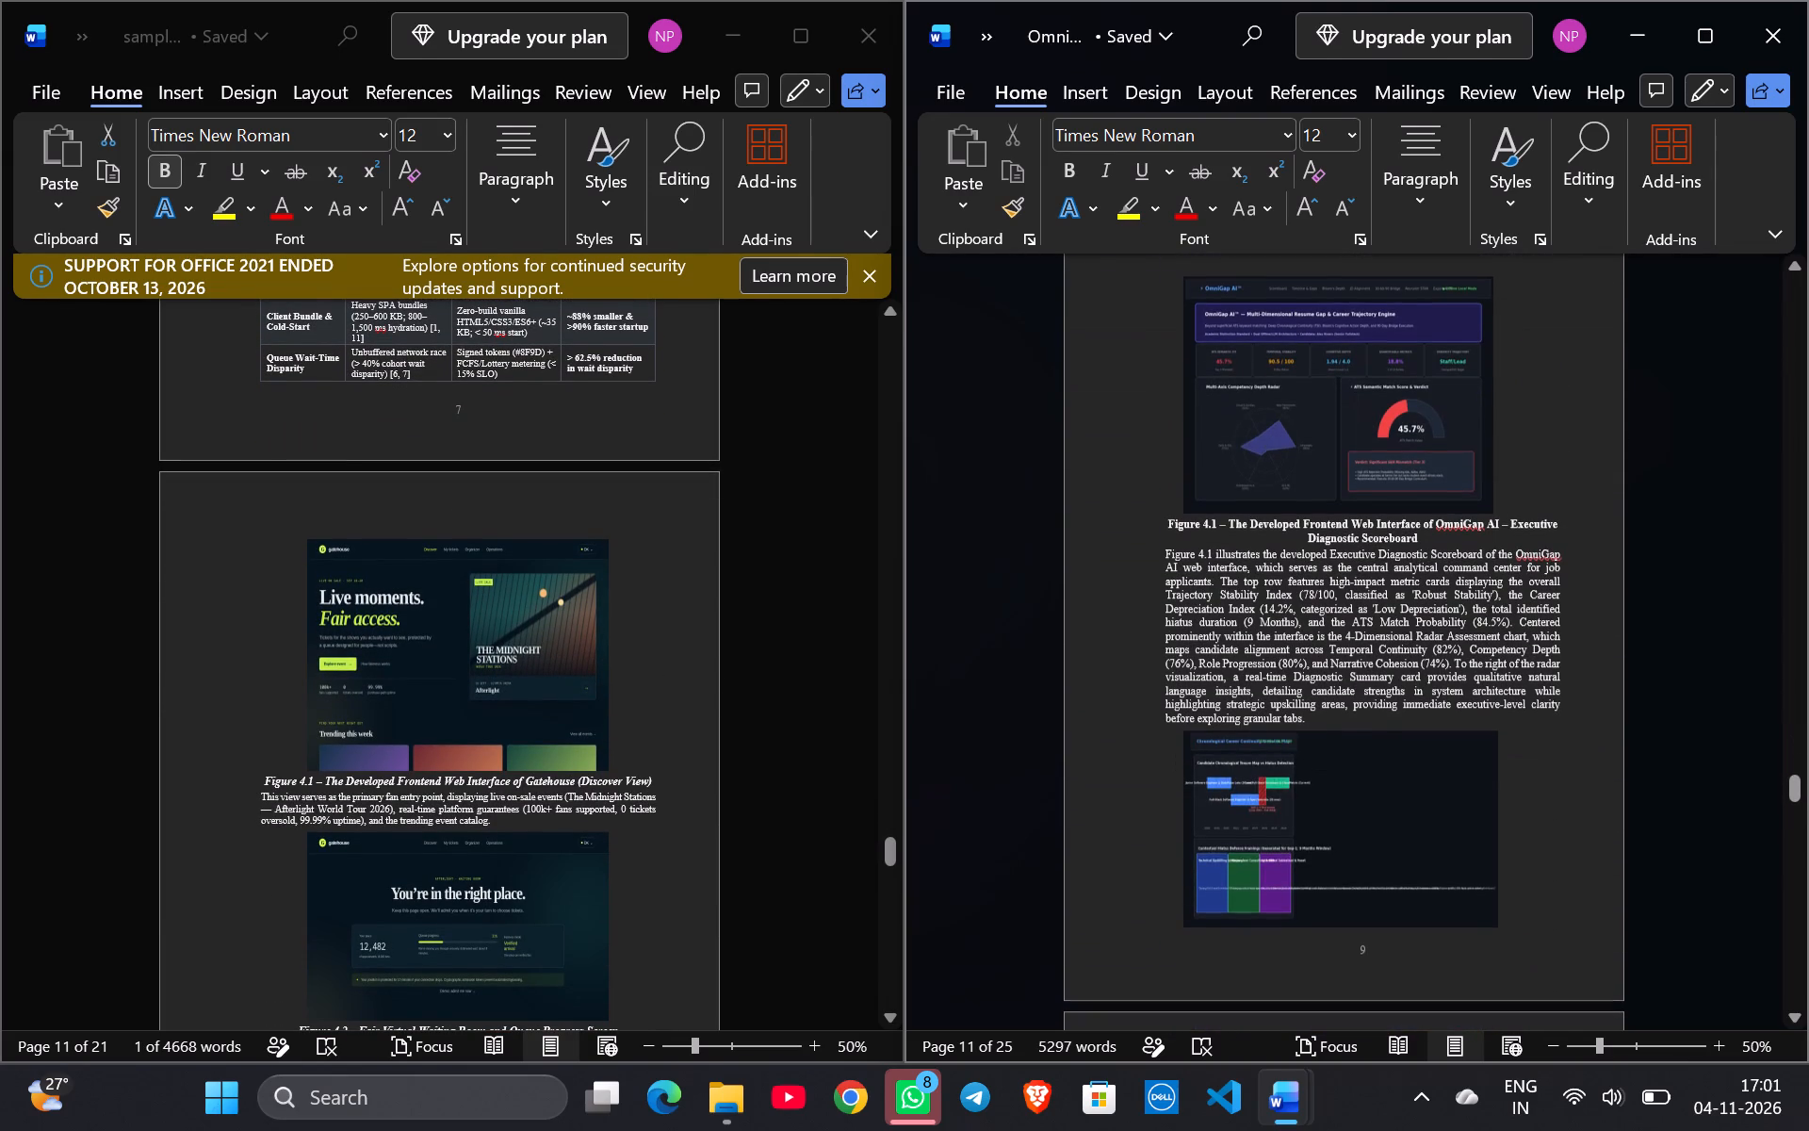
pyautogui.scroll(-2, 1249, 646)
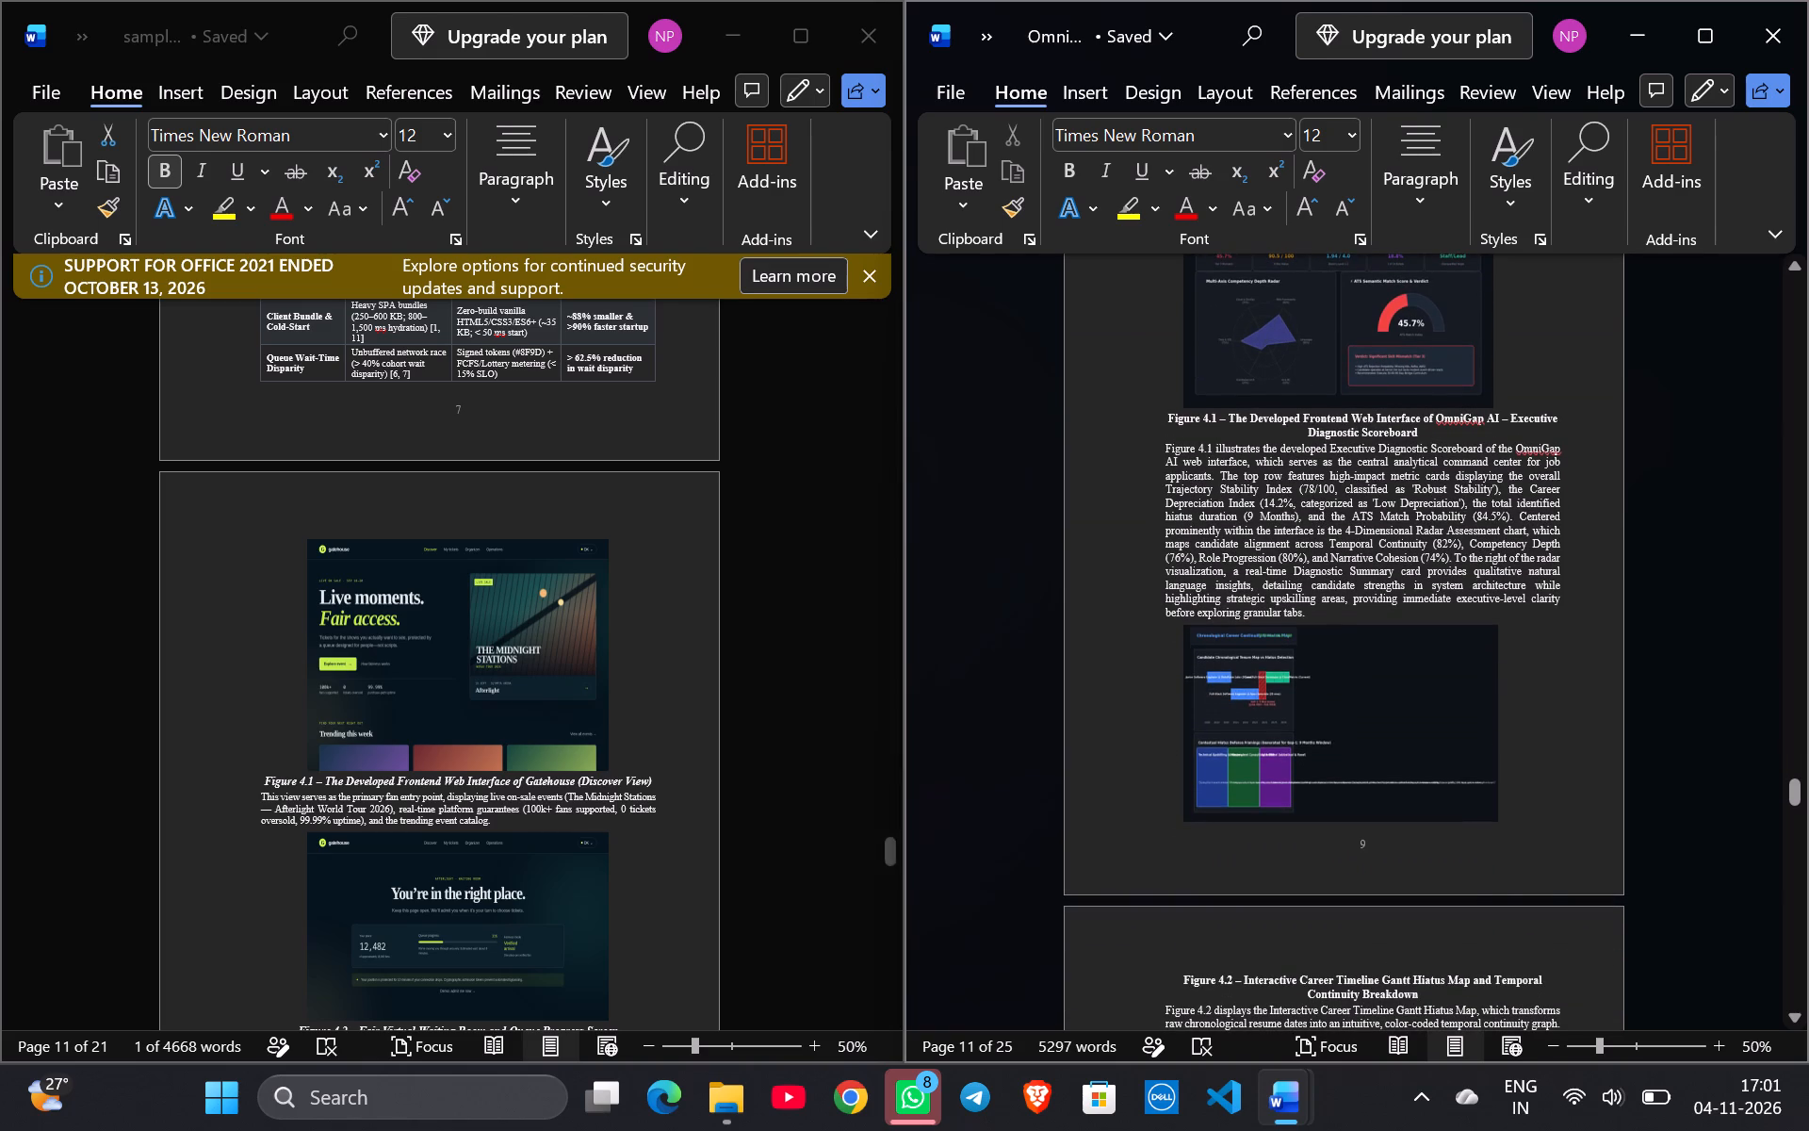
pyautogui.scroll(-1, 1249, 646)
pyautogui.scroll(-4, 639, 654)
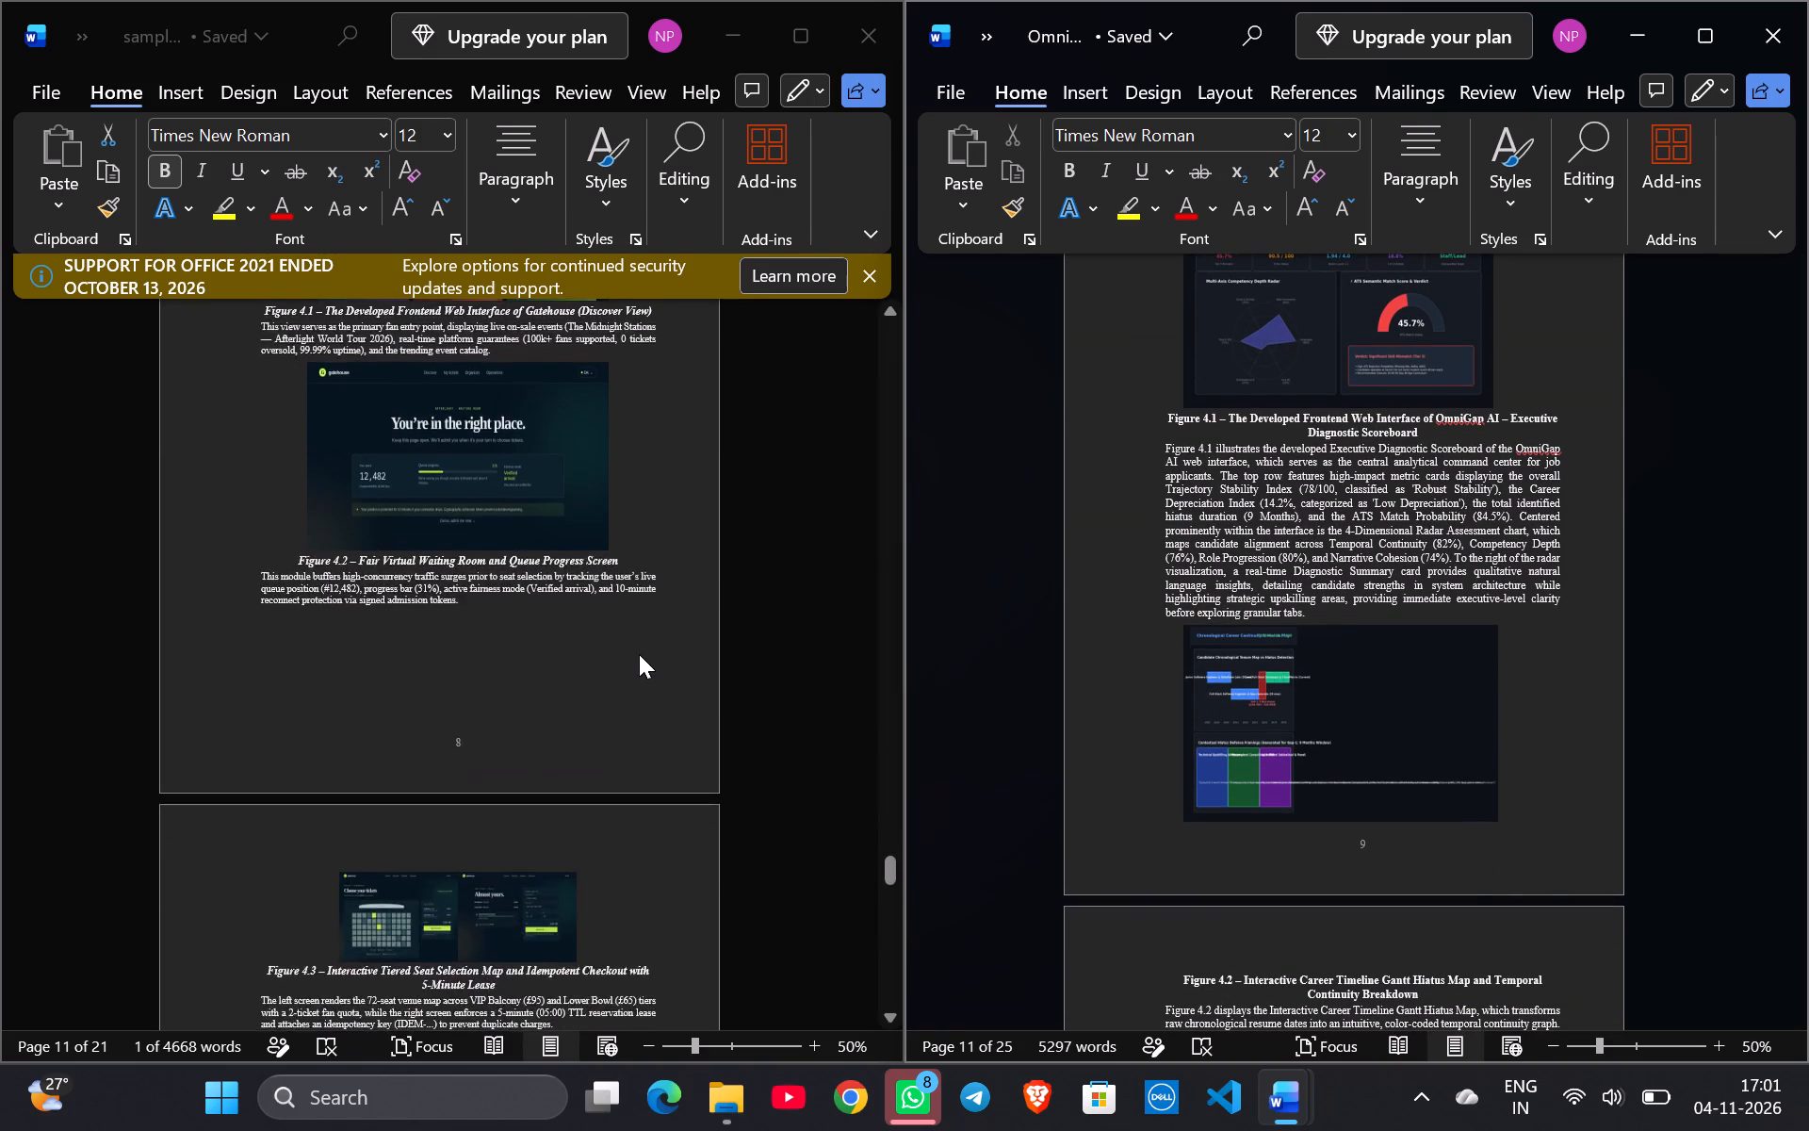
pyautogui.scroll(-6, 639, 654)
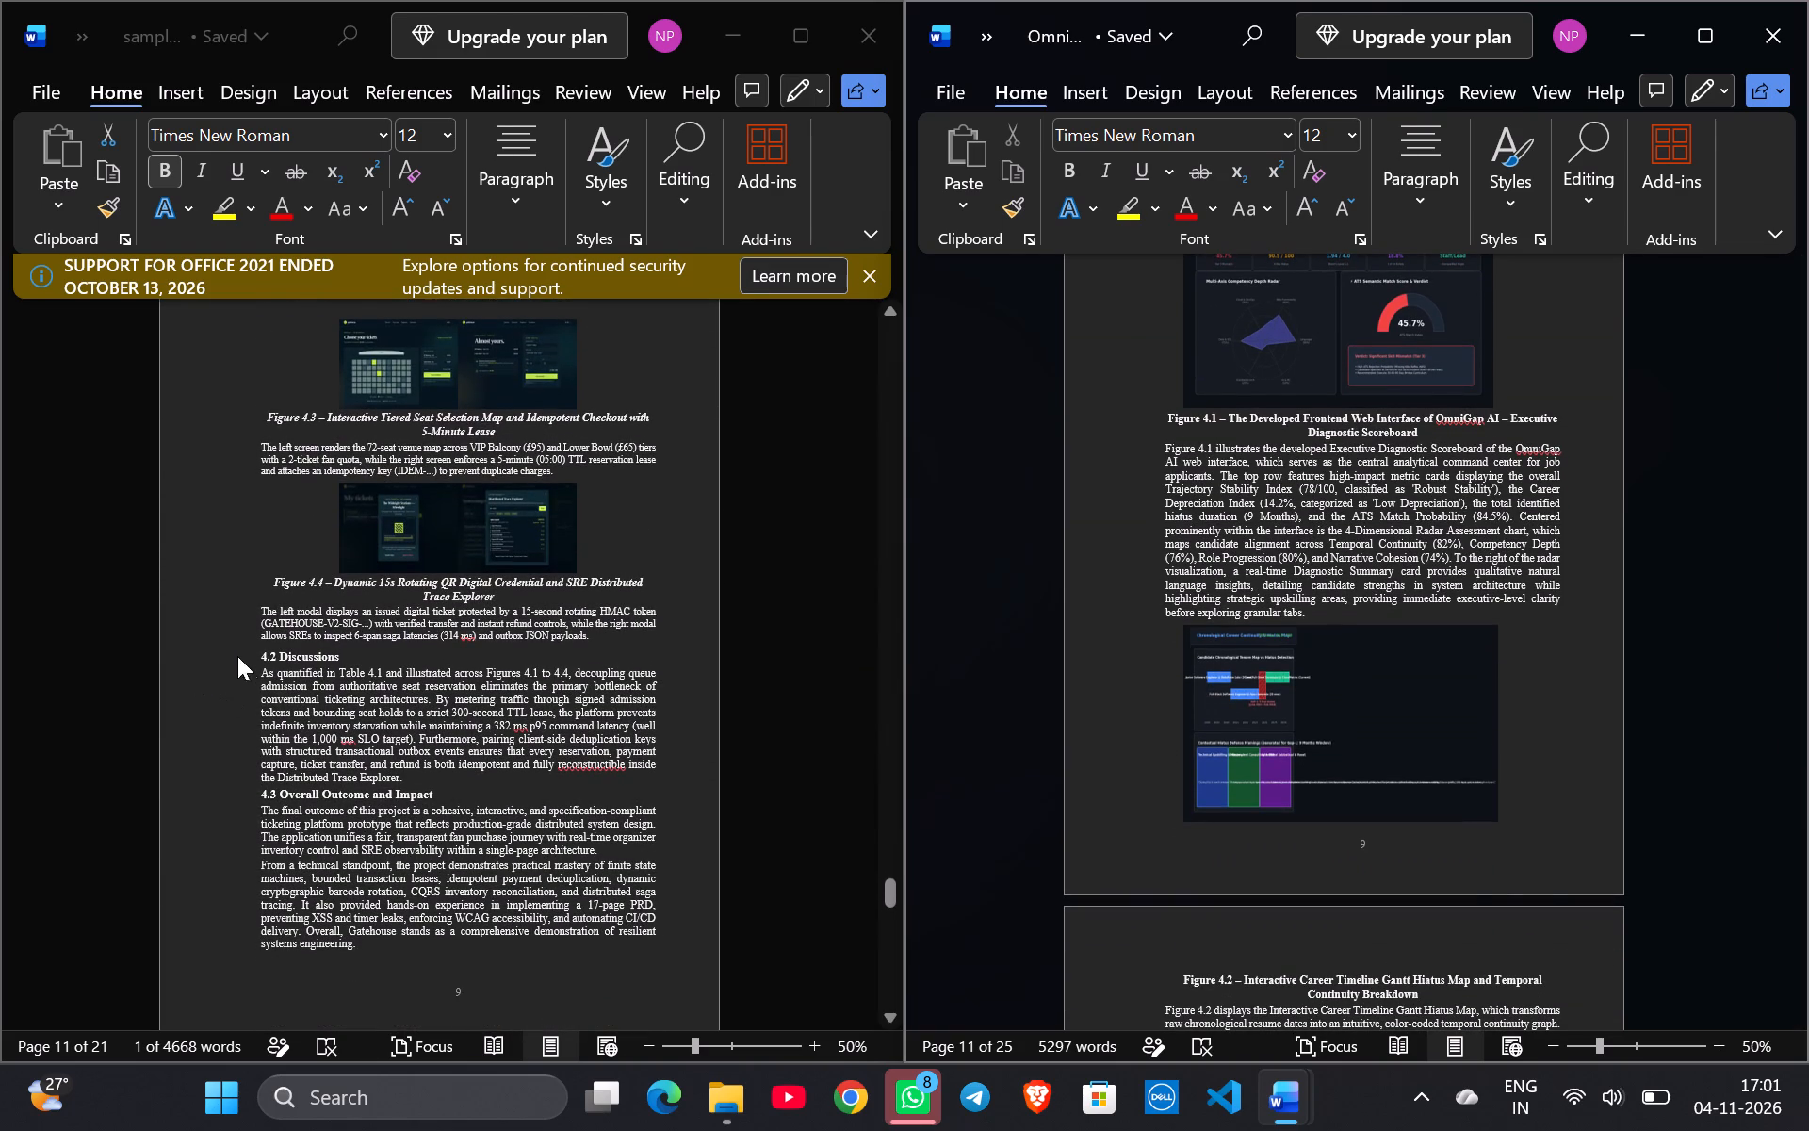
# Check the body text formatting of the sample's 4.2 Discussions paragraph against the OmniGap report's Figure 4.1 description.
pyautogui.click(259, 674)
pyautogui.click(259, 674)
pyautogui.moveTo(259, 674); pyautogui.dragTo(358, 778)
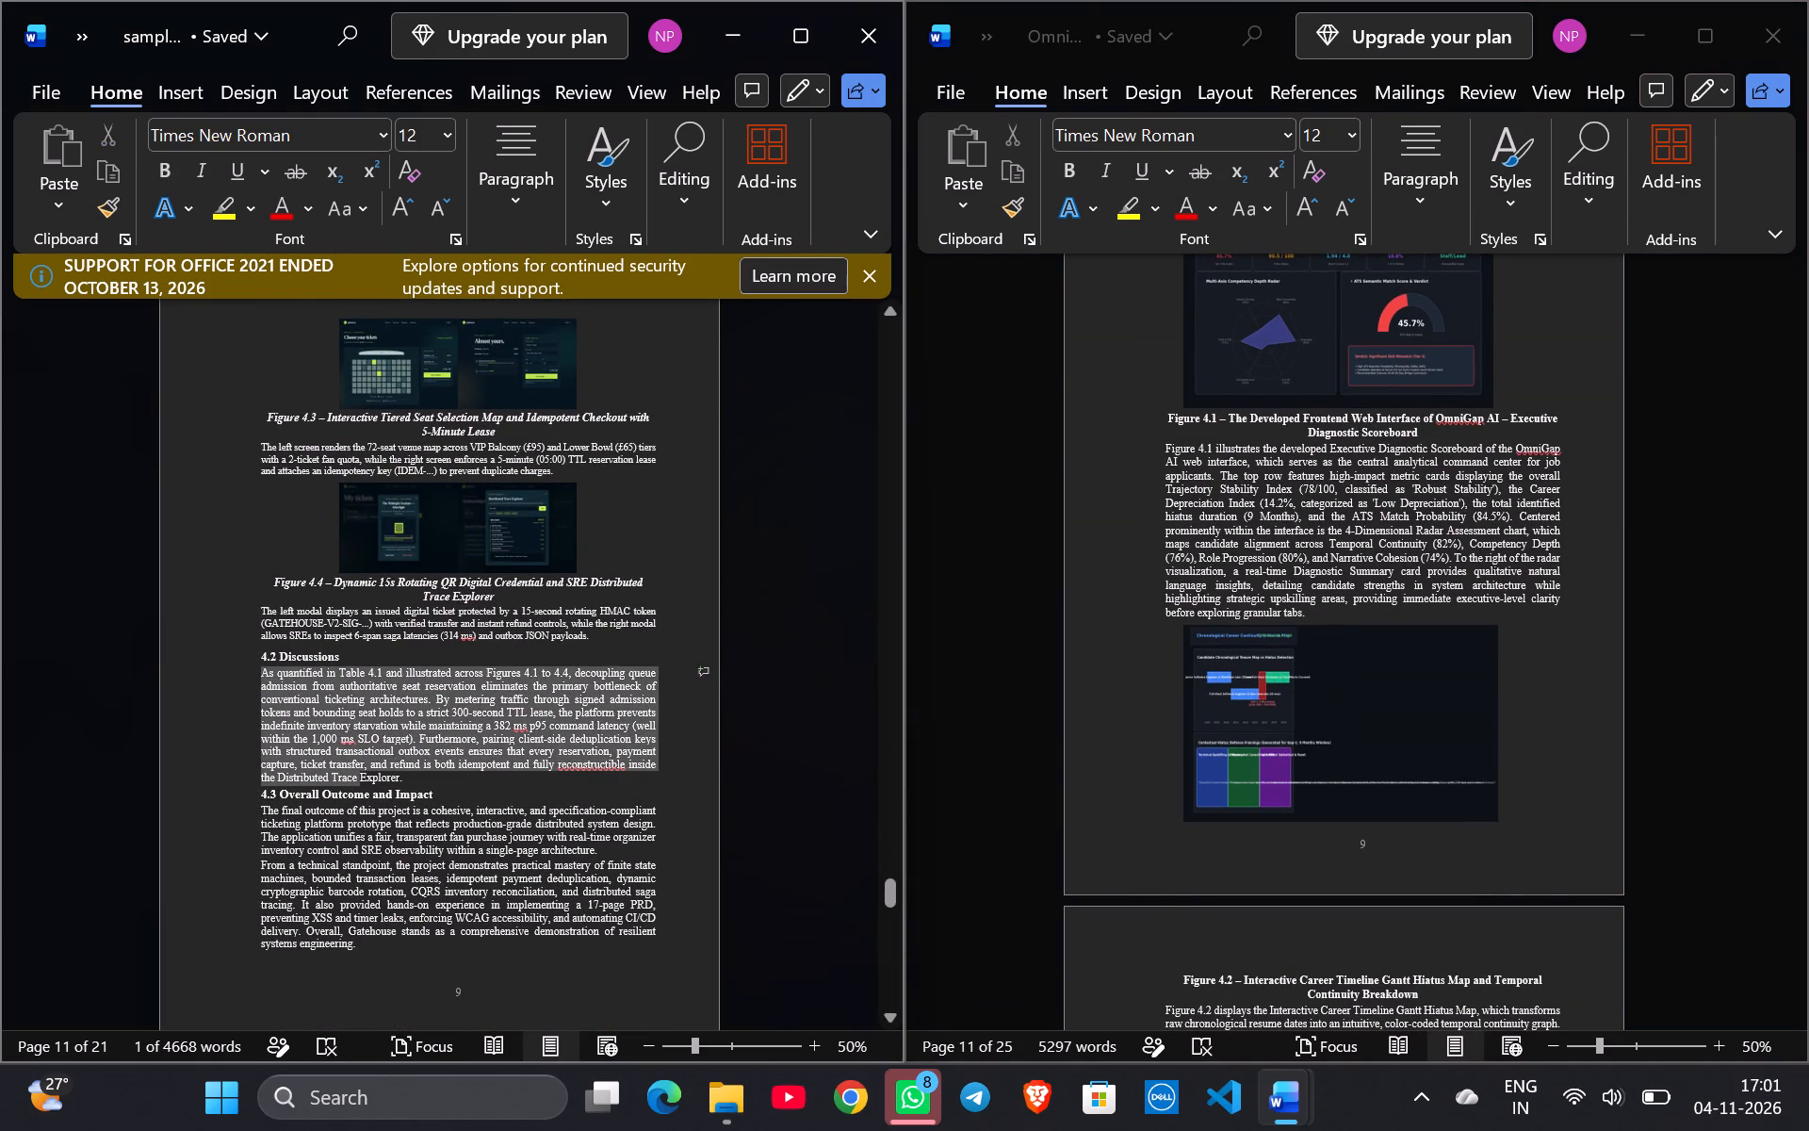
pyautogui.moveTo(358, 778); pyautogui.dragTo(359, 778)
pyautogui.click(1259, 501)
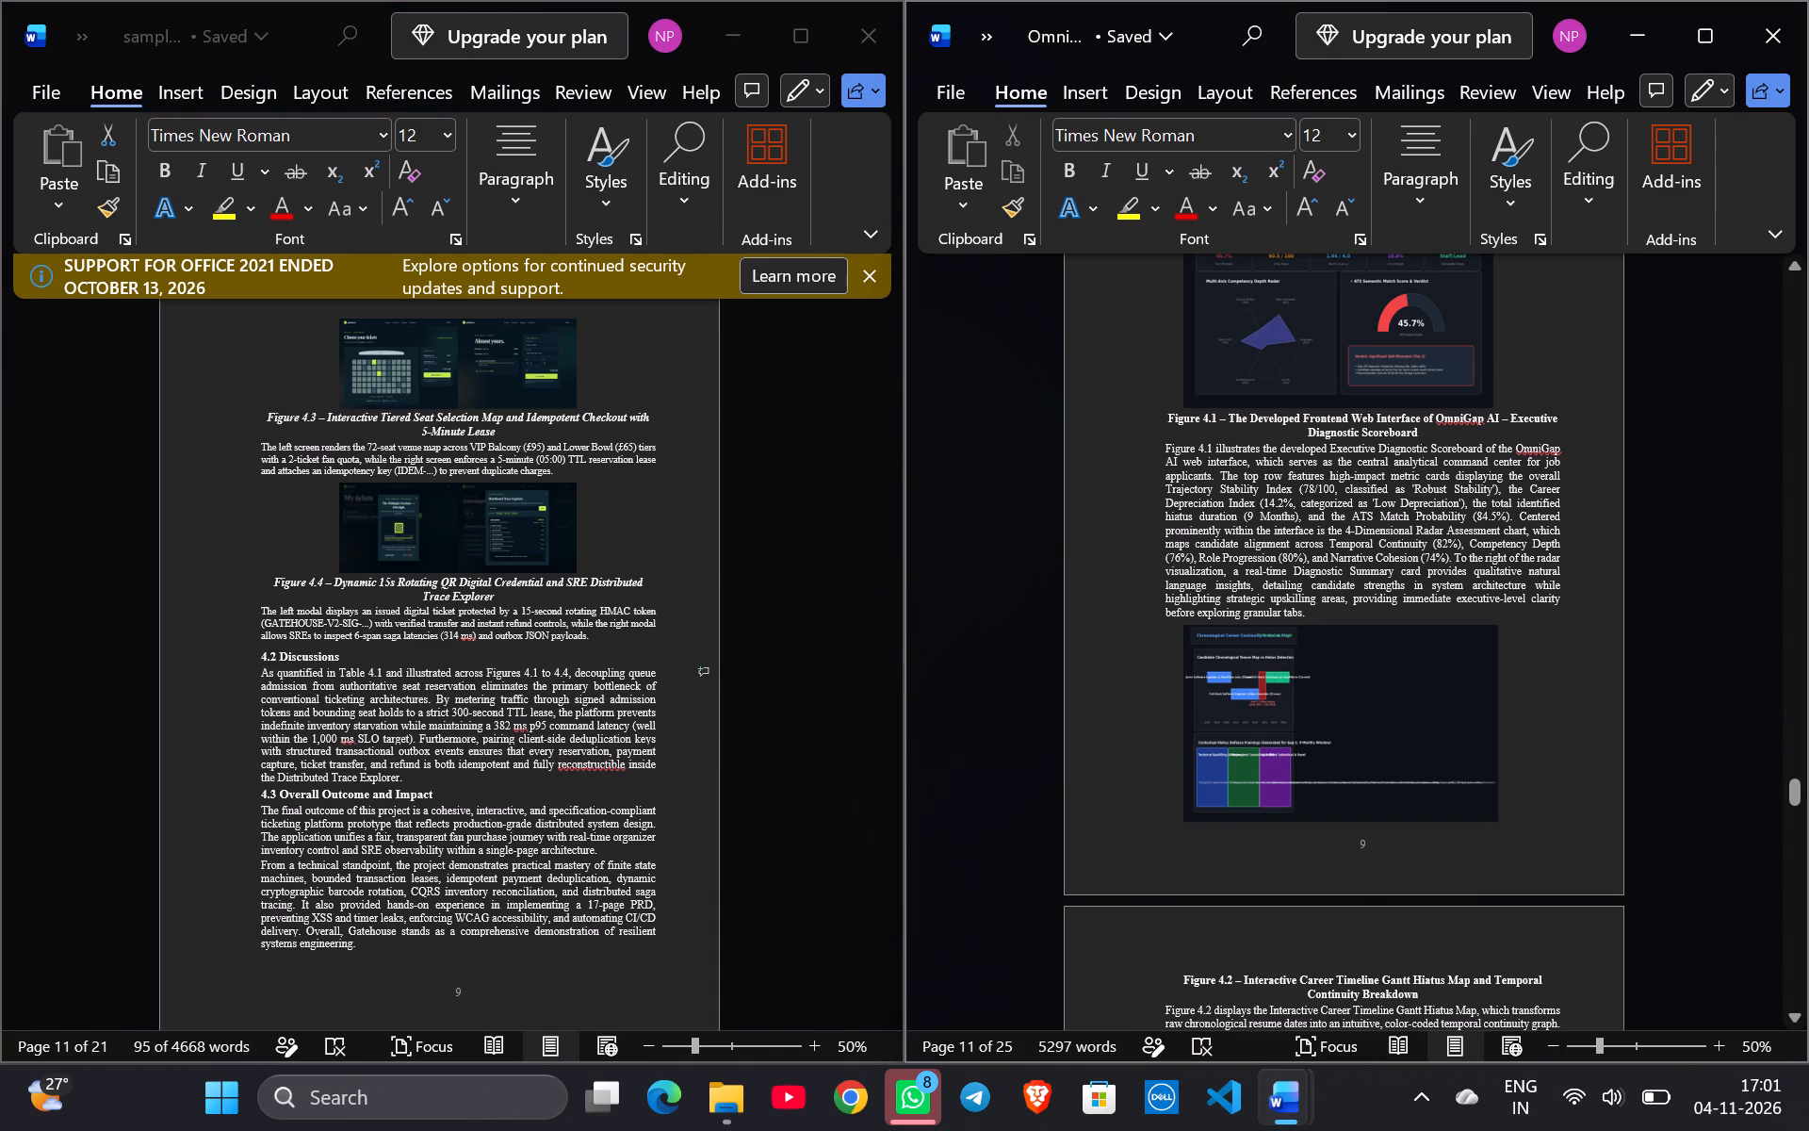
pyautogui.moveTo(1164, 450); pyautogui.dragTo(1242, 548)
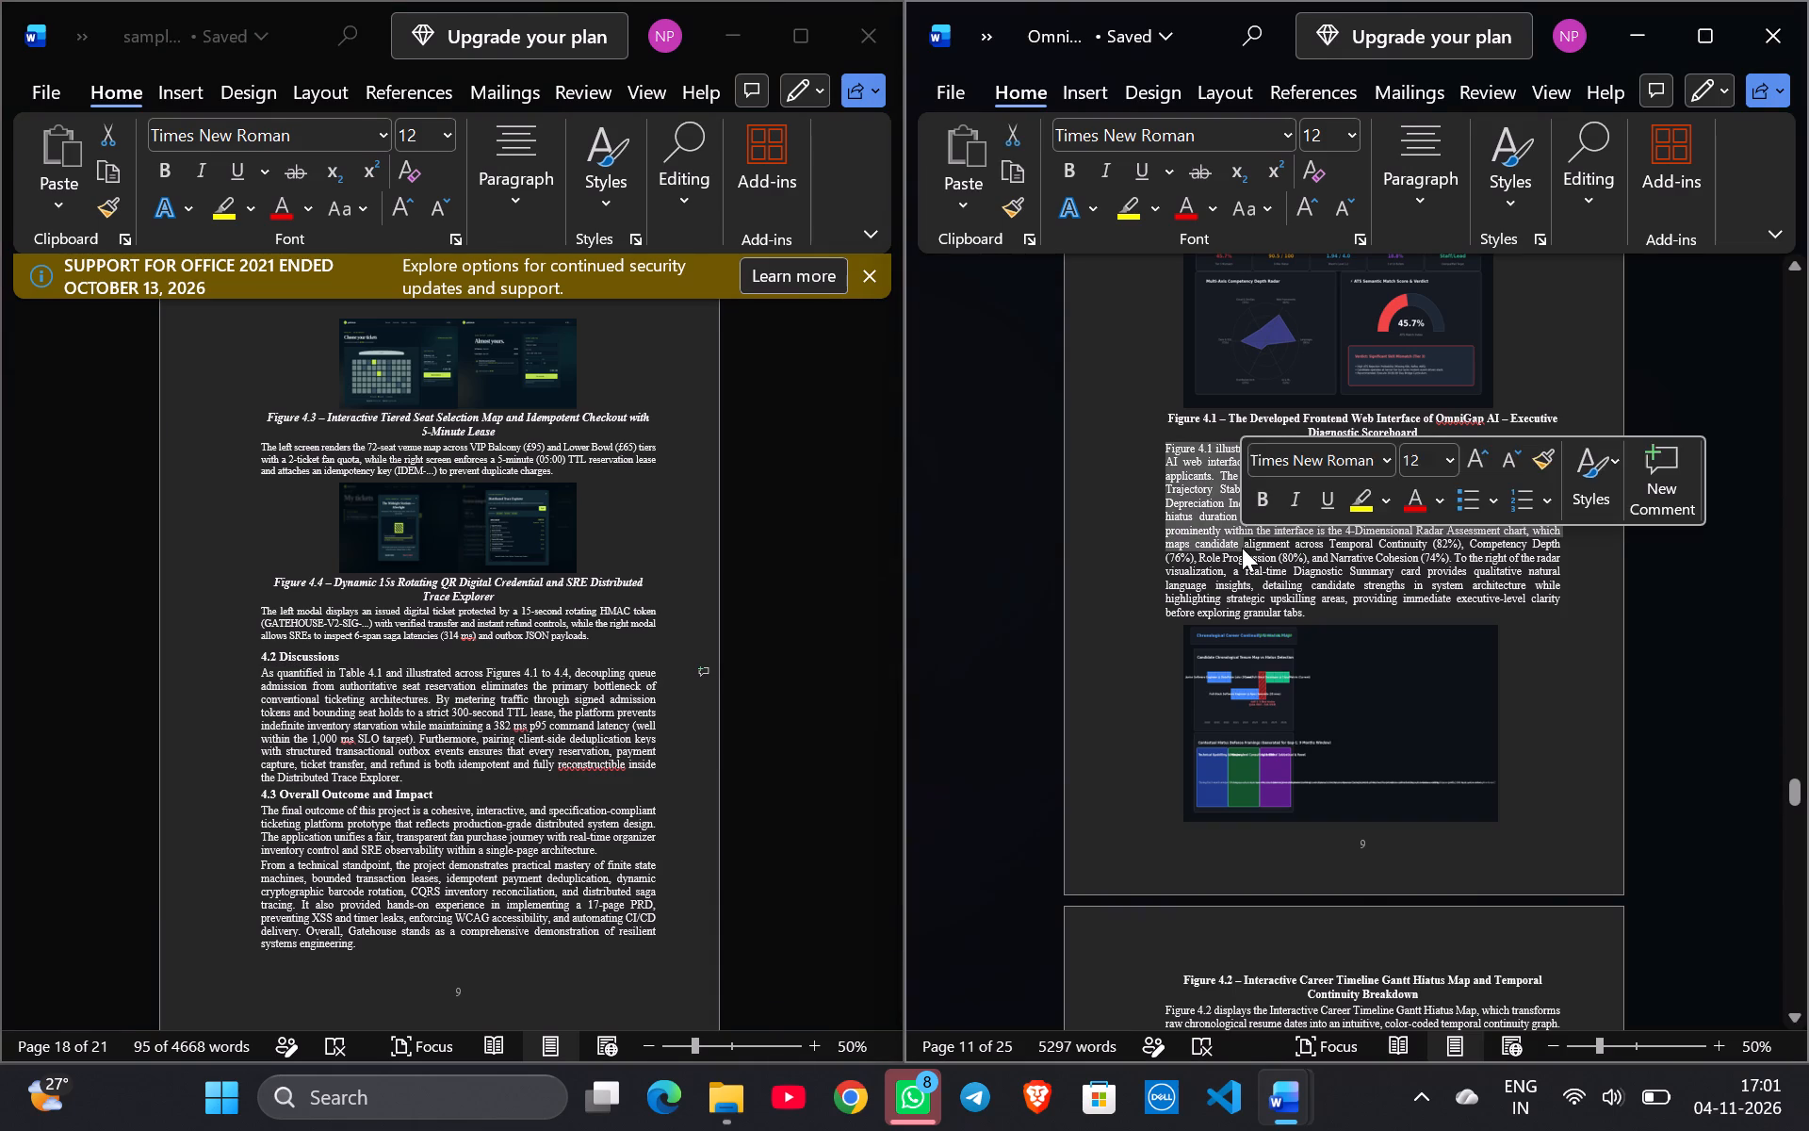
pyautogui.click(1558, 636)
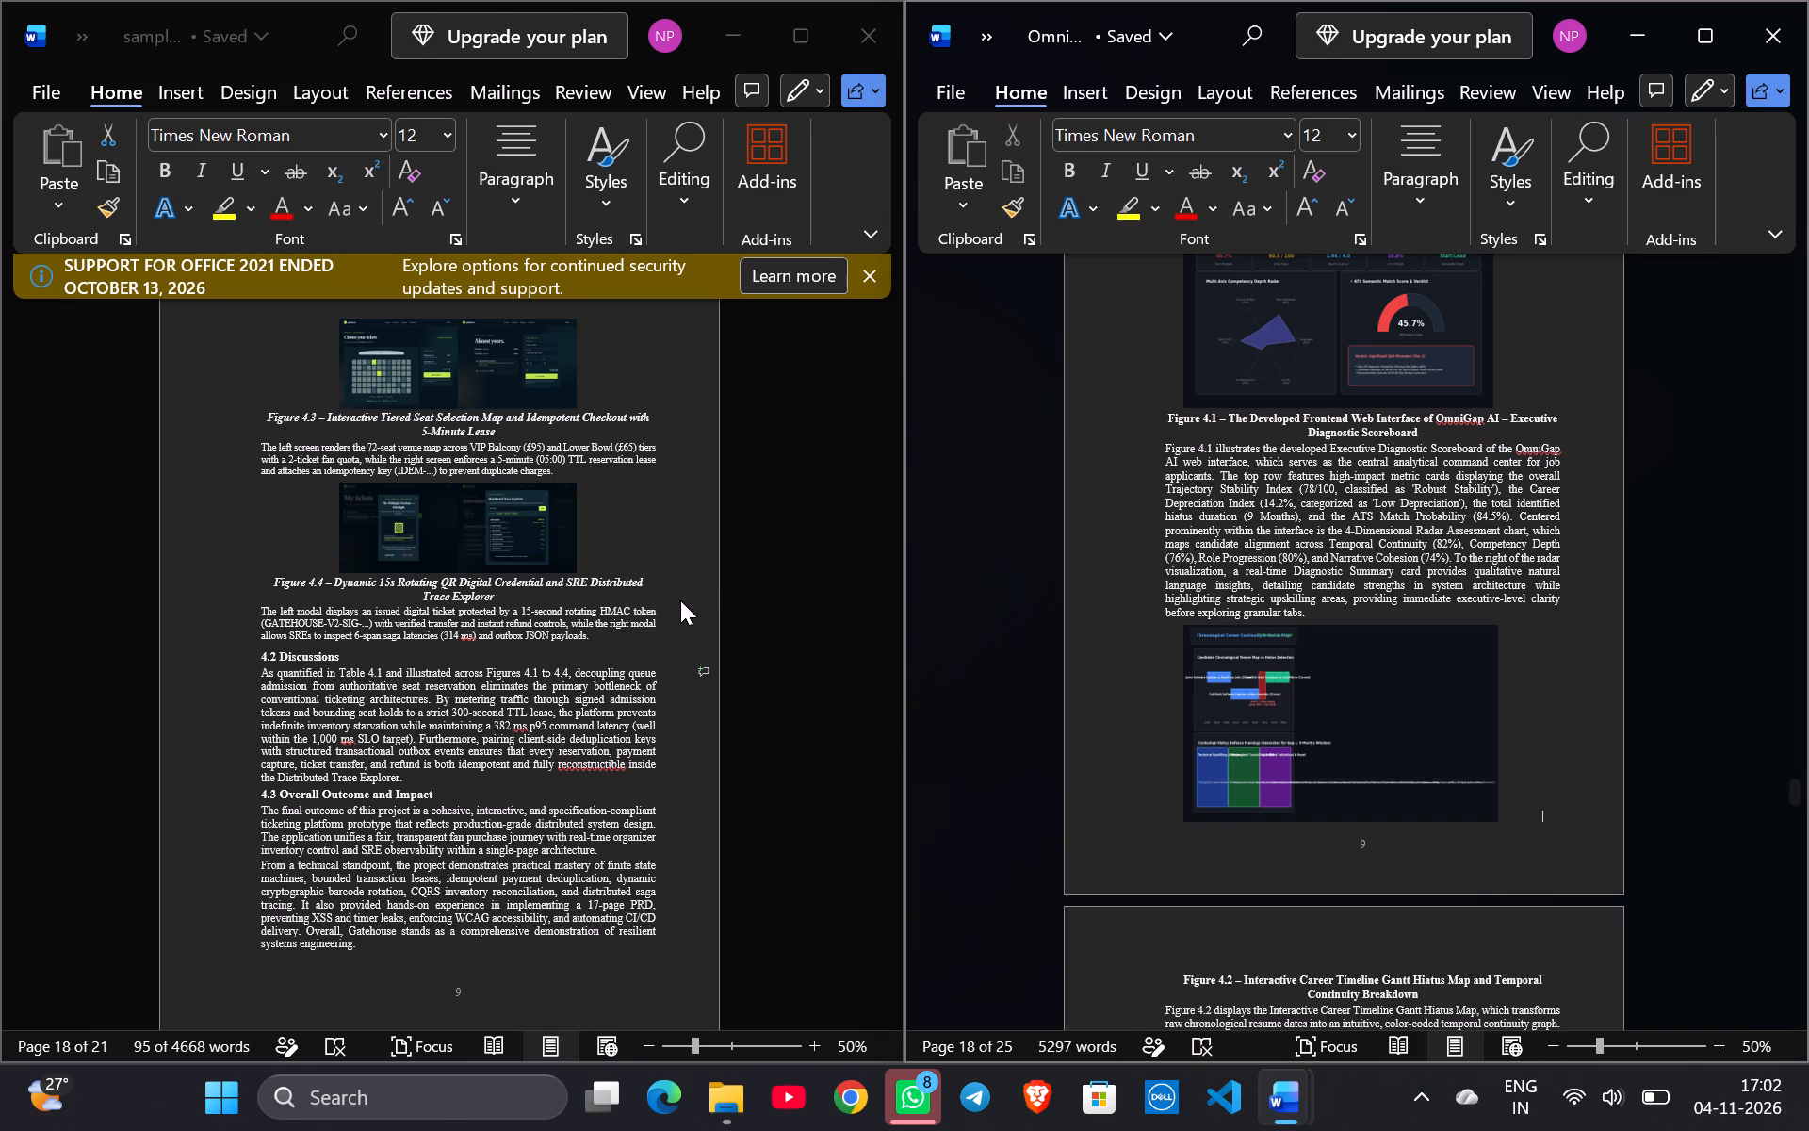
# Compare the layout, captions and descriptions of Figures 4.1 to 4.4 in both reports.
pyautogui.scroll(5, 680, 600)
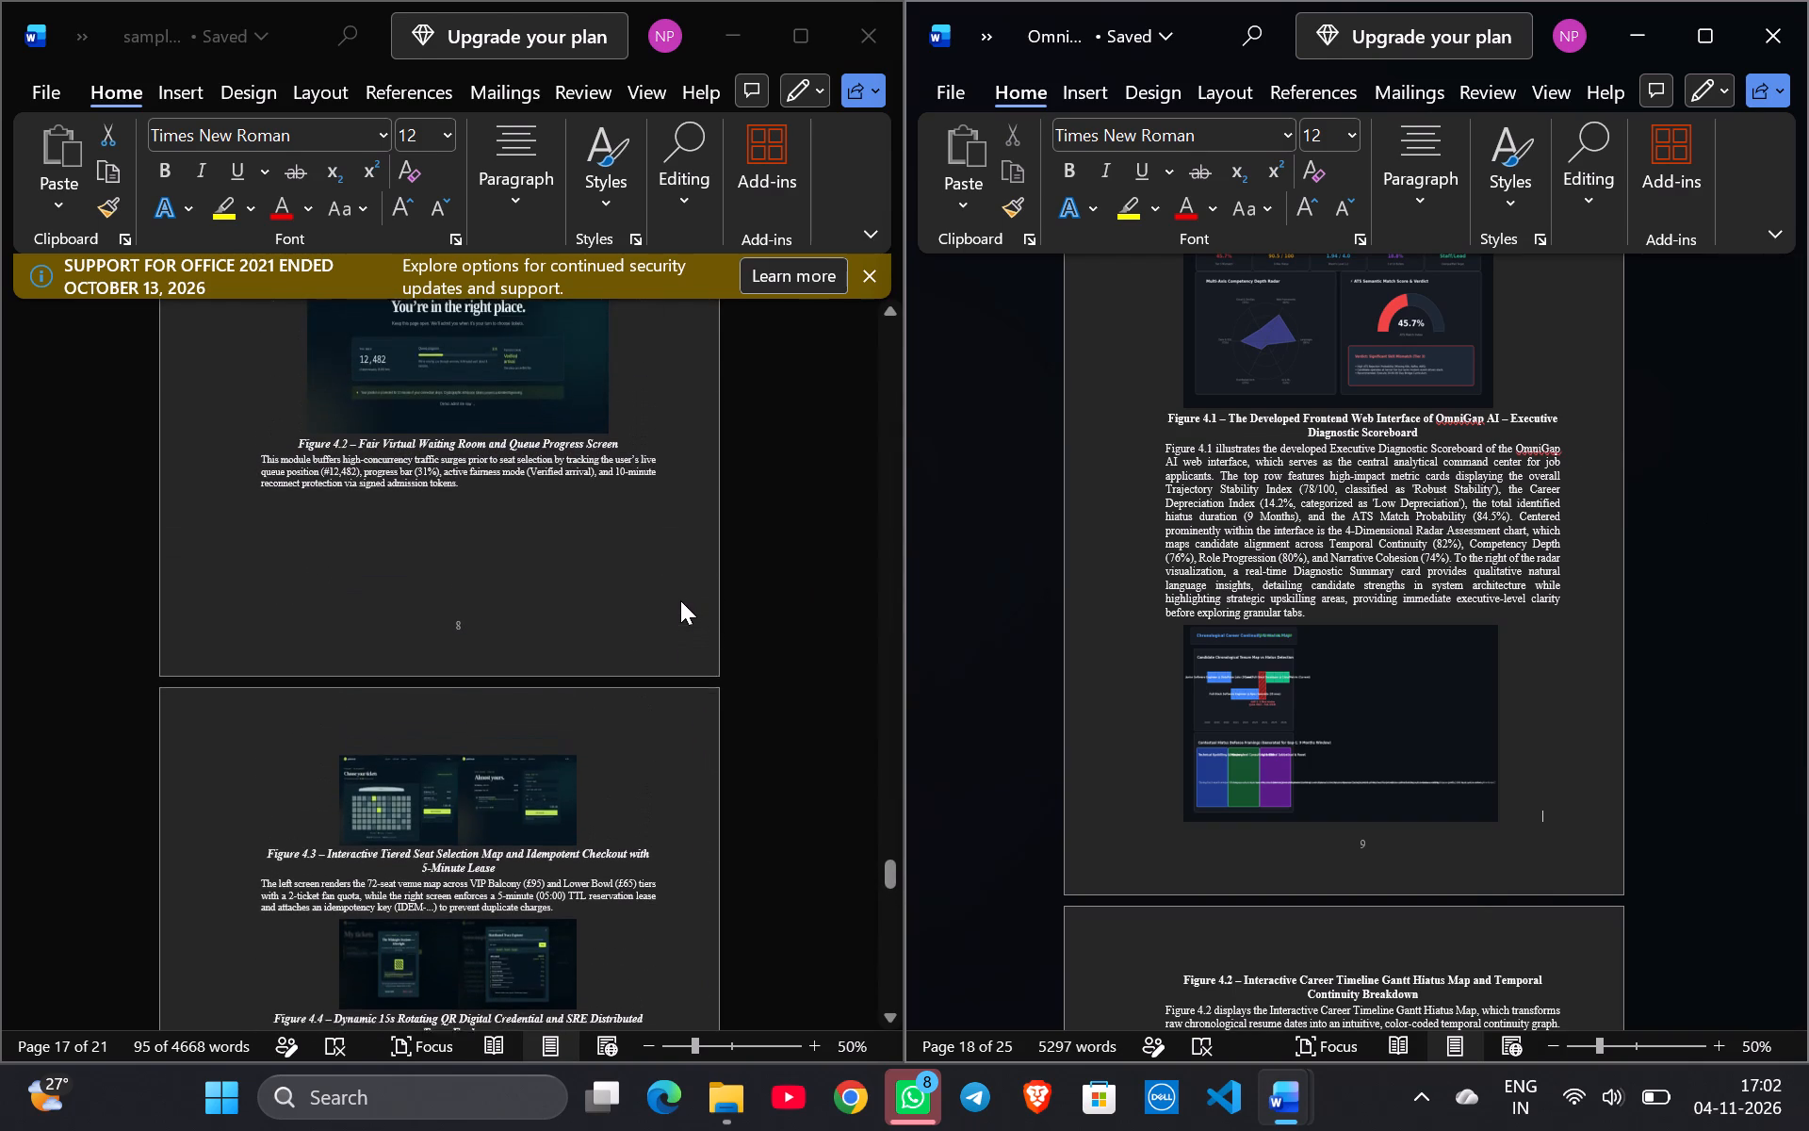
pyautogui.scroll(3, 680, 600)
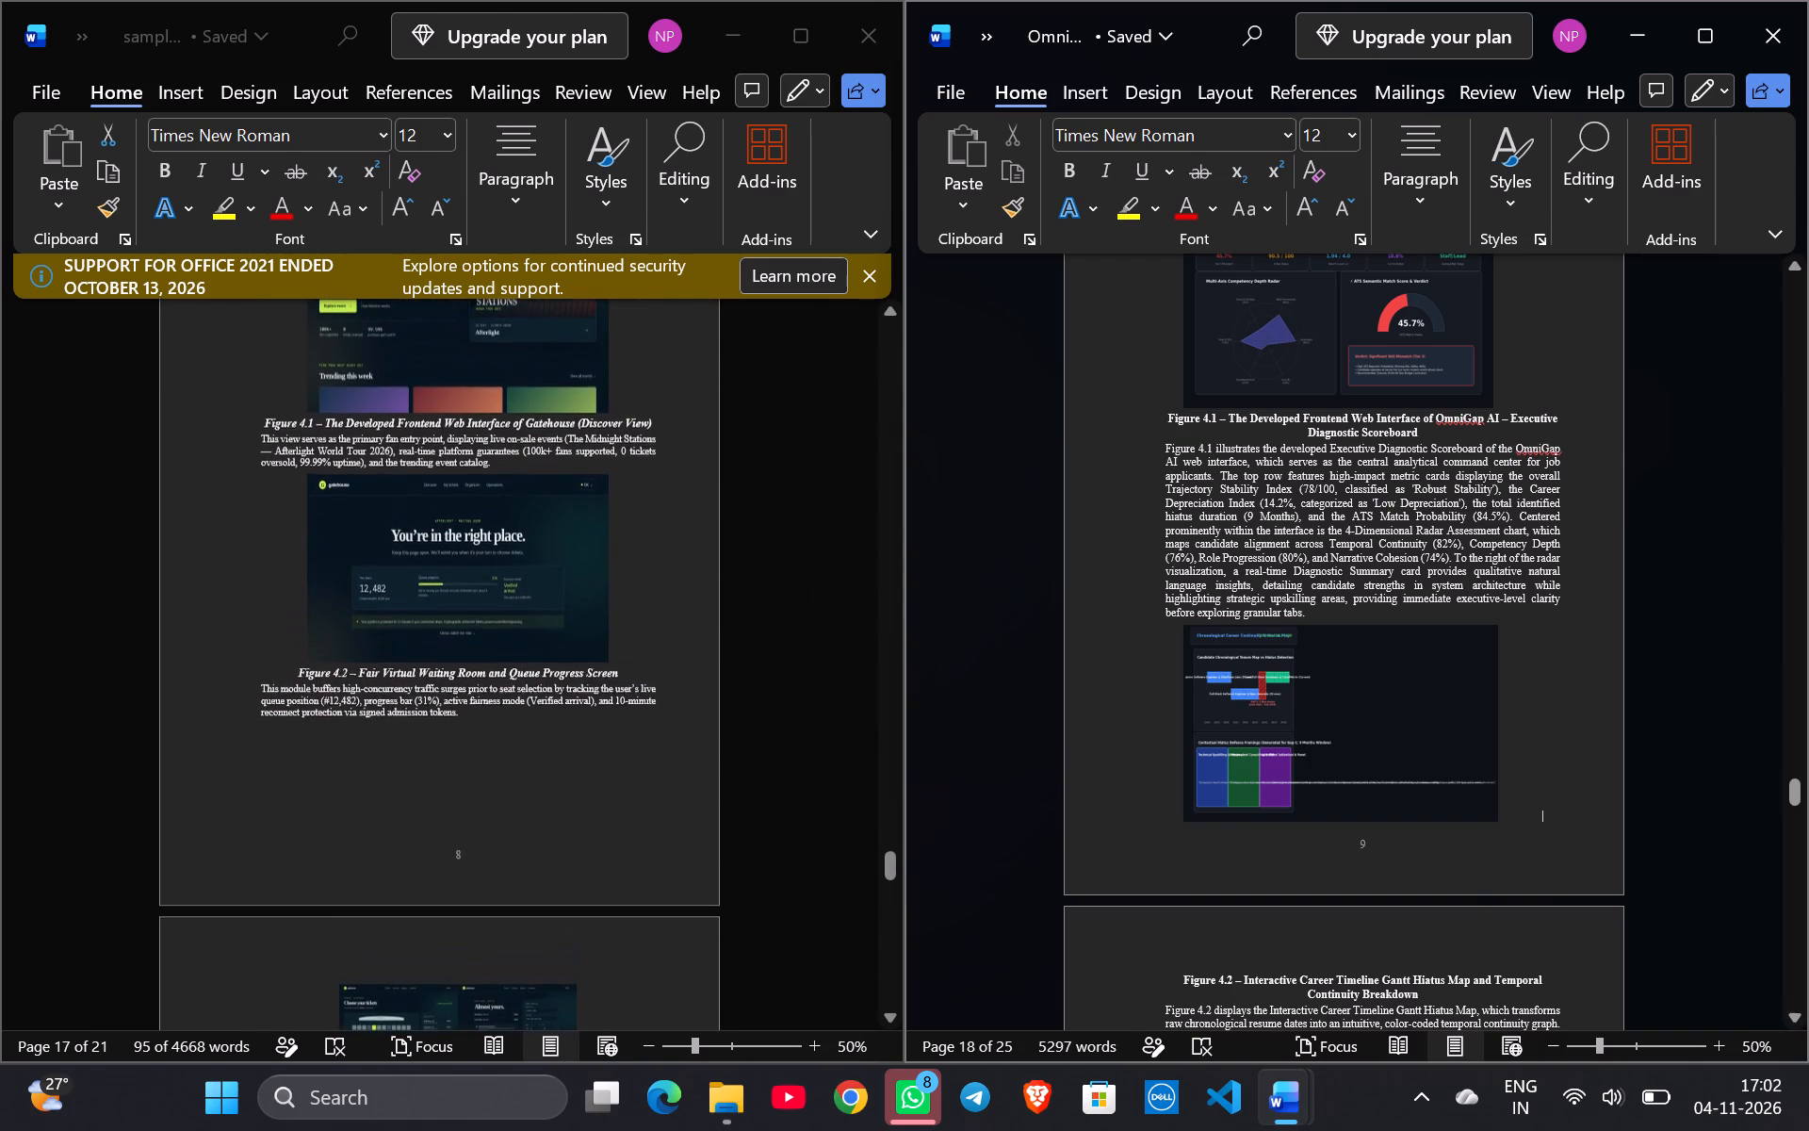
pyautogui.scroll(5, 1326, 576)
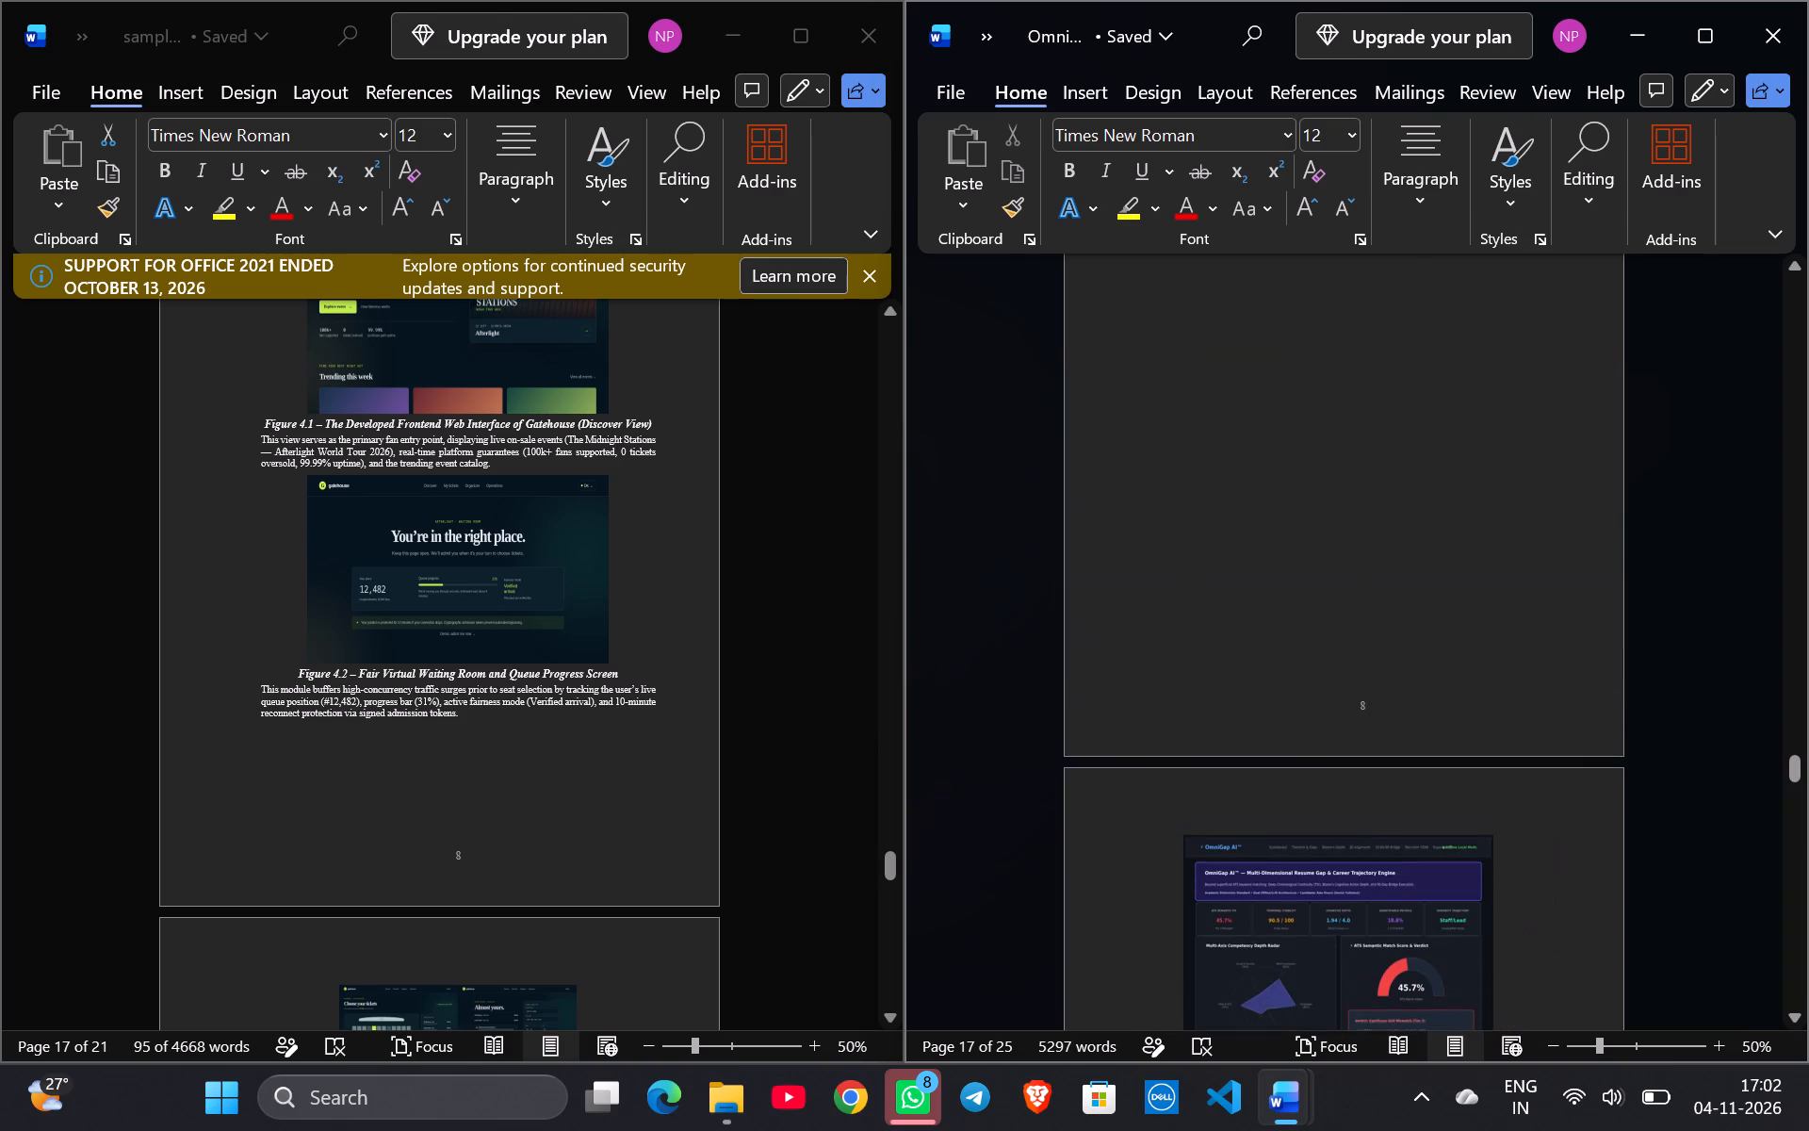
pyautogui.scroll(-5, 1326, 576)
pyautogui.scroll(-3, 667, 647)
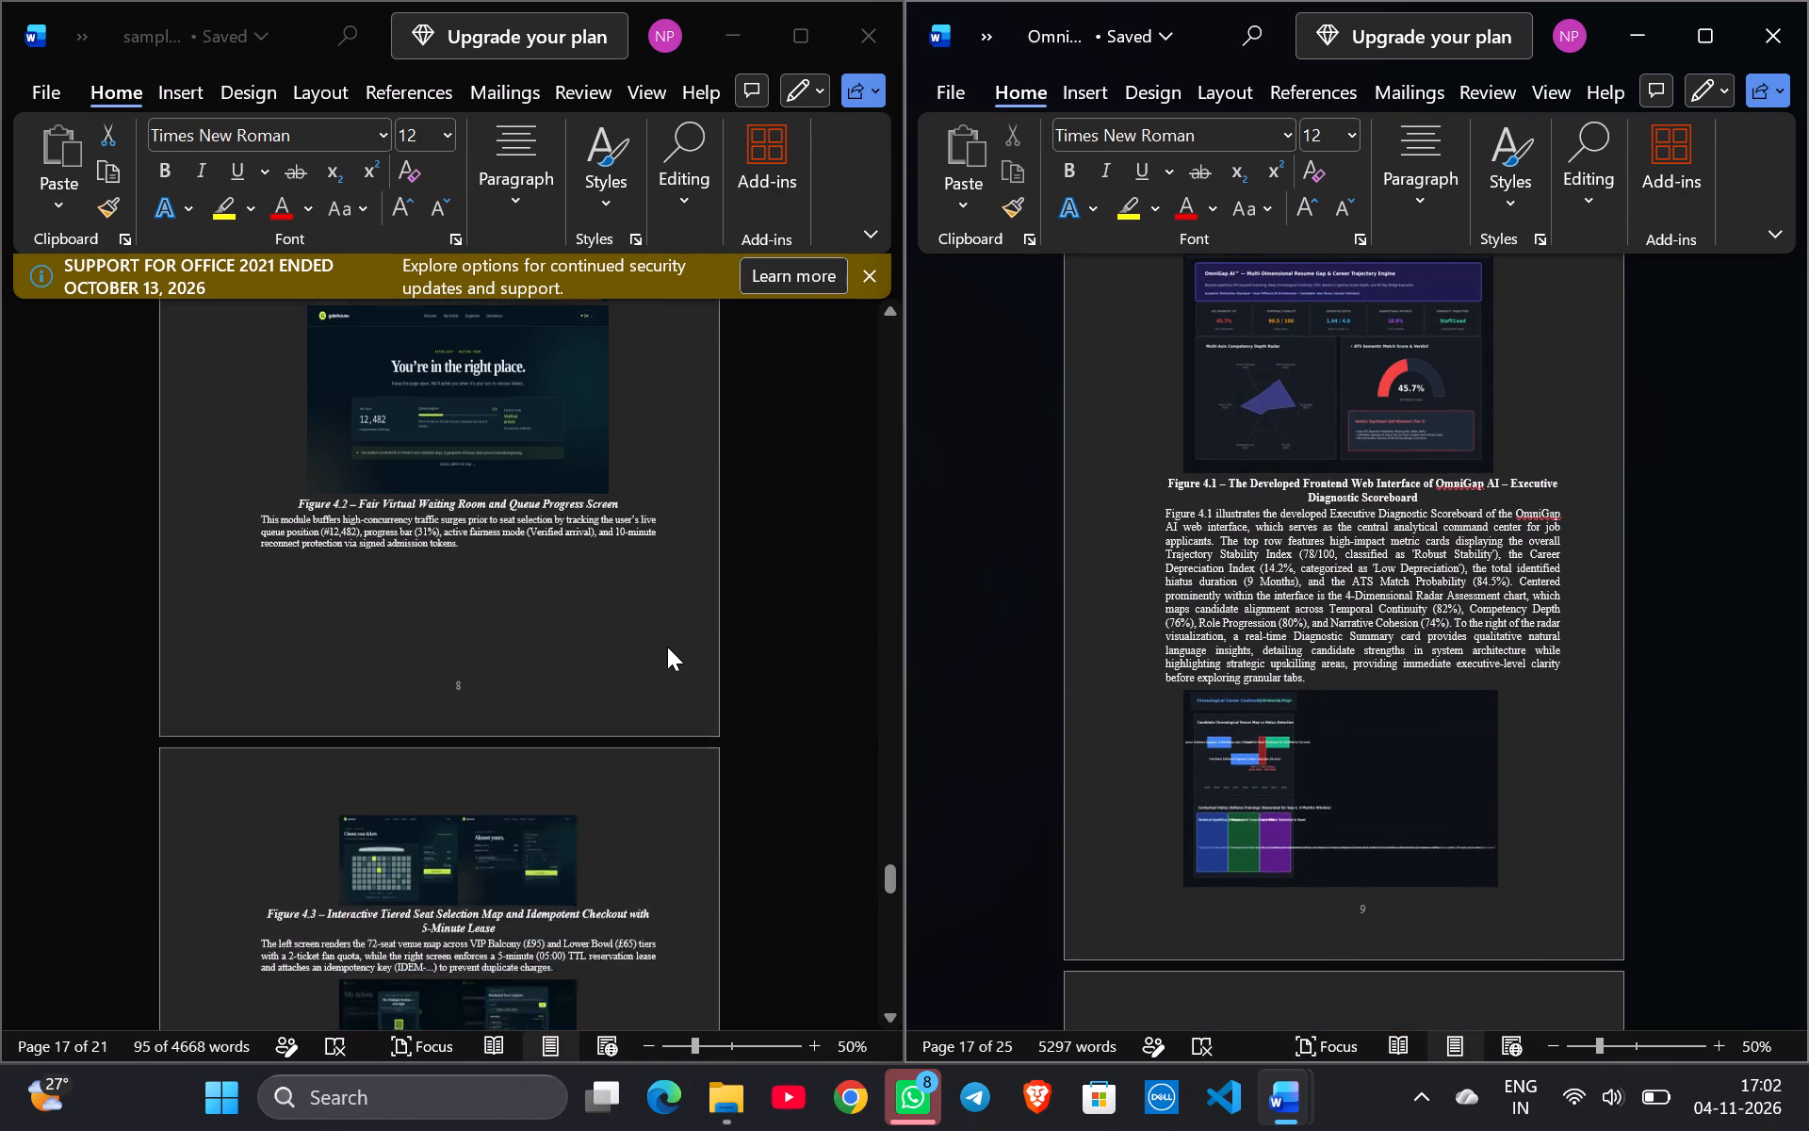
pyautogui.scroll(-8, 667, 647)
pyautogui.scroll(1, 667, 647)
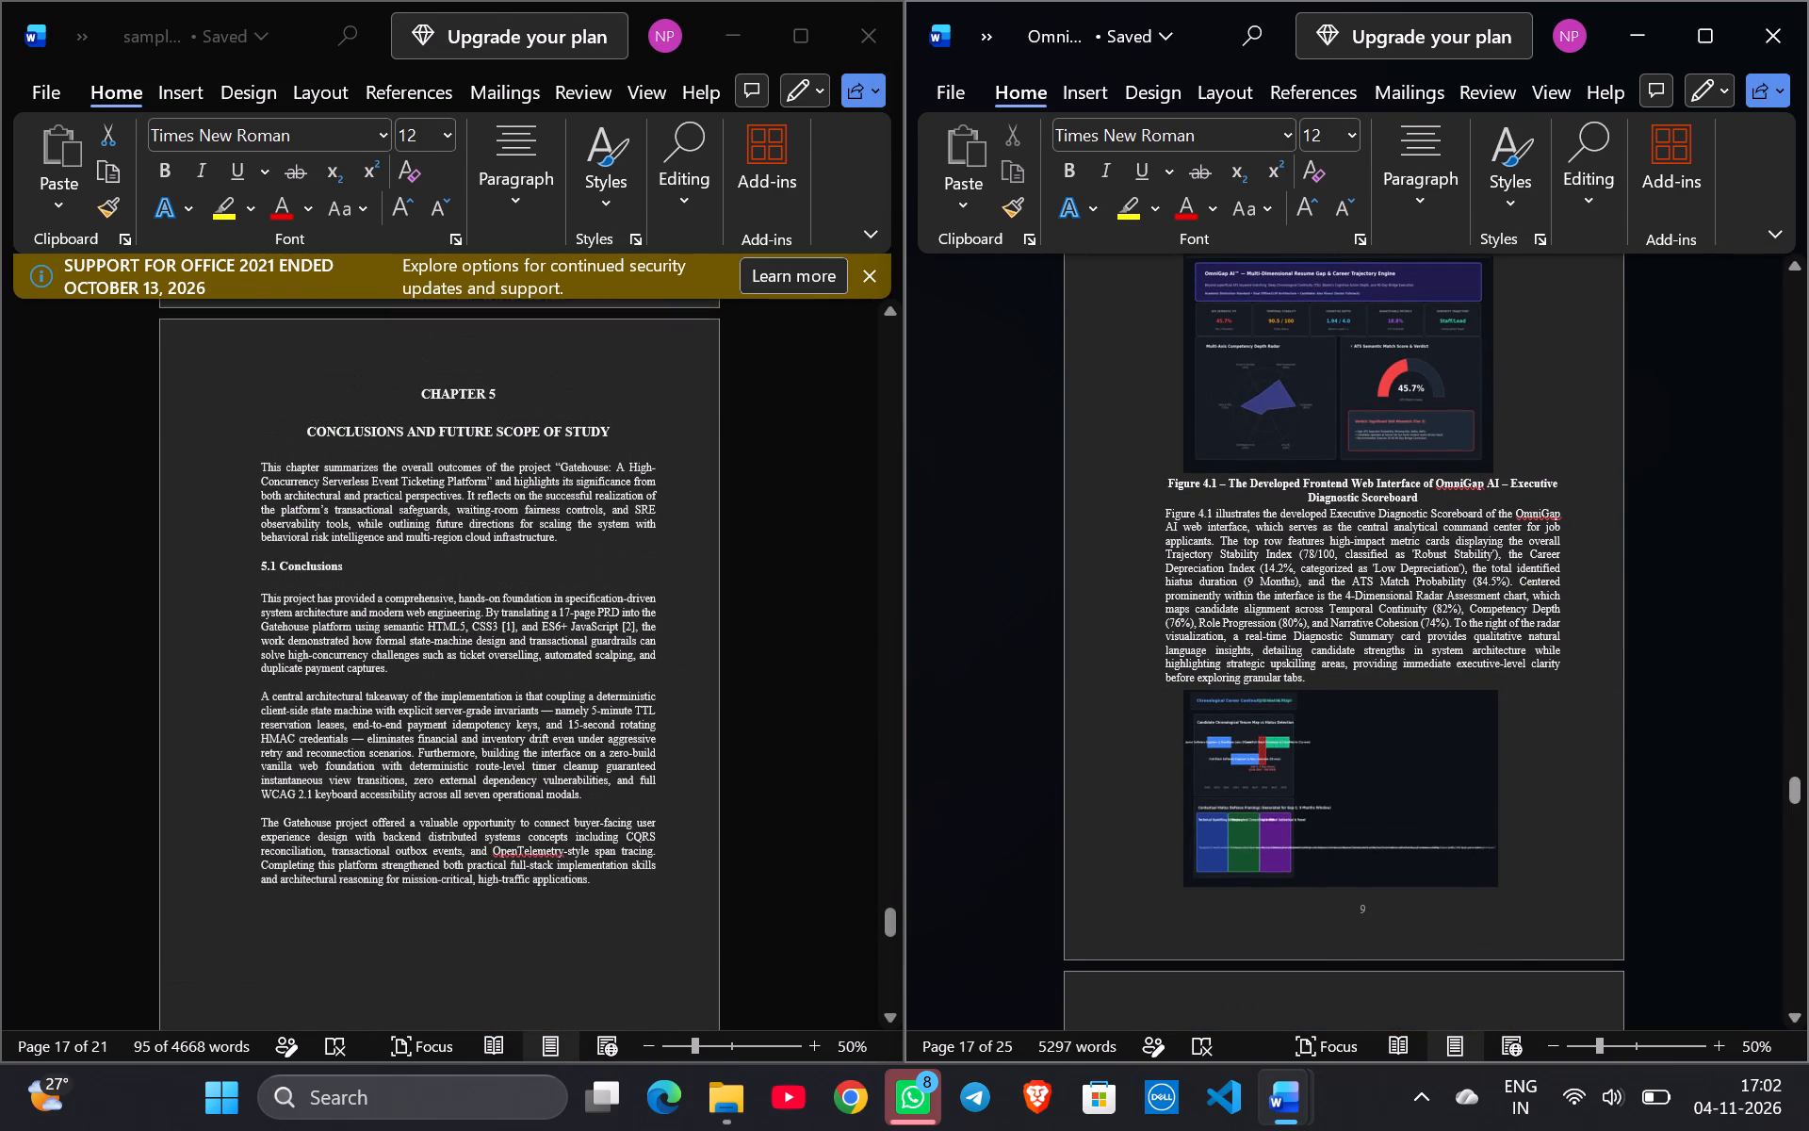
pyautogui.scroll(-9, 1442, 500)
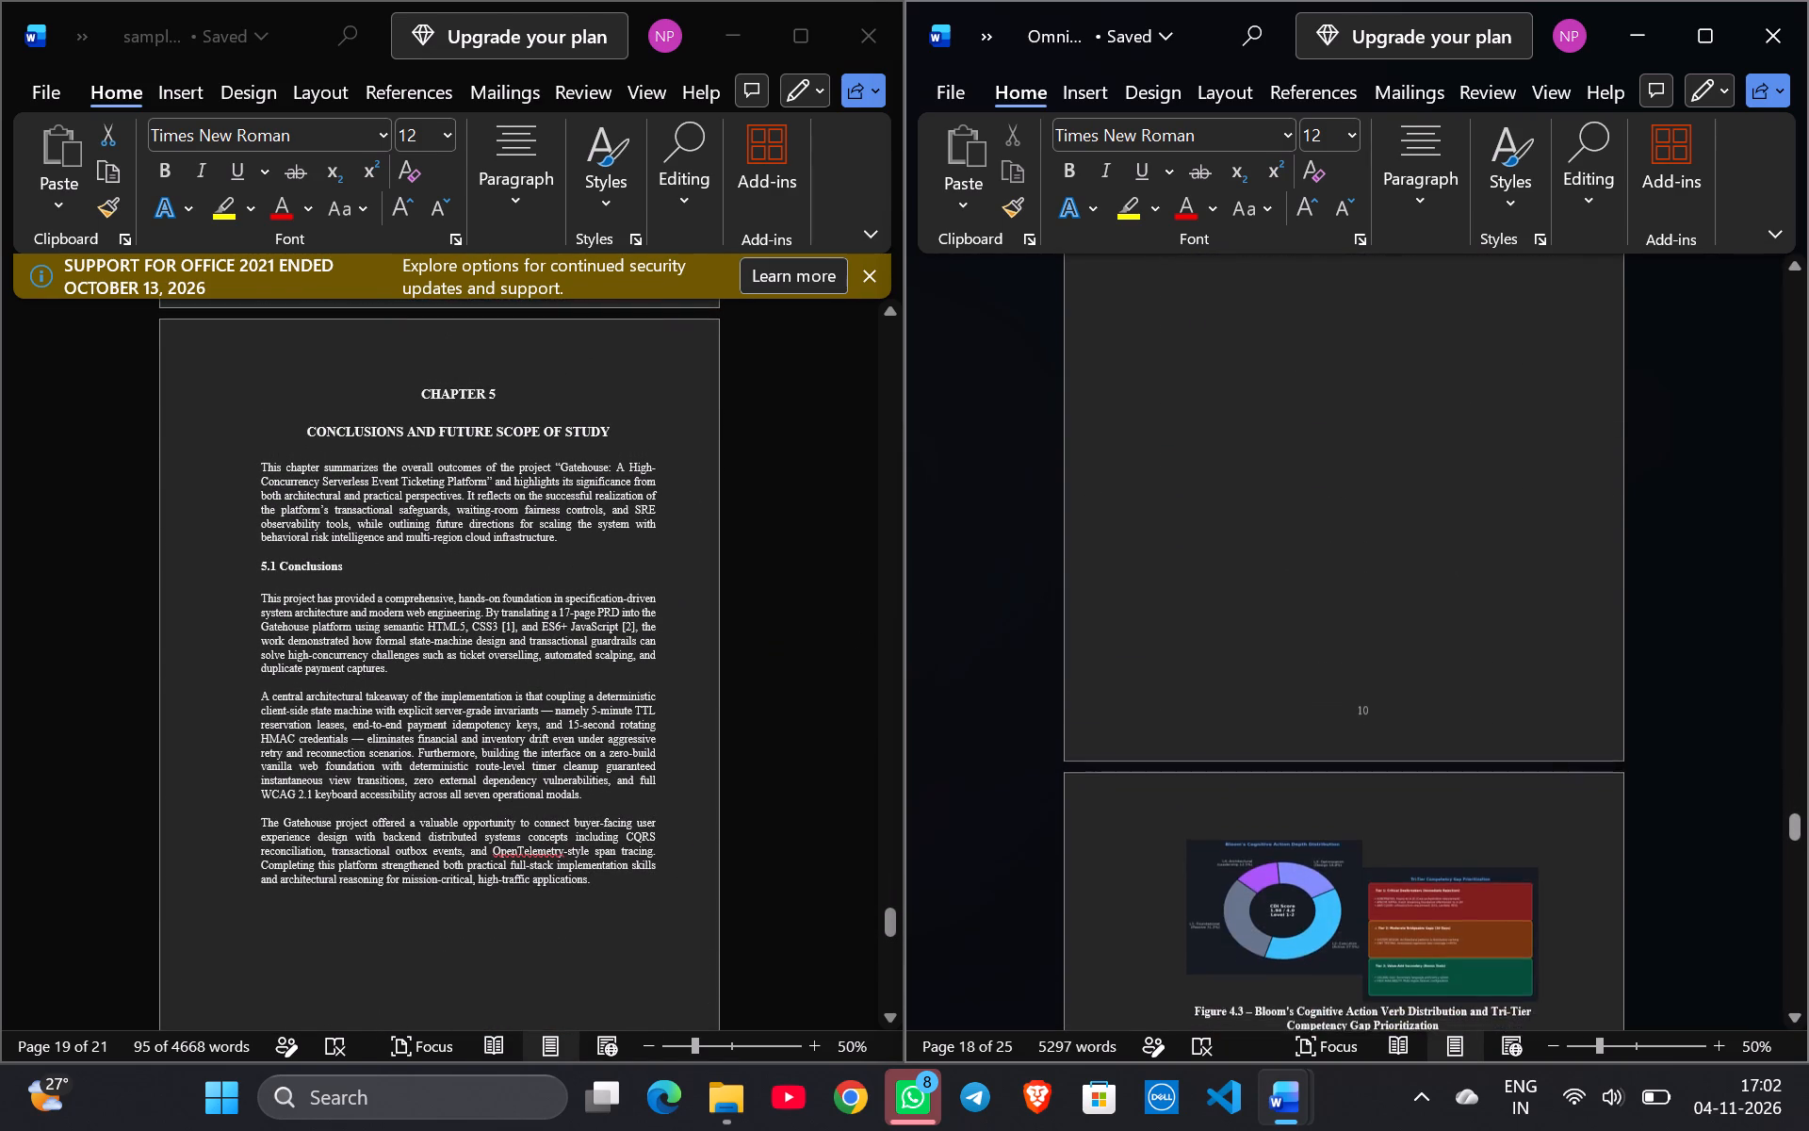
pyautogui.scroll(-3, 1442, 500)
pyautogui.scroll(4, 1442, 500)
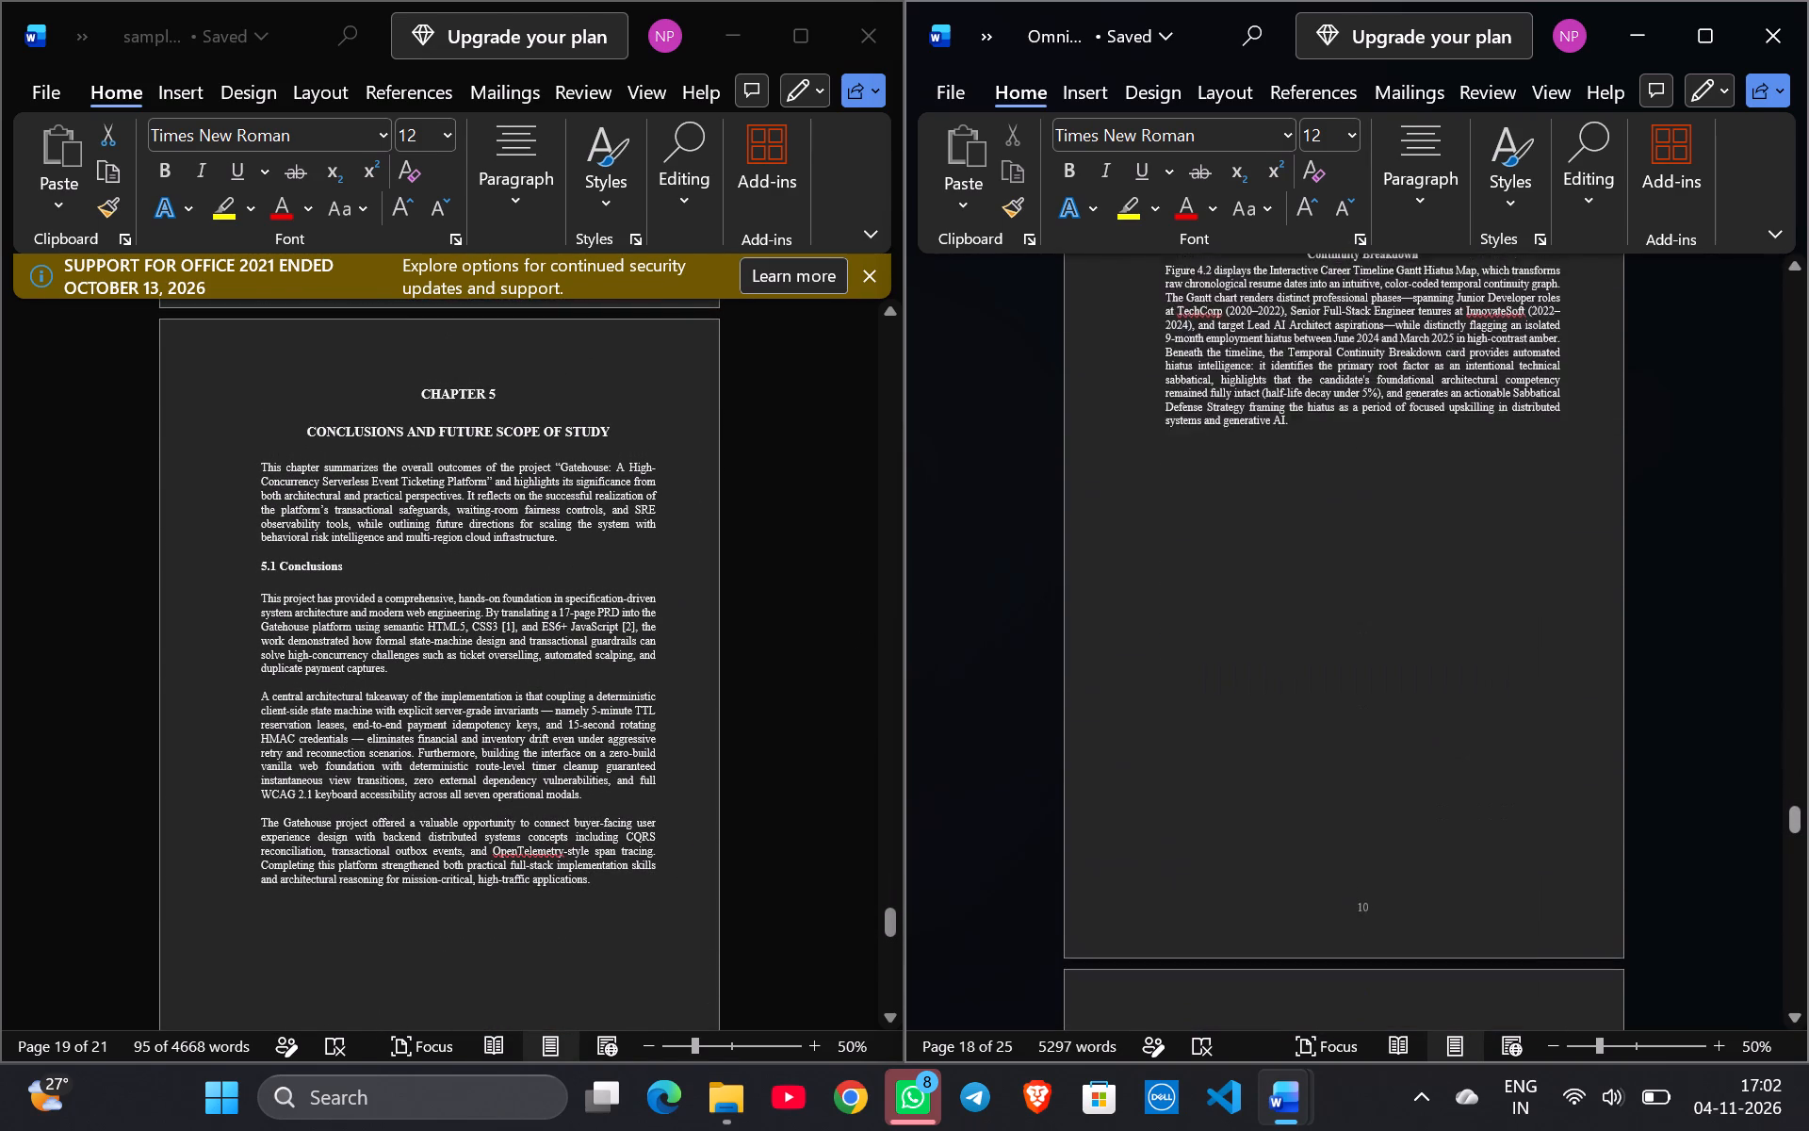
pyautogui.hscroll(2, 1442, 500)
pyautogui.scroll(-1, 1442, 500)
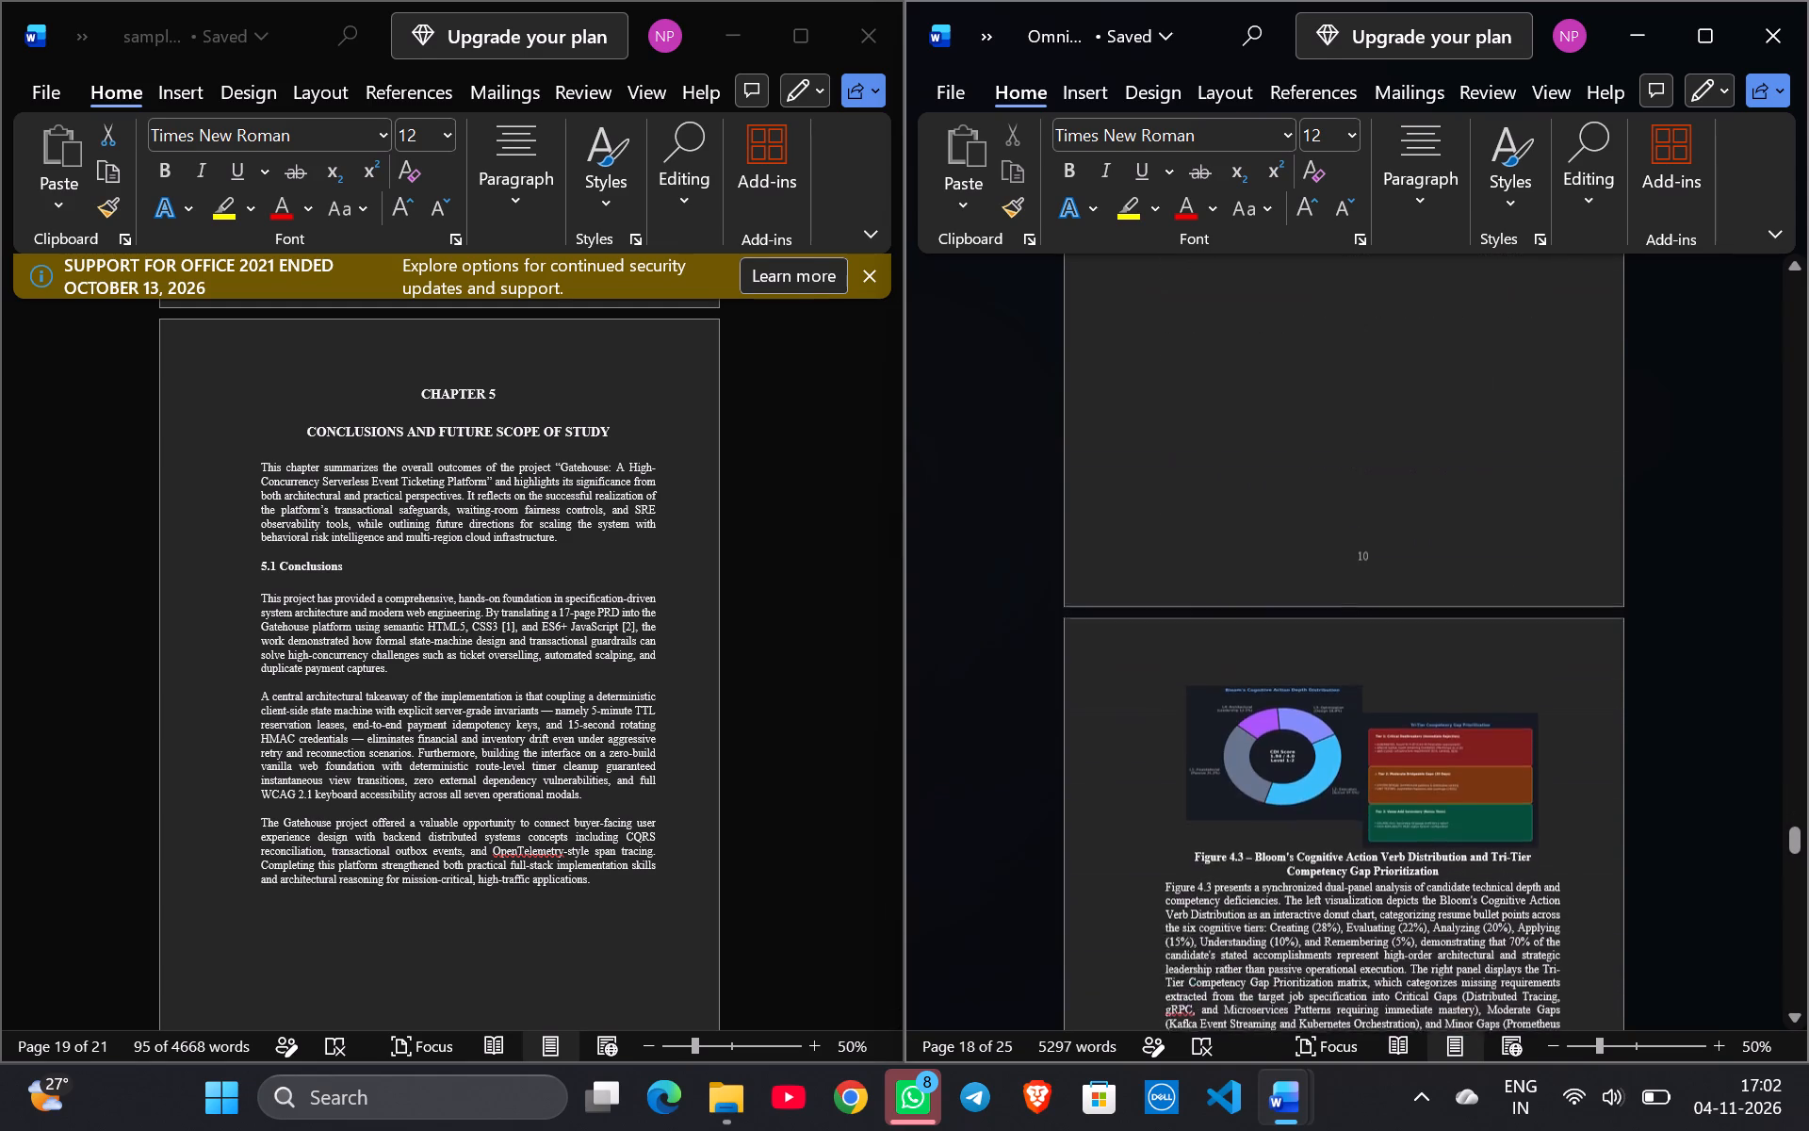
pyautogui.scroll(-1, 1442, 500)
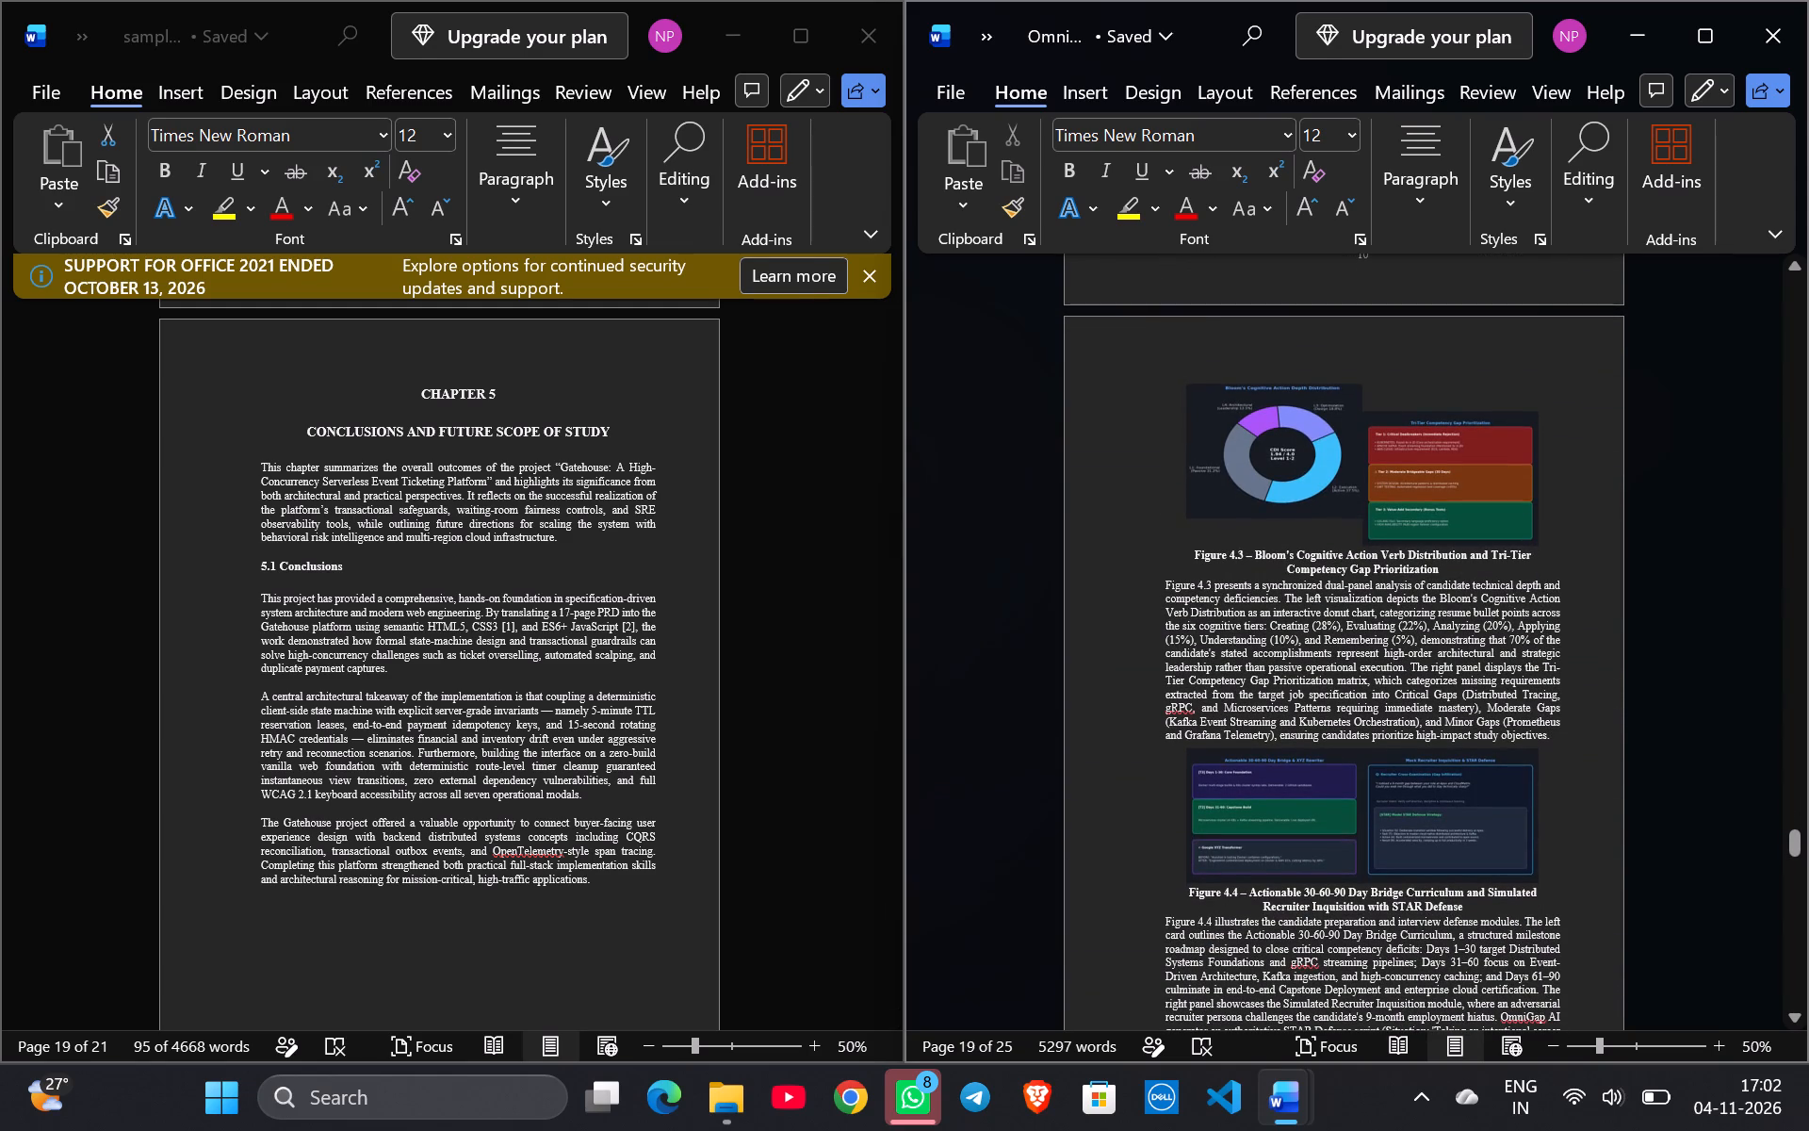
pyautogui.scroll(-1, 1442, 500)
pyautogui.scroll(1, 707, 606)
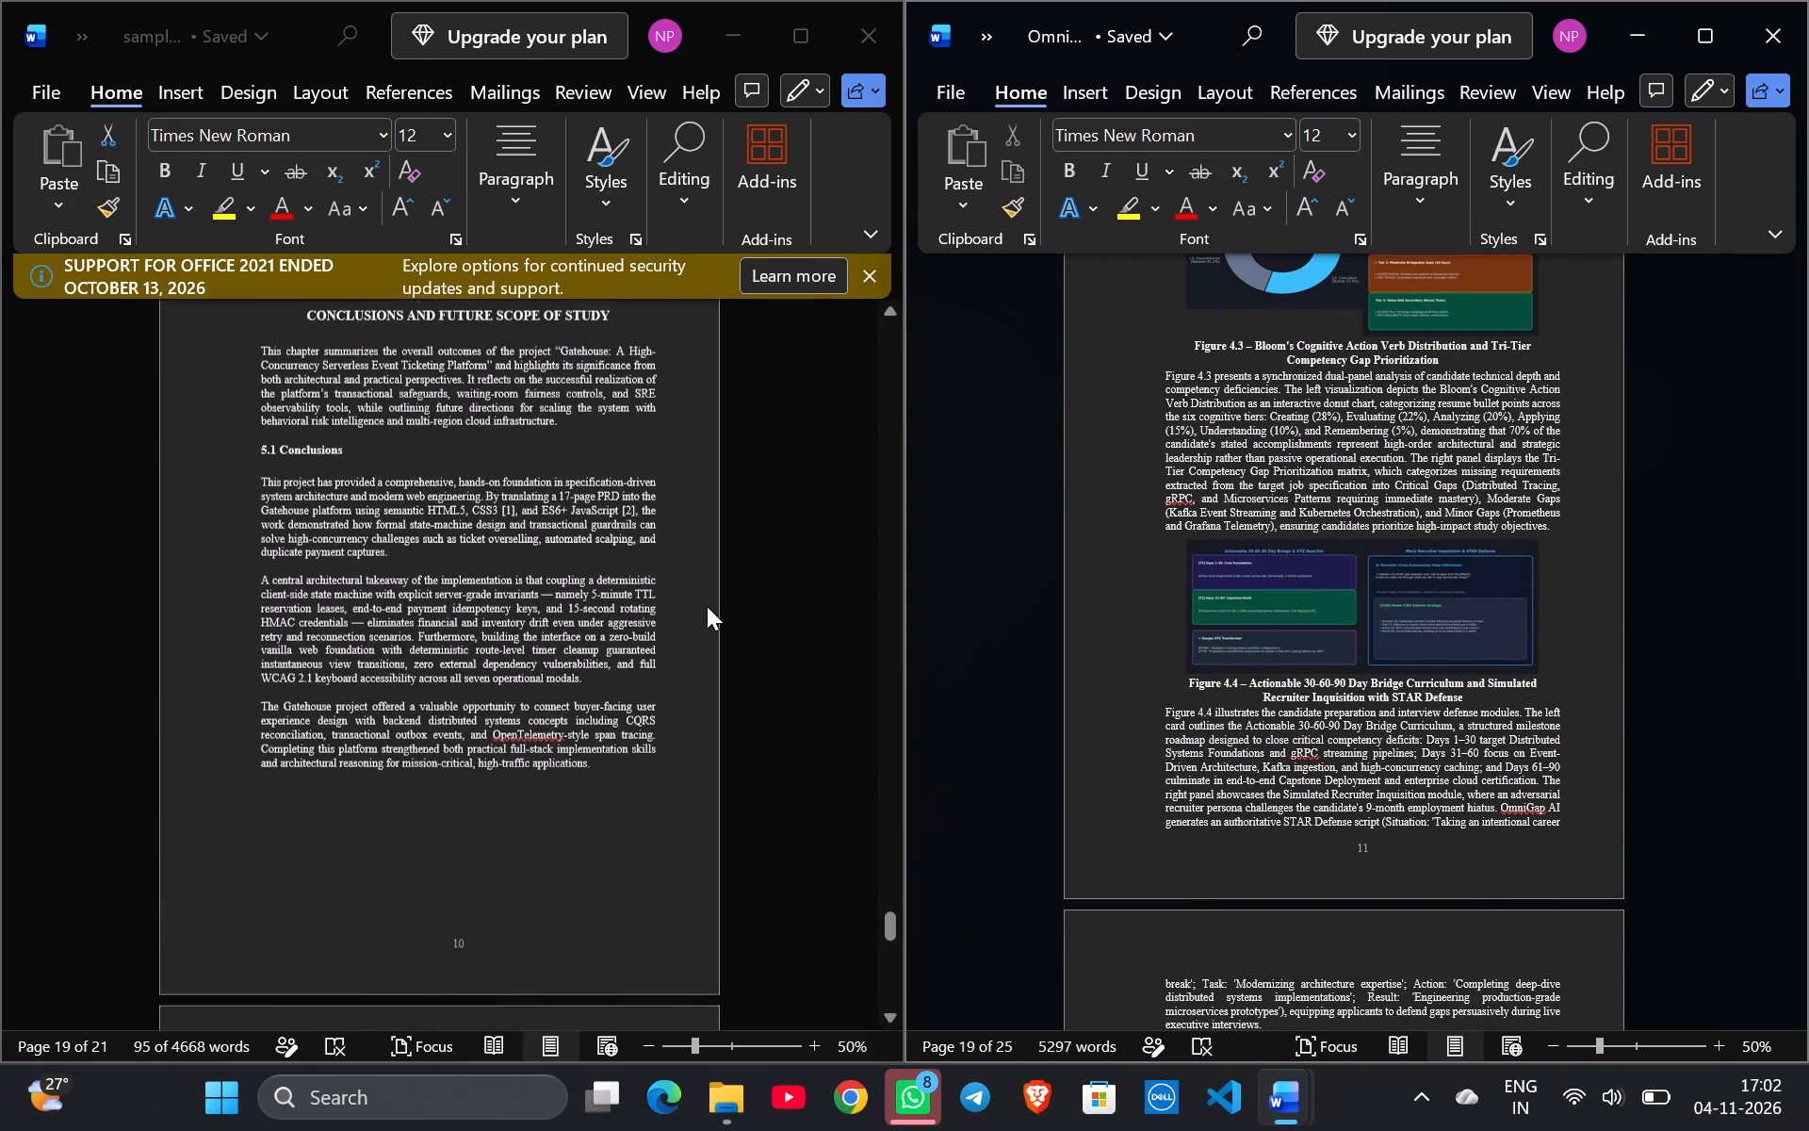
# Compare sections 4.2 Discussions and 4.3 Overall Outcome and Impact and the Chapter 5 opening in both reports.
pyautogui.scroll(1, 707, 606)
pyautogui.scroll(-5, 1447, 410)
pyautogui.scroll(-1, 1373, 642)
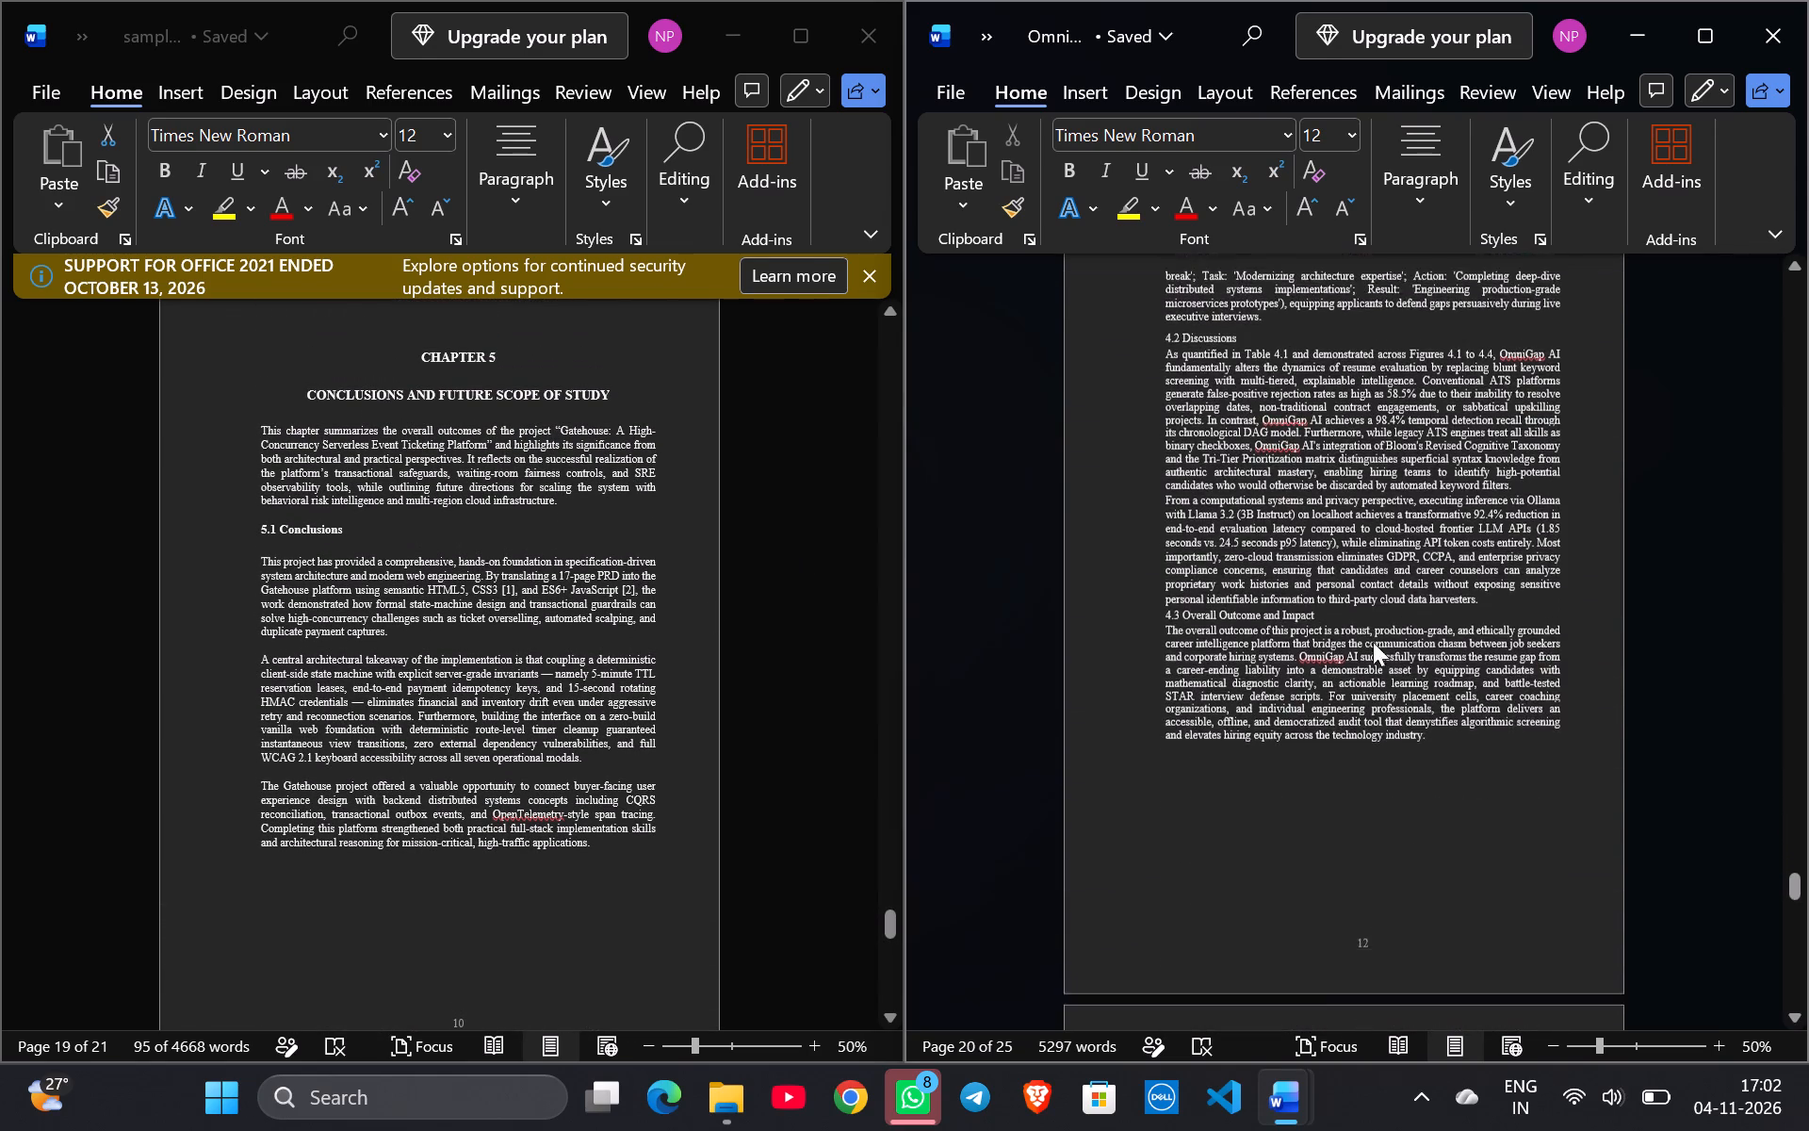
pyautogui.scroll(-2, 1373, 642)
pyautogui.scroll(2, 631, 771)
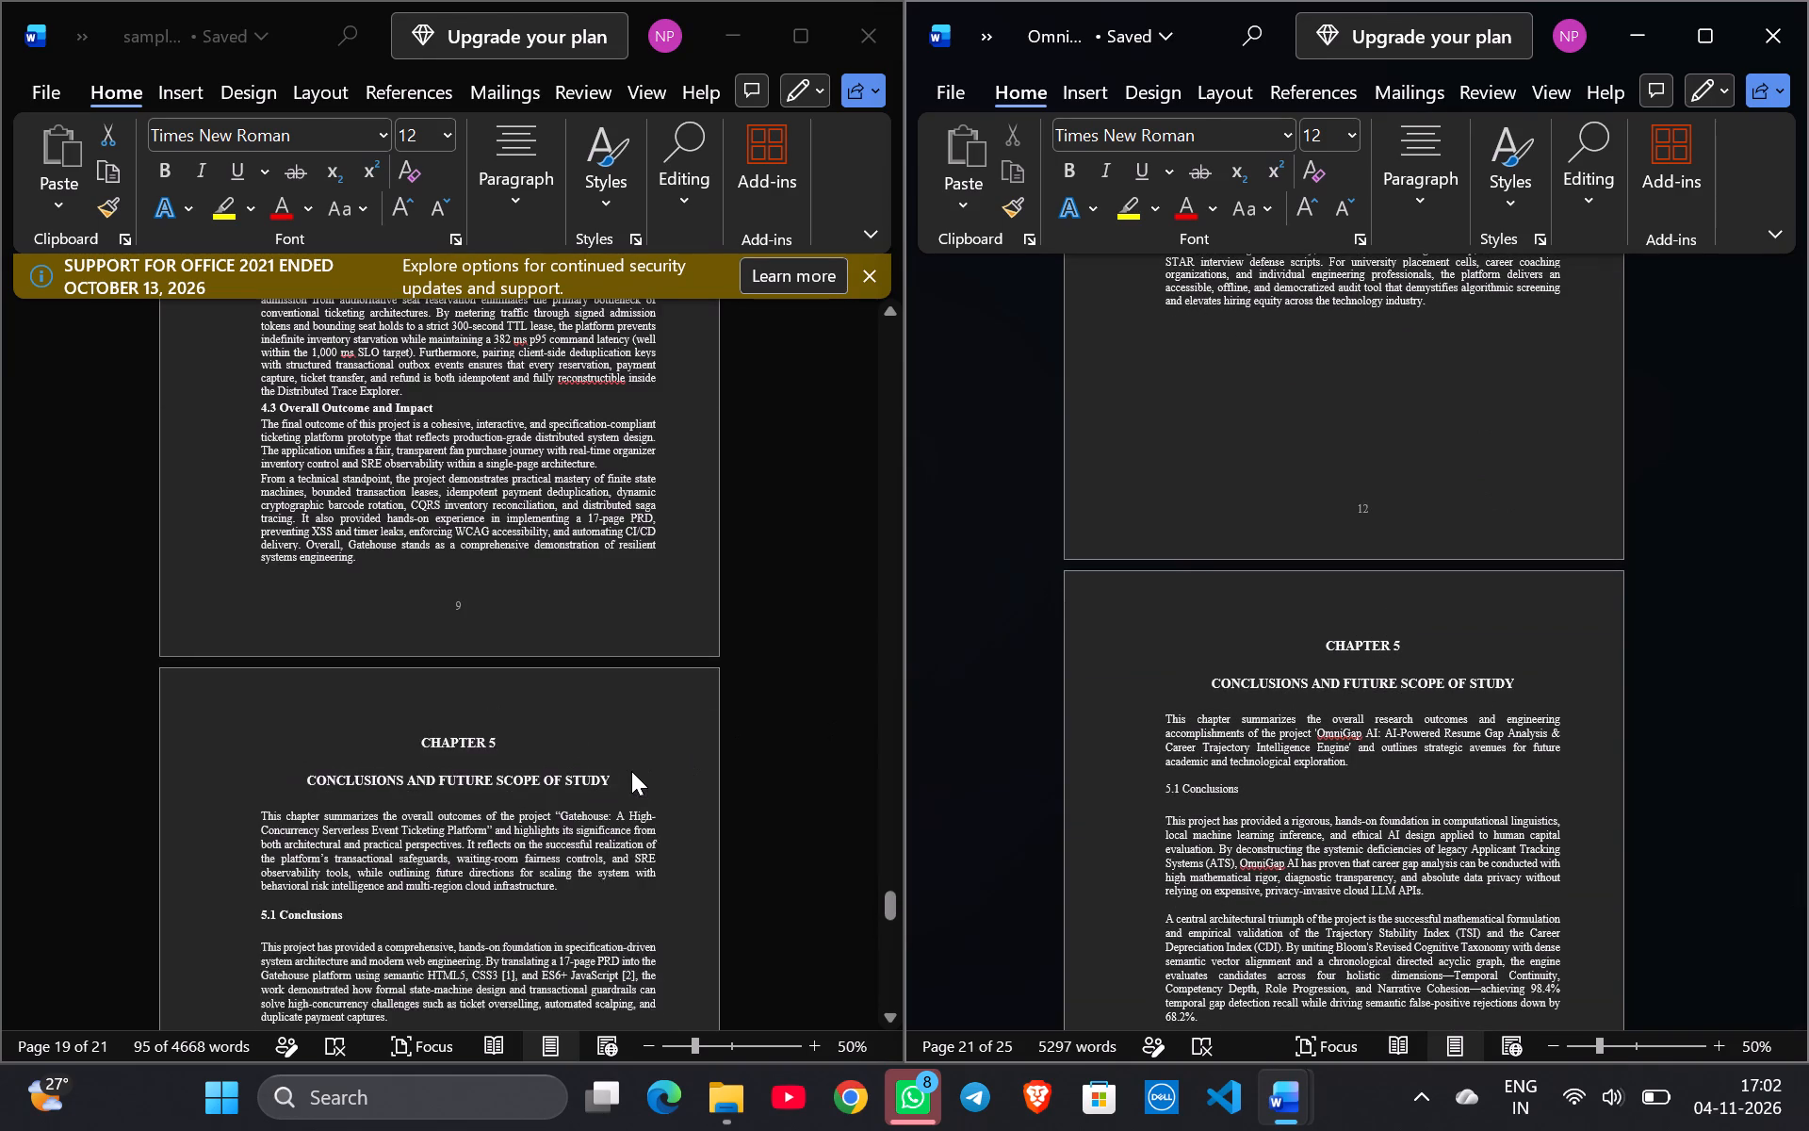
pyautogui.scroll(2, 631, 771)
pyautogui.scroll(3, 1286, 746)
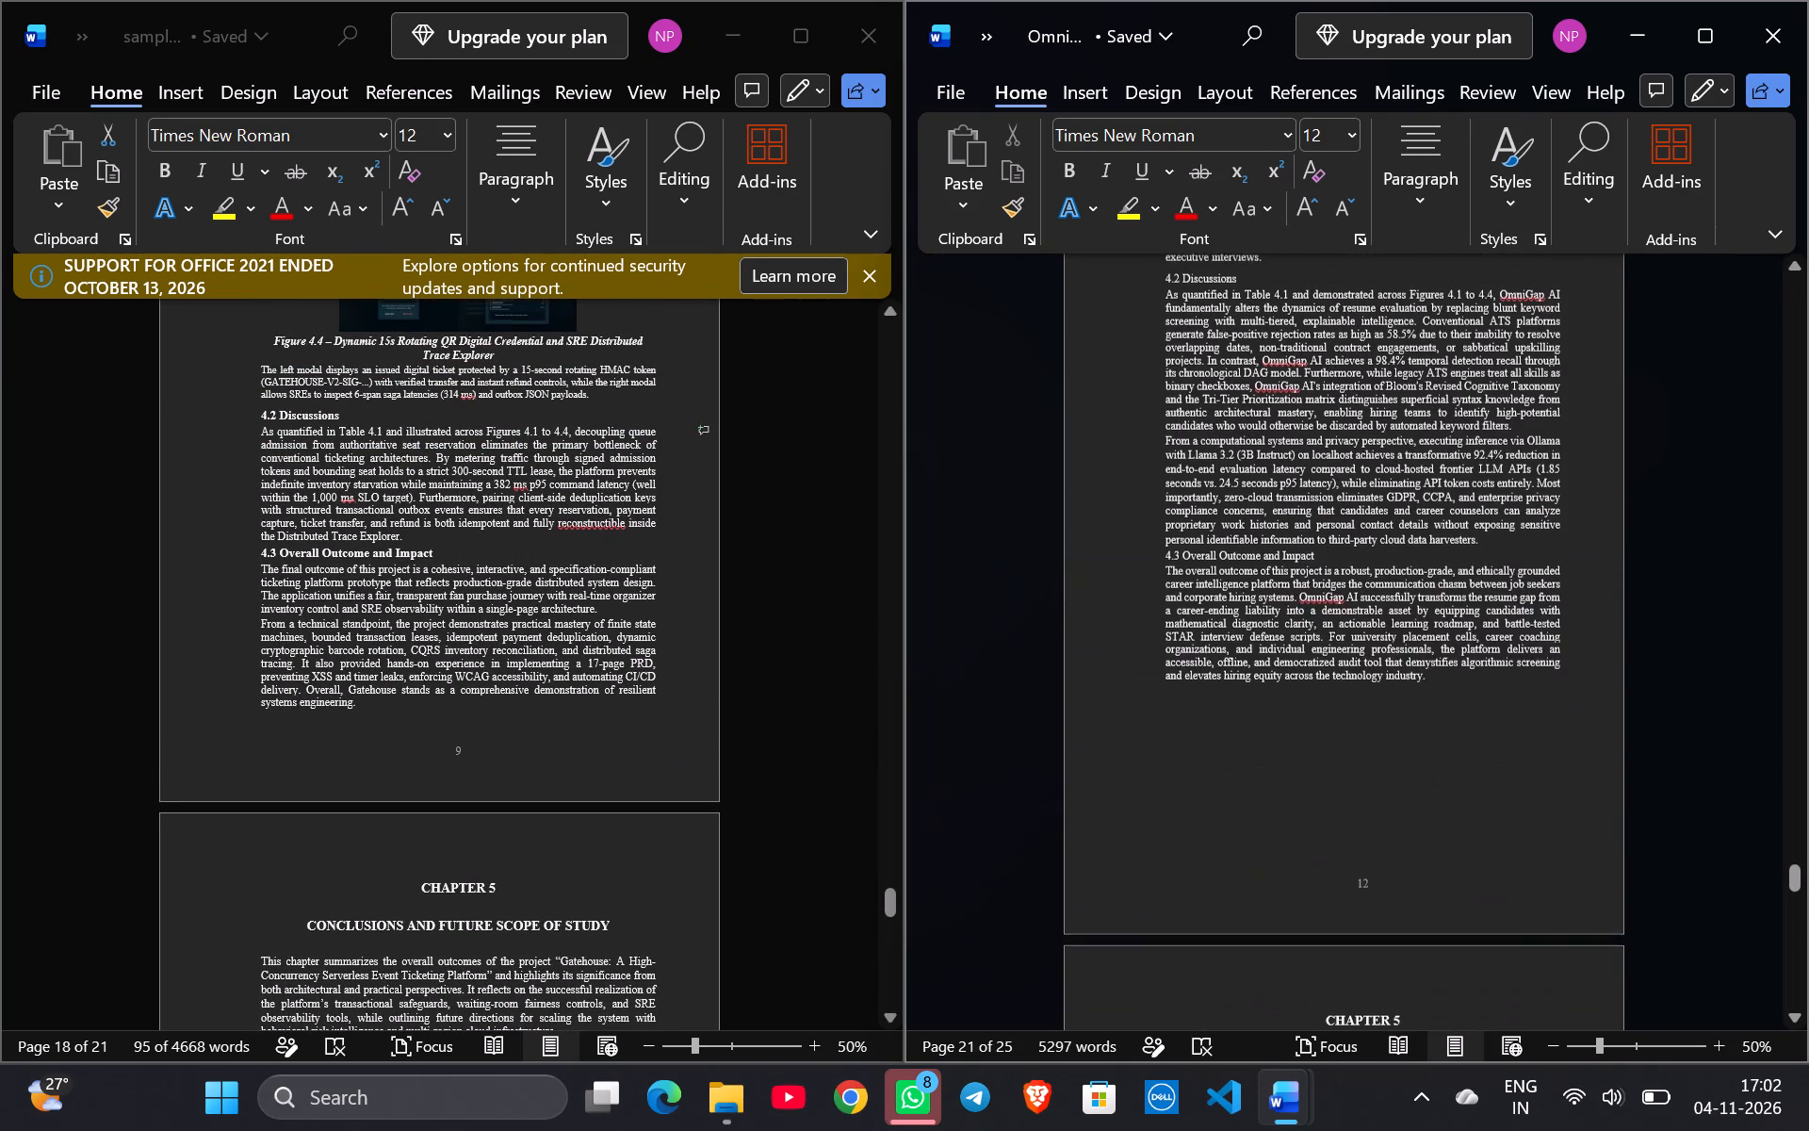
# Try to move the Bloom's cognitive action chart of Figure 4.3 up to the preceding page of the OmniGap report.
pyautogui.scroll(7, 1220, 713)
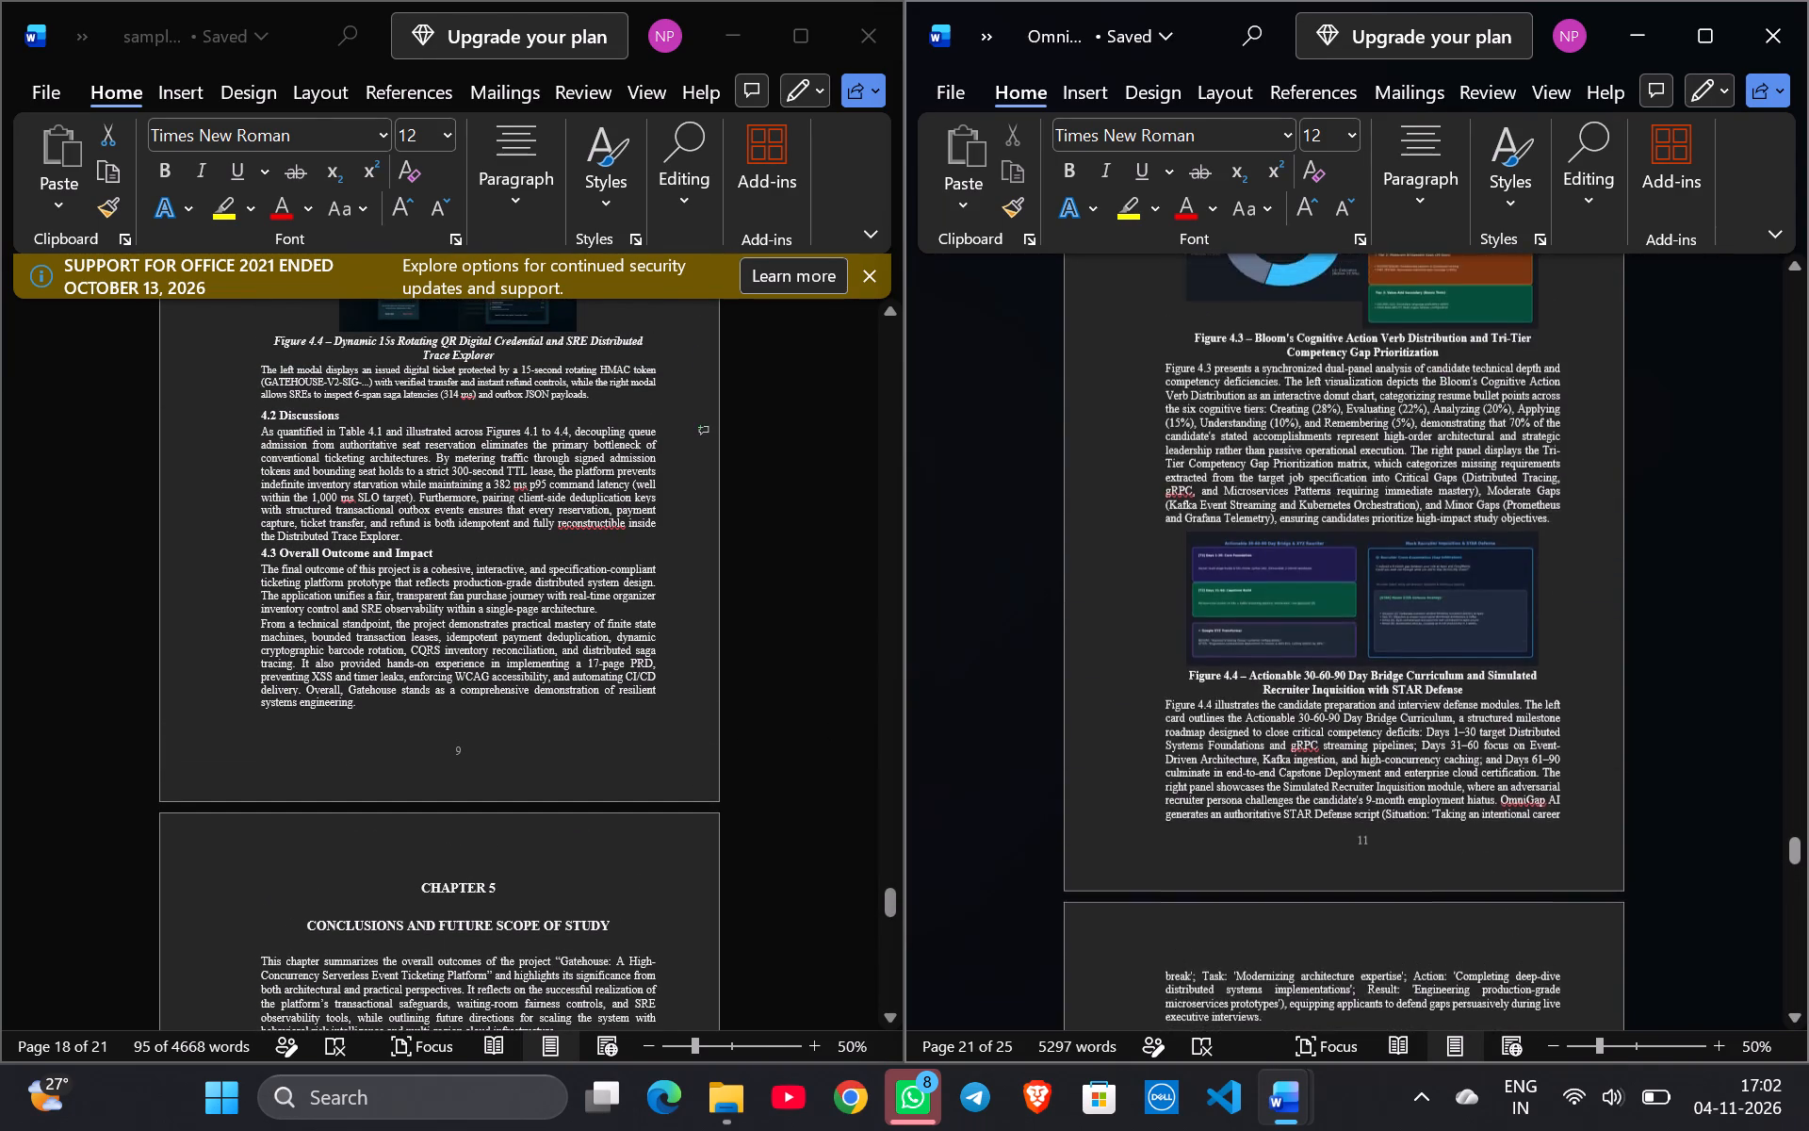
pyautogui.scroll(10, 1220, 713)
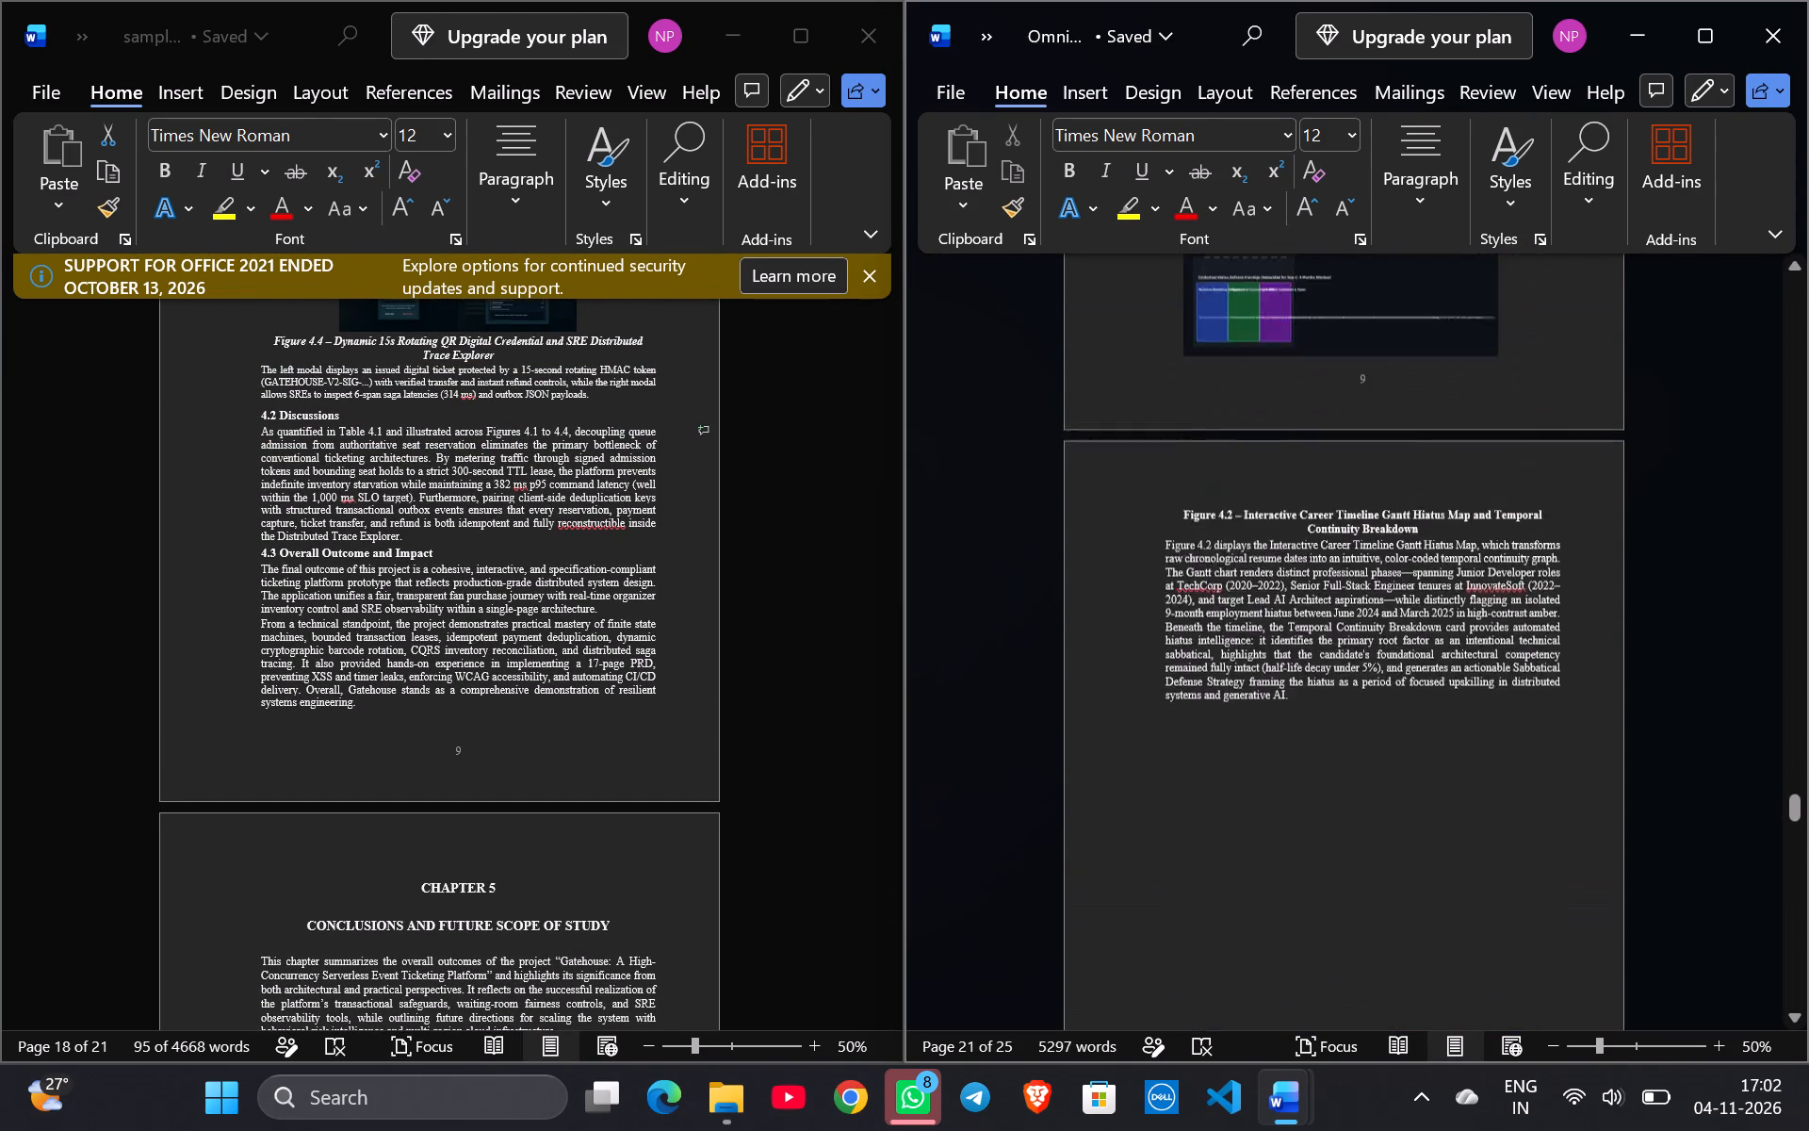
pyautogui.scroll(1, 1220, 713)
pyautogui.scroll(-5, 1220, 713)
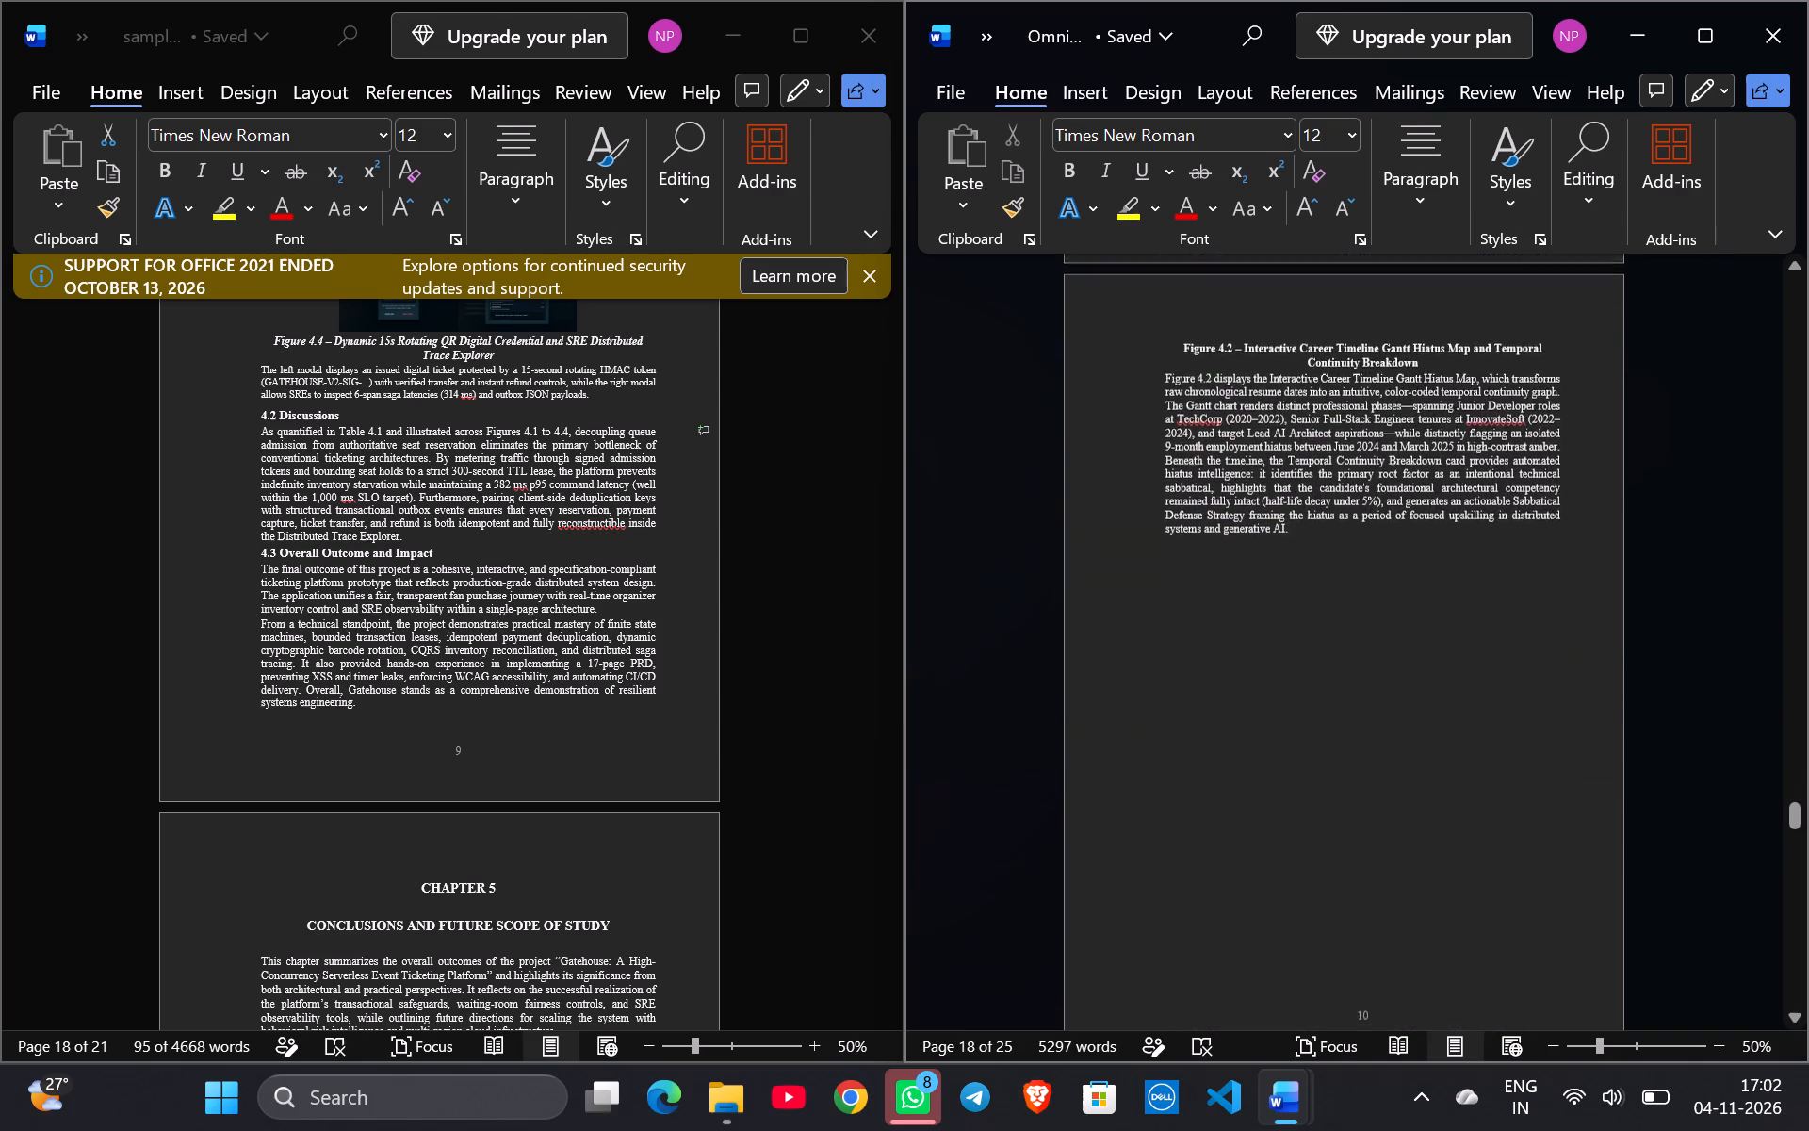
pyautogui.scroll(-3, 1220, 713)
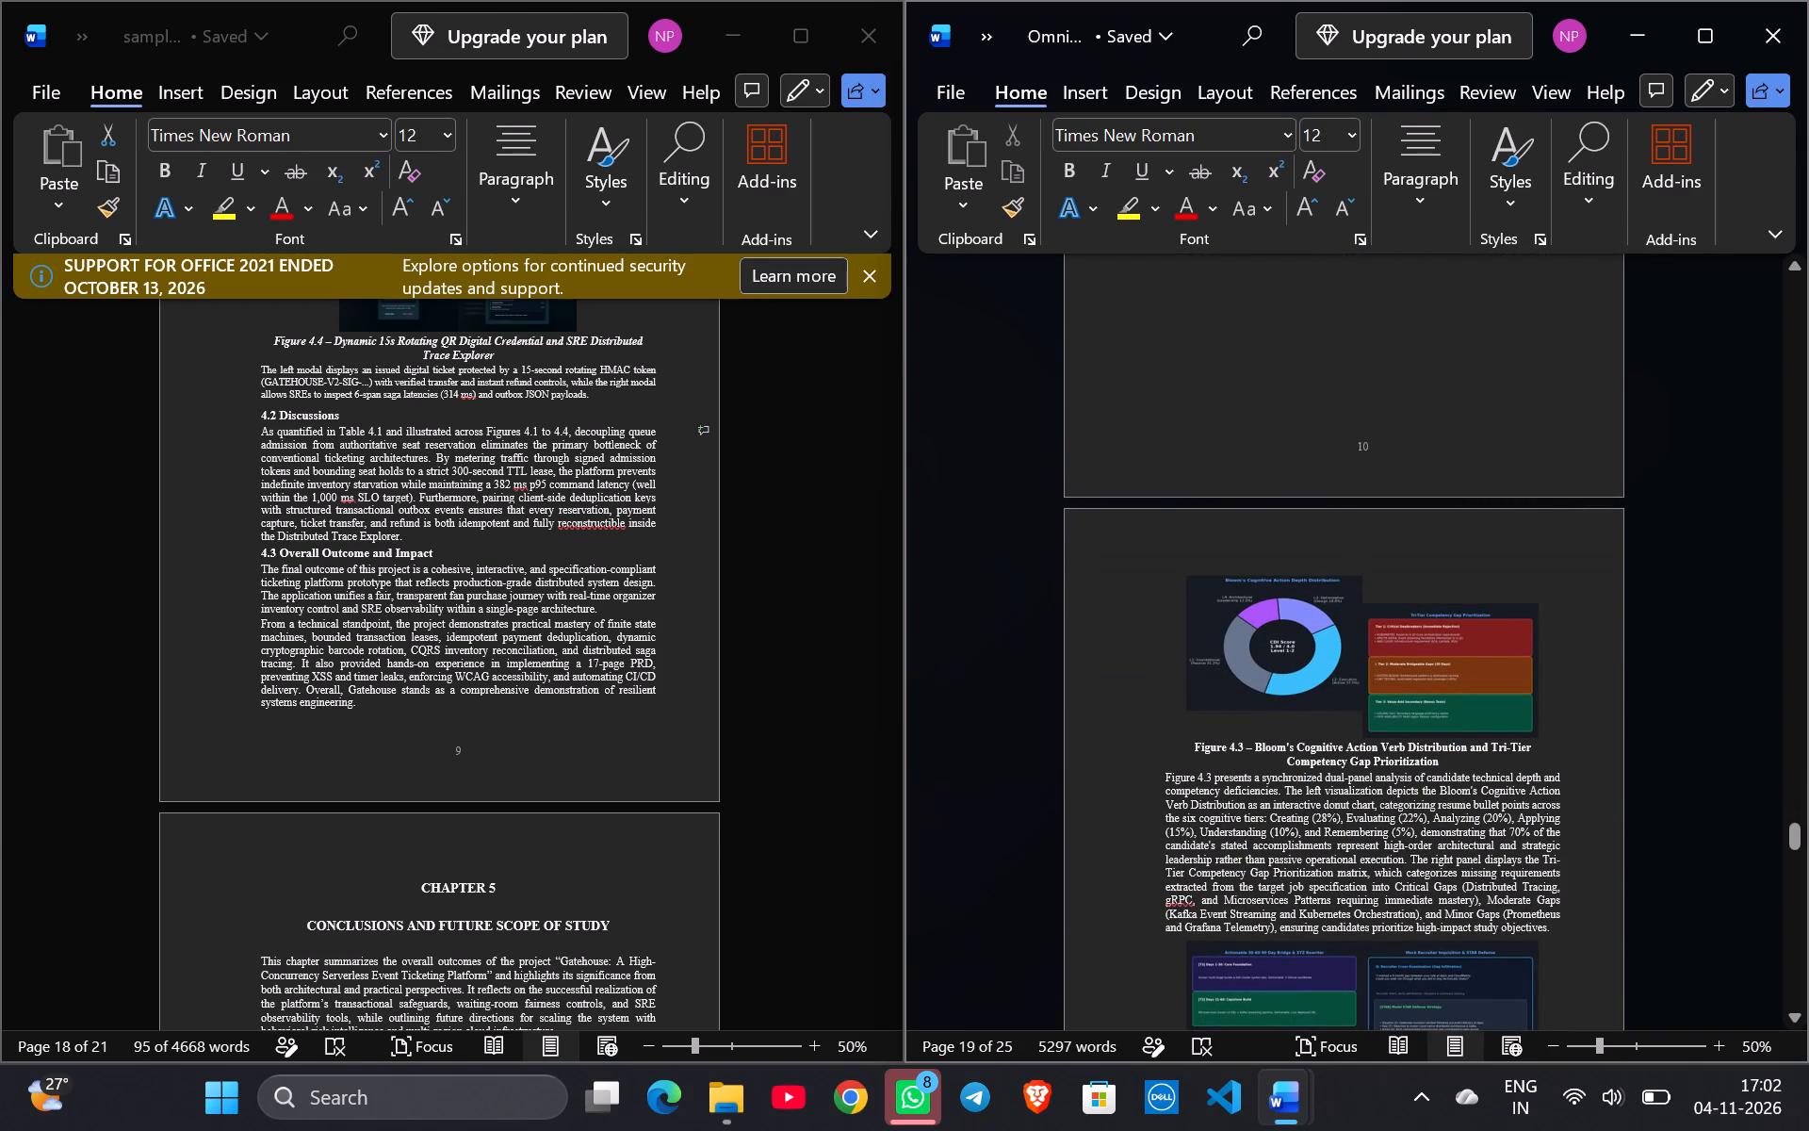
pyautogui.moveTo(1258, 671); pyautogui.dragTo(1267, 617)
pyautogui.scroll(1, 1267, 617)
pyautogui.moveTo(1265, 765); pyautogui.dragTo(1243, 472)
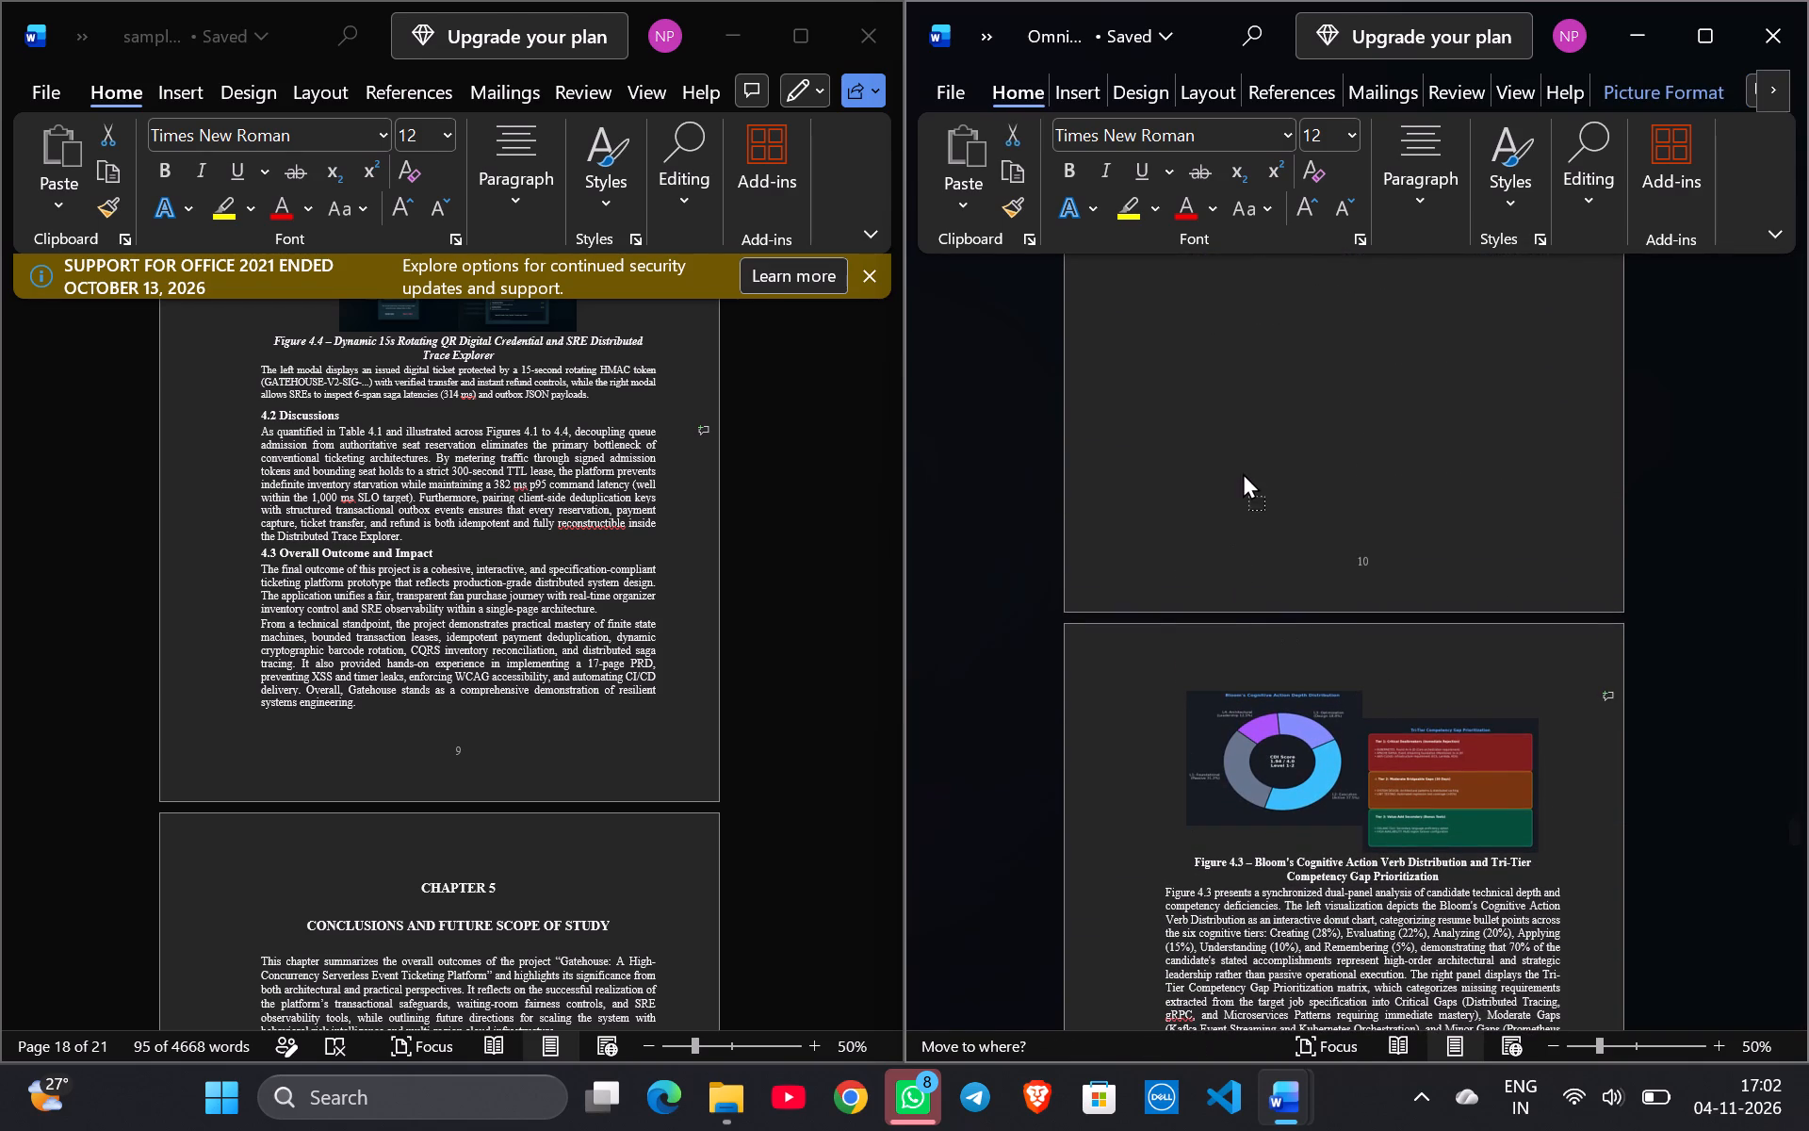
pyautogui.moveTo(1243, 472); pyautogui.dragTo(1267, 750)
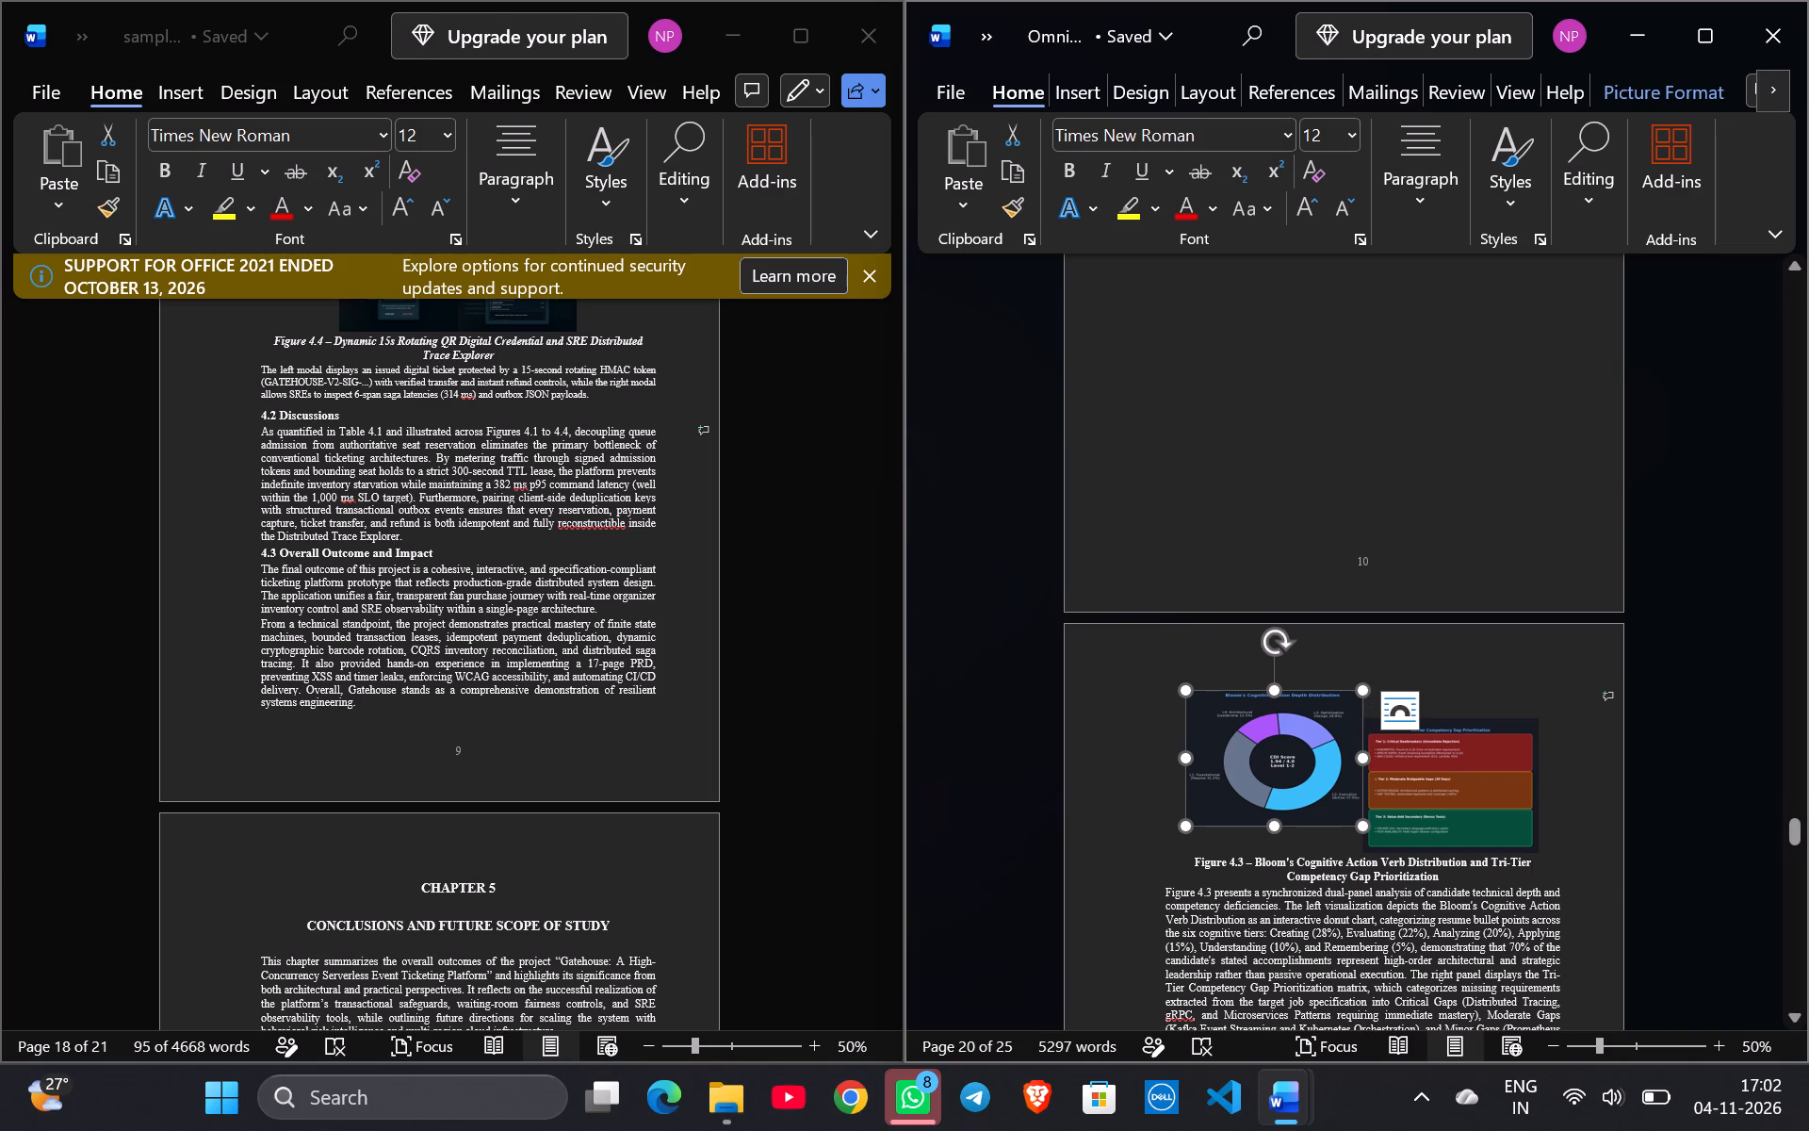
# Insert five blank lines after the Figure 4.2 description paragraph in the OmniGap report.
pyautogui.scroll(5, 1267, 750)
pyautogui.click(1310, 579)
pyautogui.press('Return')
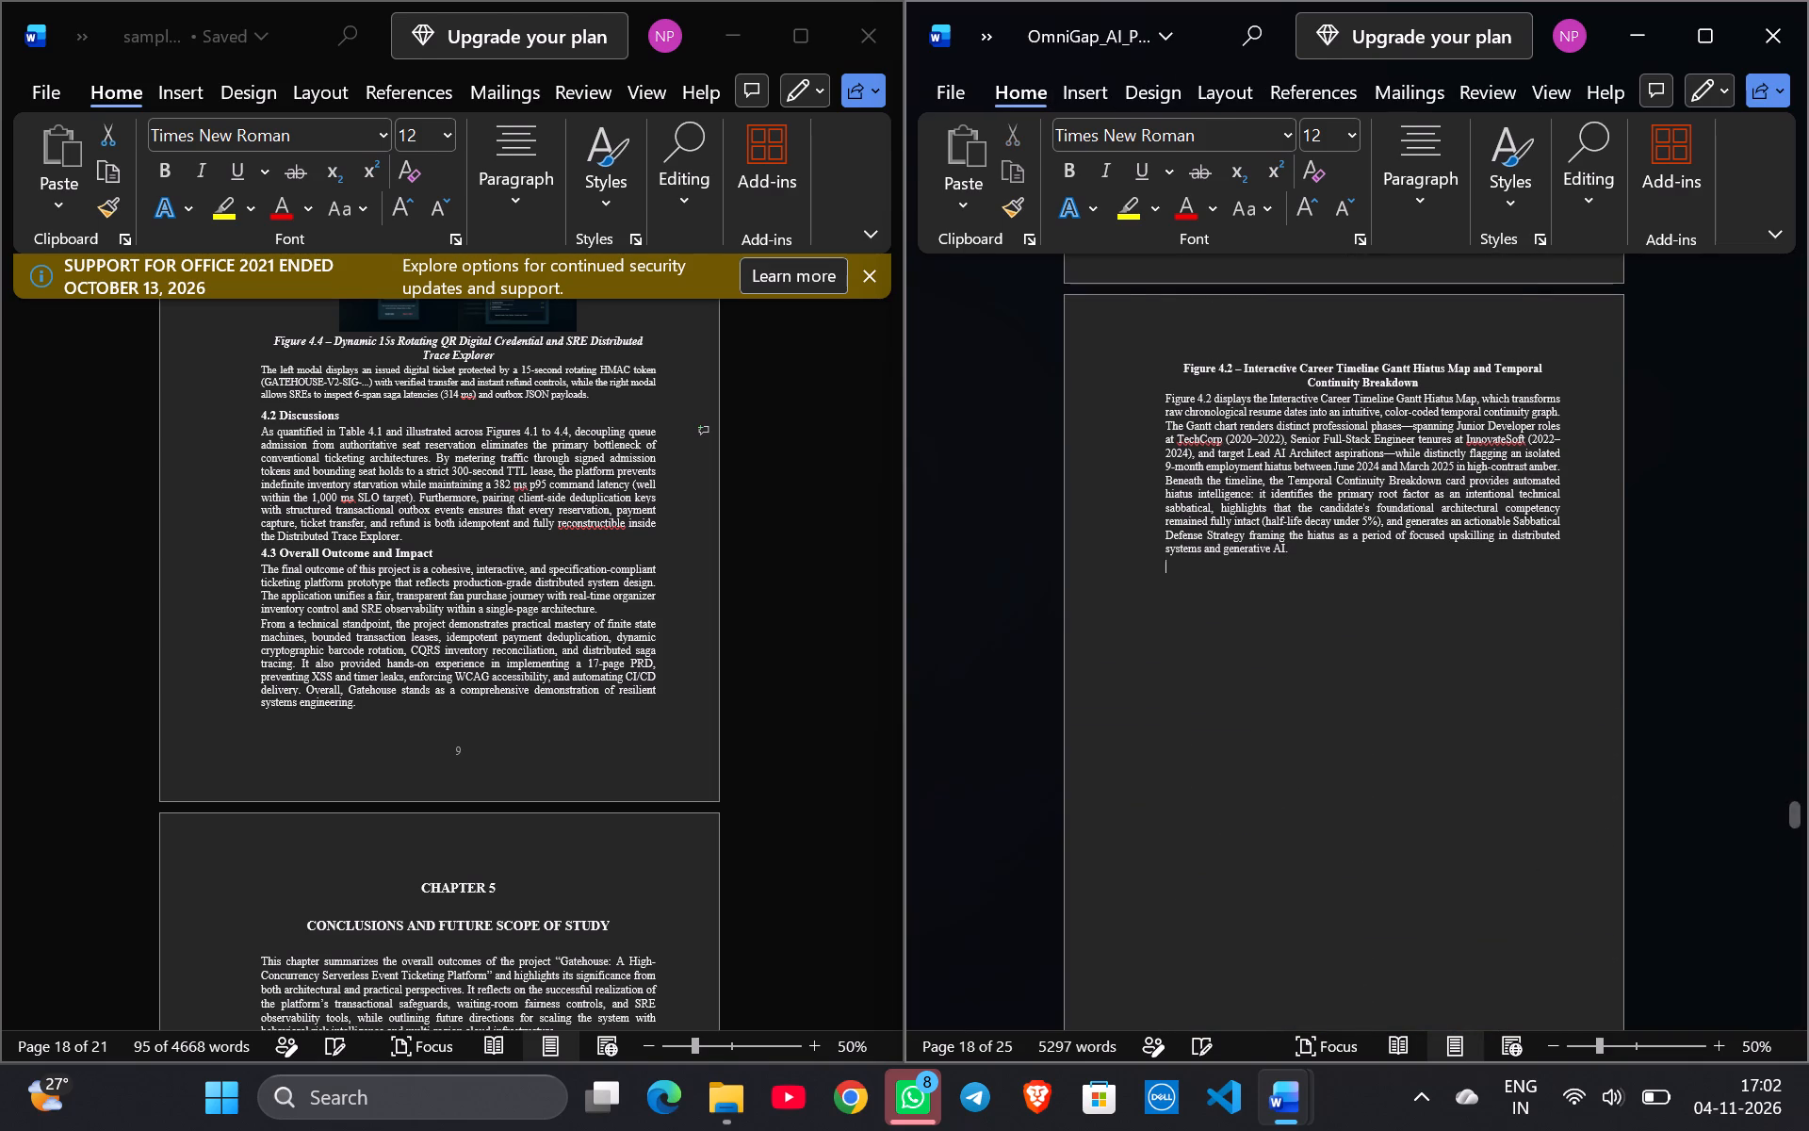
pyautogui.press('Return')
pyautogui.press('Return')
pyautogui.press('Return')
pyautogui.press('Return')
# Review the layout, captions and descriptions of Figures 4.3 and 4.4 and the following page in the OmniGap report.
pyautogui.scroll(-6, 1347, 606)
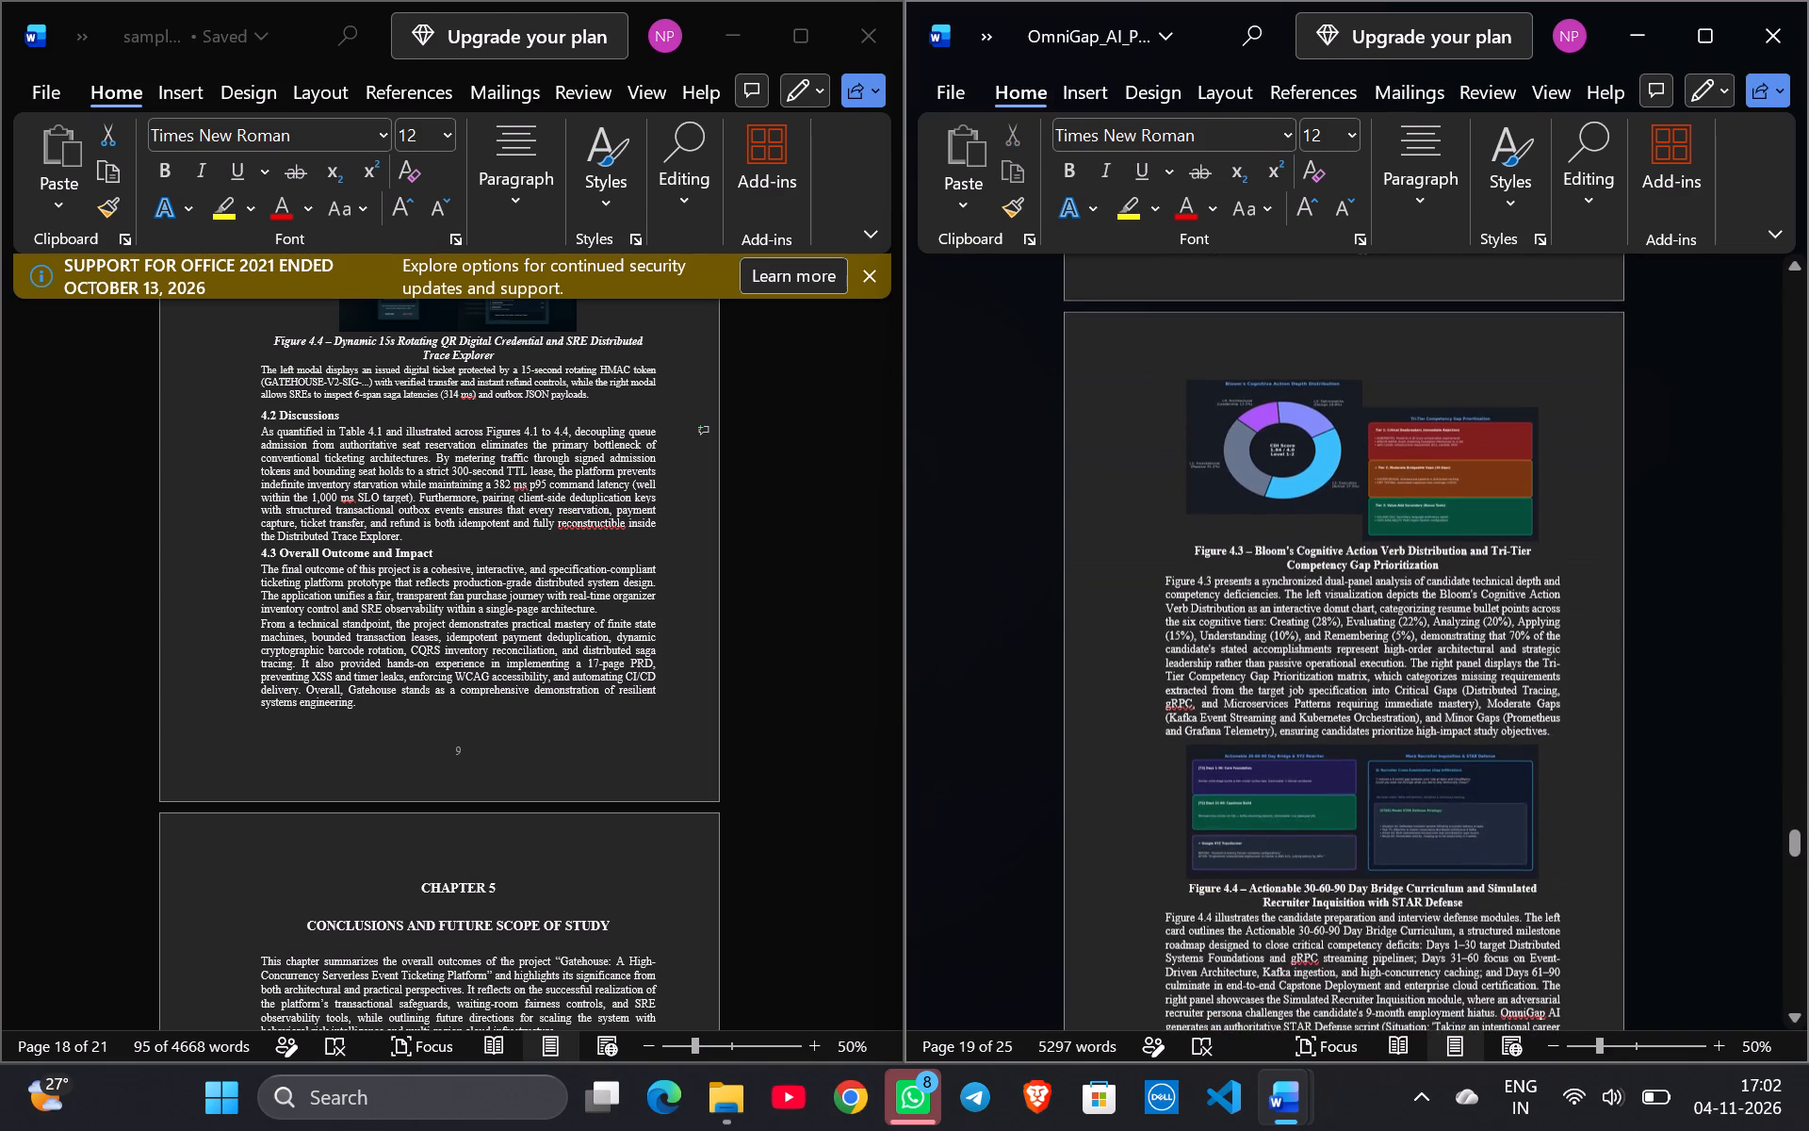
pyautogui.scroll(-3, 1347, 606)
pyautogui.keyDown('ctrl'); pyautogui.scroll(3, 1347, 606); pyautogui.keyUp('ctrl')
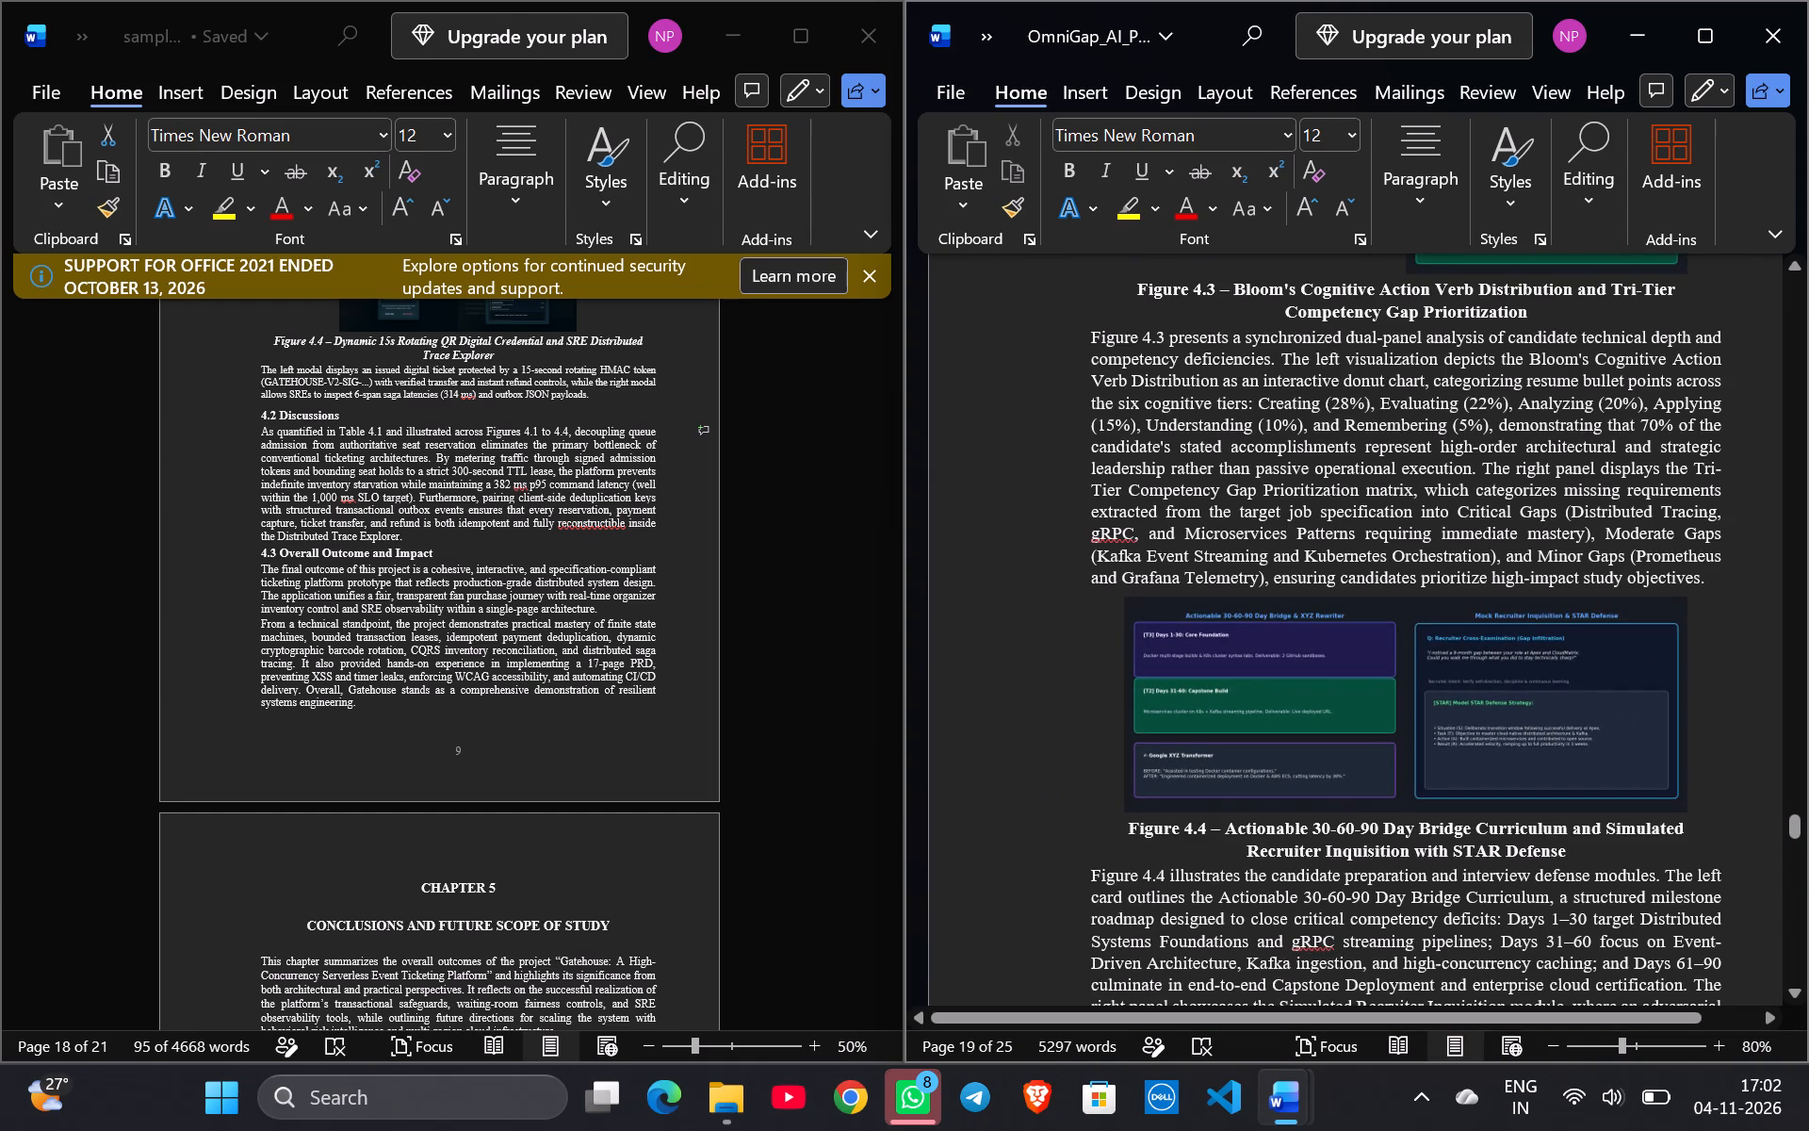
pyautogui.scroll(-2, 1347, 606)
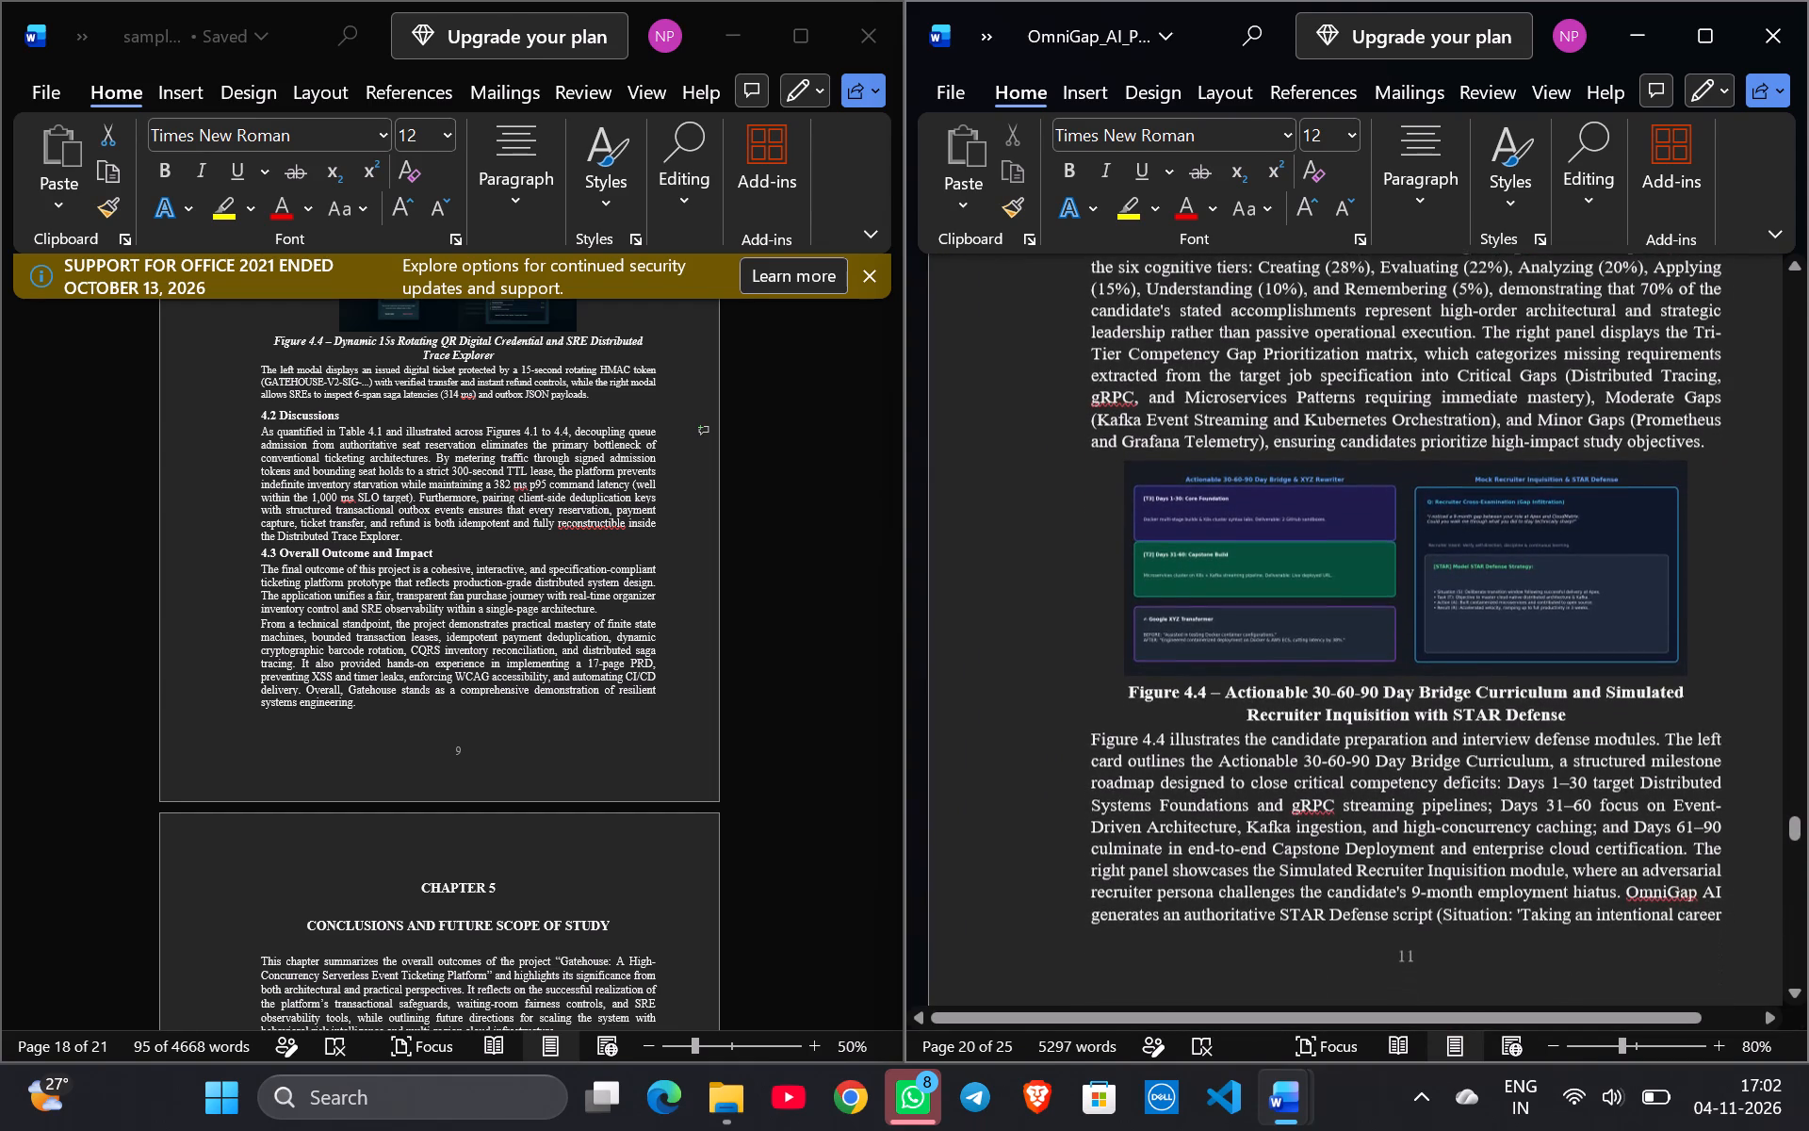
pyautogui.scroll(-1, 1347, 606)
pyautogui.click(1296, 573)
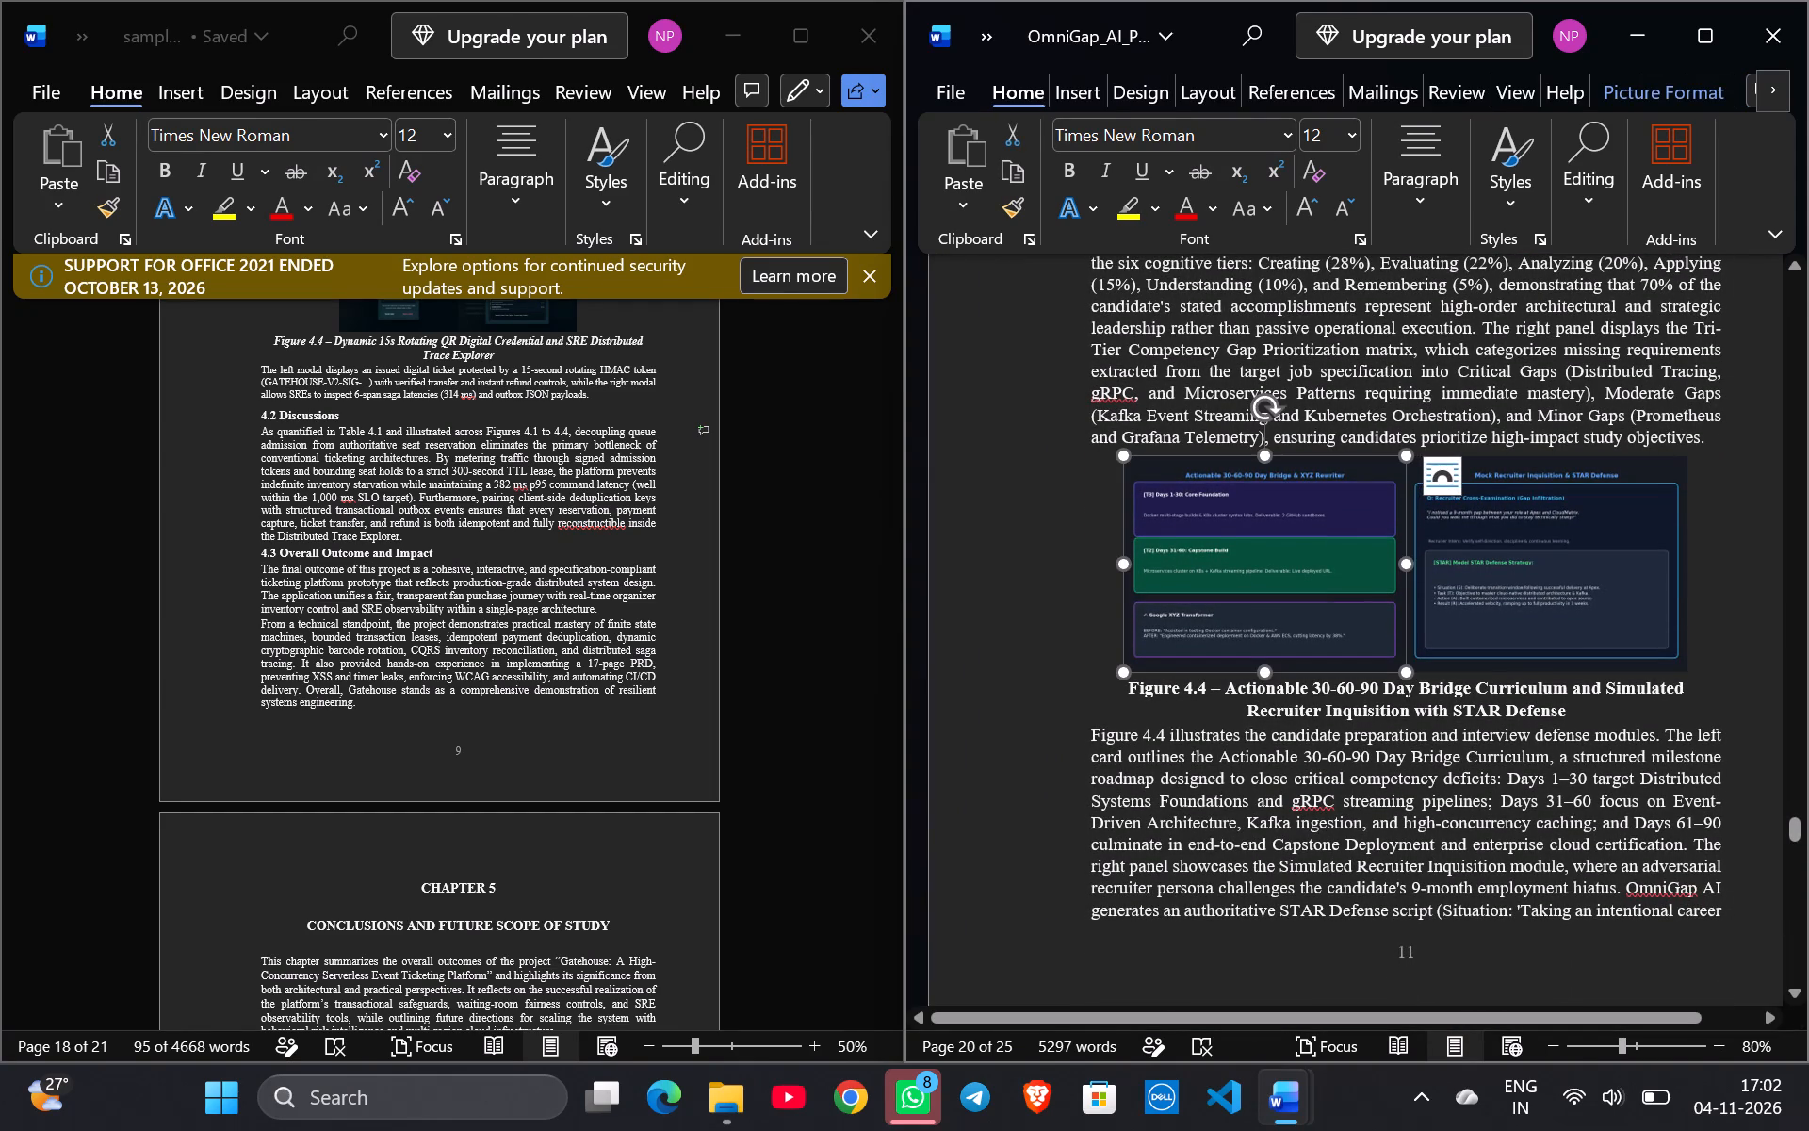
pyautogui.press('Escape')
pyautogui.scroll(-6, 1296, 573)
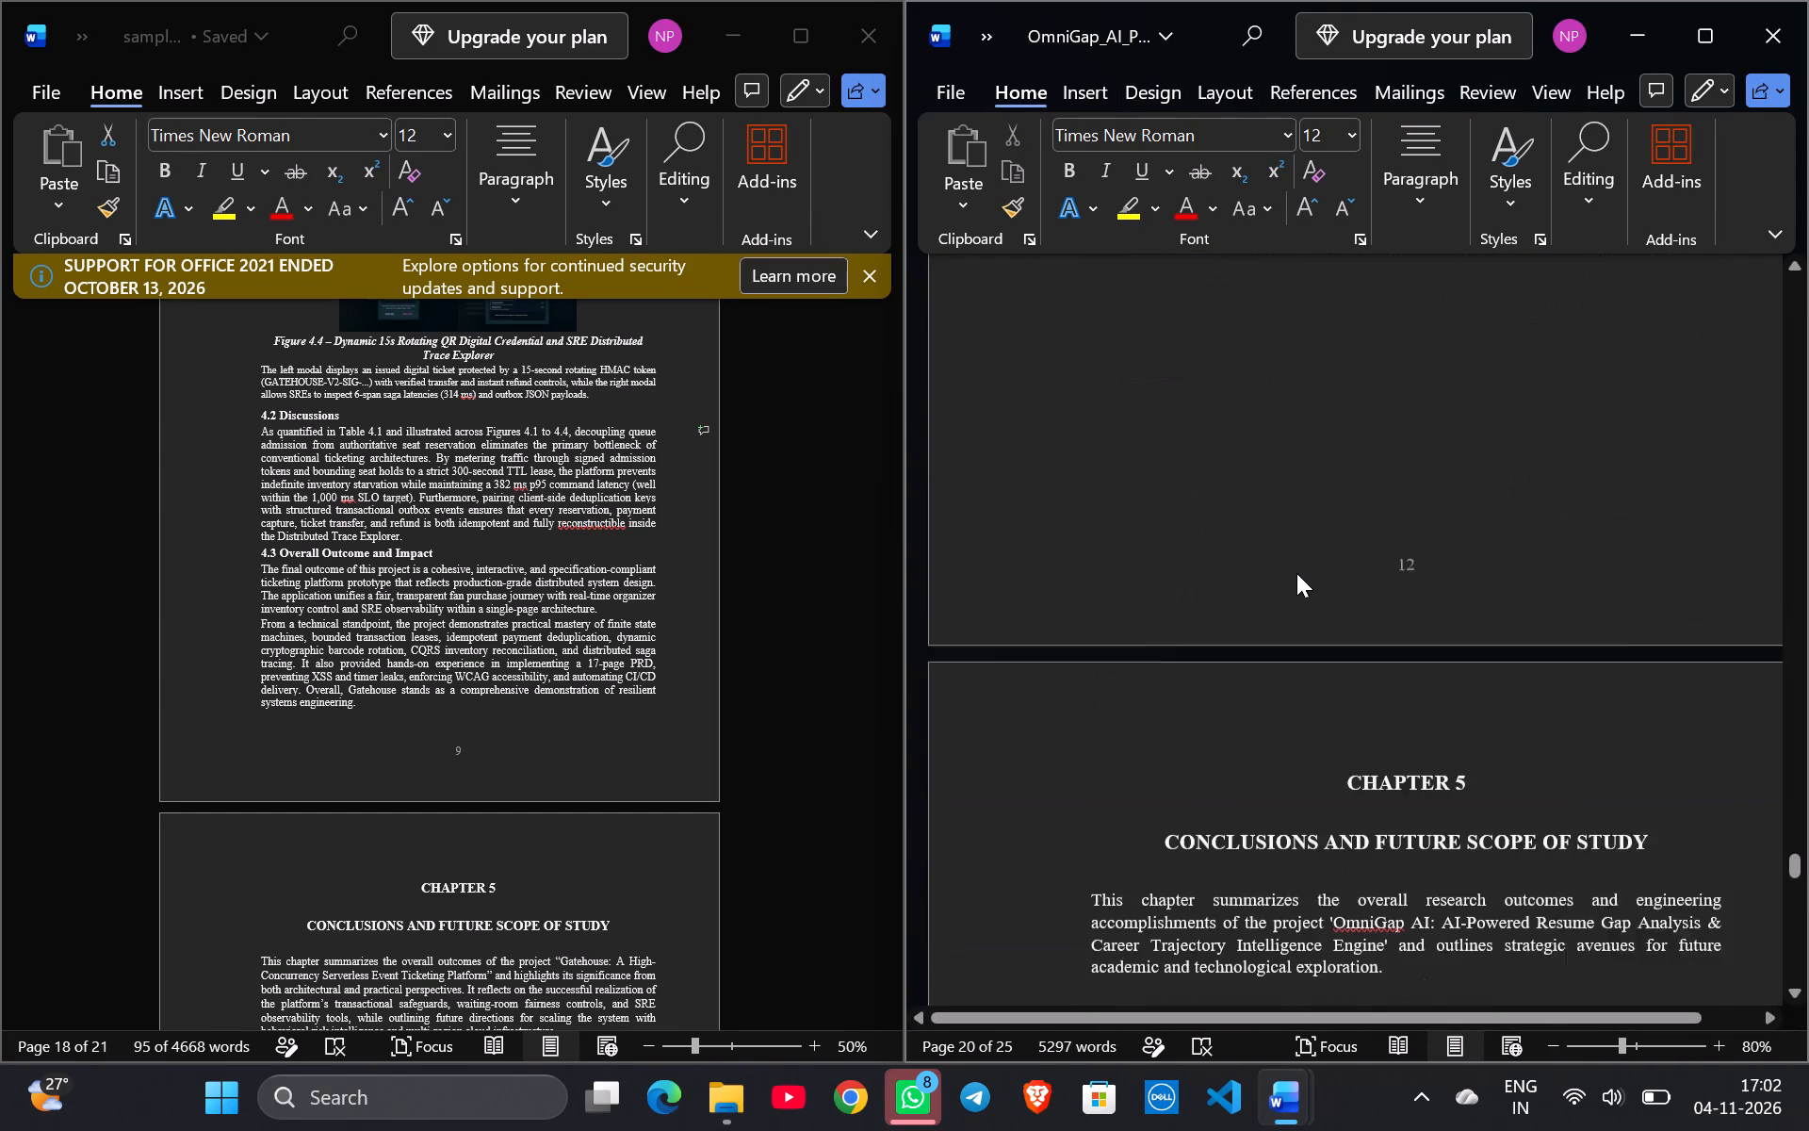
# Compare the Chapter 5 introduction, section 5.1 Conclusions and section 5.2 Future Scope of Study in both reports, including their text formatting.
pyautogui.scroll(-1, 1296, 573)
pyautogui.keyDown('ctrl'); pyautogui.scroll(-1, 1296, 573); pyautogui.keyUp('ctrl')
pyautogui.scroll(-2, 562, 671)
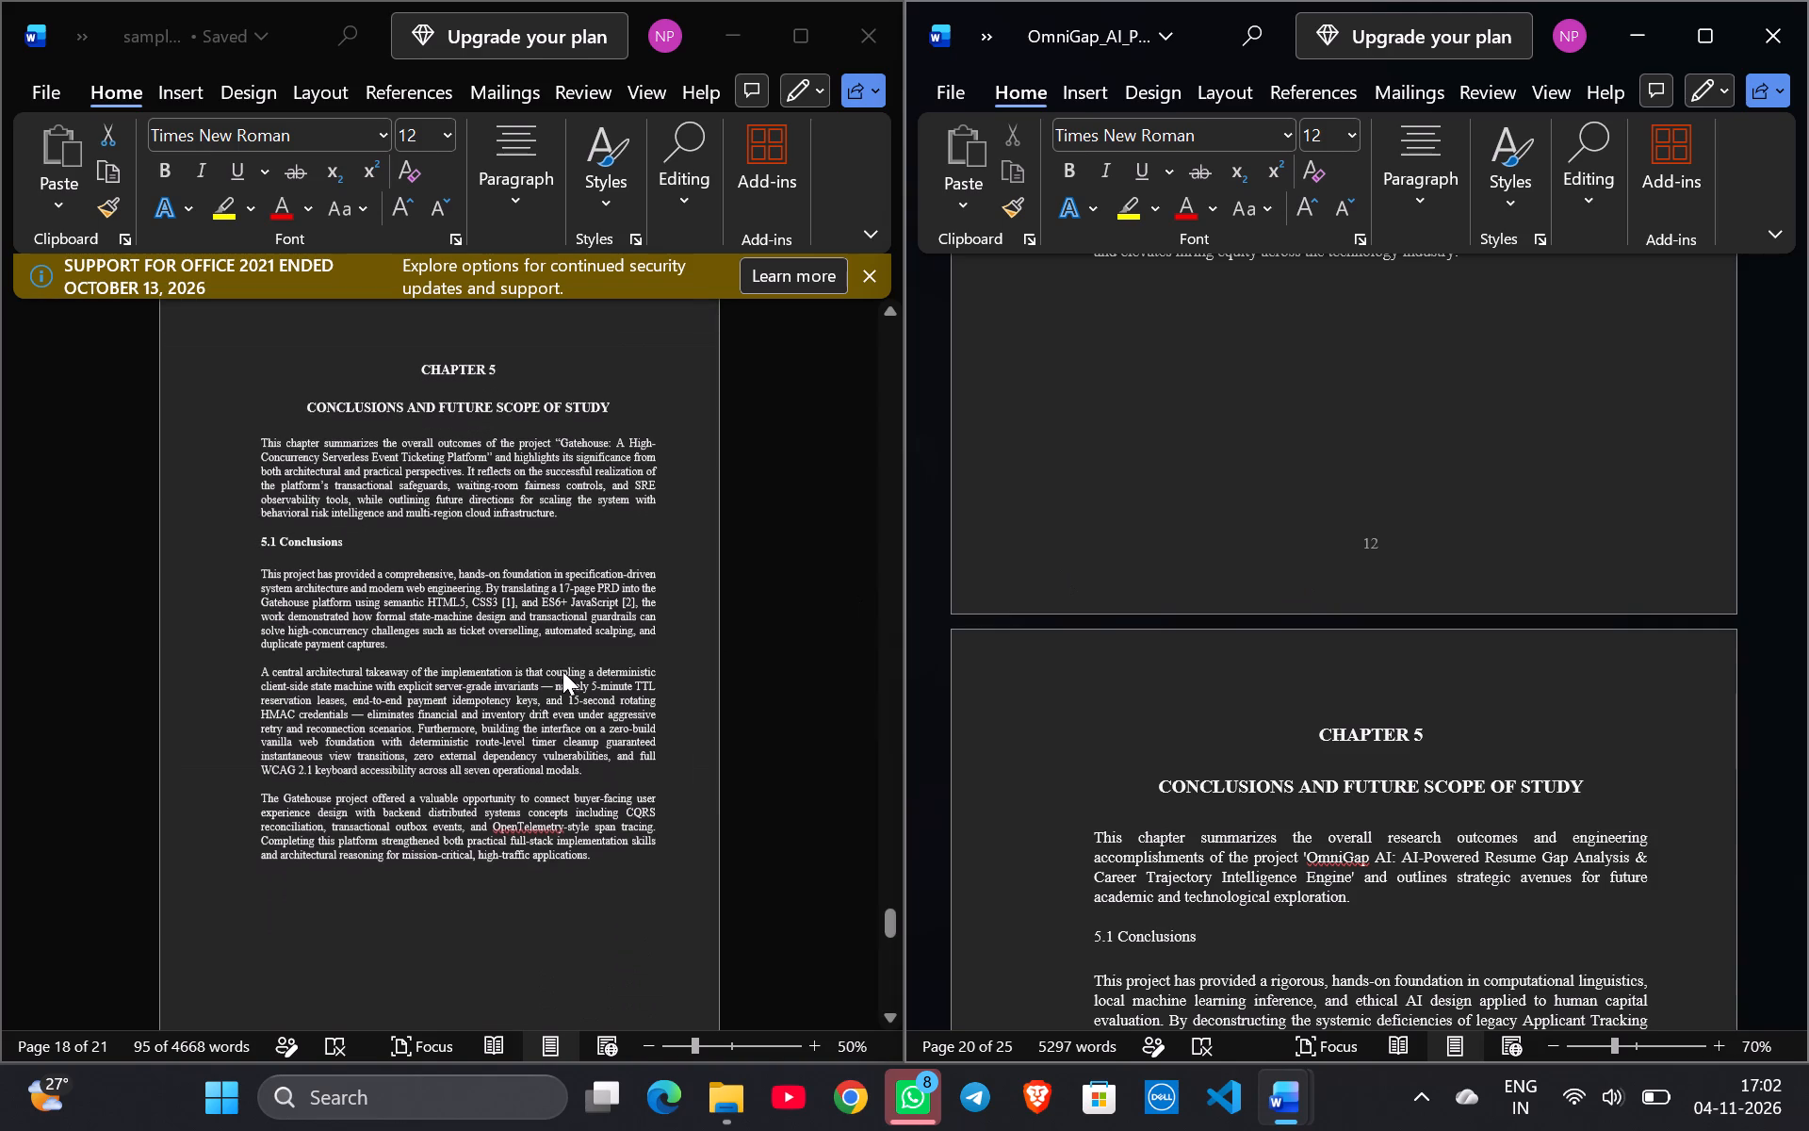
pyautogui.scroll(-1, 562, 671)
pyautogui.keyDown('ctrl'); pyautogui.scroll(2, 562, 671); pyautogui.keyUp('ctrl')
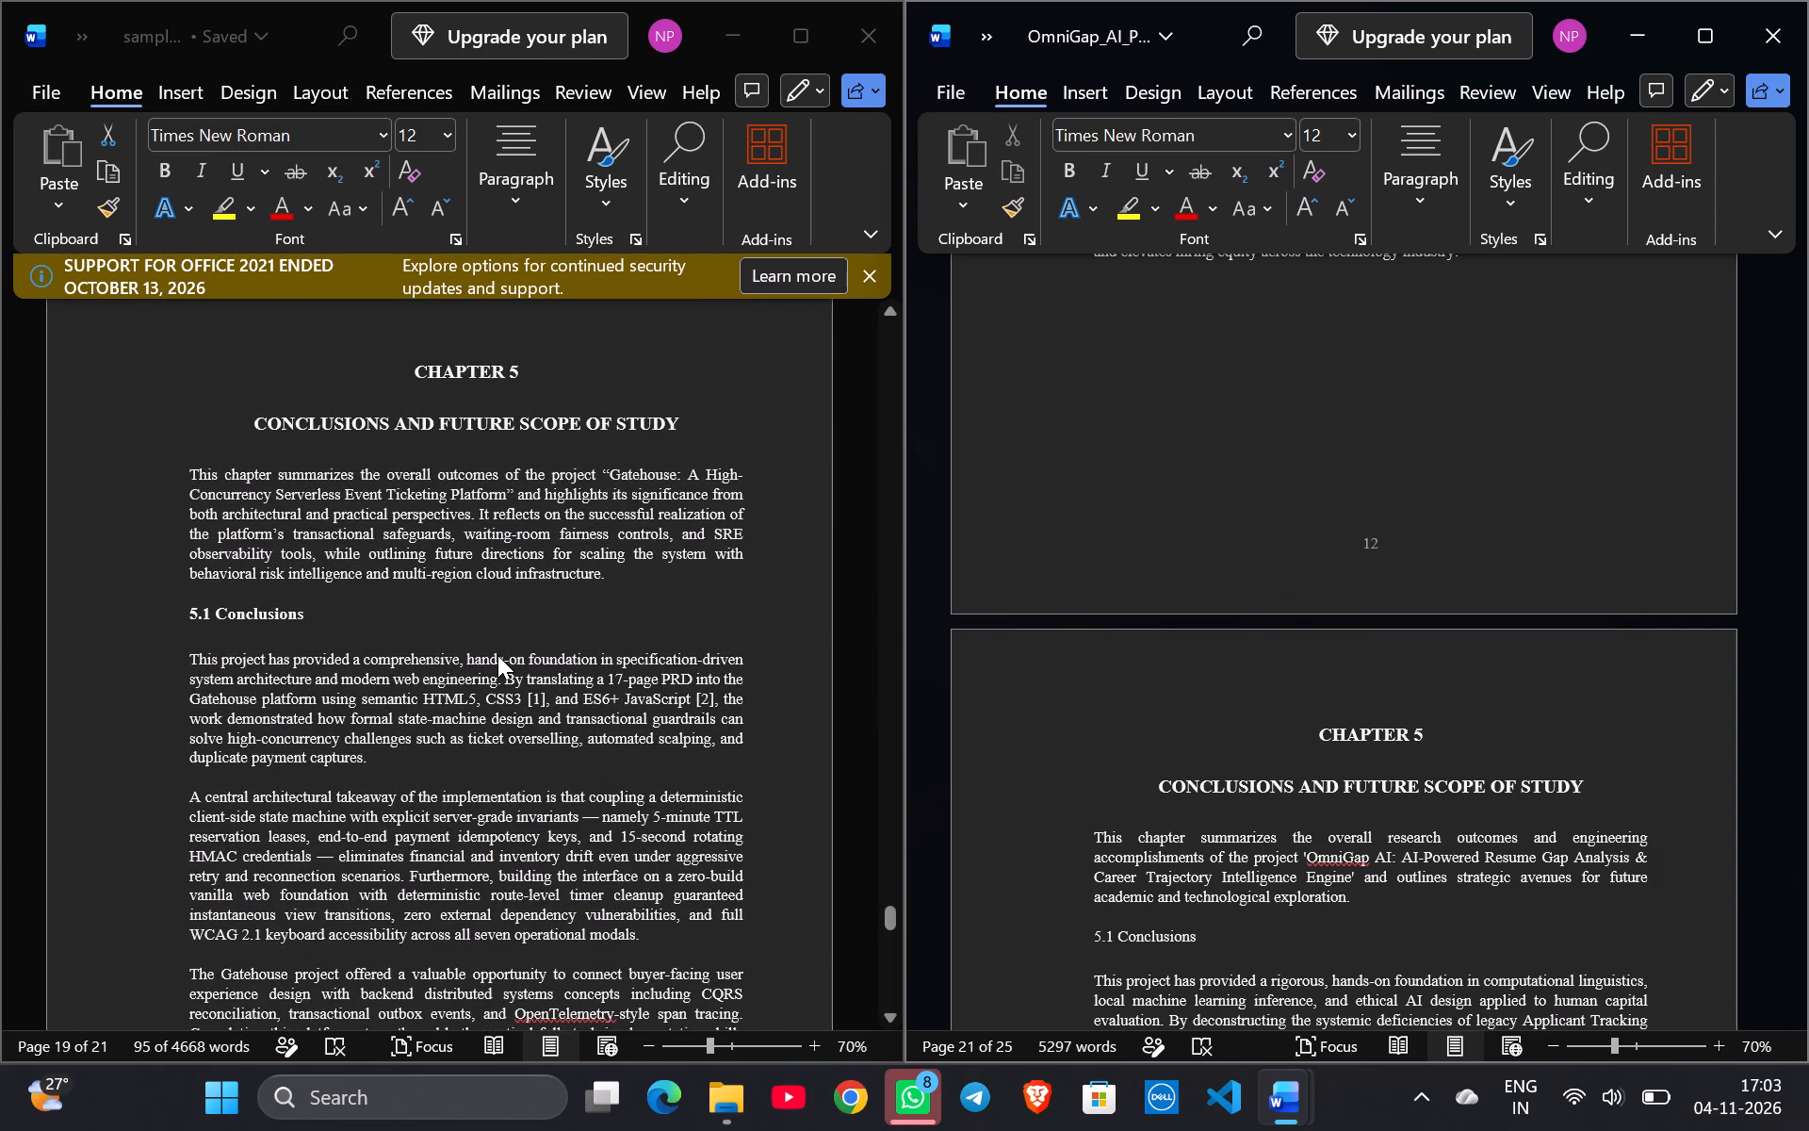
pyautogui.keyDown('ctrl'); pyautogui.scroll(1, 497, 655); pyautogui.keyUp('ctrl')
pyautogui.scroll(-1, 1305, 749)
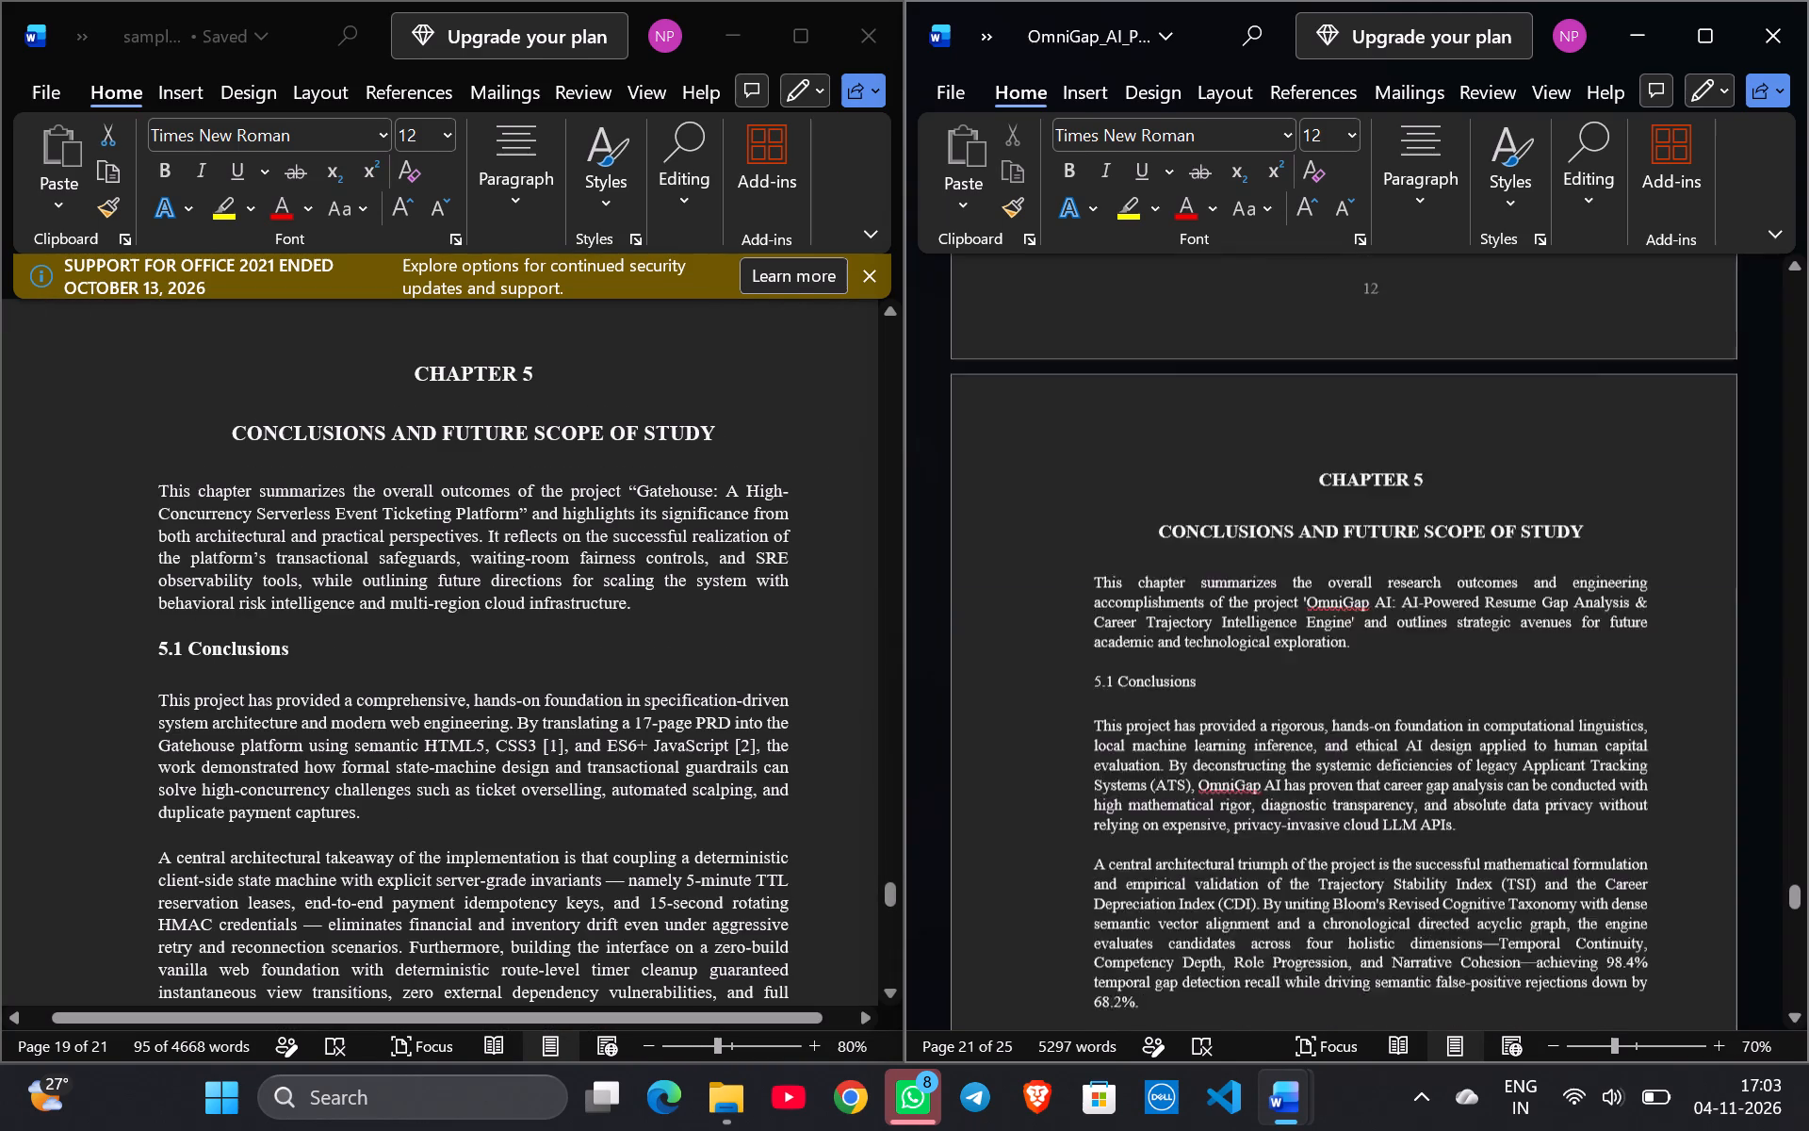
pyautogui.scroll(-2, 1305, 749)
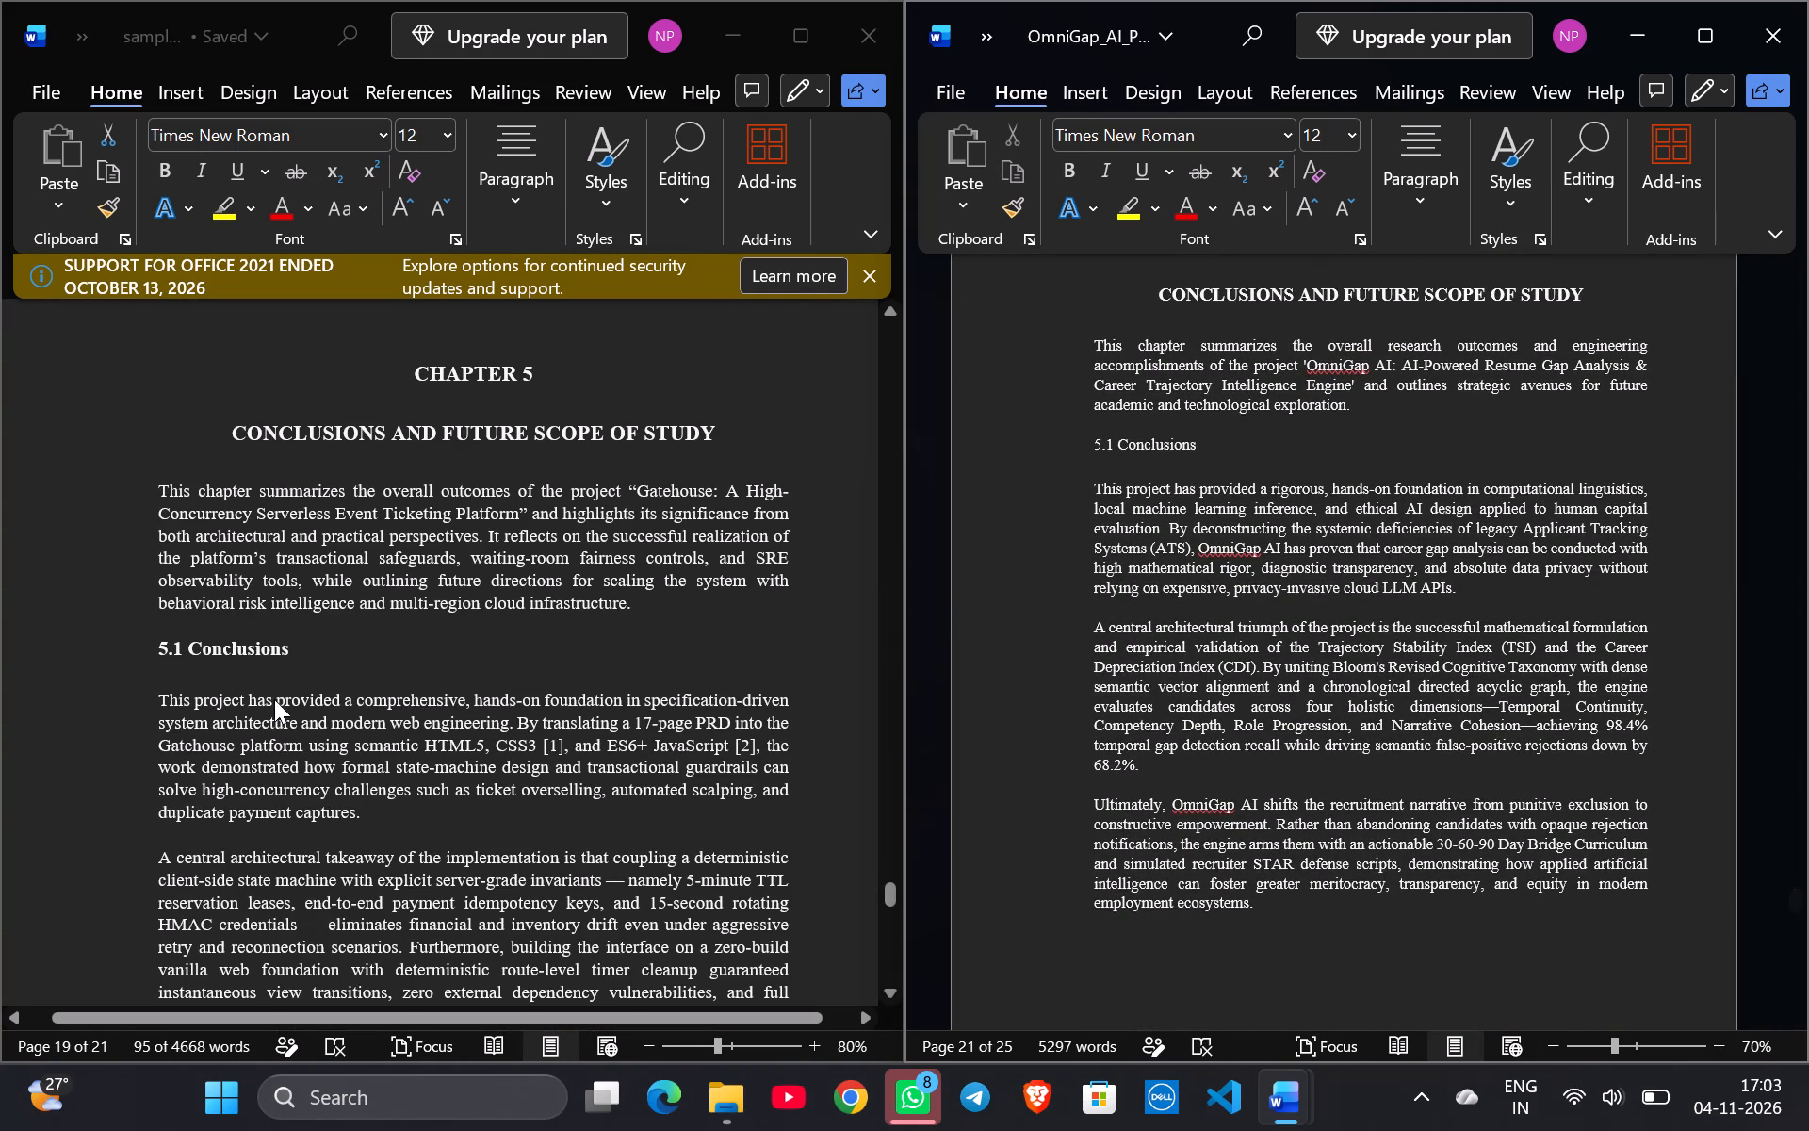
pyautogui.moveTo(160, 492); pyautogui.dragTo(316, 586)
pyautogui.moveTo(316, 586); pyautogui.dragTo(249, 526)
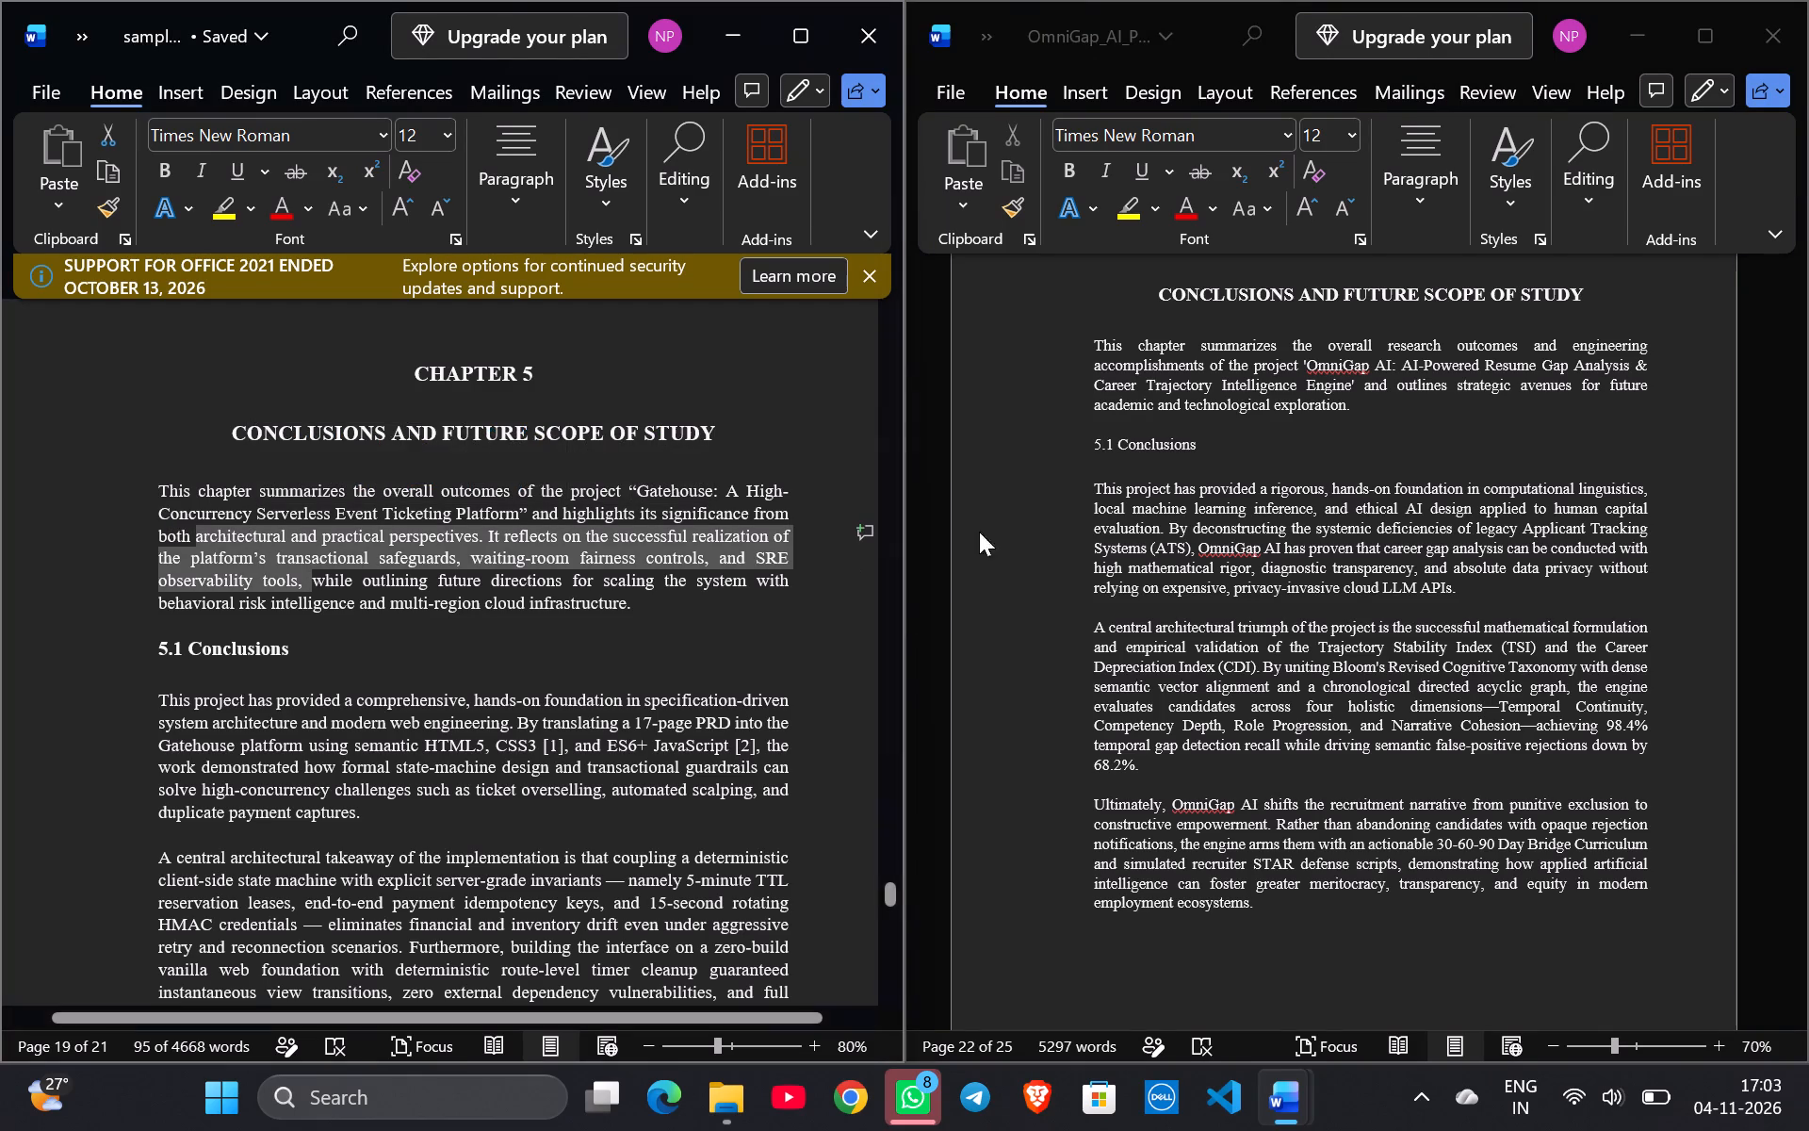
pyautogui.click(1145, 503)
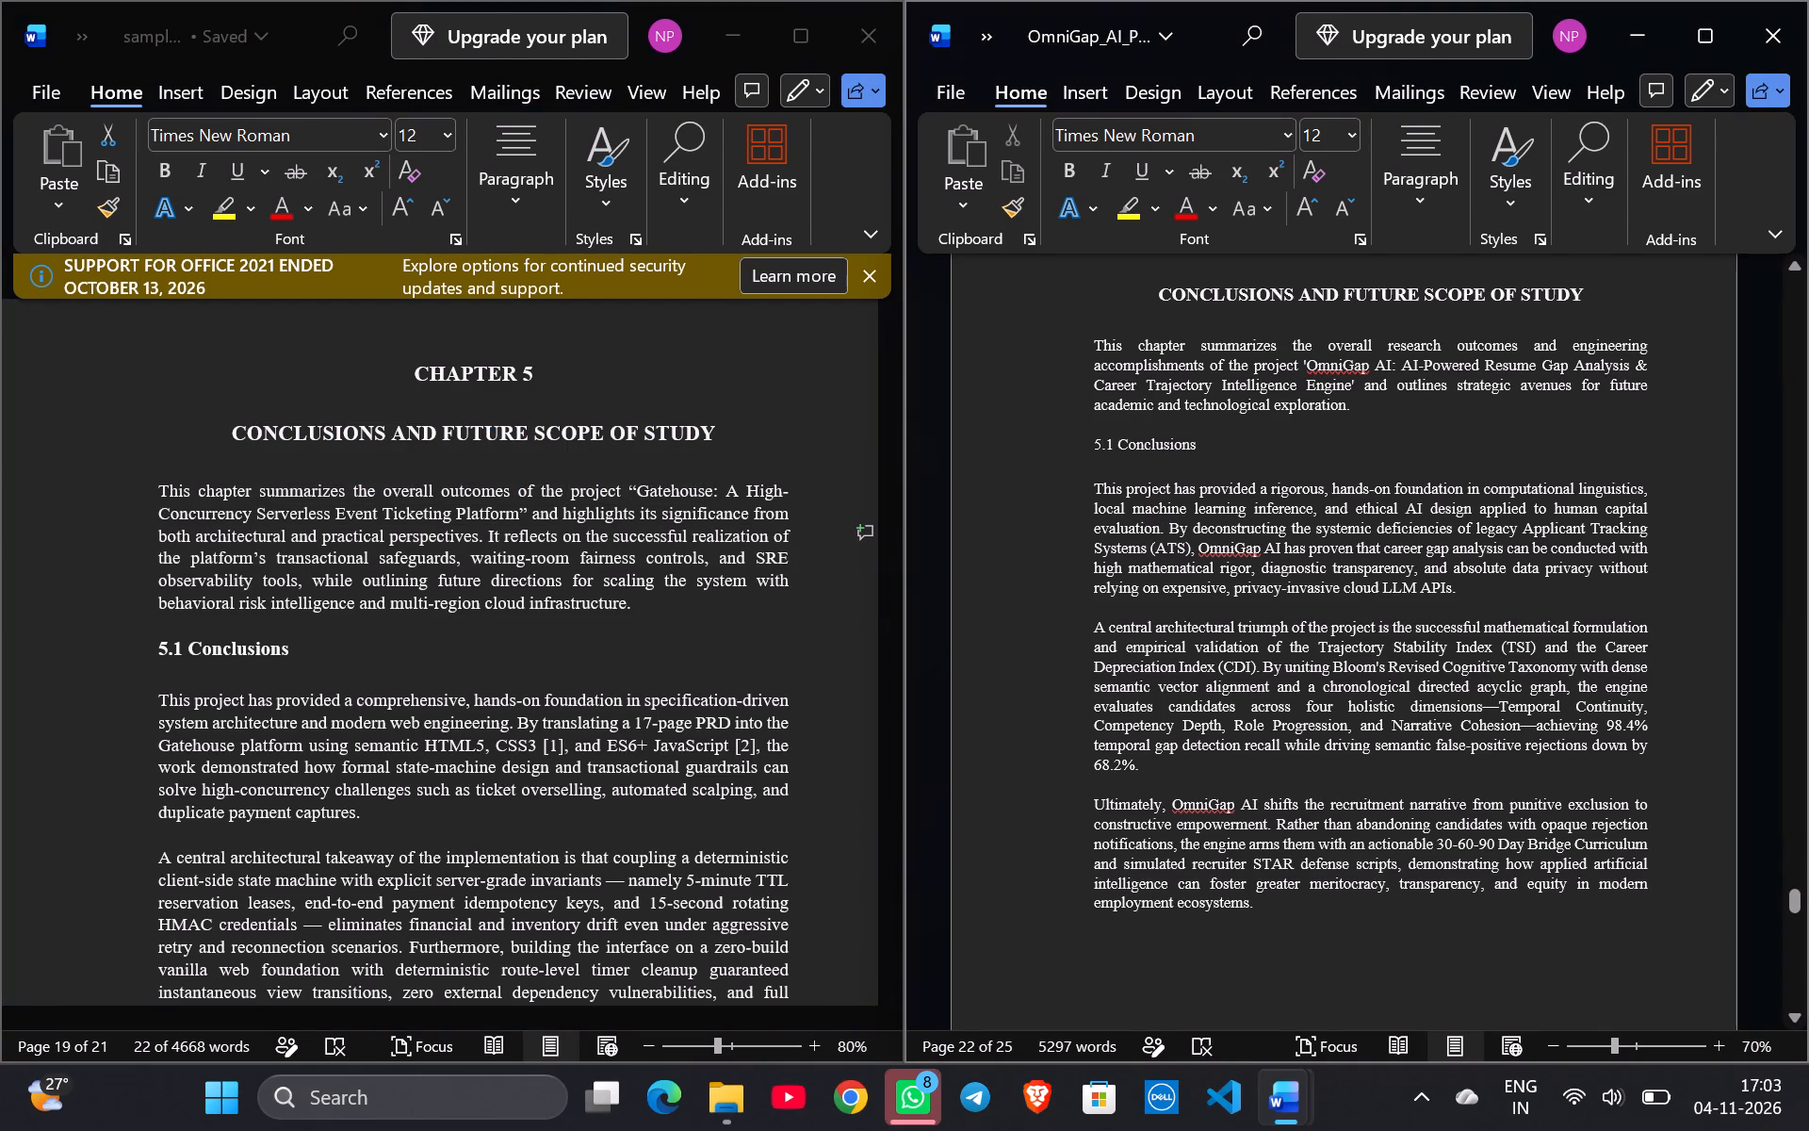
pyautogui.moveTo(1125, 354); pyautogui.dragTo(1190, 402)
pyautogui.press('Escape')
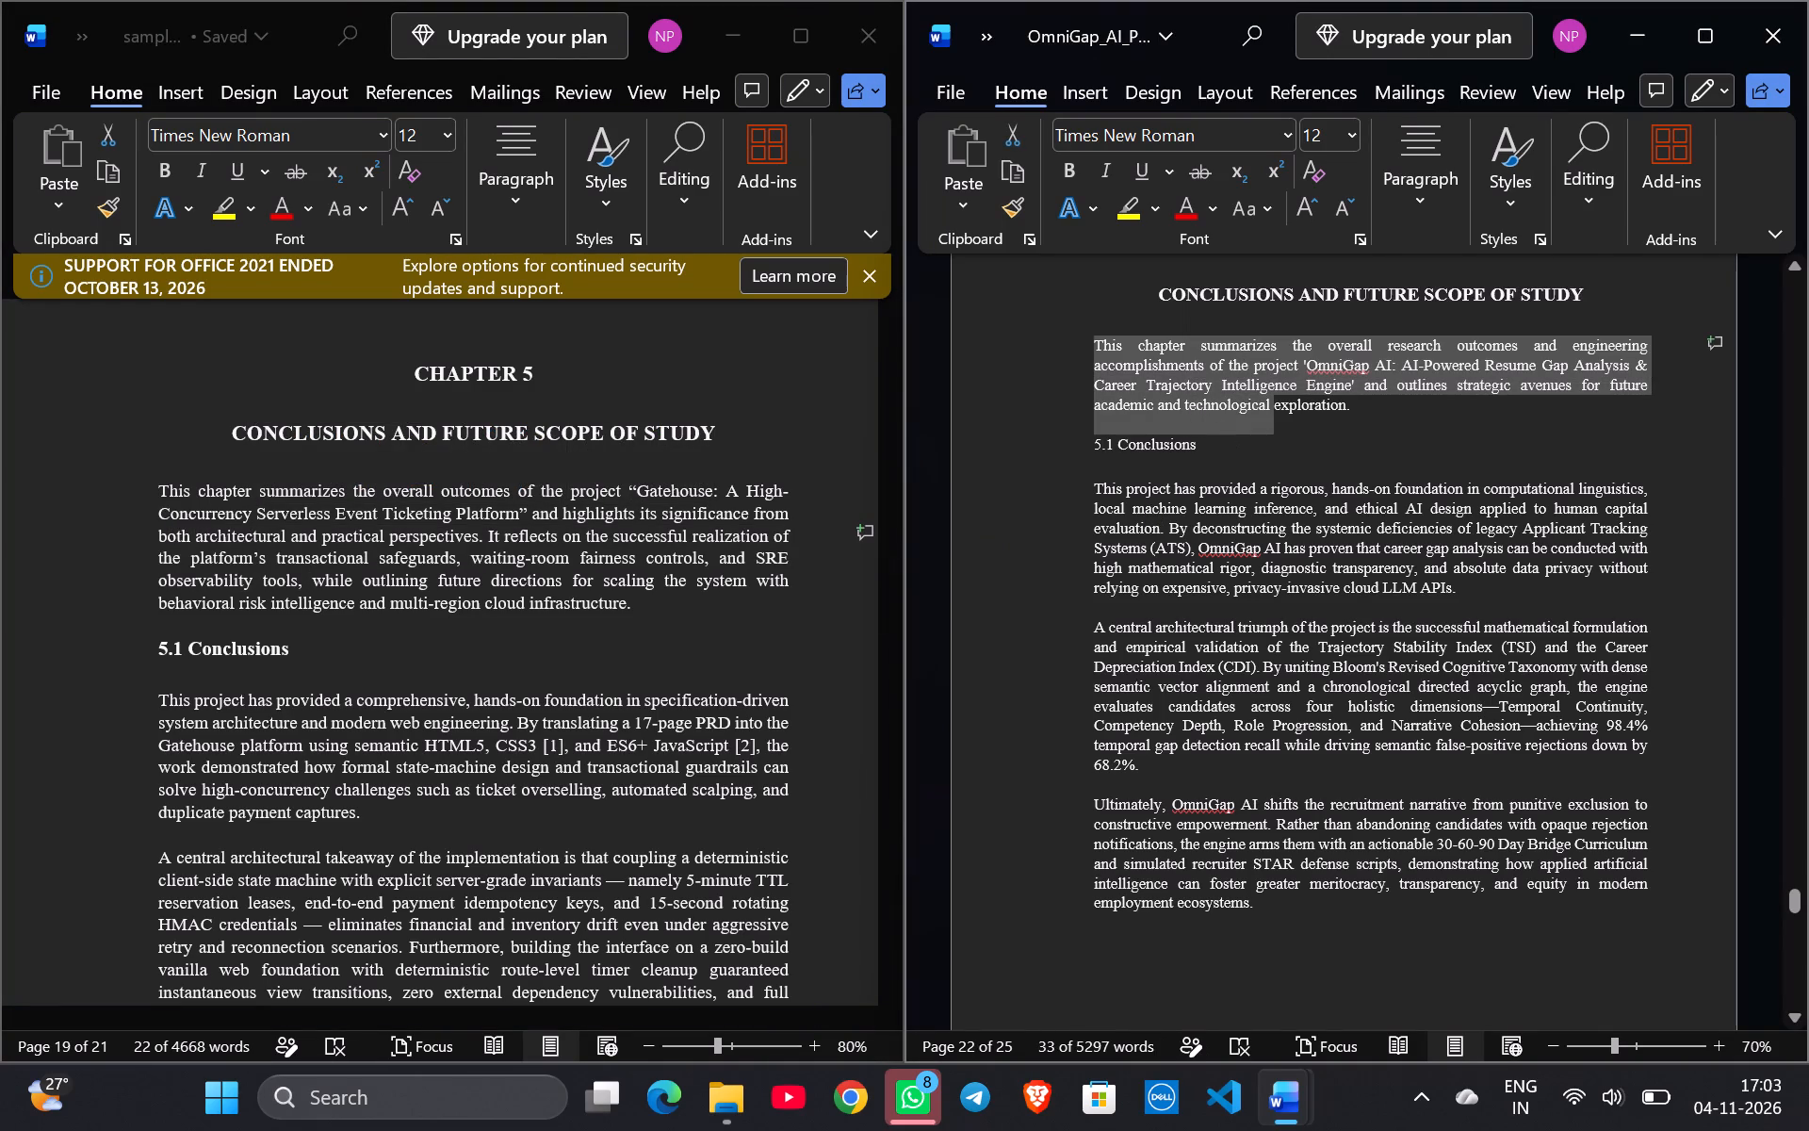
pyautogui.click(1239, 532)
pyautogui.scroll(-4, 1239, 532)
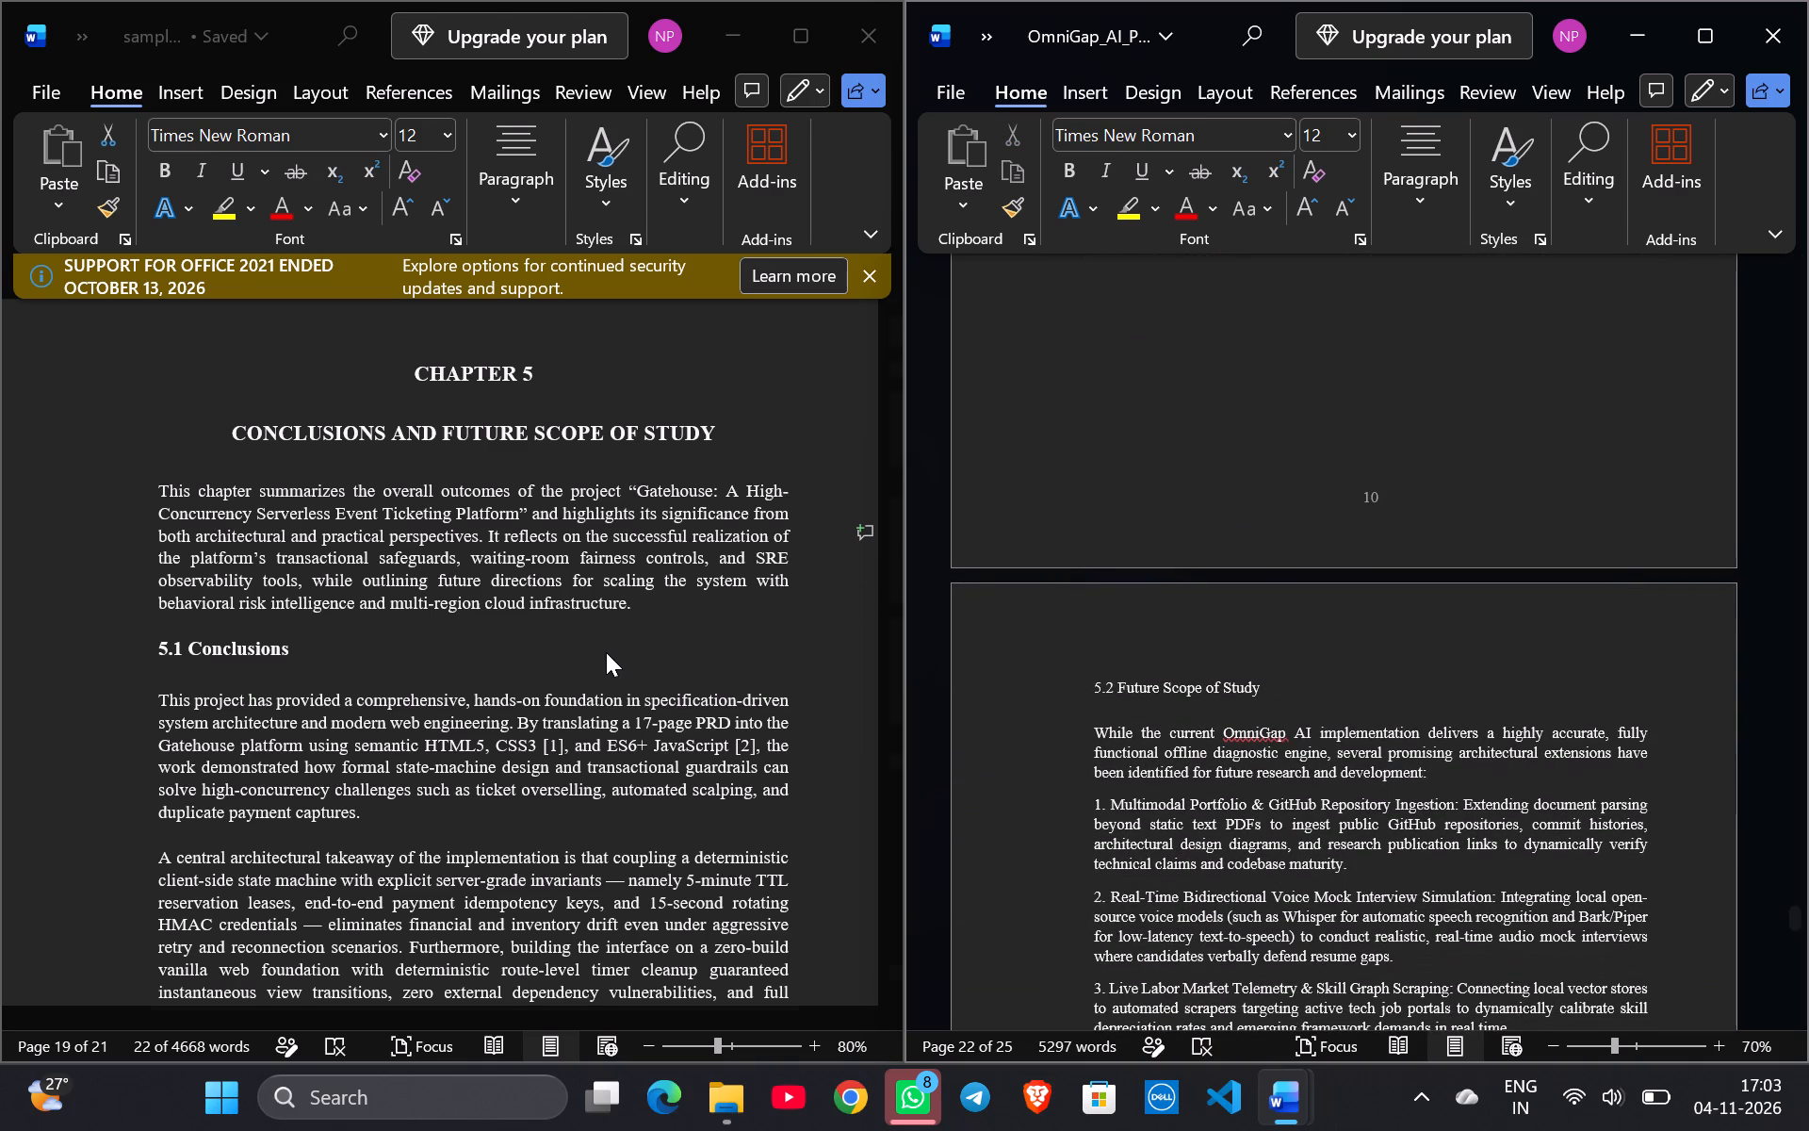
pyautogui.scroll(-7, 606, 652)
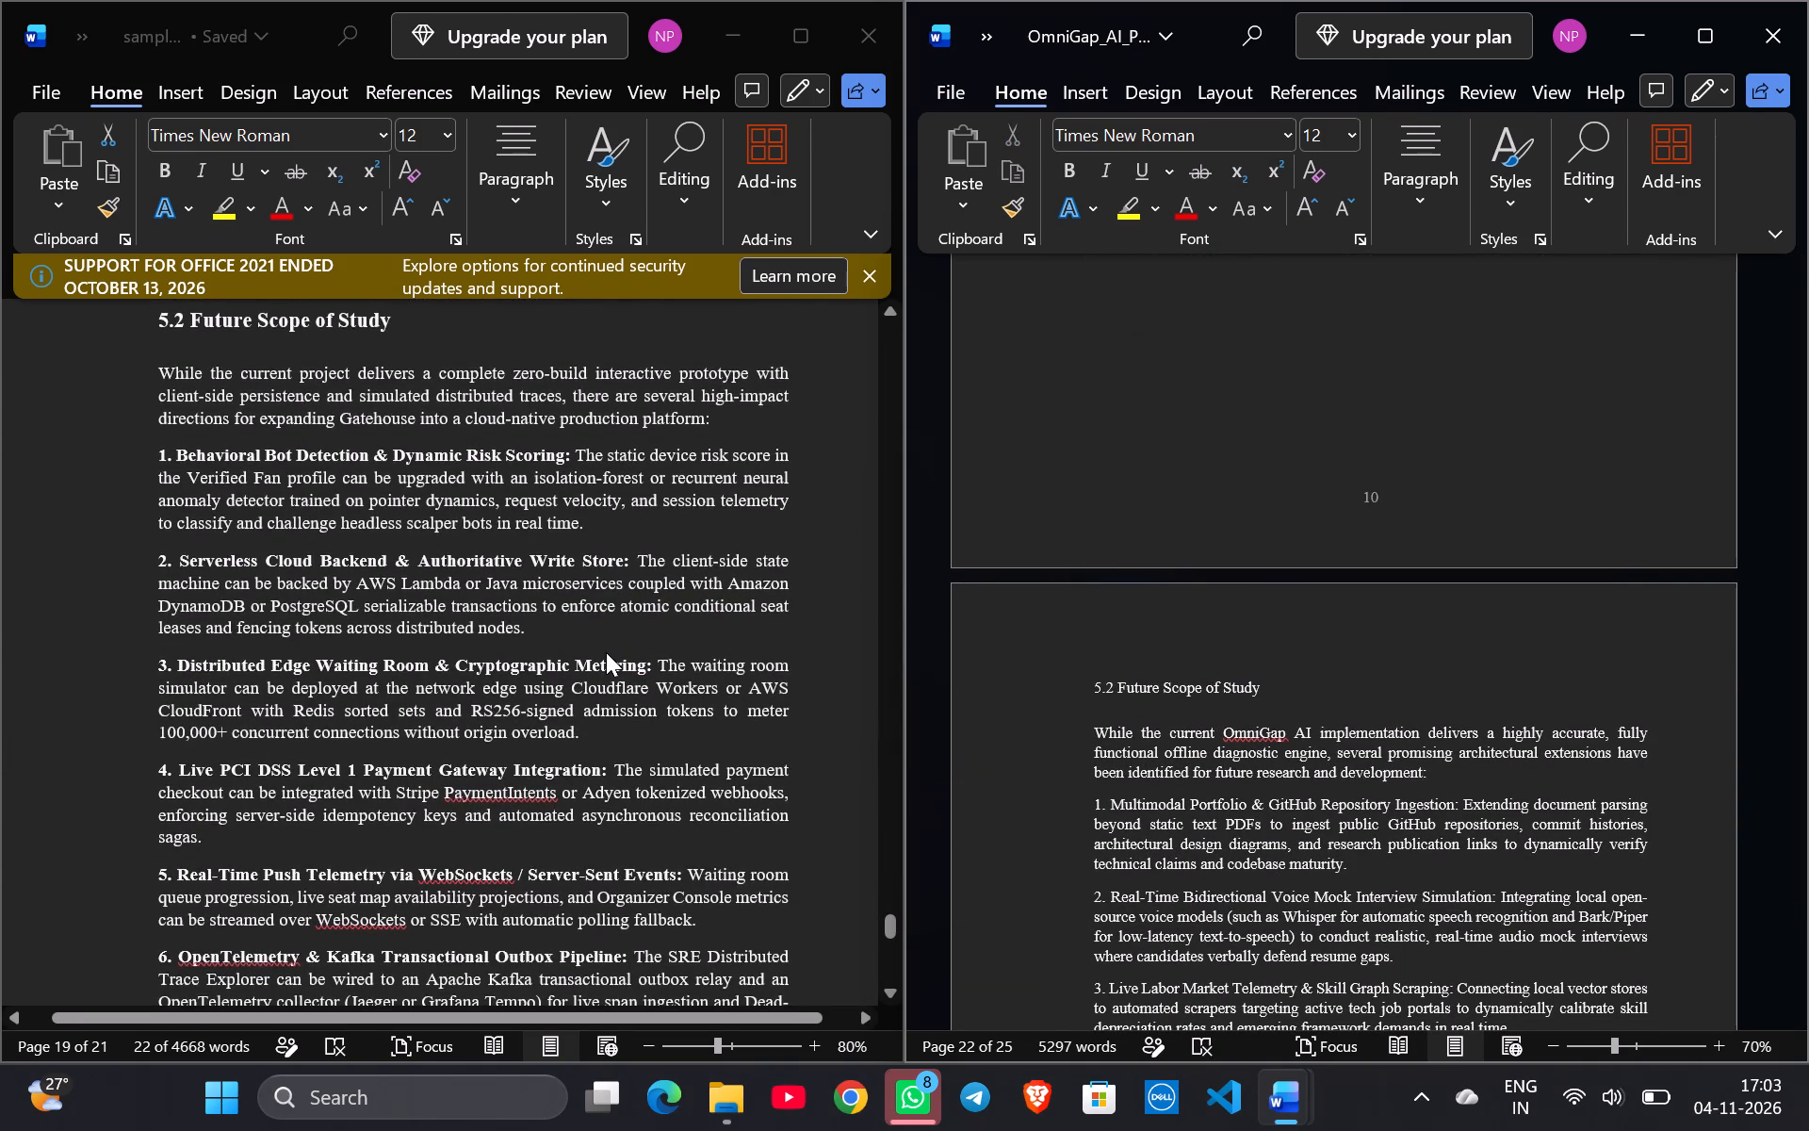
pyautogui.scroll(1, 521, 659)
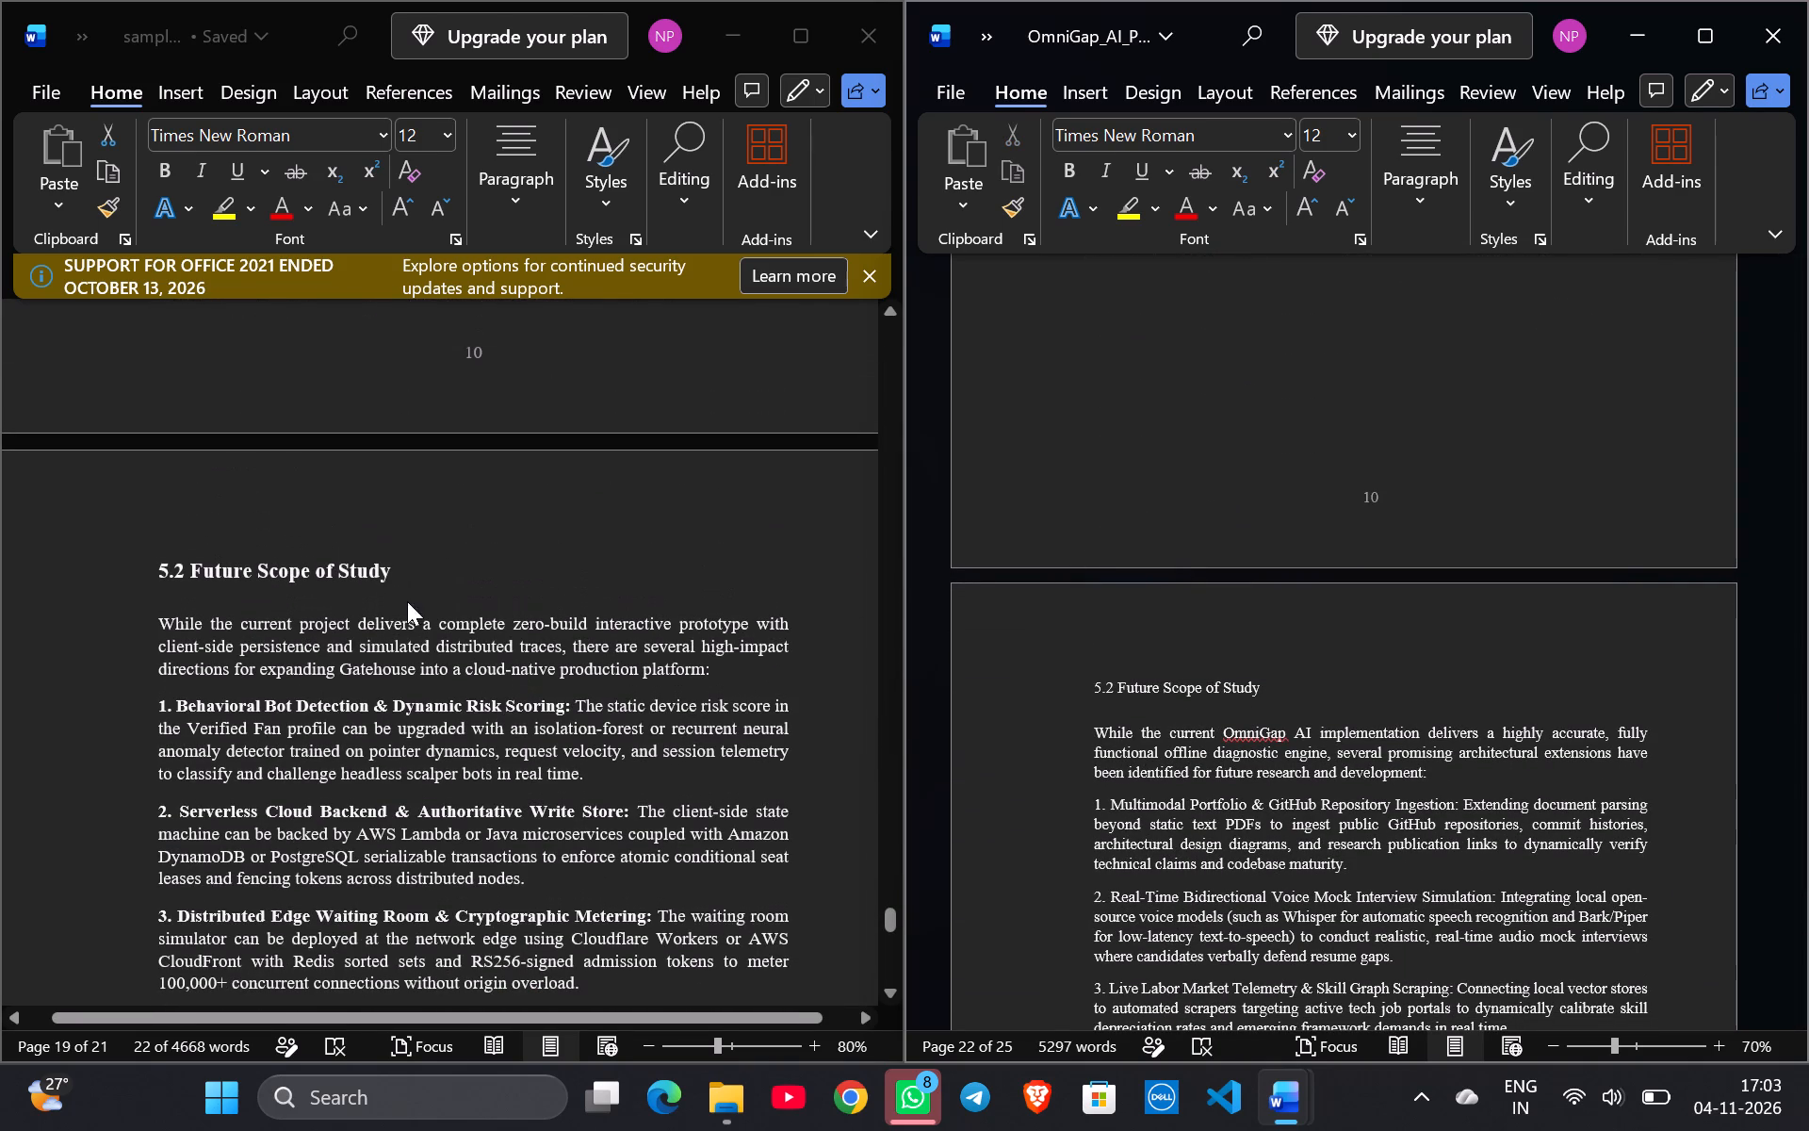
# Check the sample's 5.1 Conclusions heading format and set the same heading in the OmniGap report to 13 pt bold.
pyautogui.scroll(6, 380, 573)
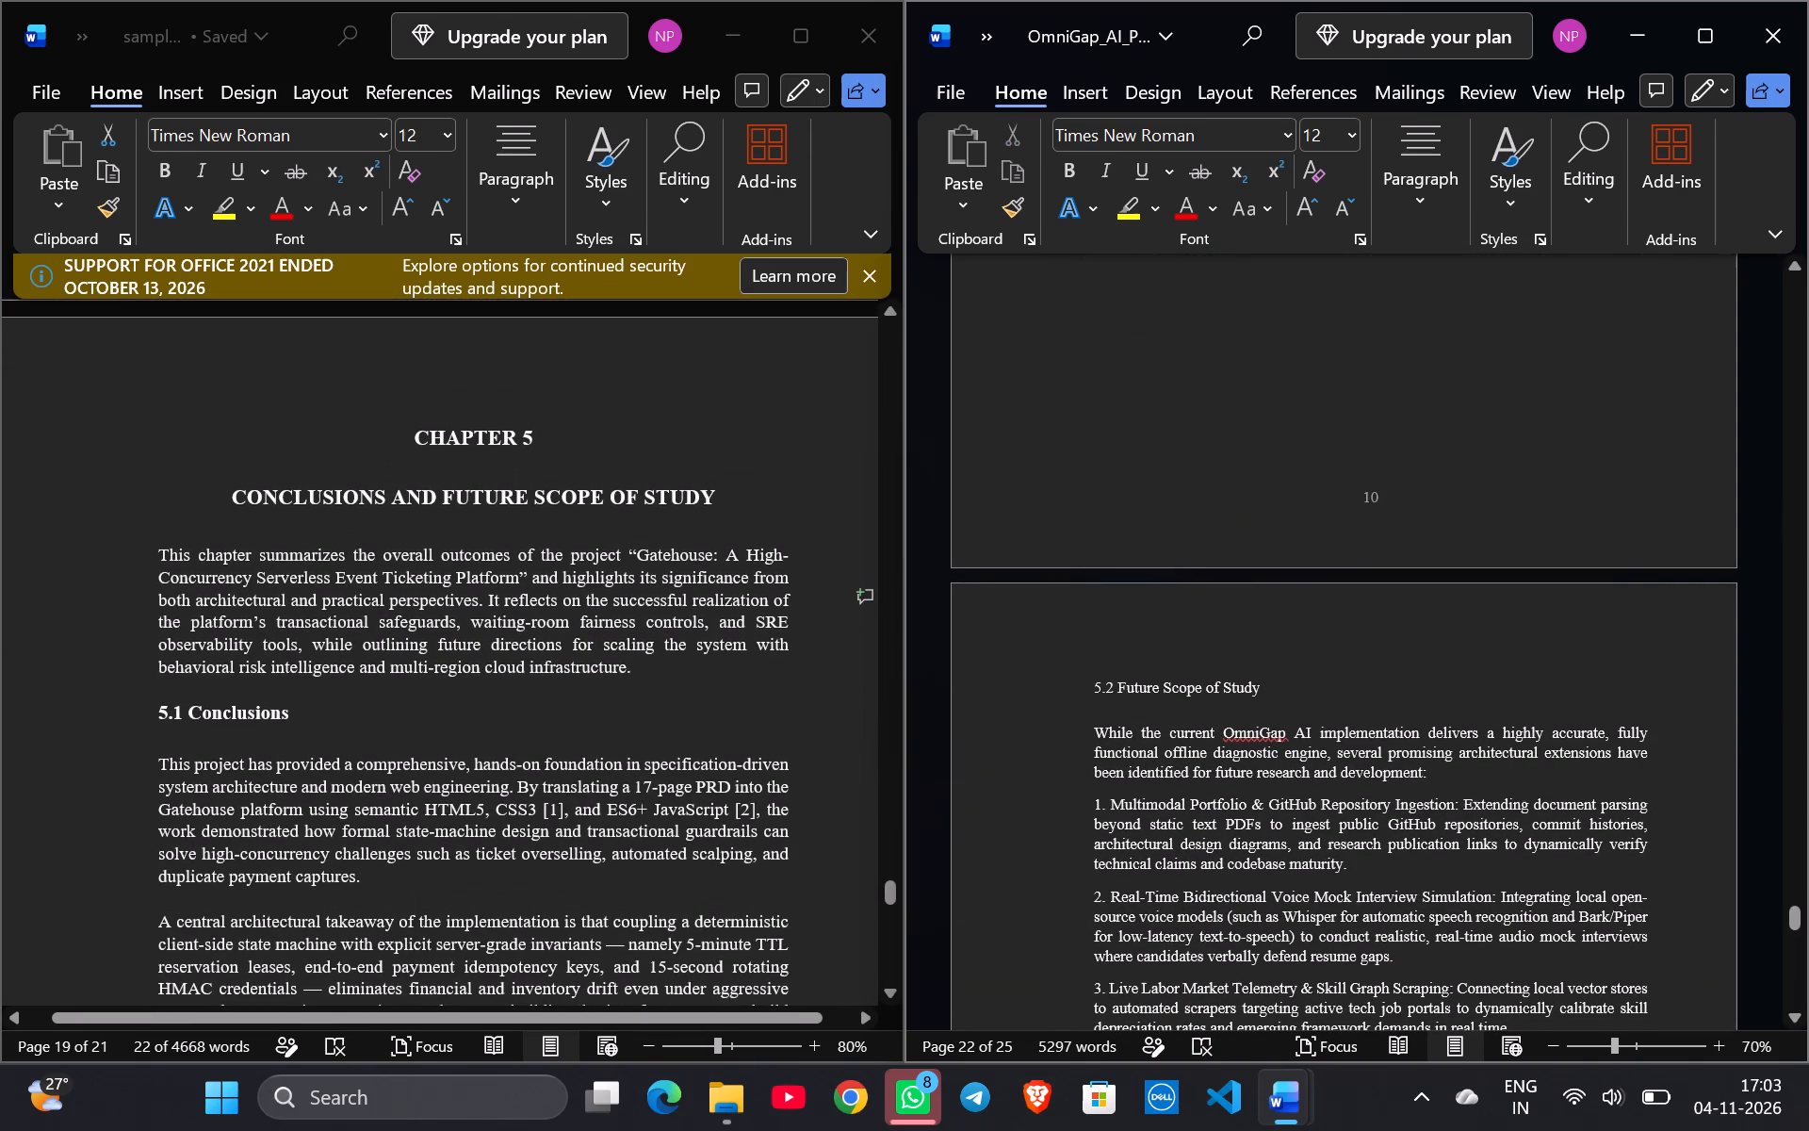
pyautogui.scroll(3, 1131, 737)
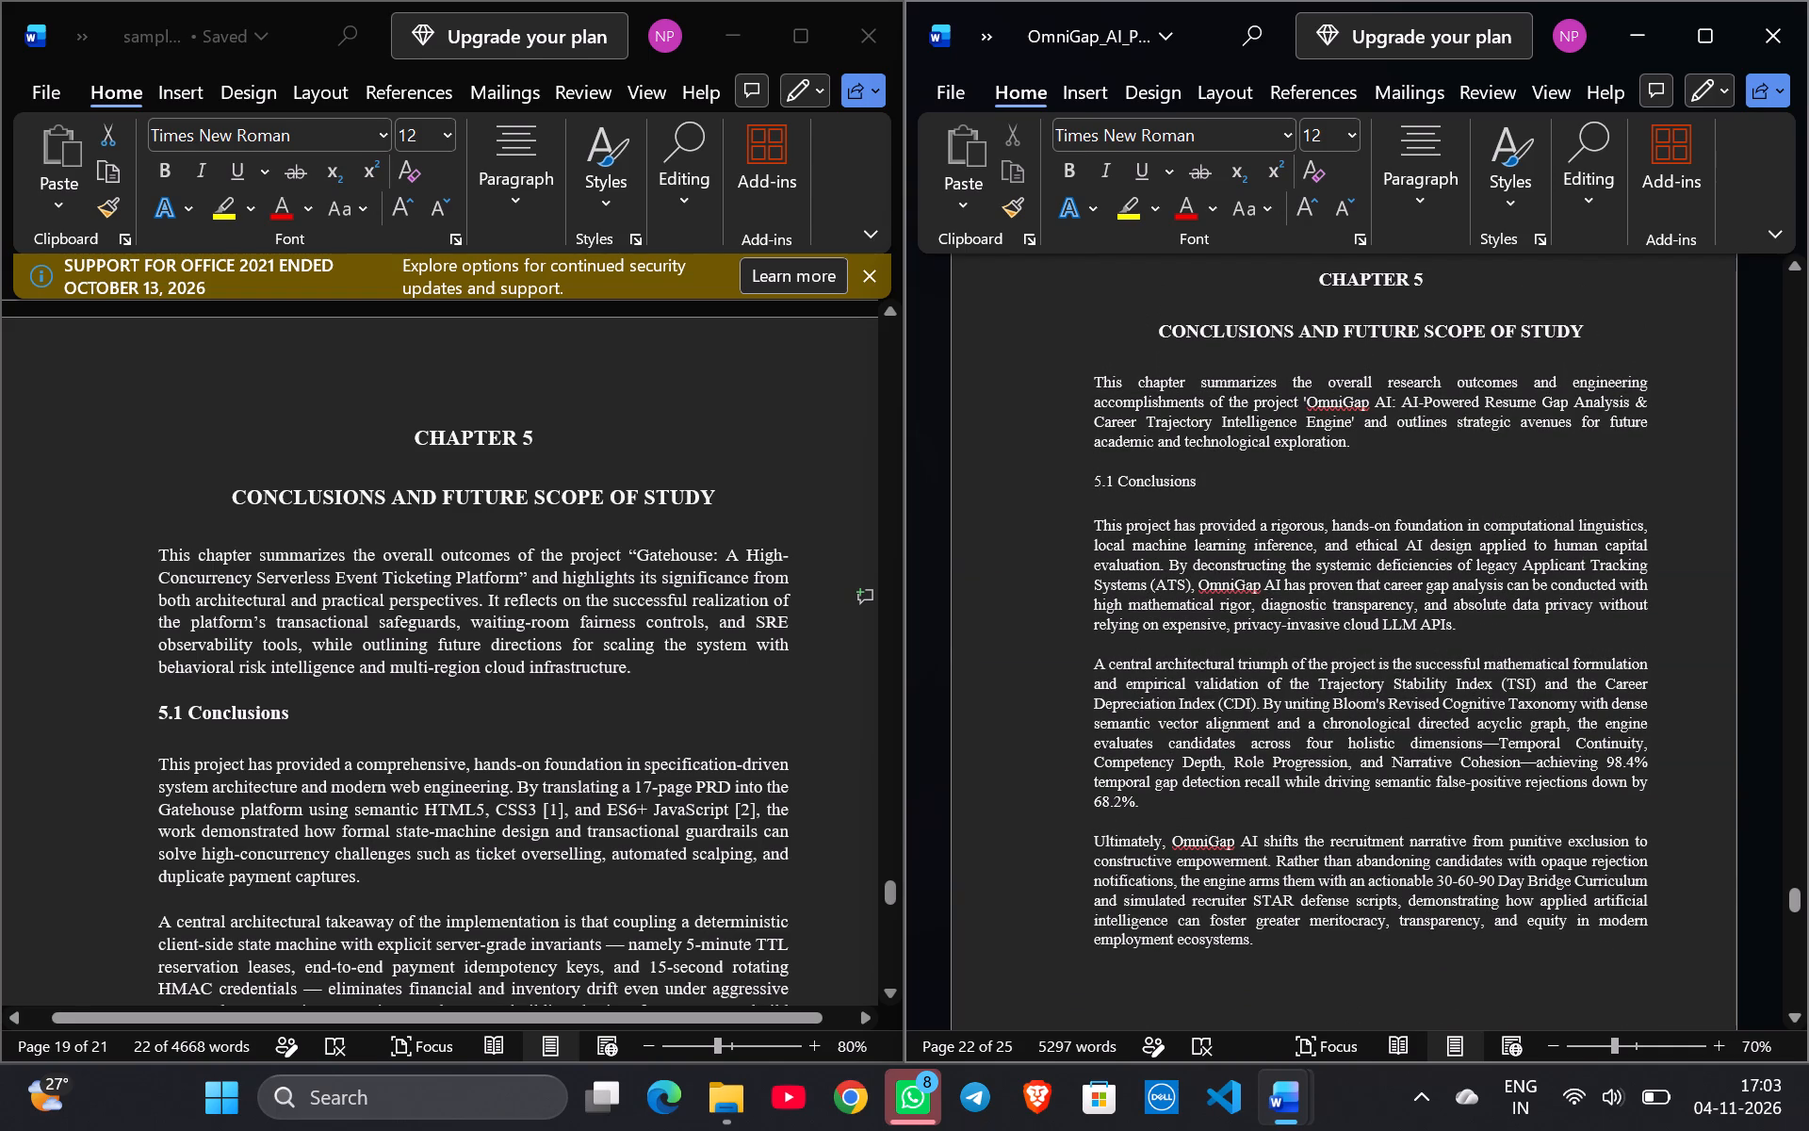
pyautogui.click(261, 708)
pyautogui.moveTo(261, 708); pyautogui.dragTo(243, 710)
pyautogui.click(243, 710)
pyautogui.doubleClick(243, 710)
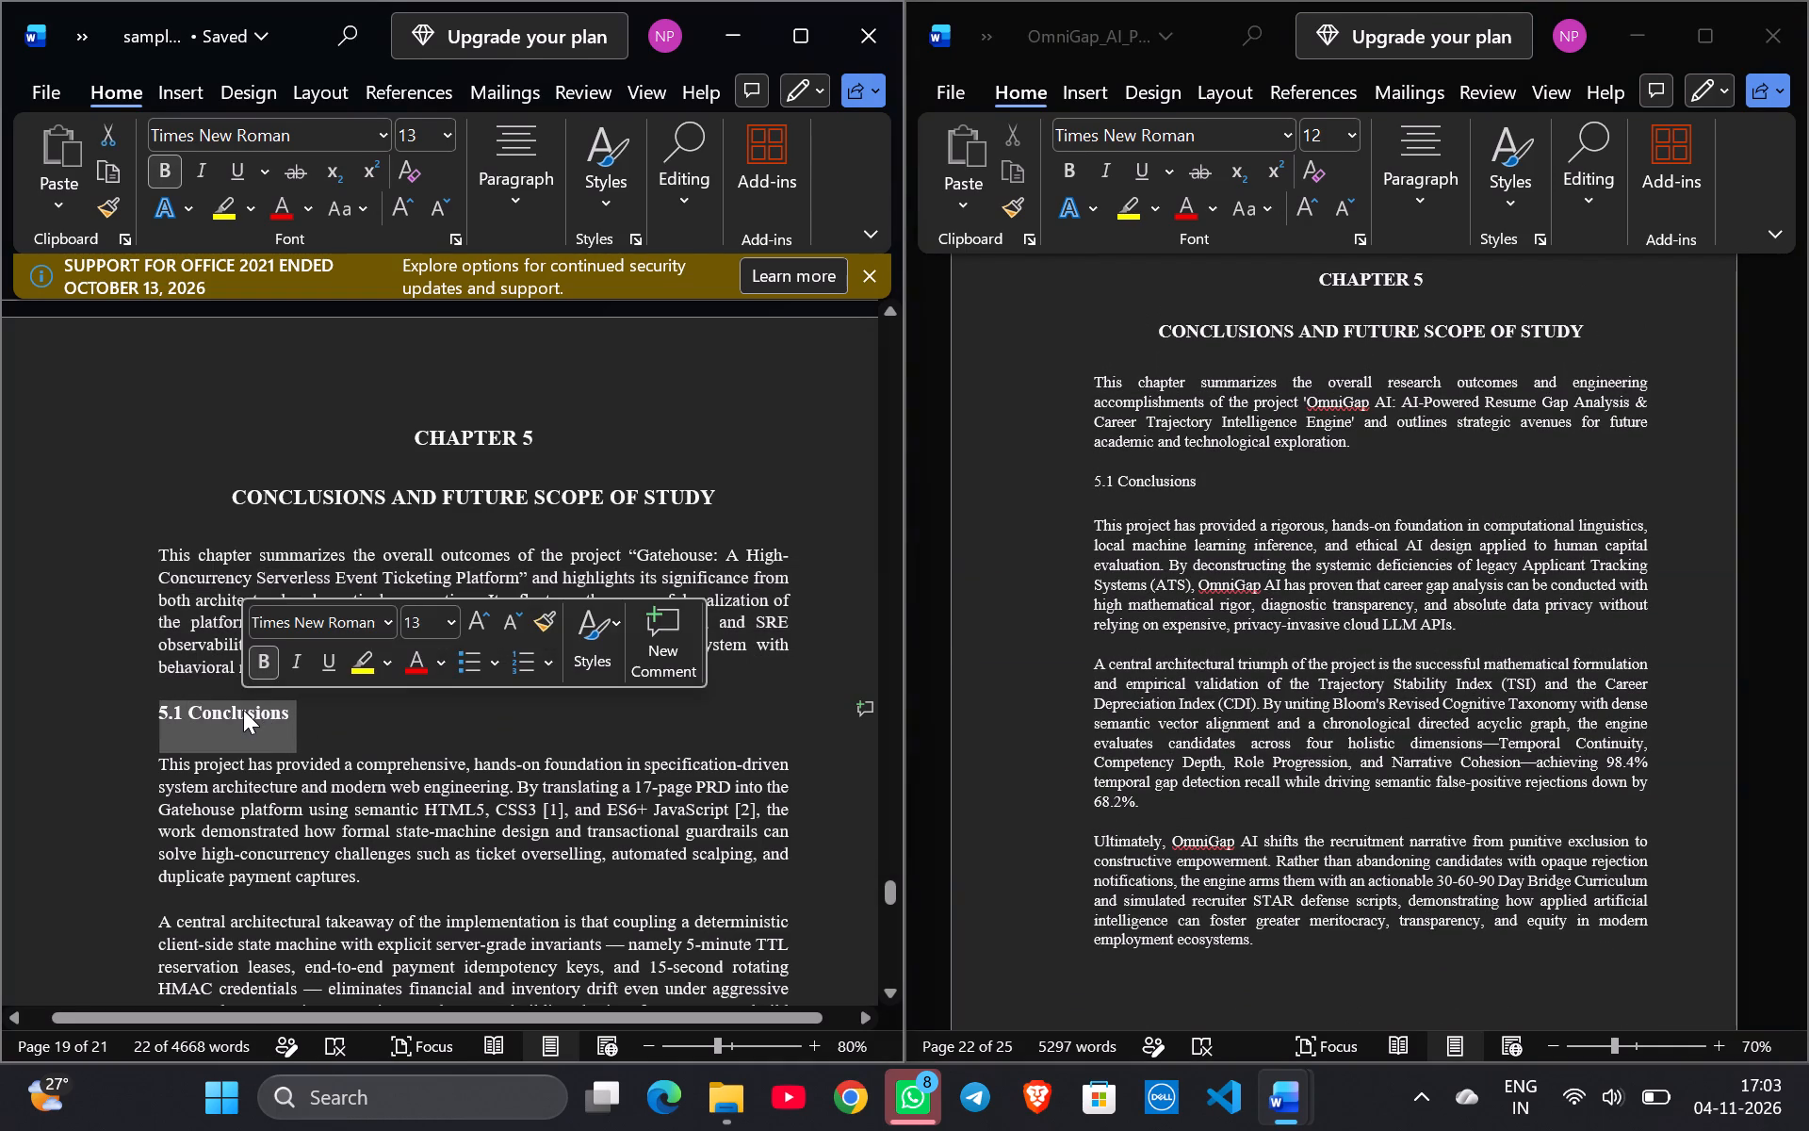
pyautogui.doubleClick(1150, 478)
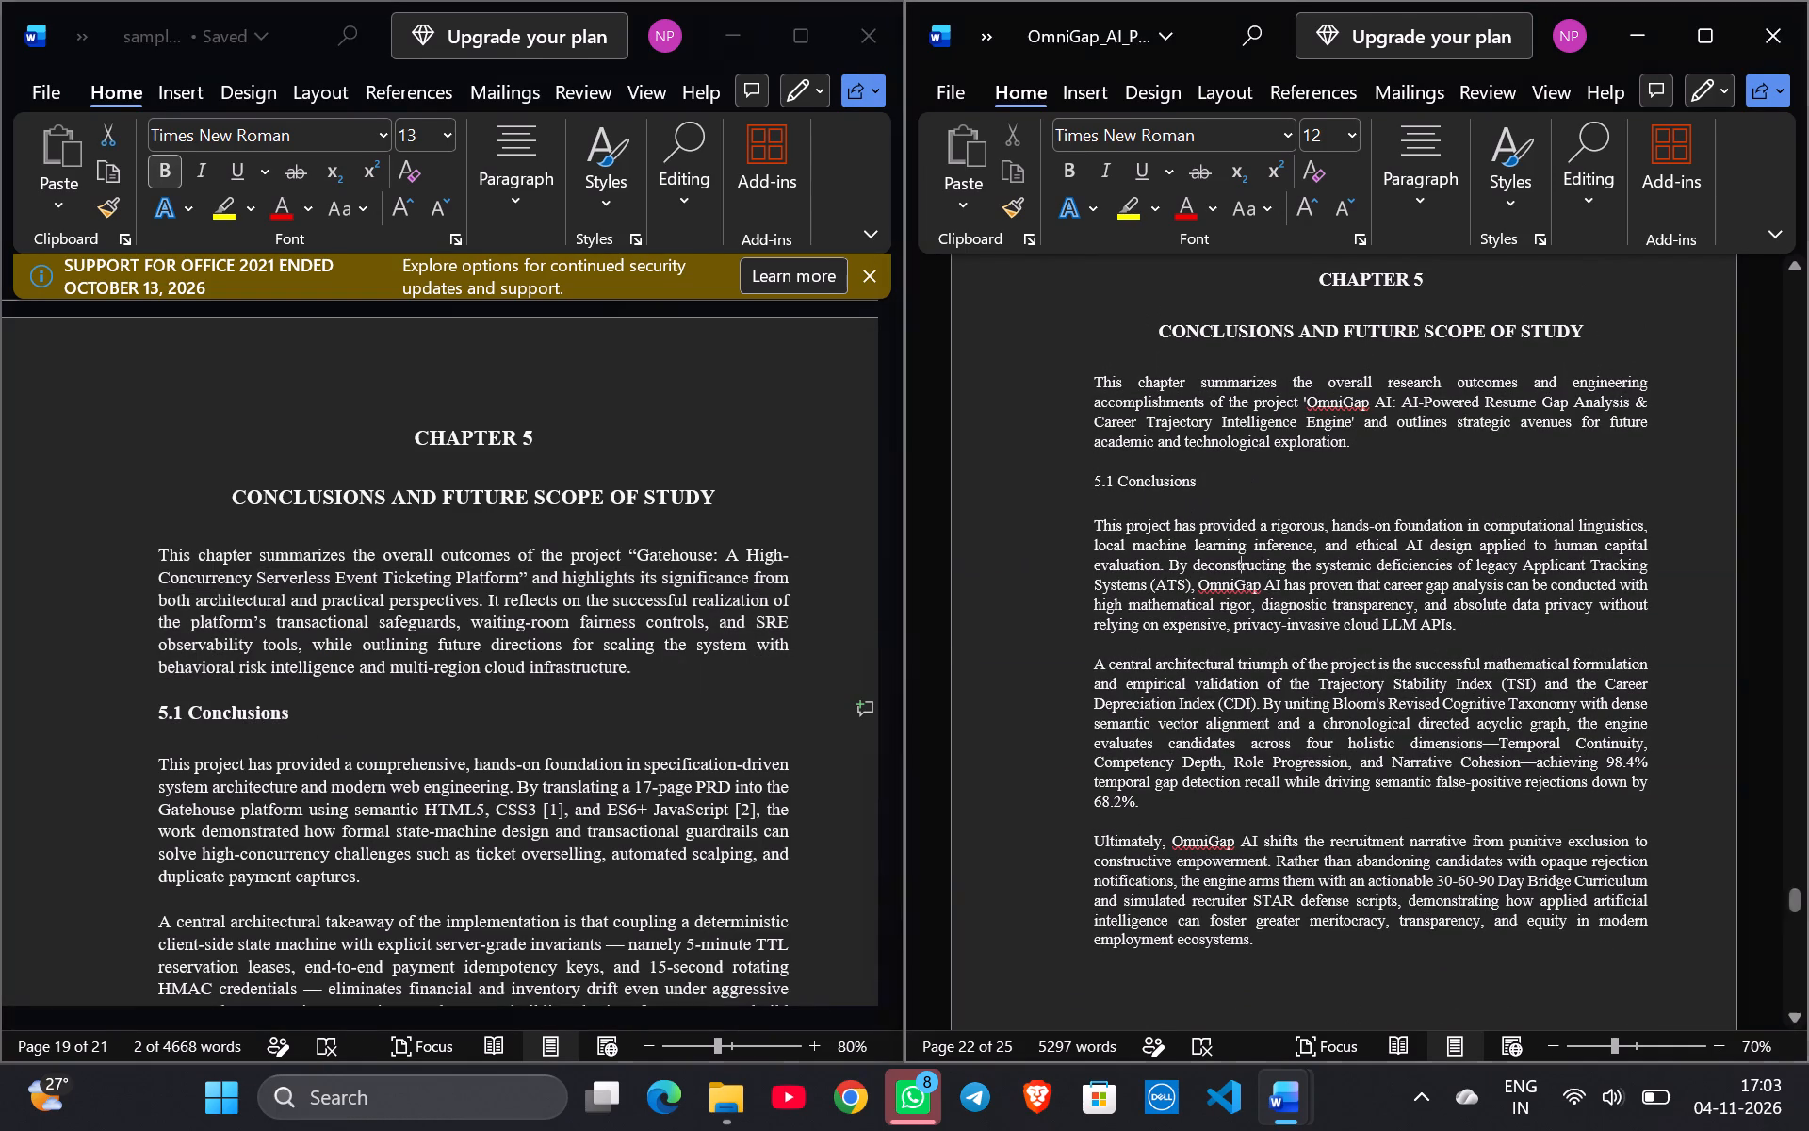
pyautogui.click(1150, 478)
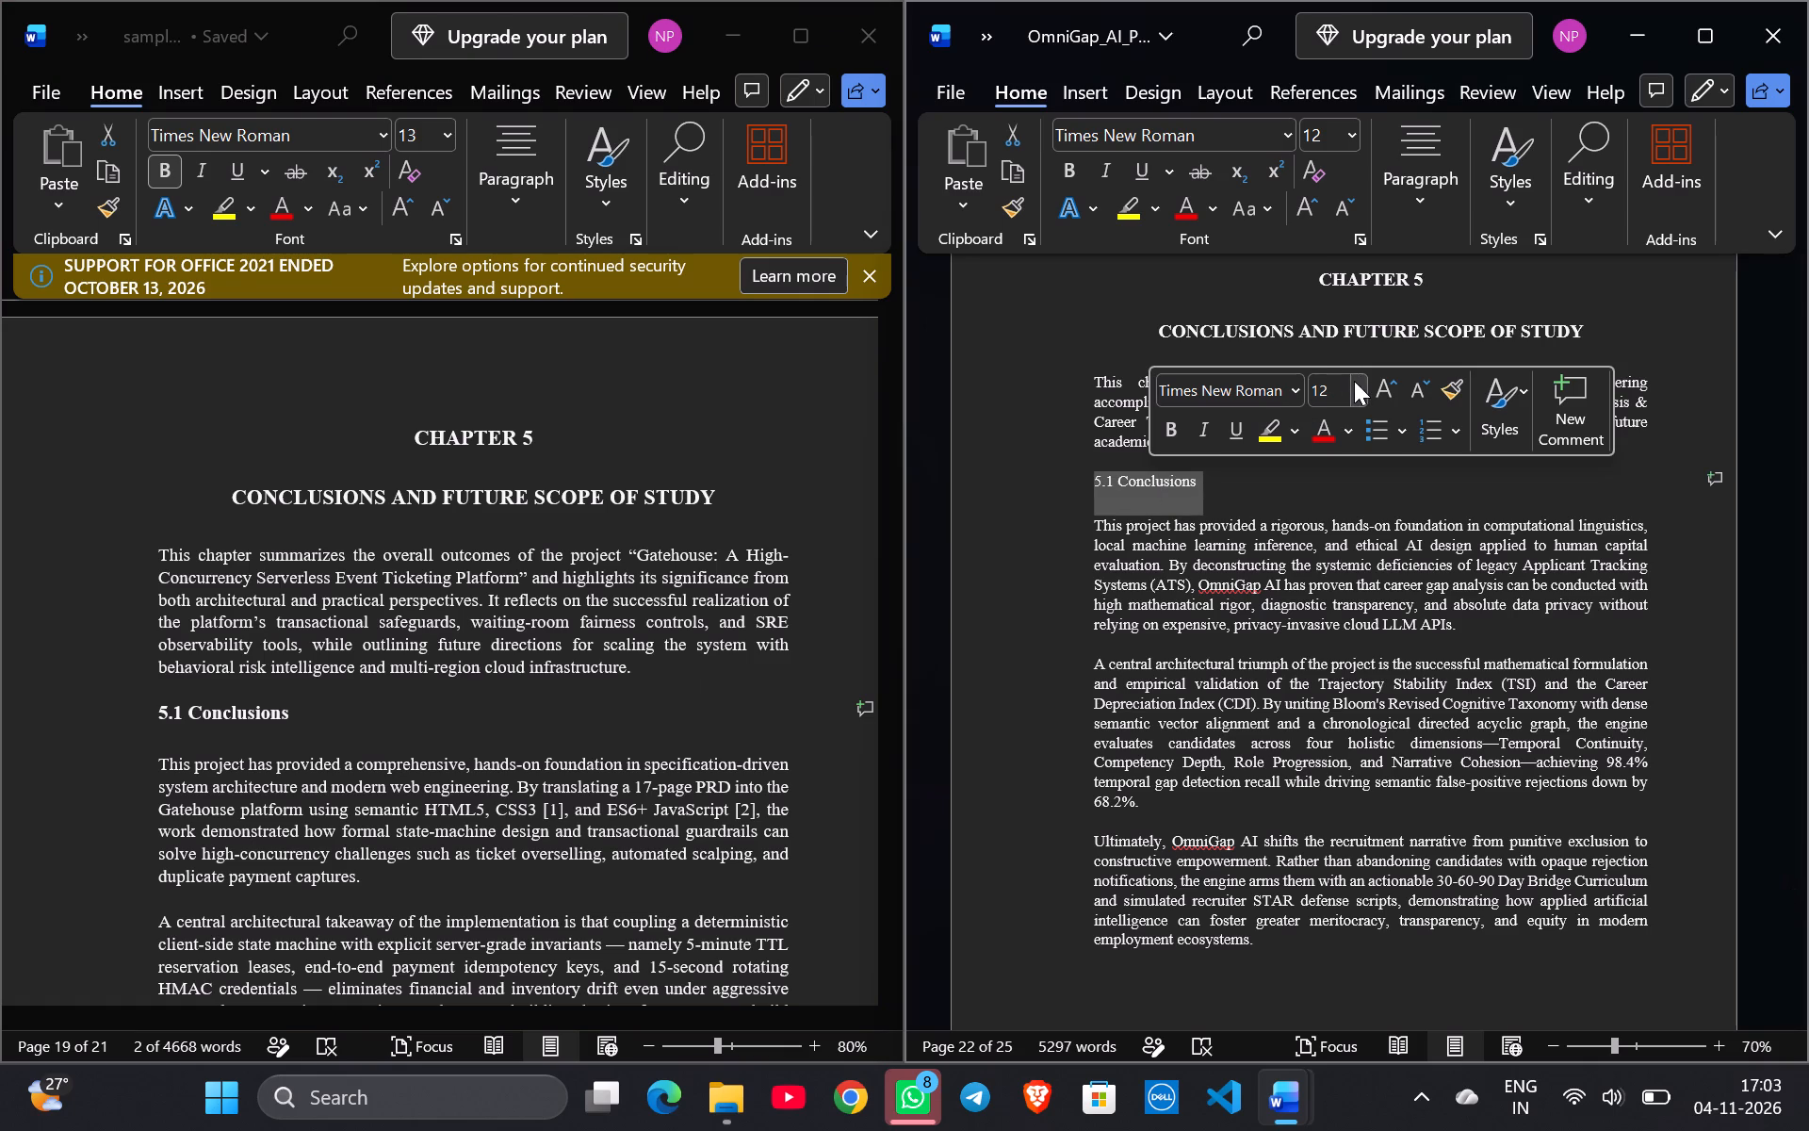
pyautogui.click(1354, 381)
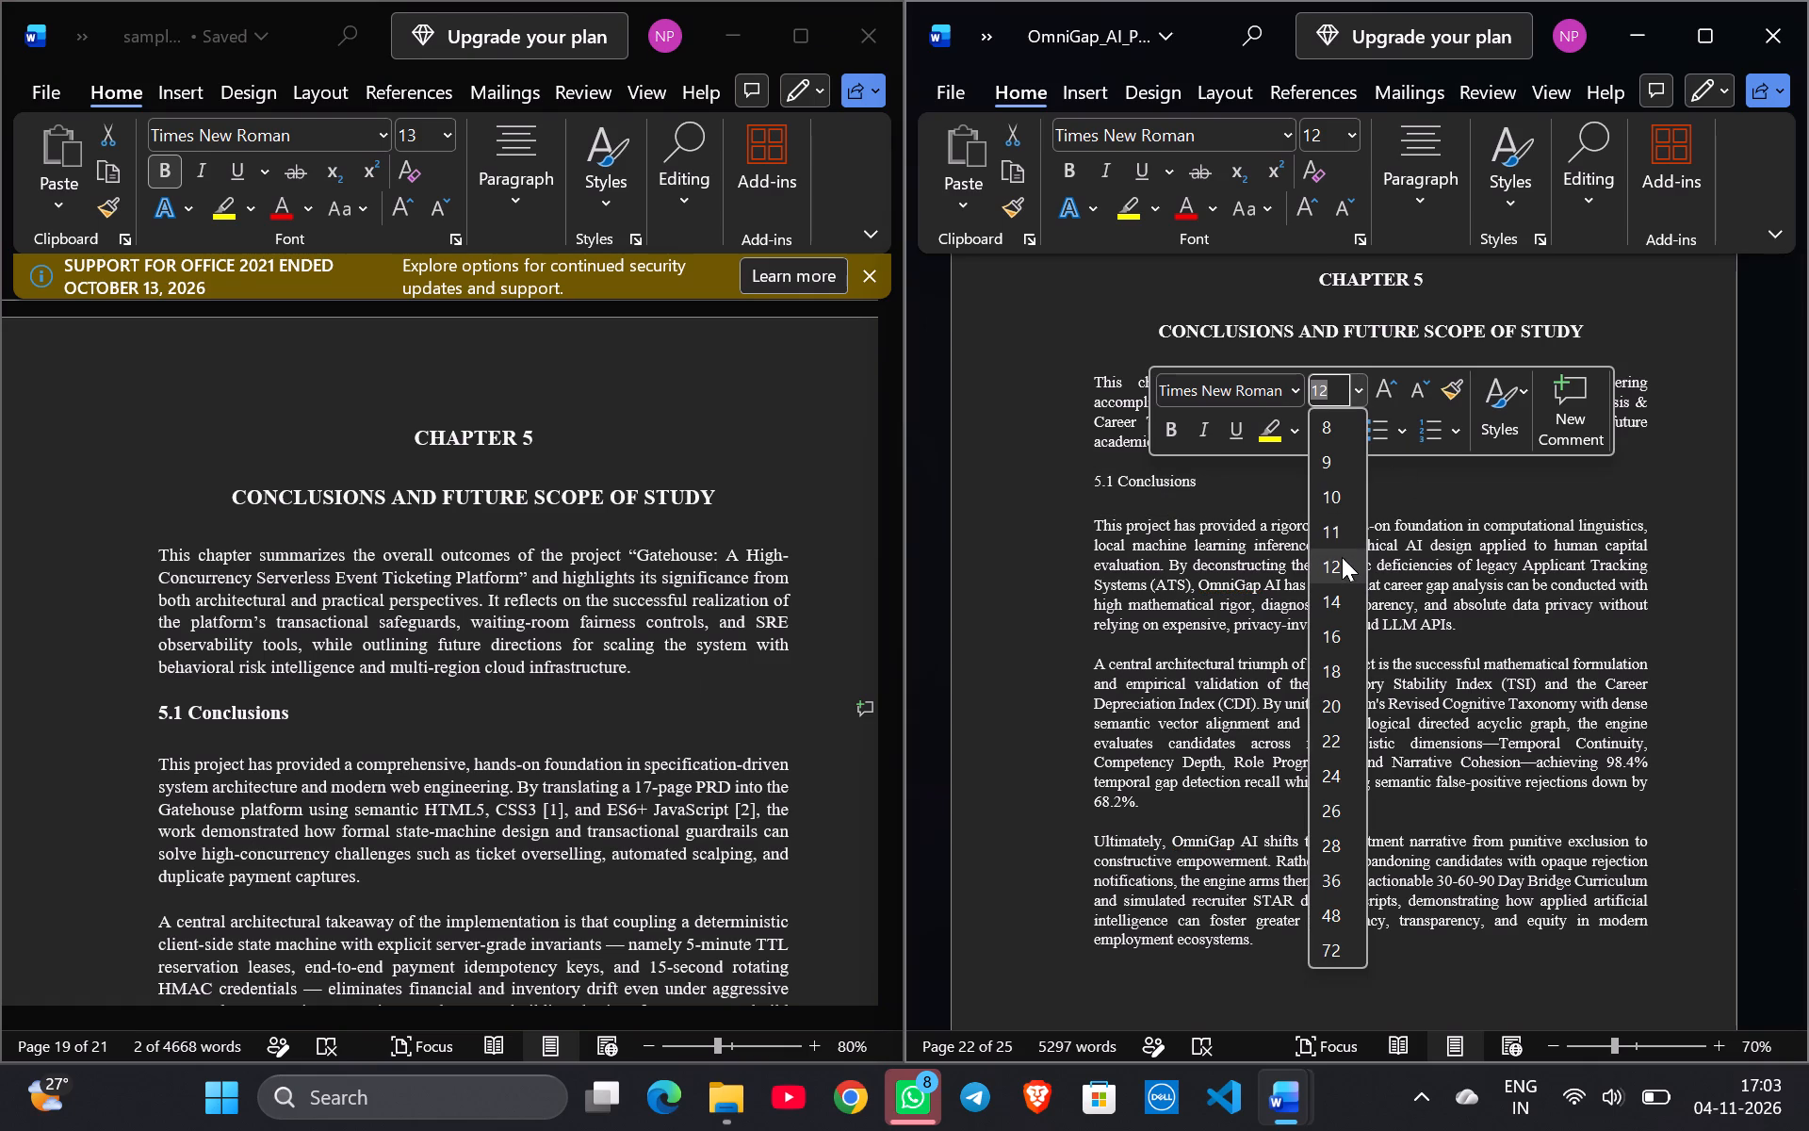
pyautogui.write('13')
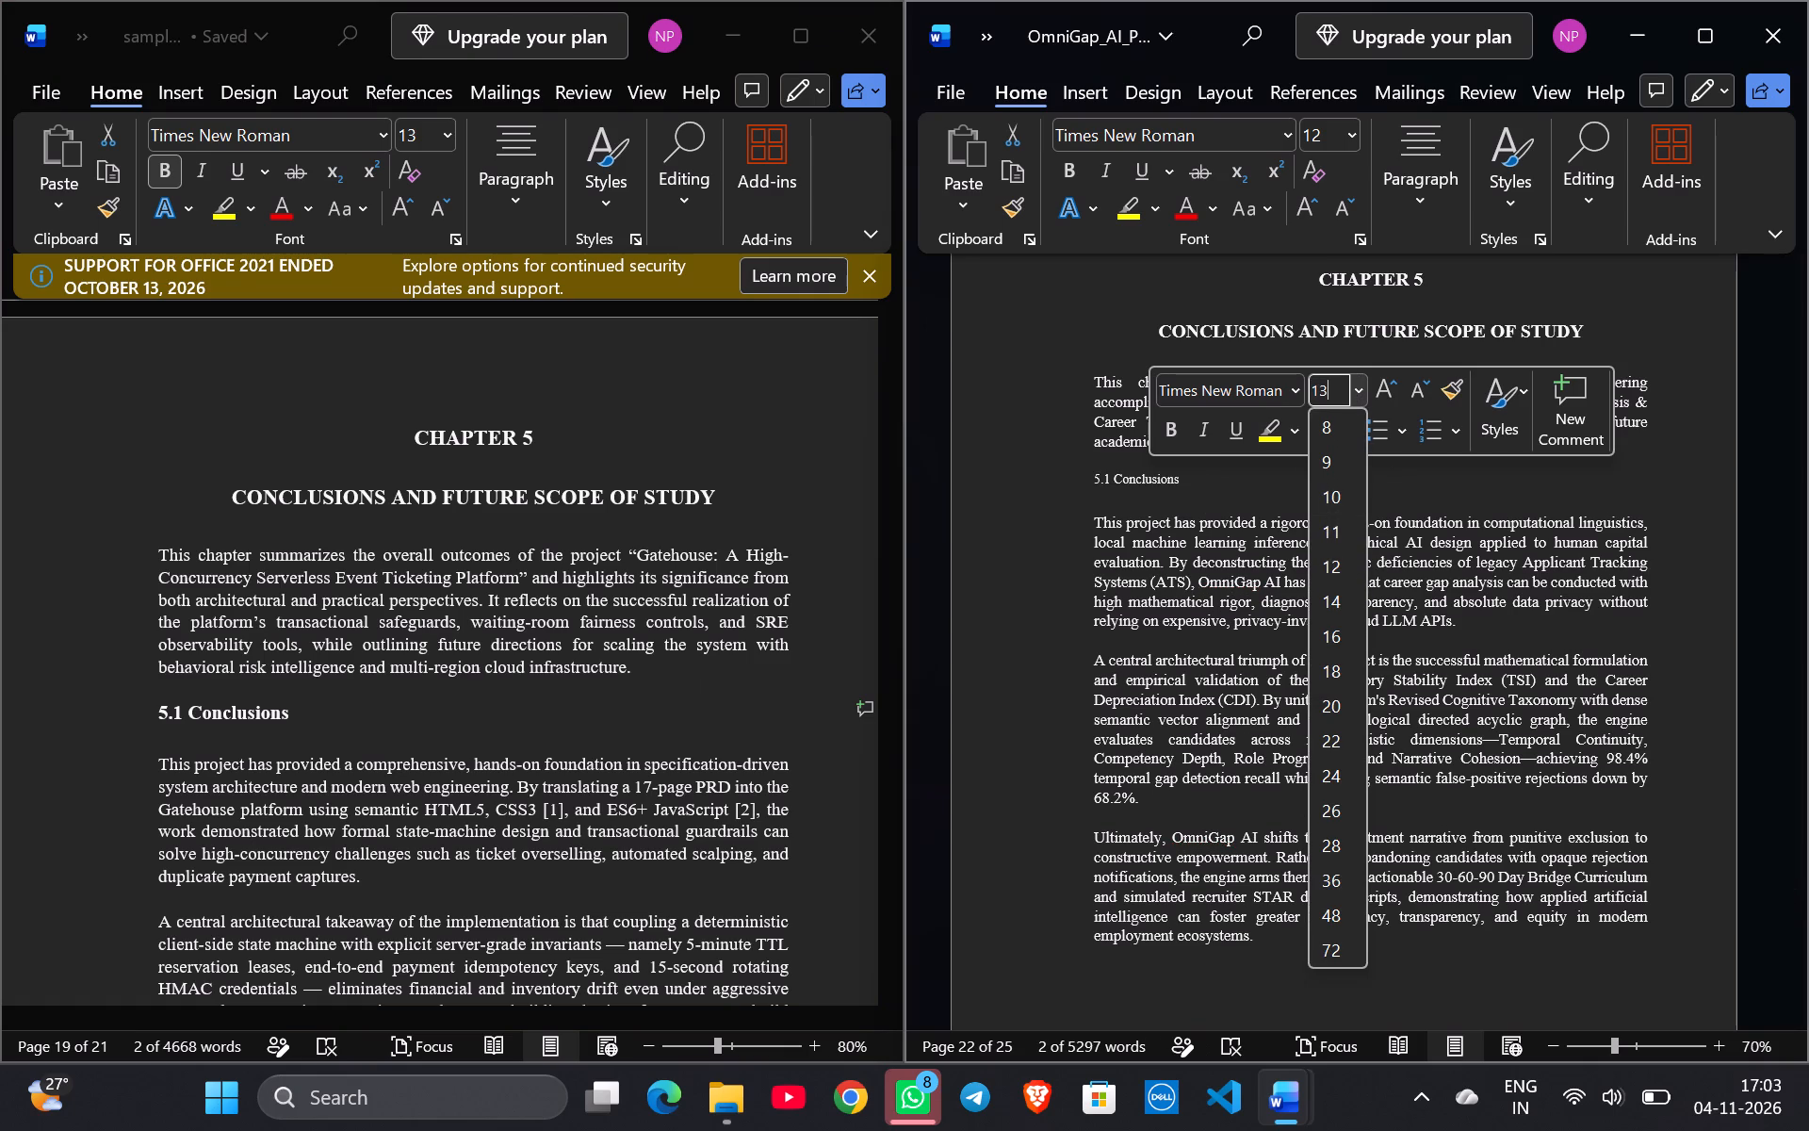
pyautogui.click(1168, 428)
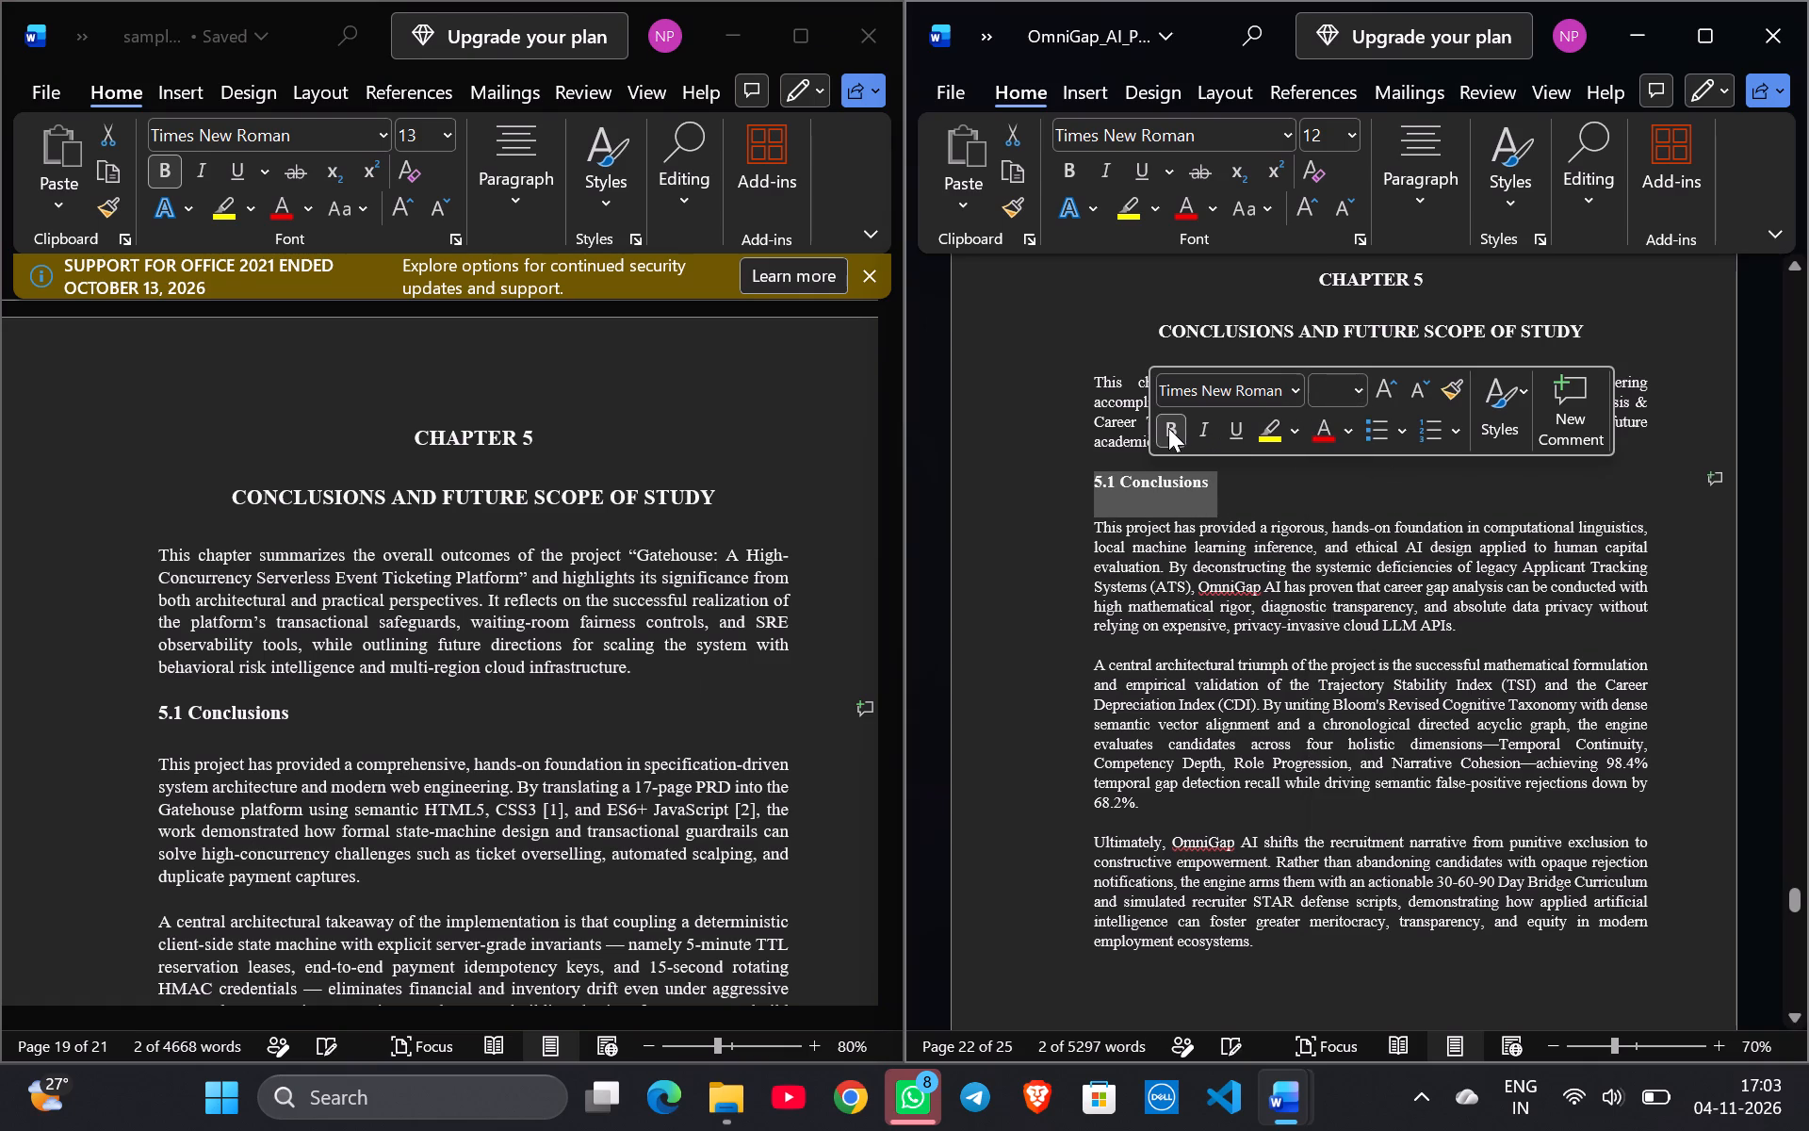
pyautogui.press('Escape')
pyautogui.press('Escape')
# Format the 5.2 Future Scope of Study heading in the OmniGap report as 13 pt bold.
pyautogui.scroll(-5, 1231, 616)
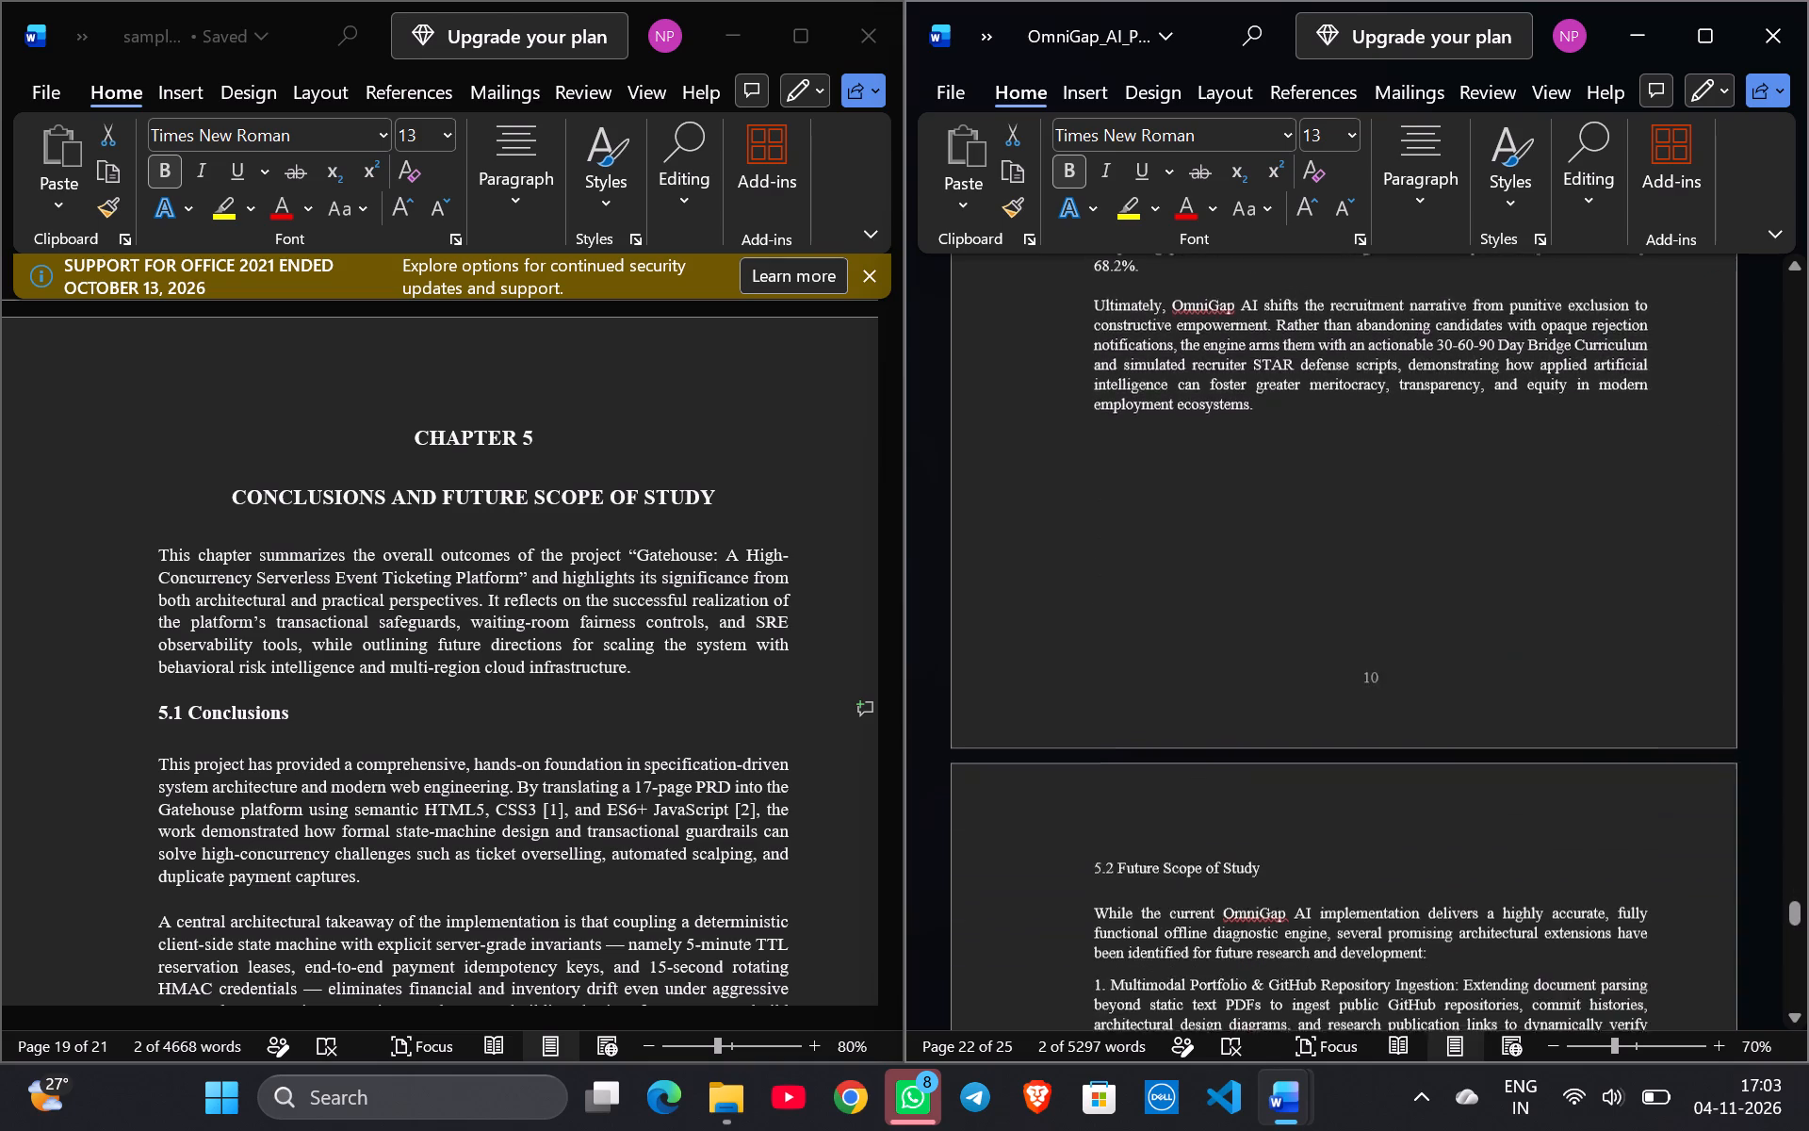
pyautogui.scroll(-1, 1231, 616)
pyautogui.doubleClick(1220, 628)
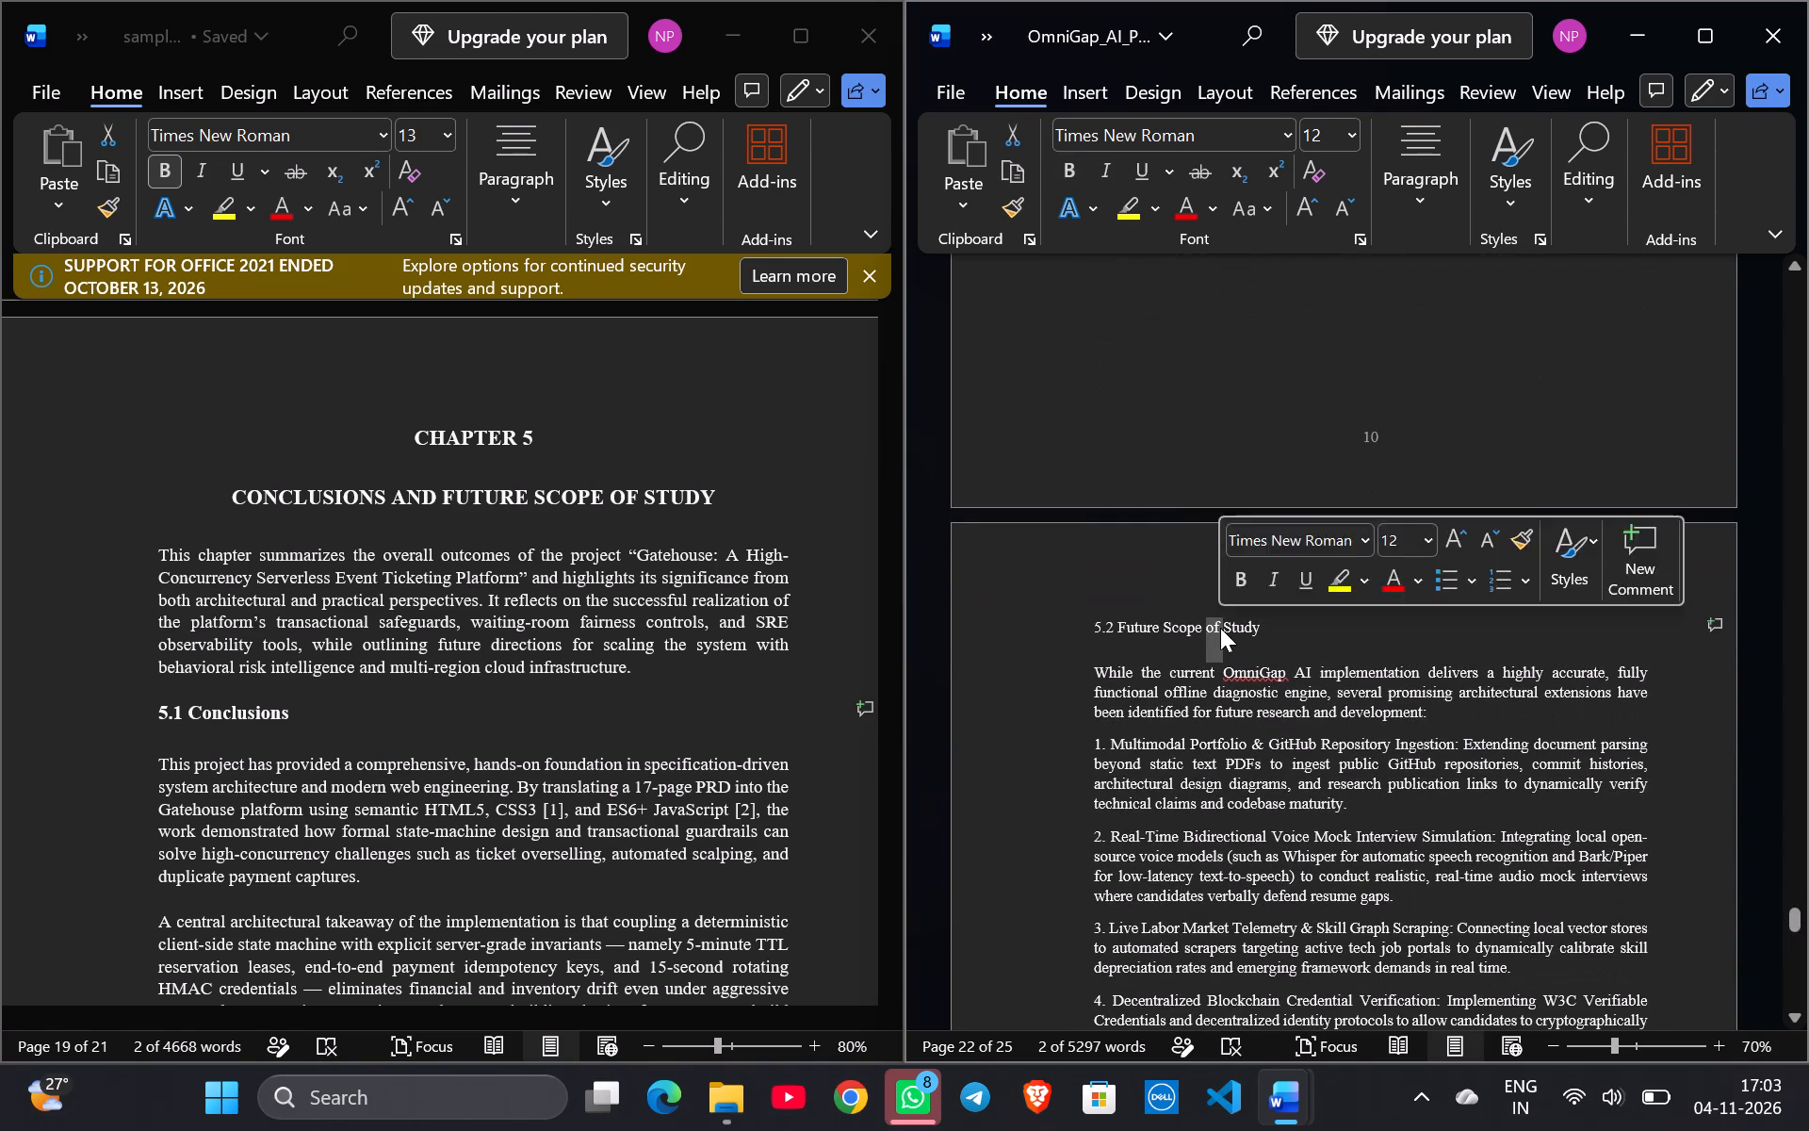
pyautogui.click(1220, 628)
pyautogui.tripleClick(1220, 627)
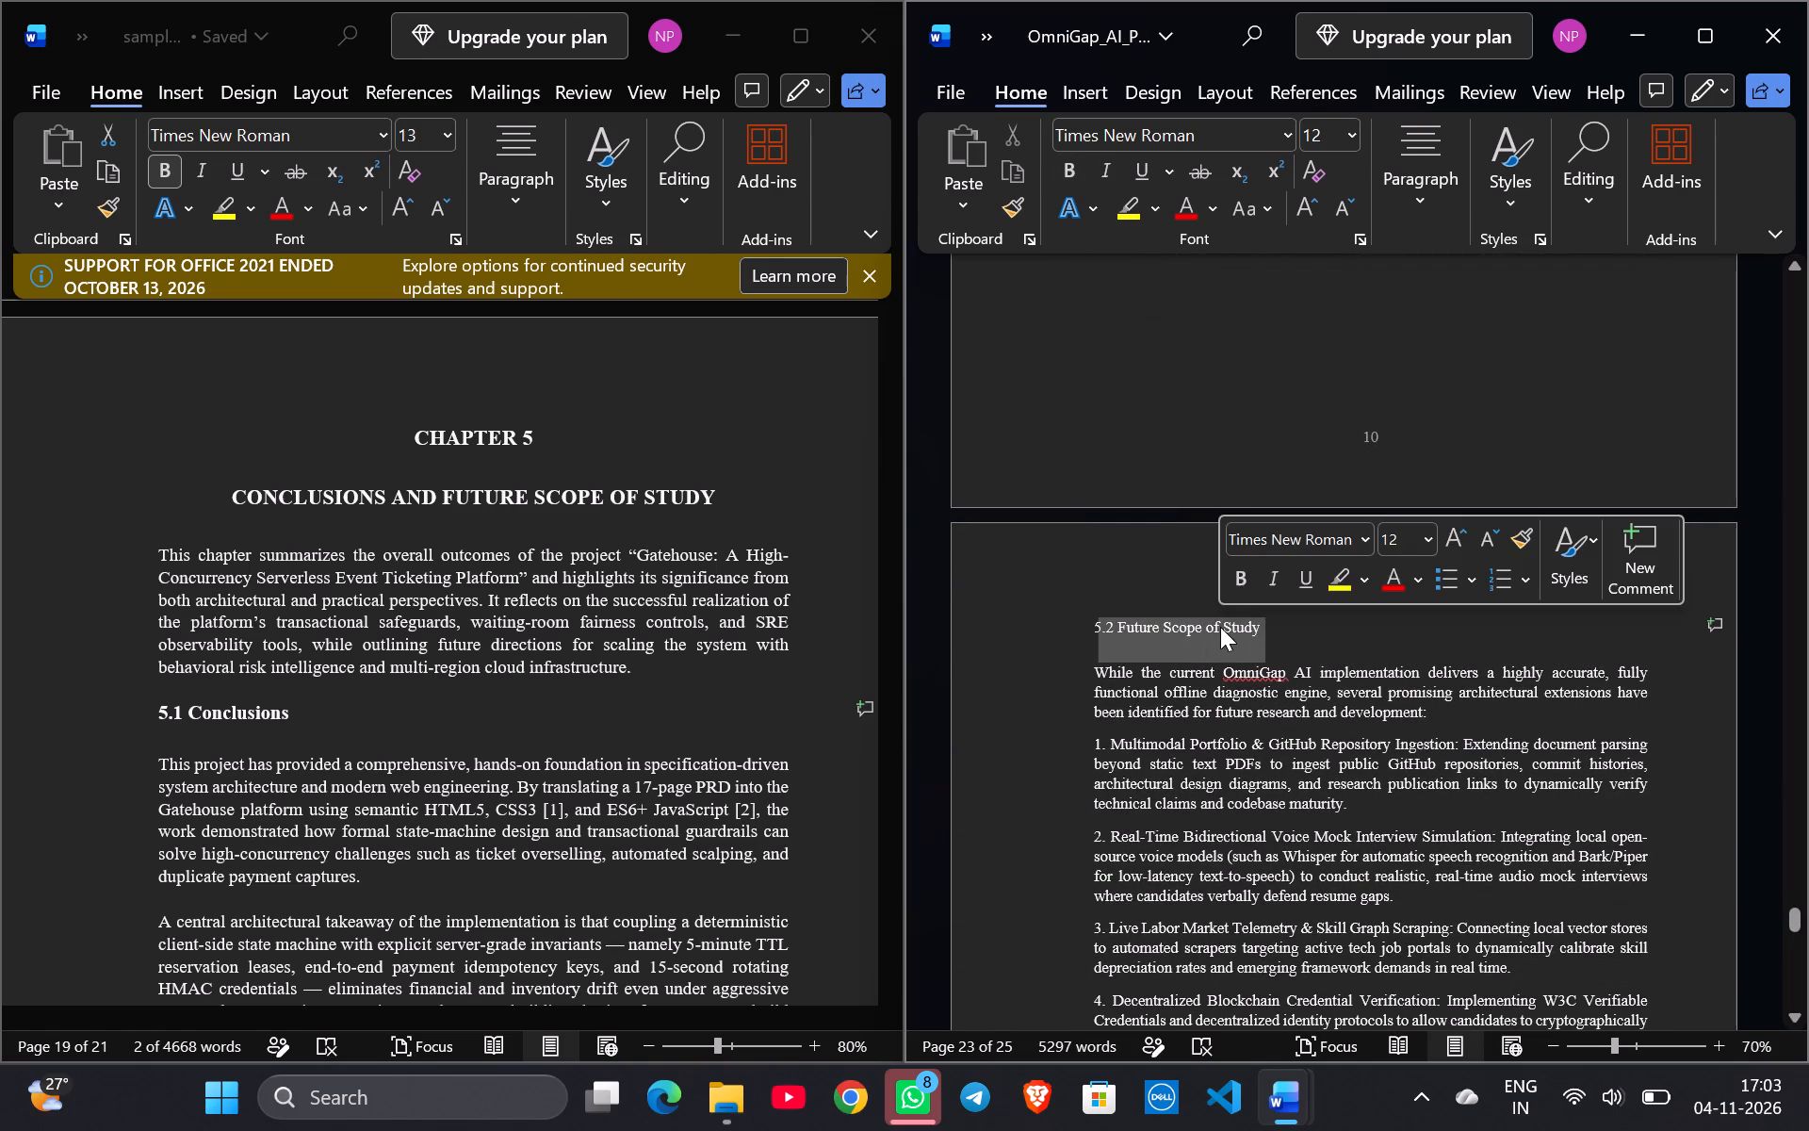
pyautogui.moveTo(1426, 536); pyautogui.dragTo(1497, 555)
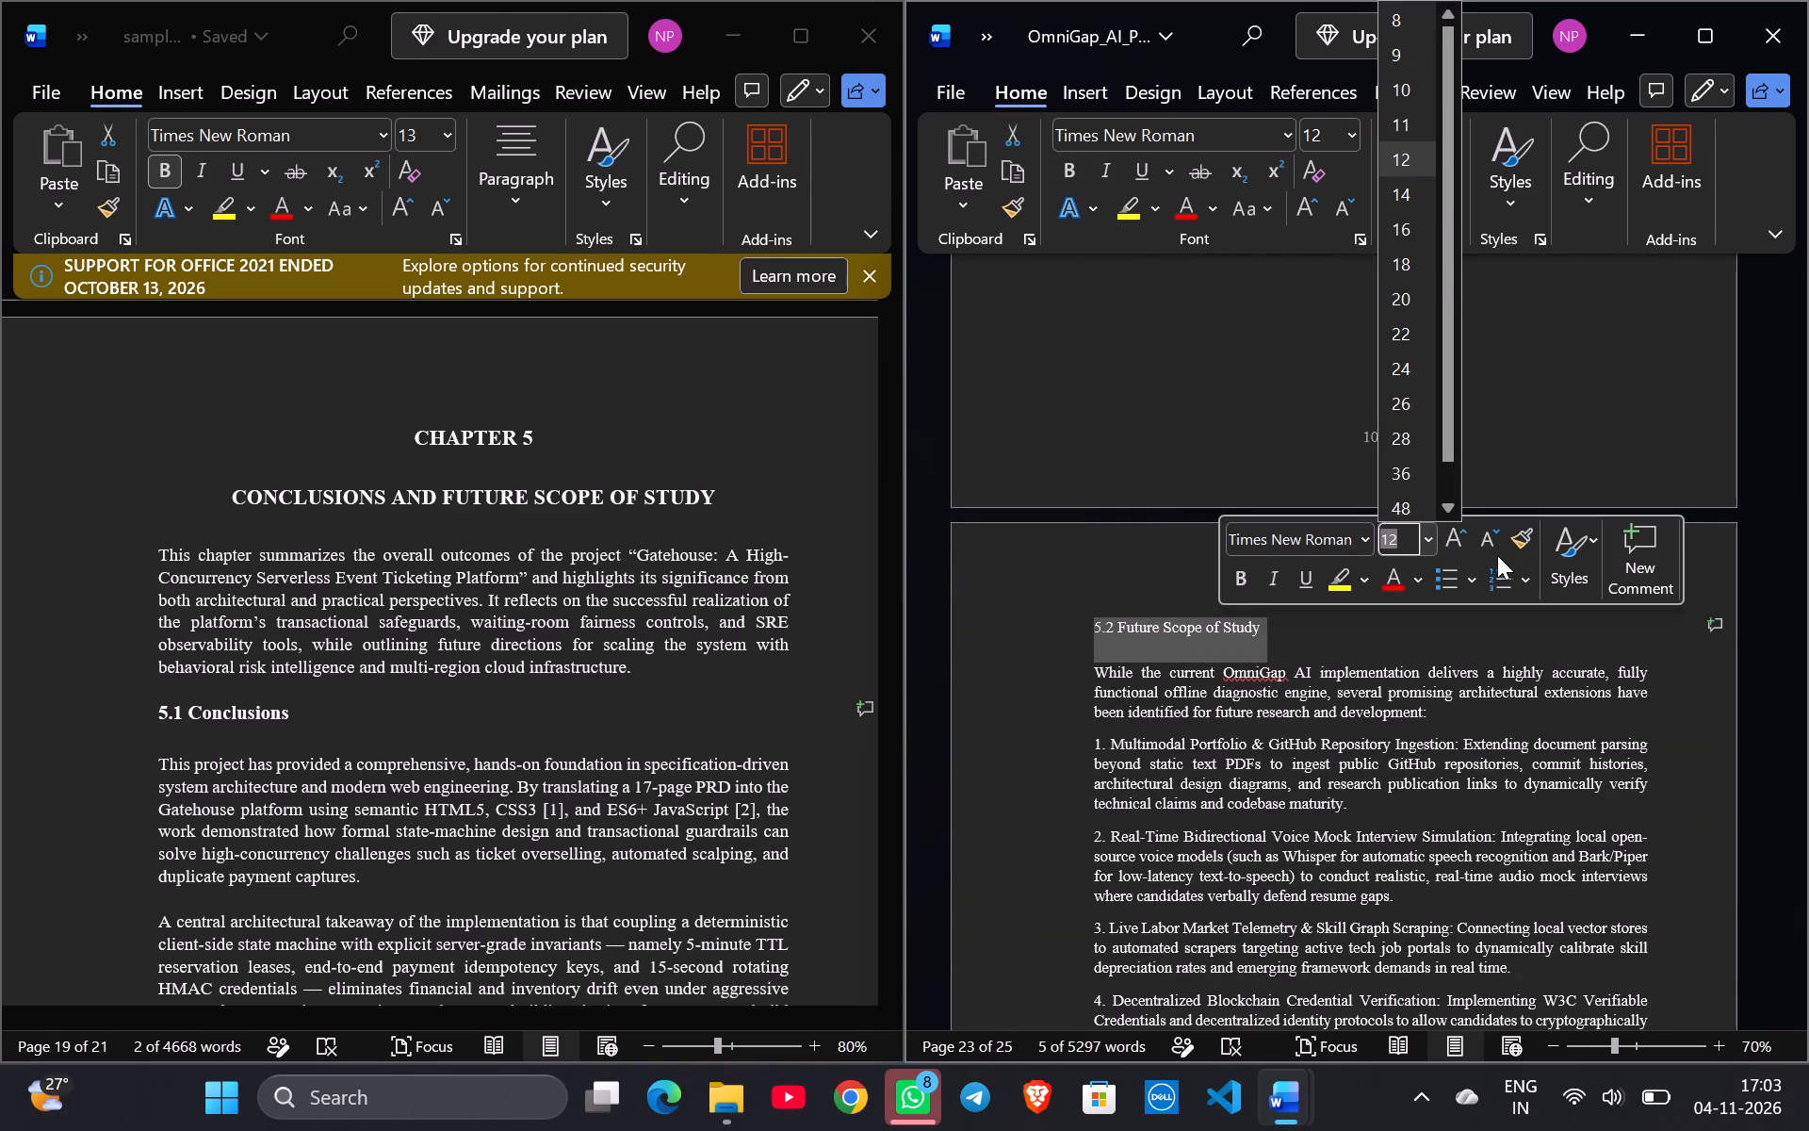
pyautogui.moveTo(1497, 555); pyautogui.dragTo(1471, 407)
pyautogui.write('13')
pyautogui.click(1232, 587)
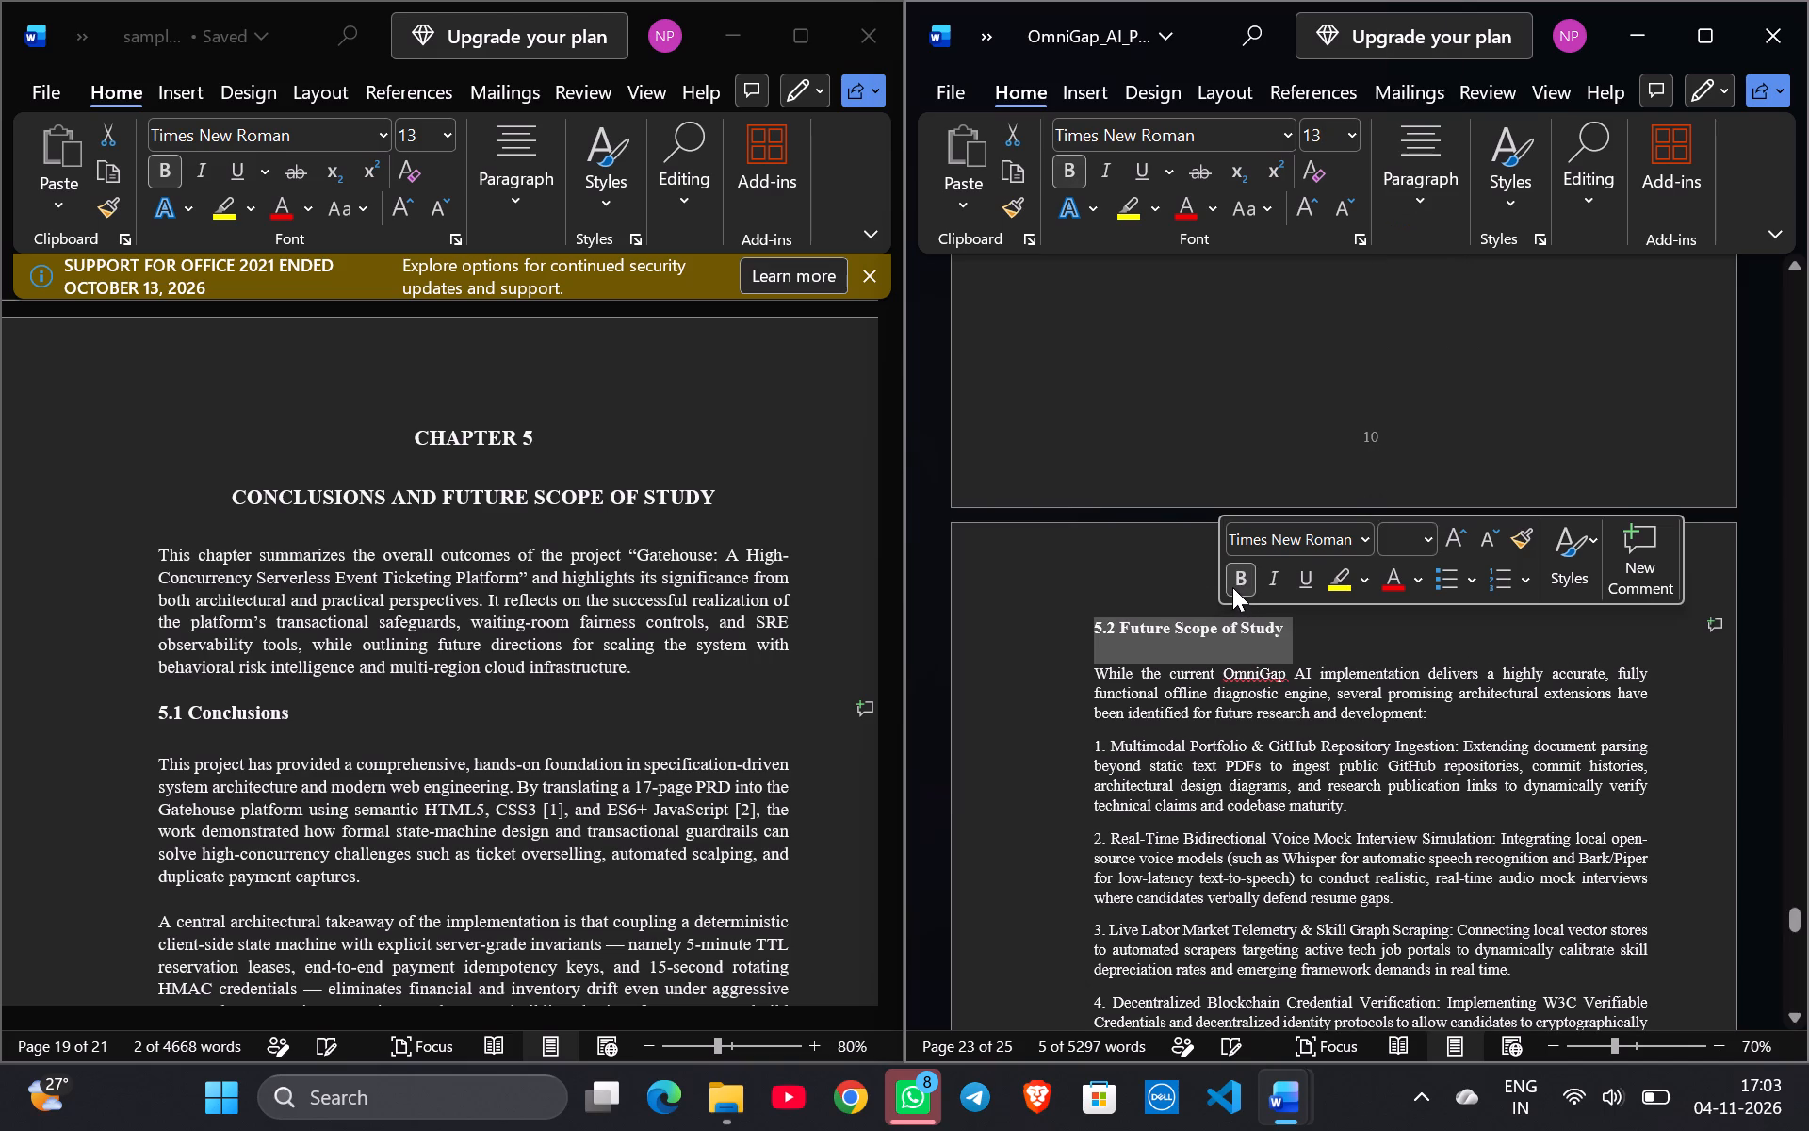
pyautogui.click(1069, 606)
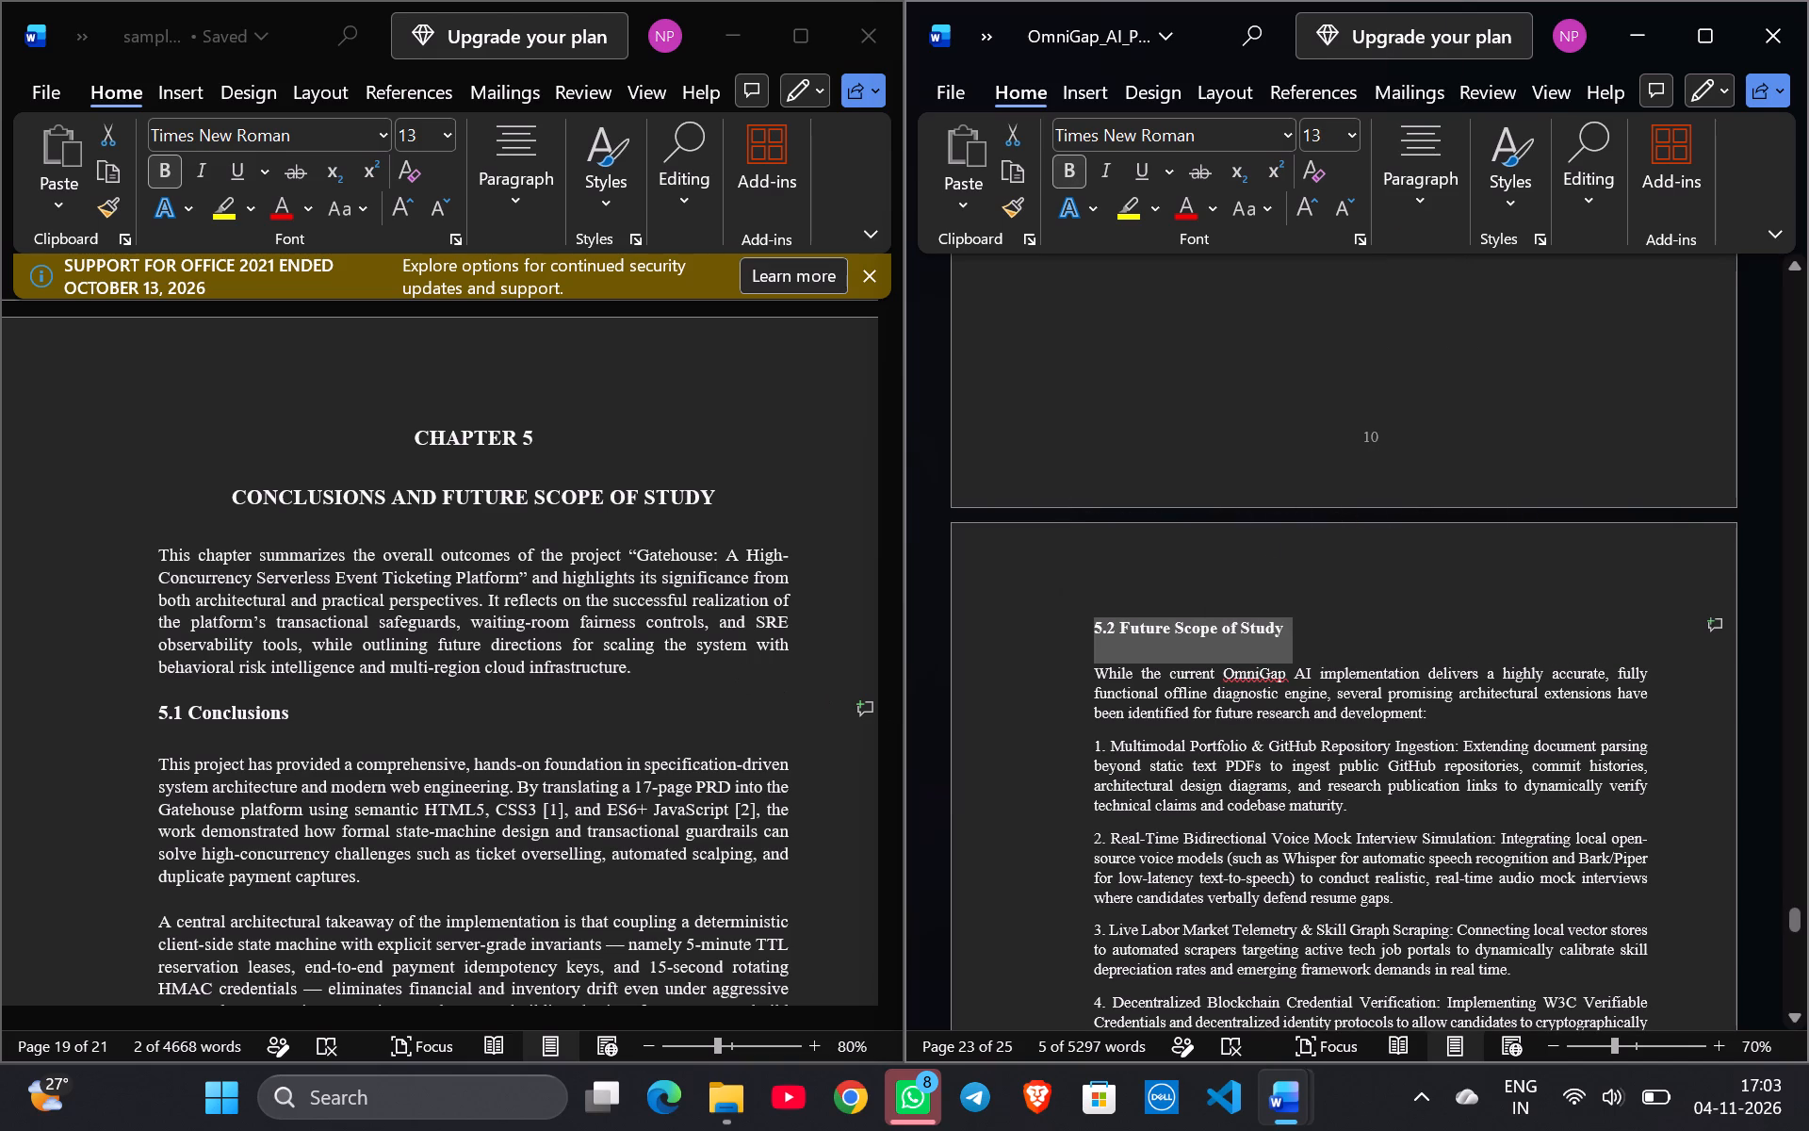
pyautogui.click(1203, 815)
# Compare section 5.2 Future Scope of Study and the References pages in both reports, including the text formatting of the reference entries.
pyautogui.scroll(-2, 1203, 815)
pyautogui.scroll(-3, 614, 701)
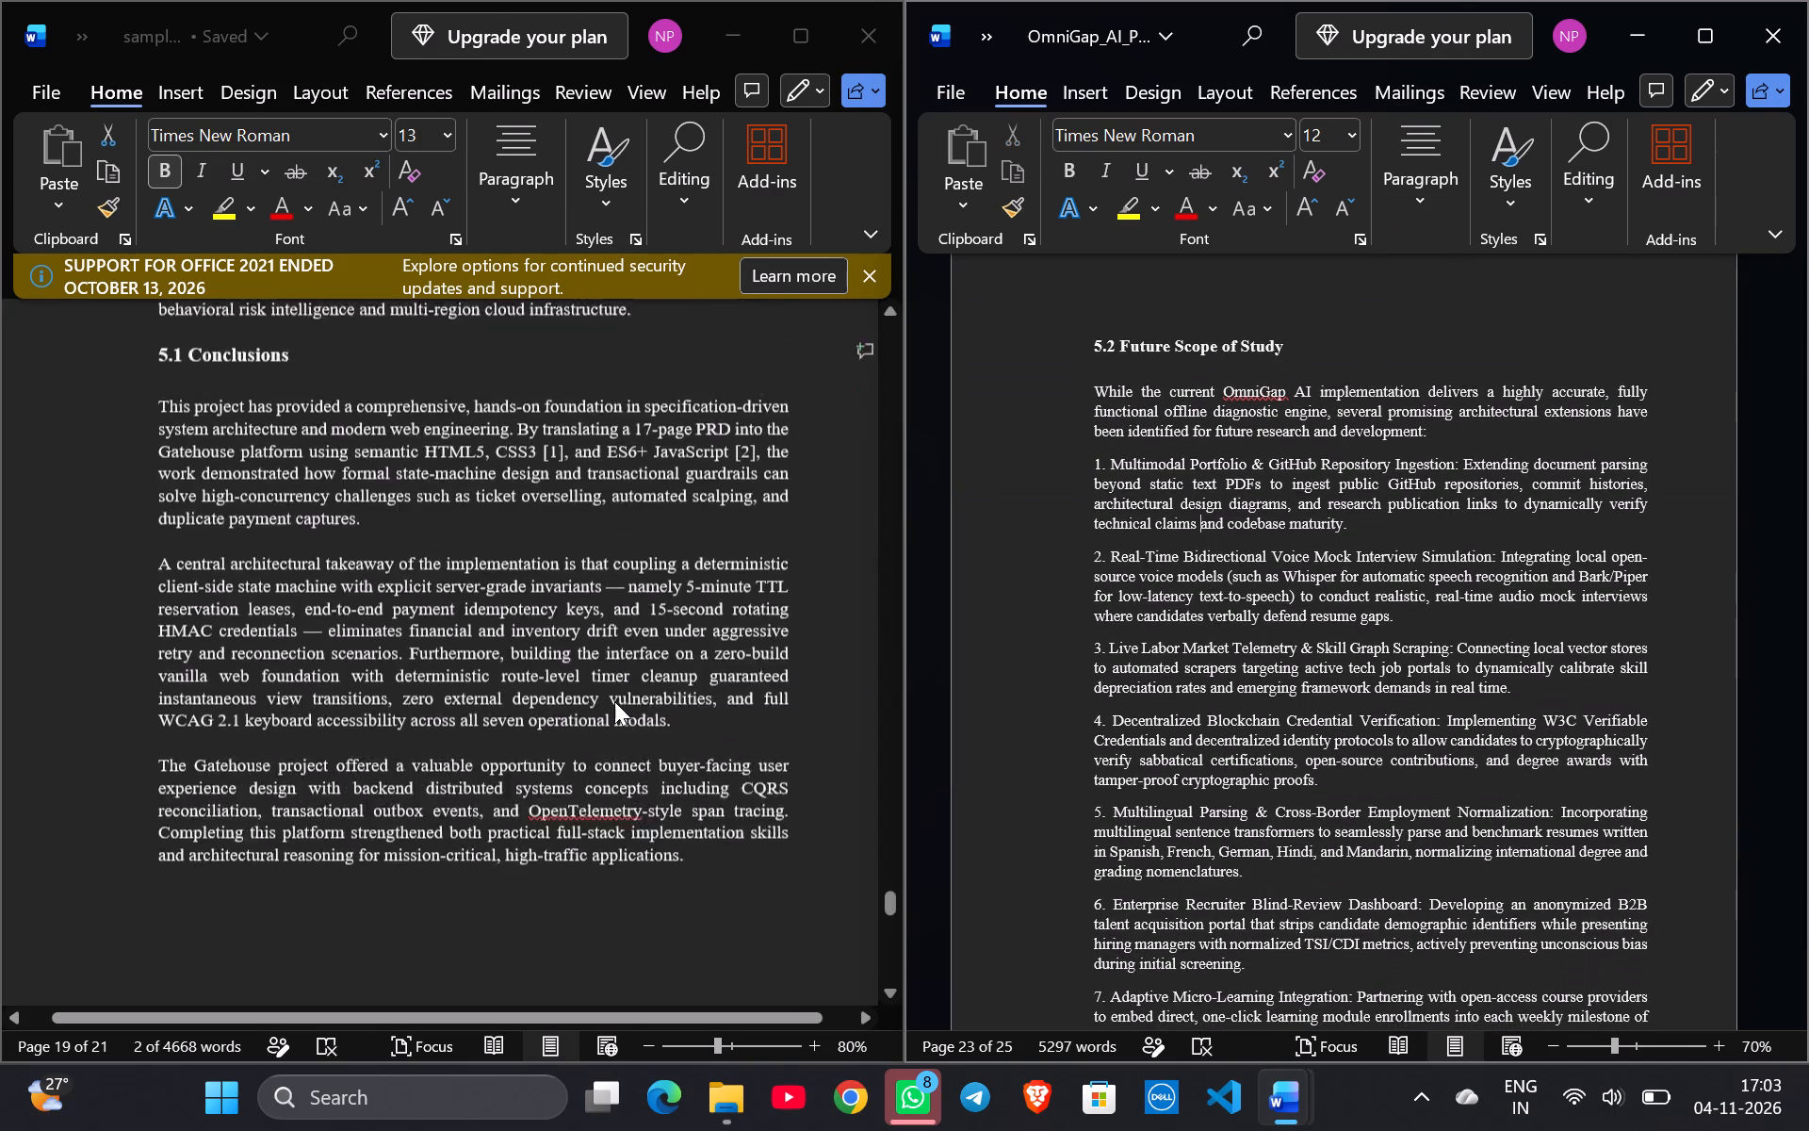
pyautogui.scroll(-3, 614, 701)
pyautogui.scroll(-2, 1300, 728)
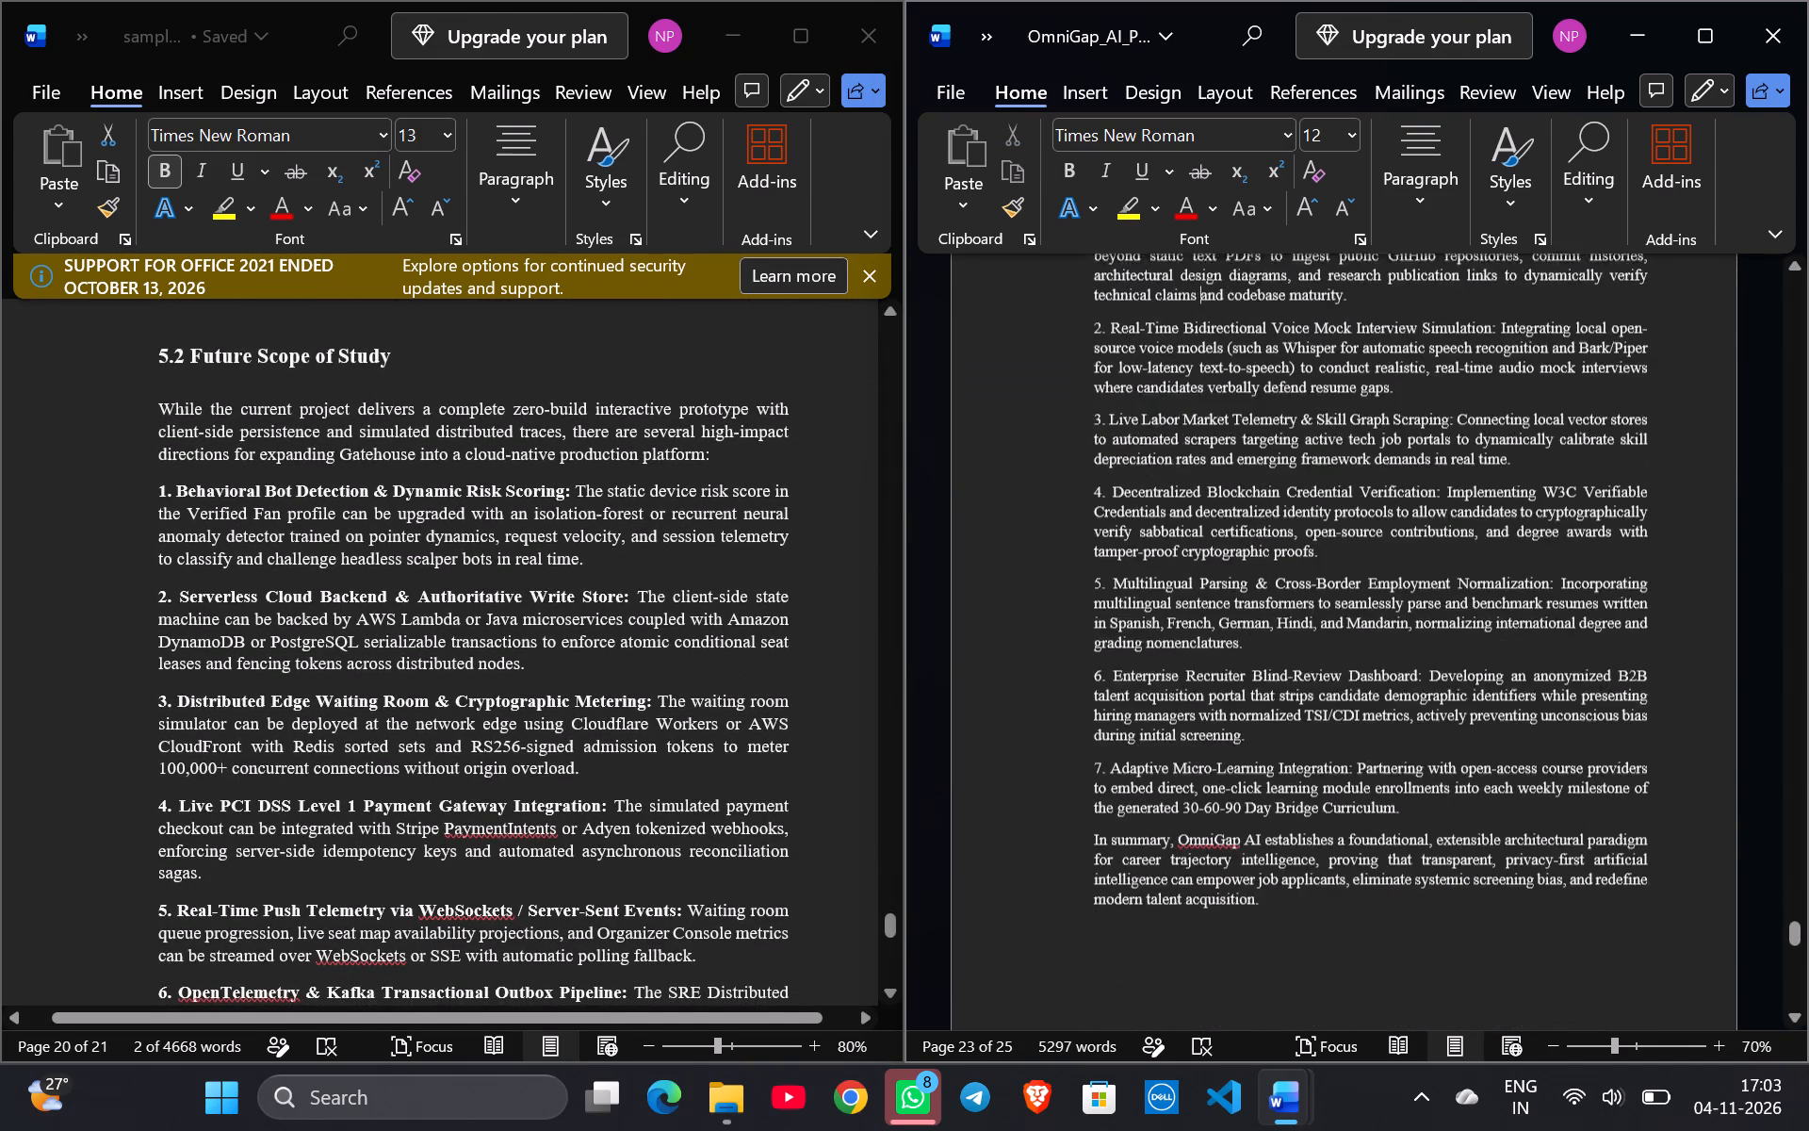
pyautogui.scroll(-2, 1300, 728)
pyautogui.hscroll(3, 1300, 728)
pyautogui.scroll(-2, 561, 713)
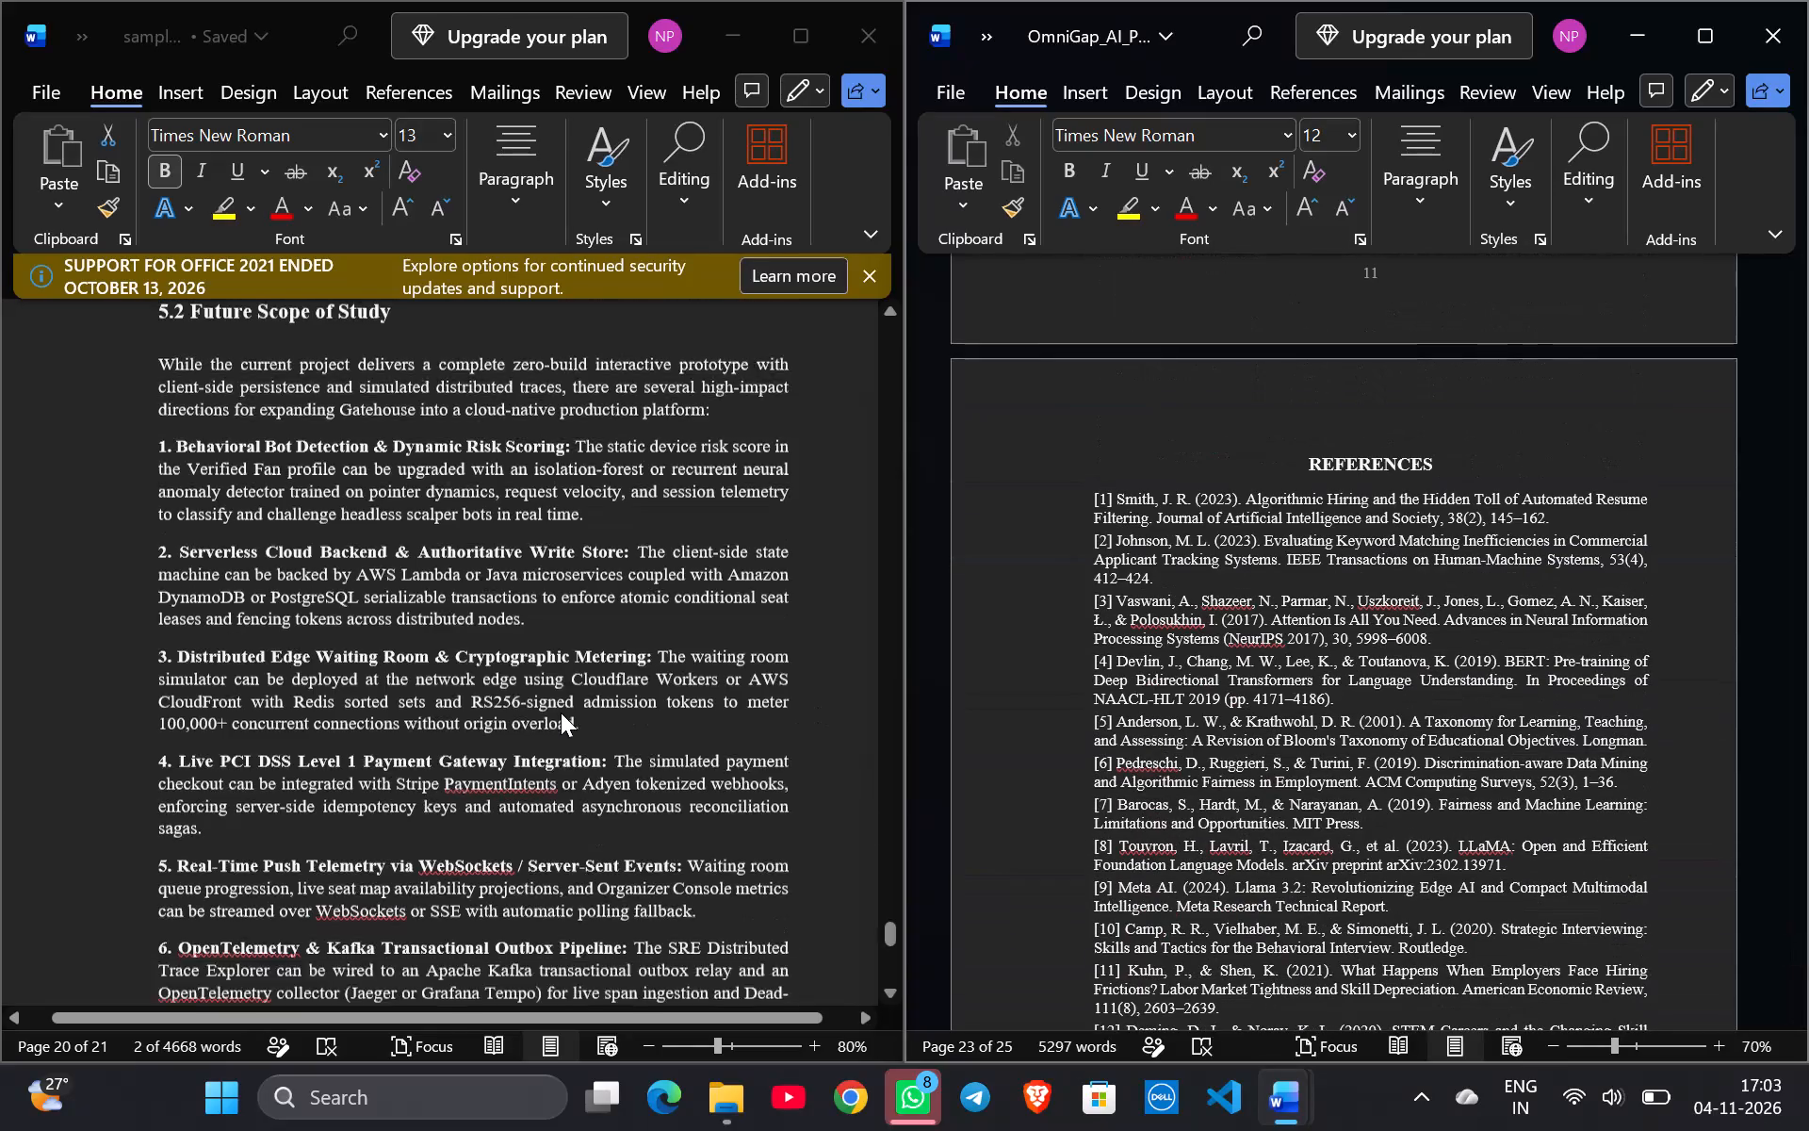
pyautogui.scroll(-4, 561, 713)
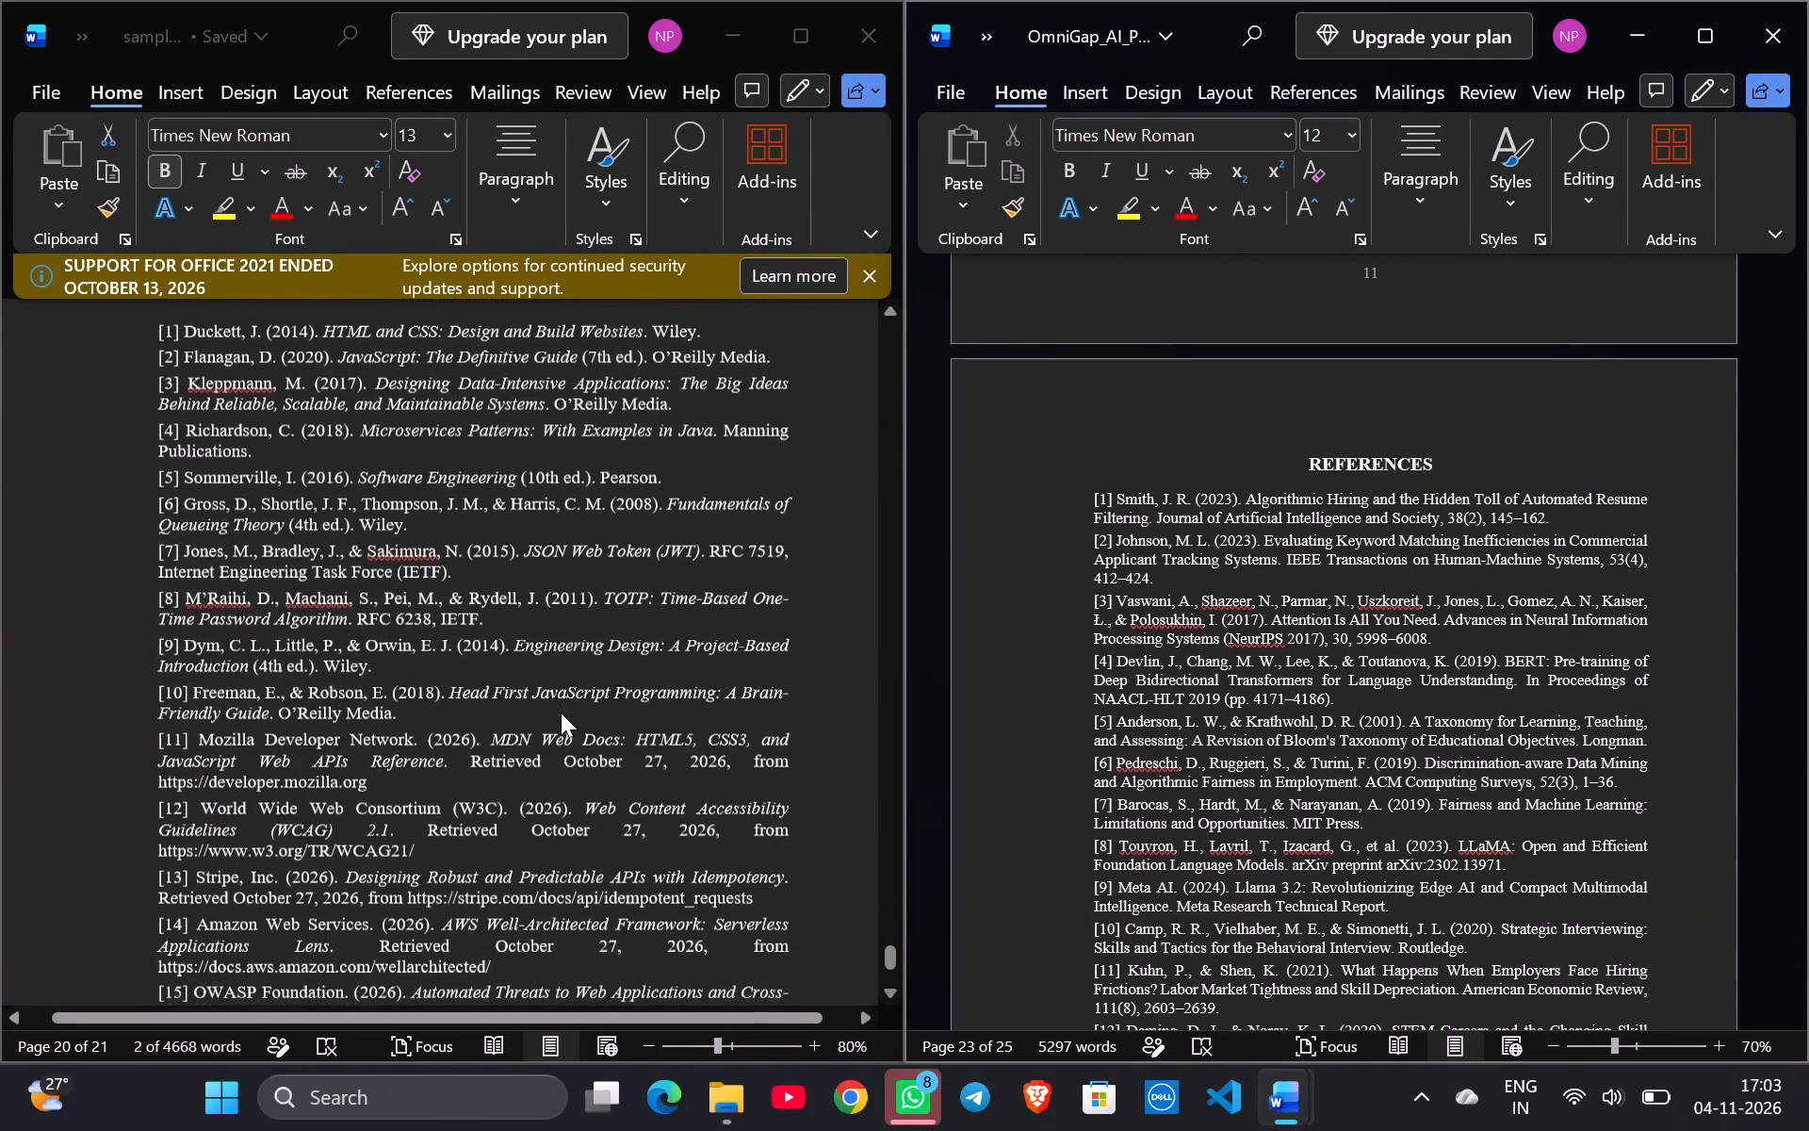
pyautogui.scroll(-1, 561, 713)
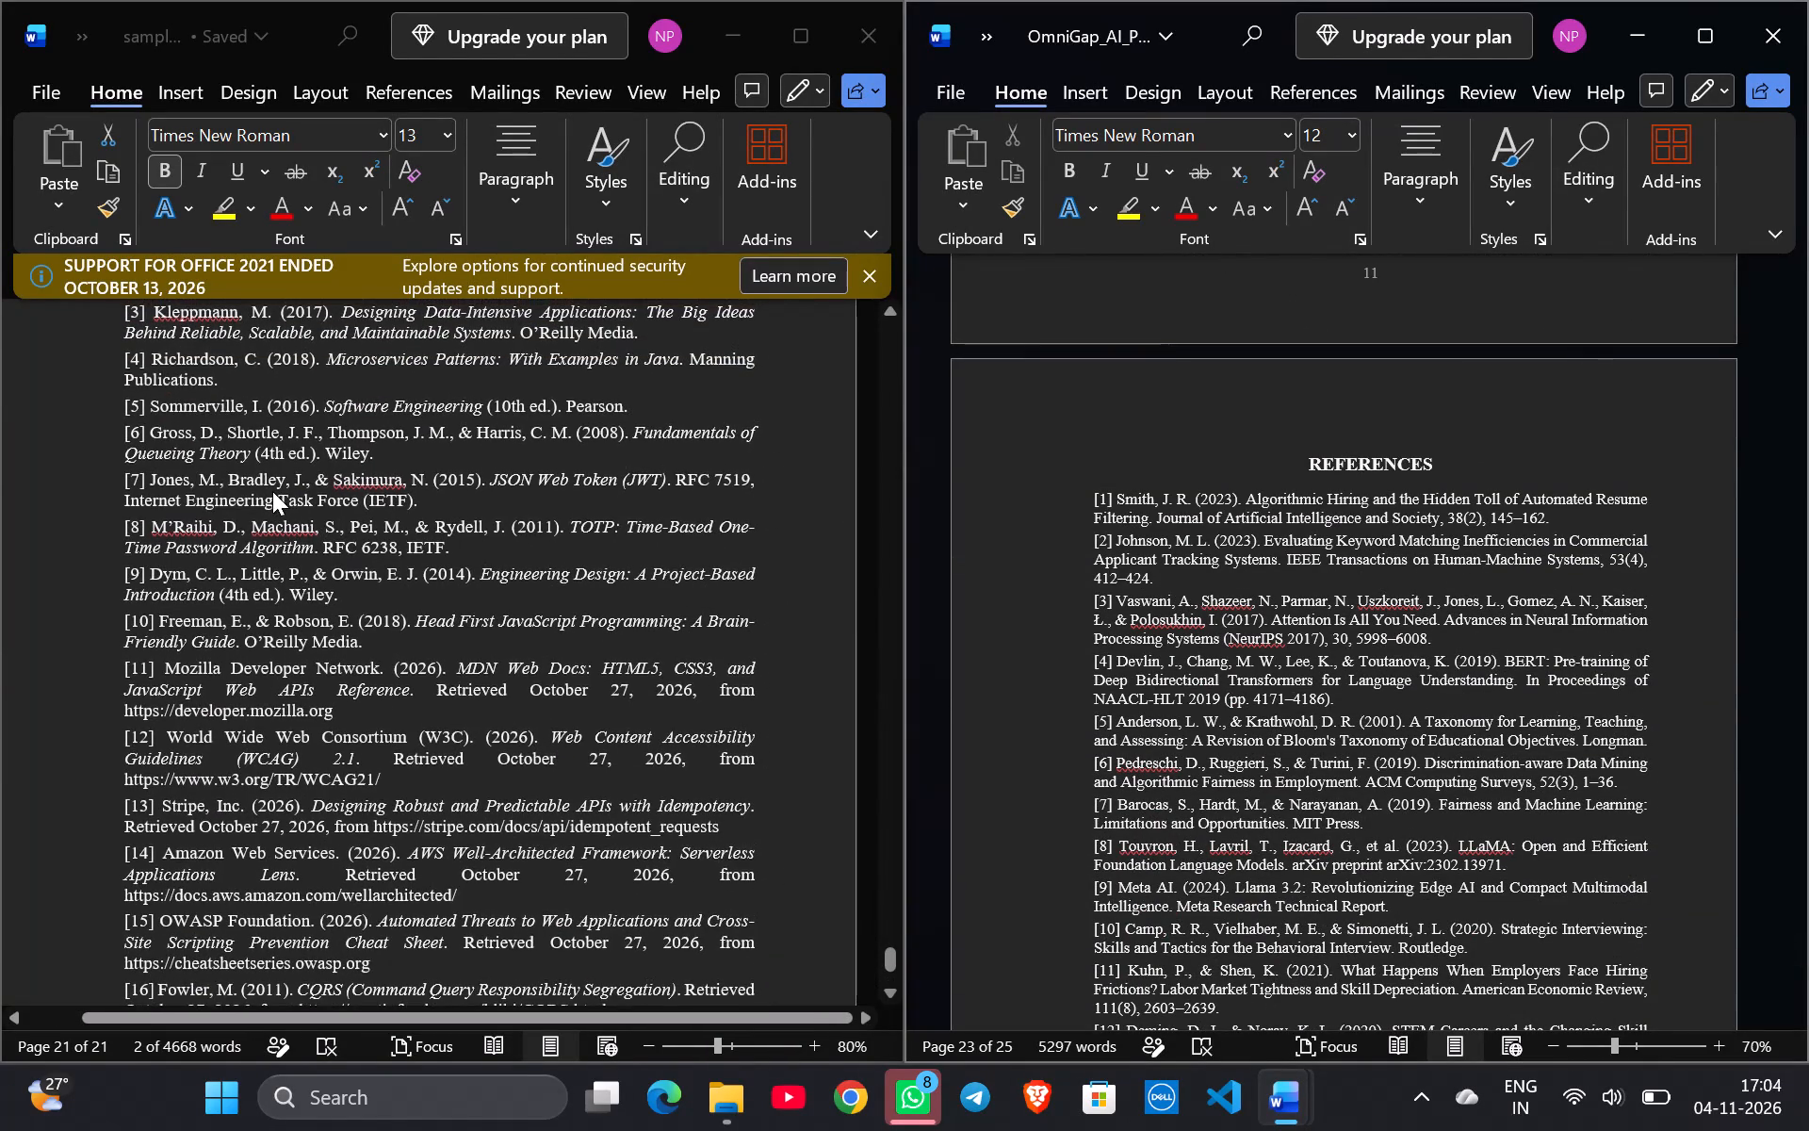
pyautogui.click(272, 491)
pyautogui.moveTo(272, 491); pyautogui.dragTo(378, 492)
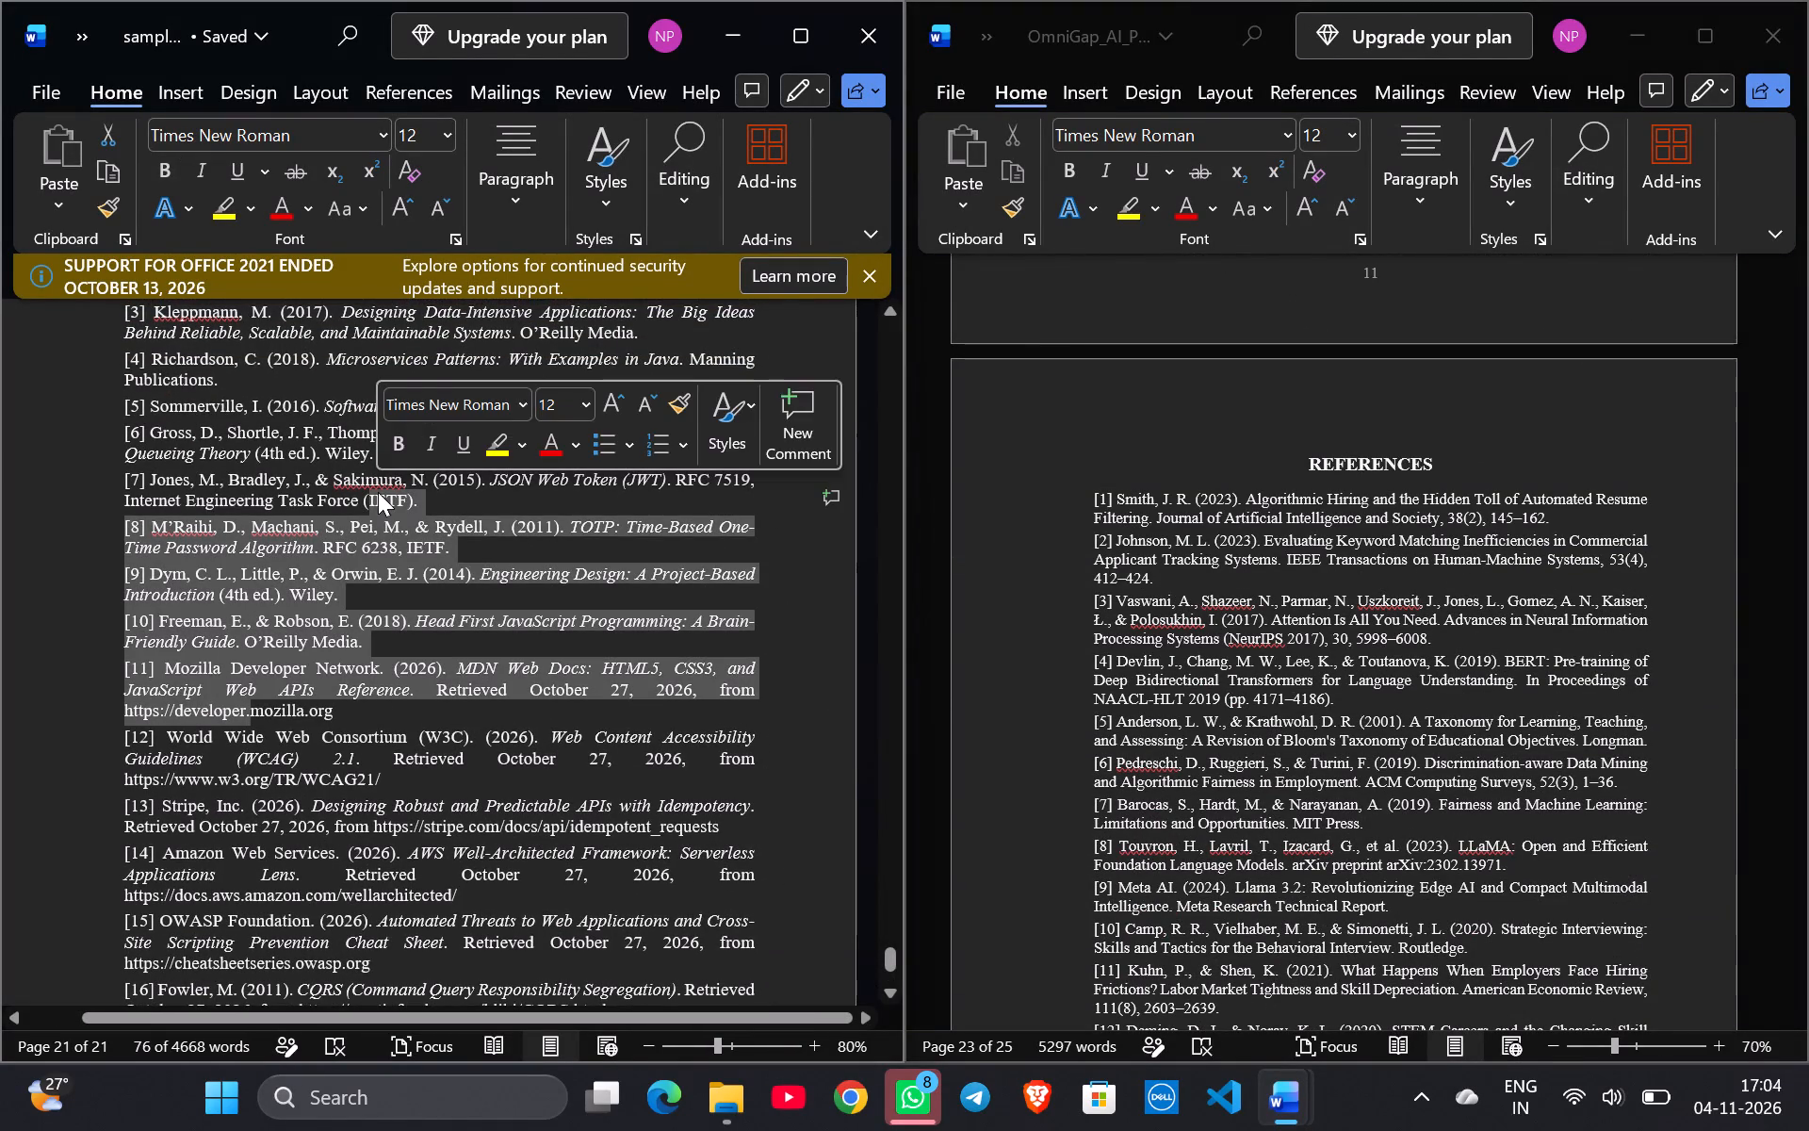
pyautogui.tripleClick(1204, 605)
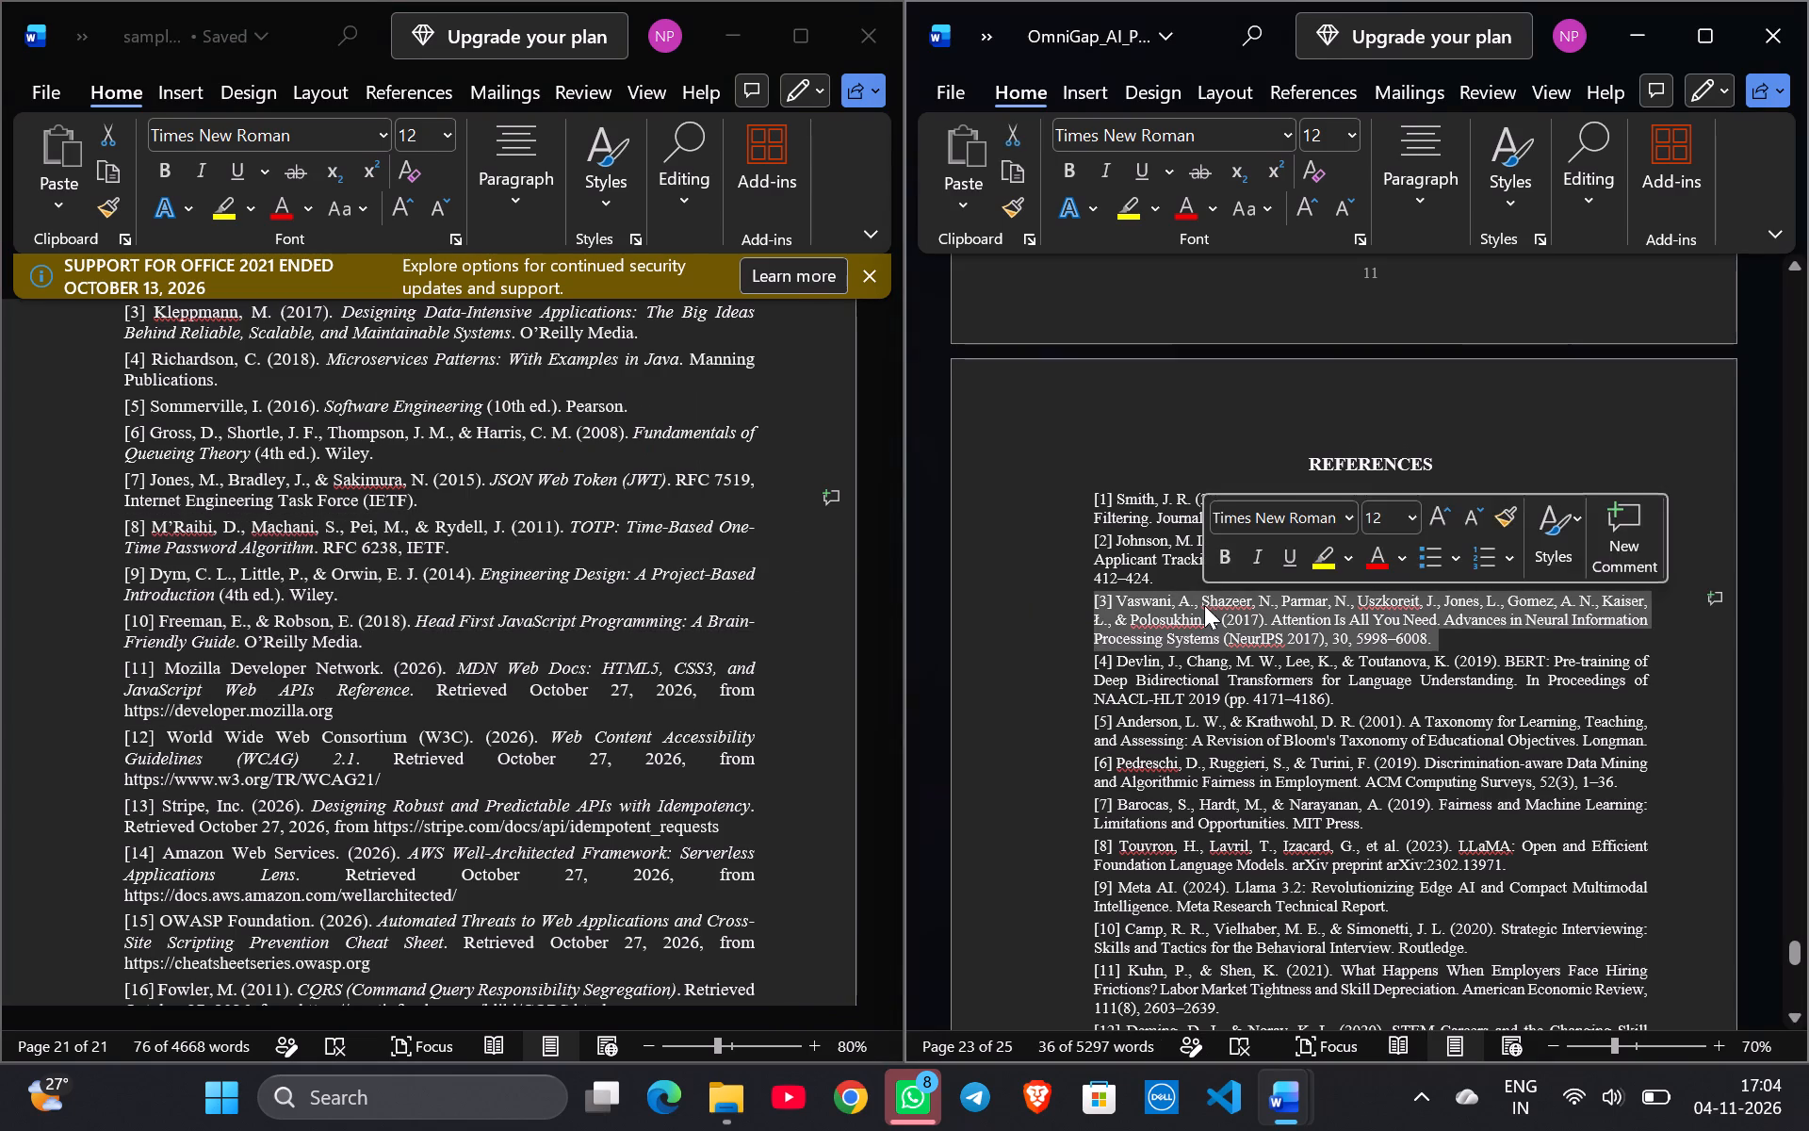
pyautogui.click(1206, 715)
pyautogui.scroll(-5, 1150, 731)
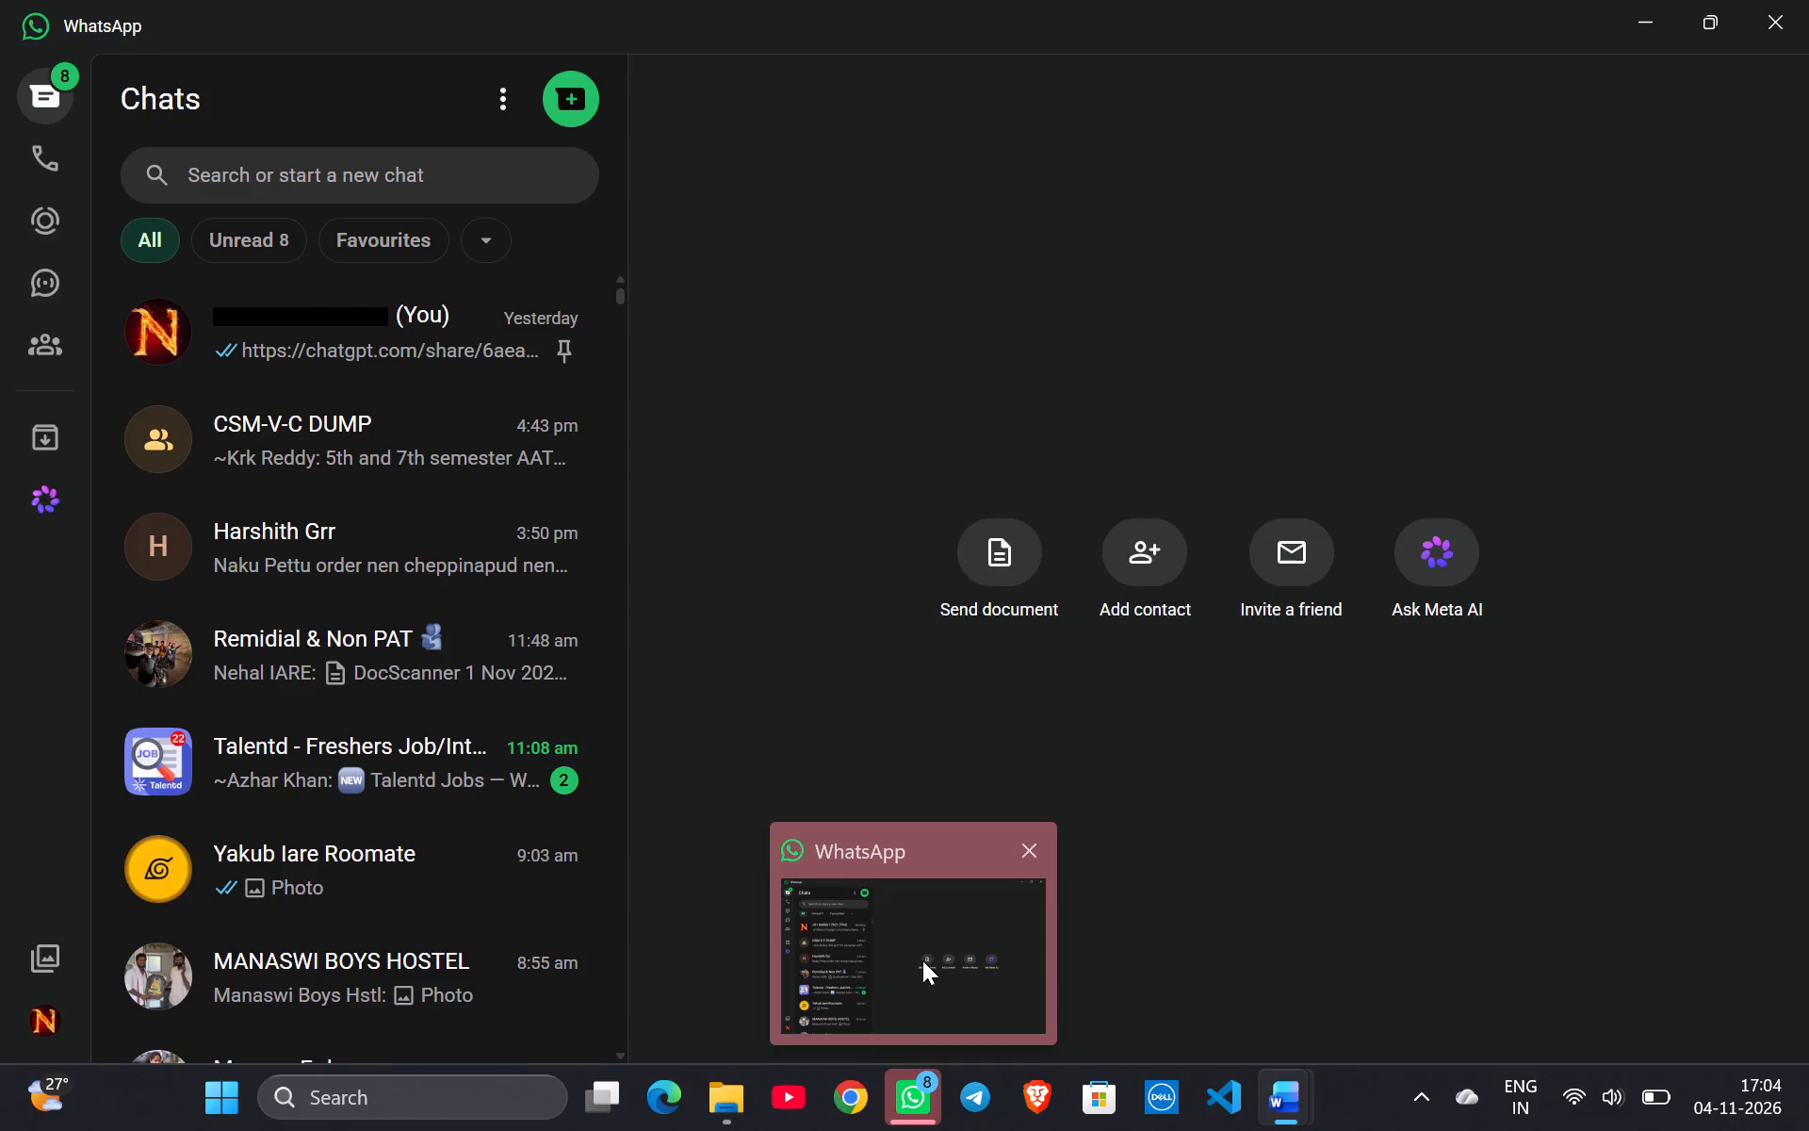
# Close the WhatsApp window.
pyautogui.click(1030, 845)
# Recheck the format of the OmniGap report's 5.2 heading and set its 4.2 Discussions heading to 13 pt without bold.
pyautogui.scroll(3, 1326, 631)
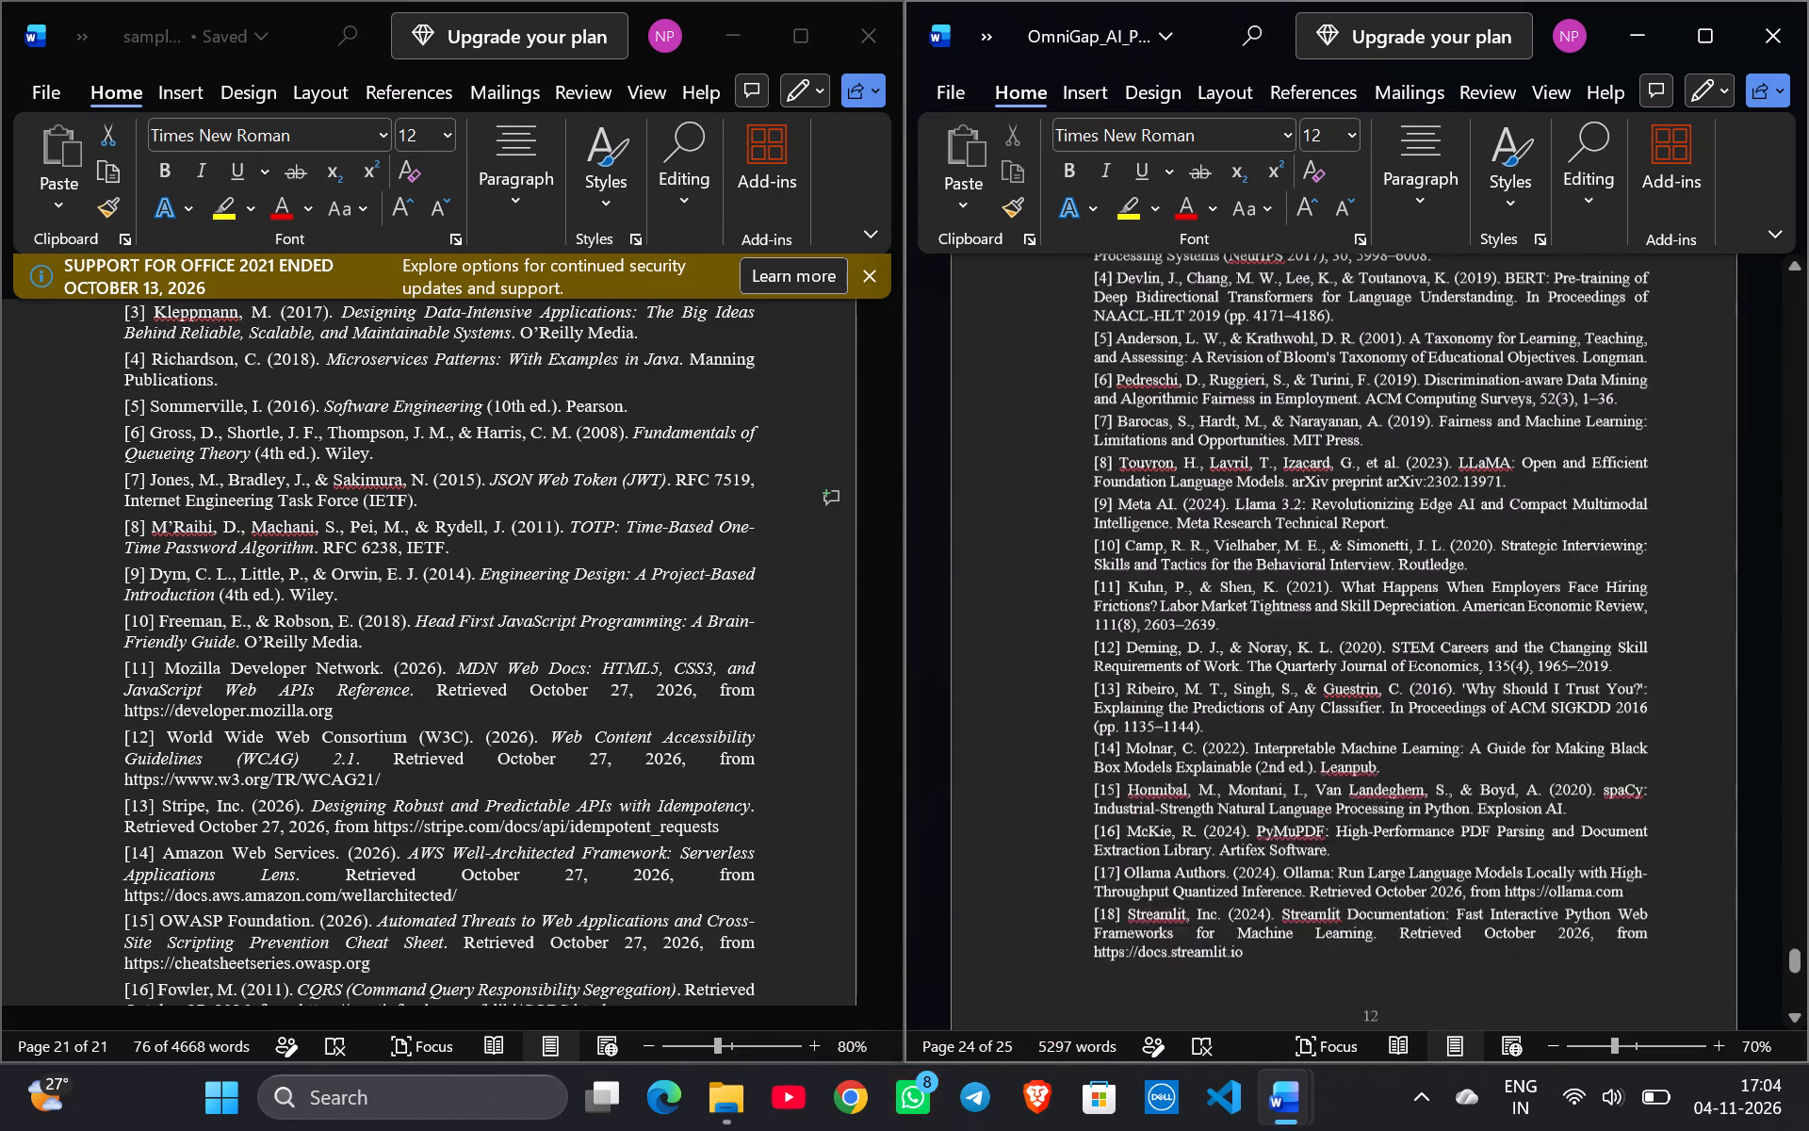
pyautogui.scroll(7, 1326, 631)
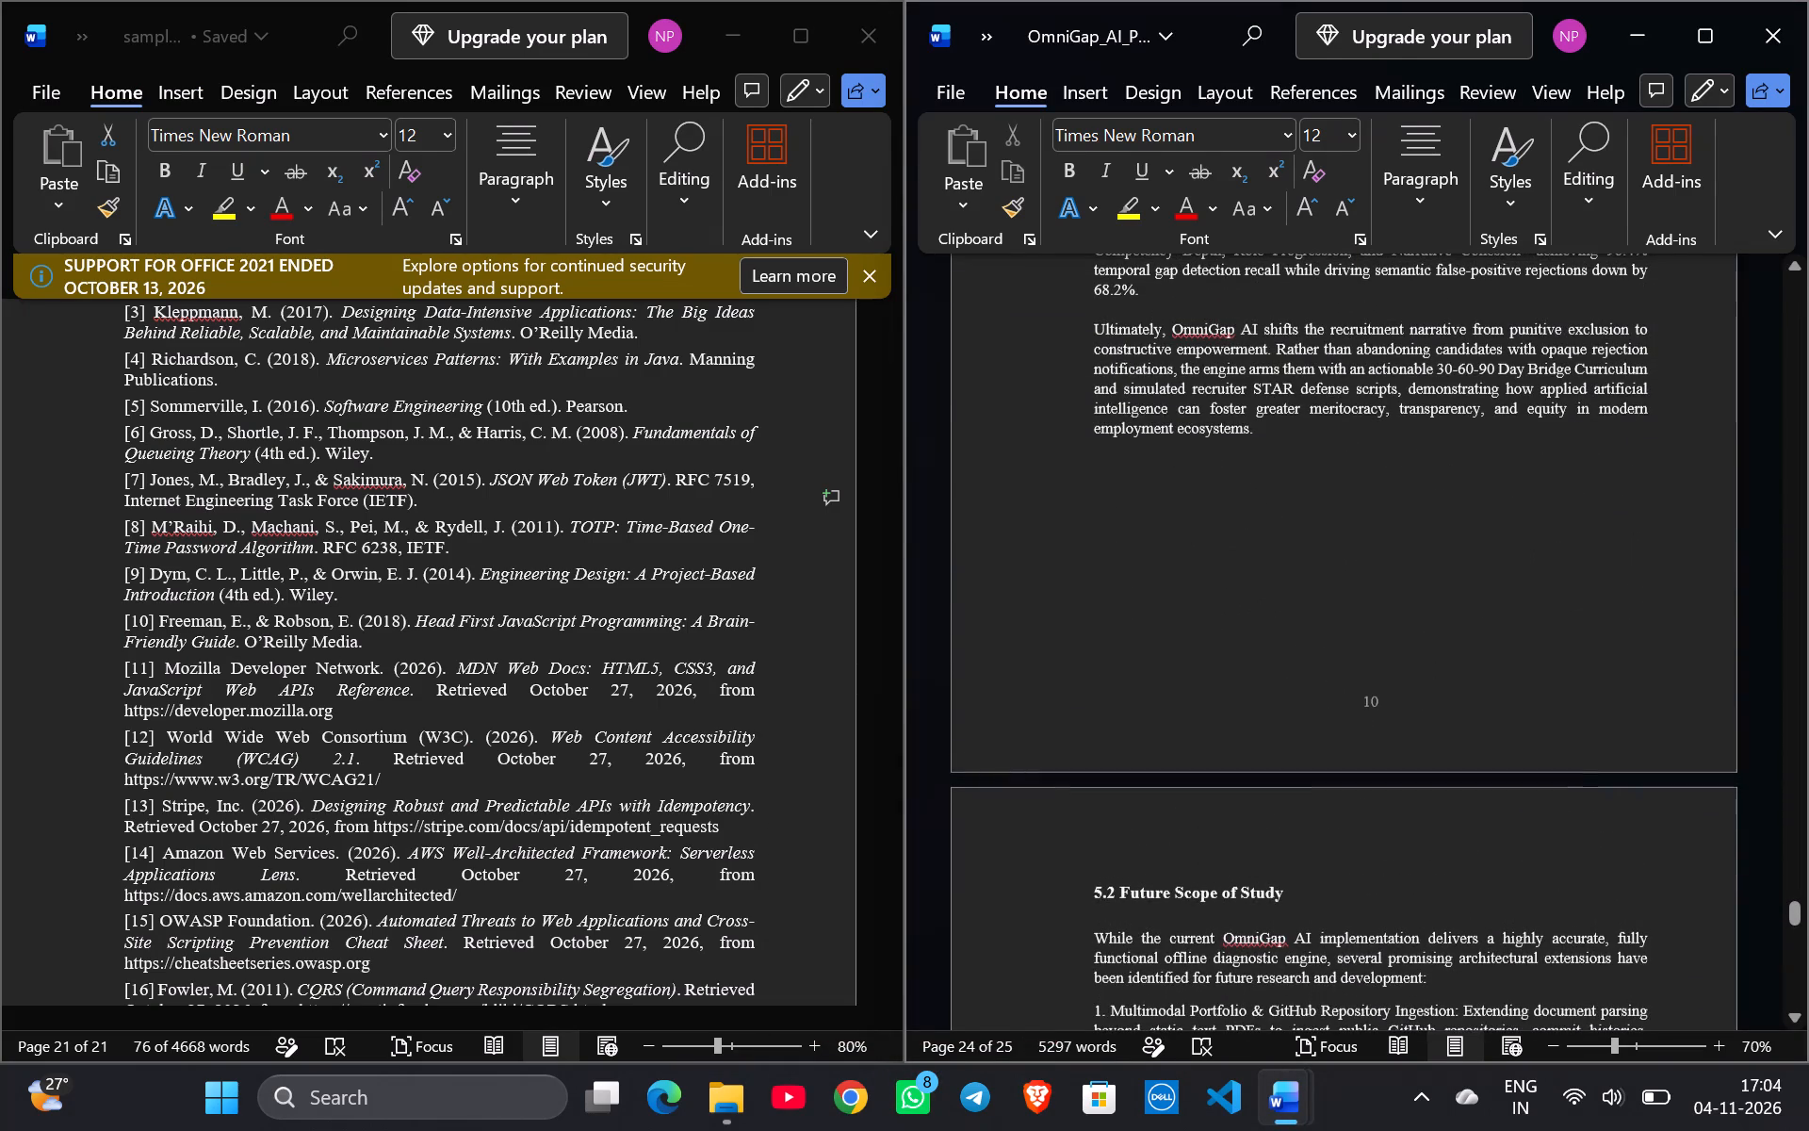
pyautogui.tripleClick(1203, 900)
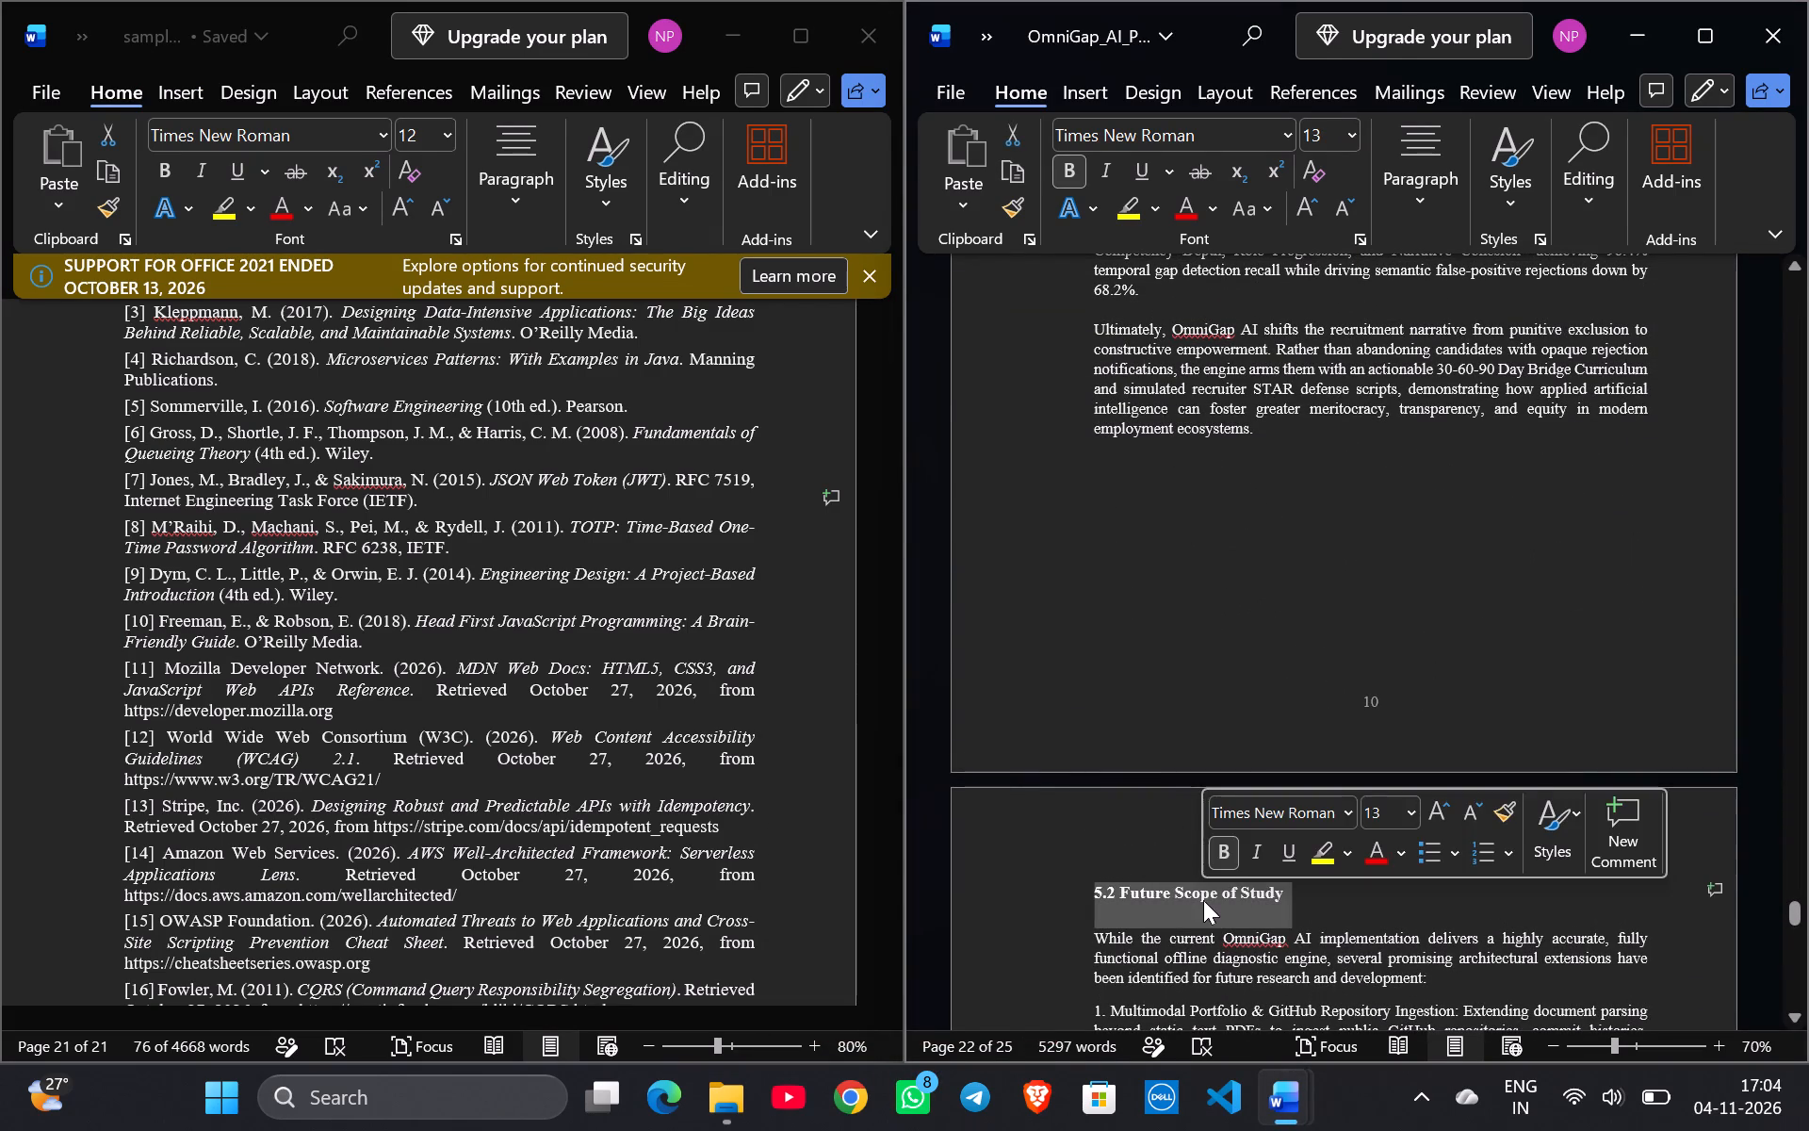
pyautogui.click(1091, 791)
pyautogui.scroll(5, 1091, 791)
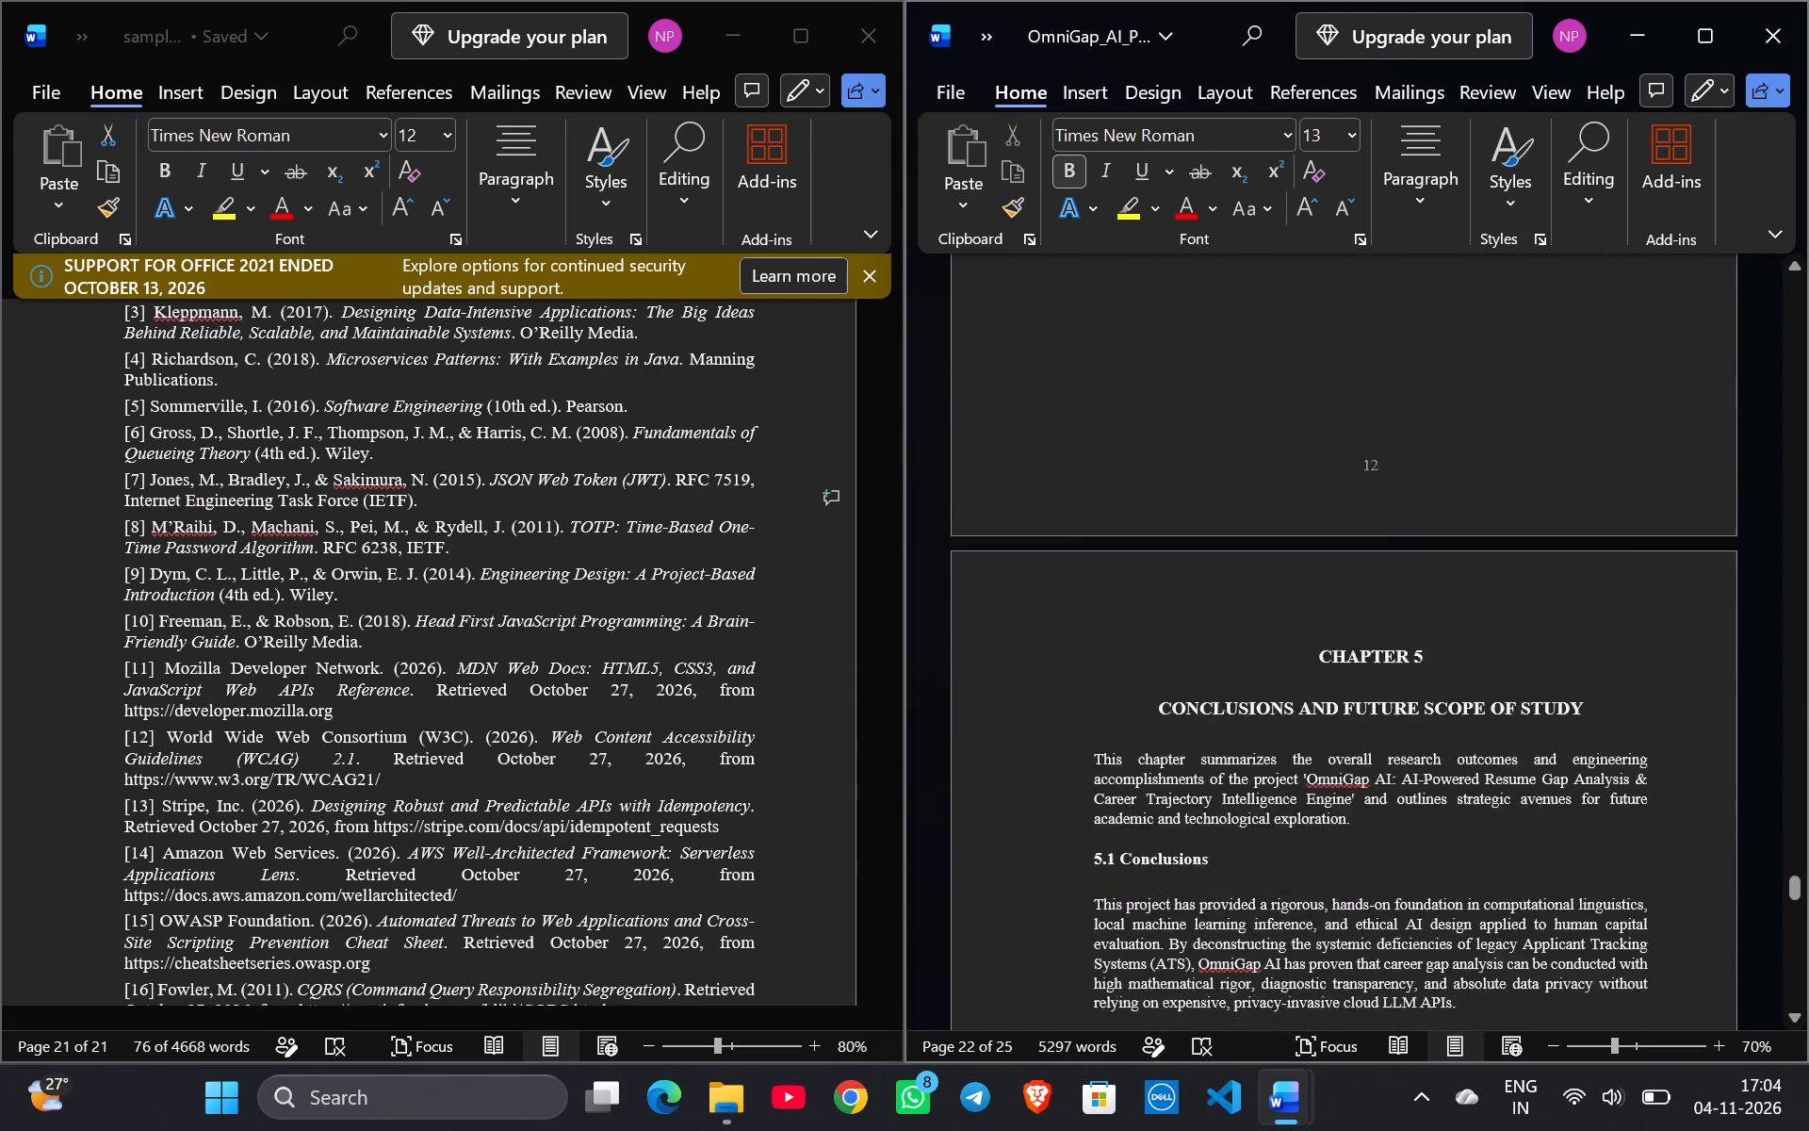
pyautogui.scroll(4, 1091, 791)
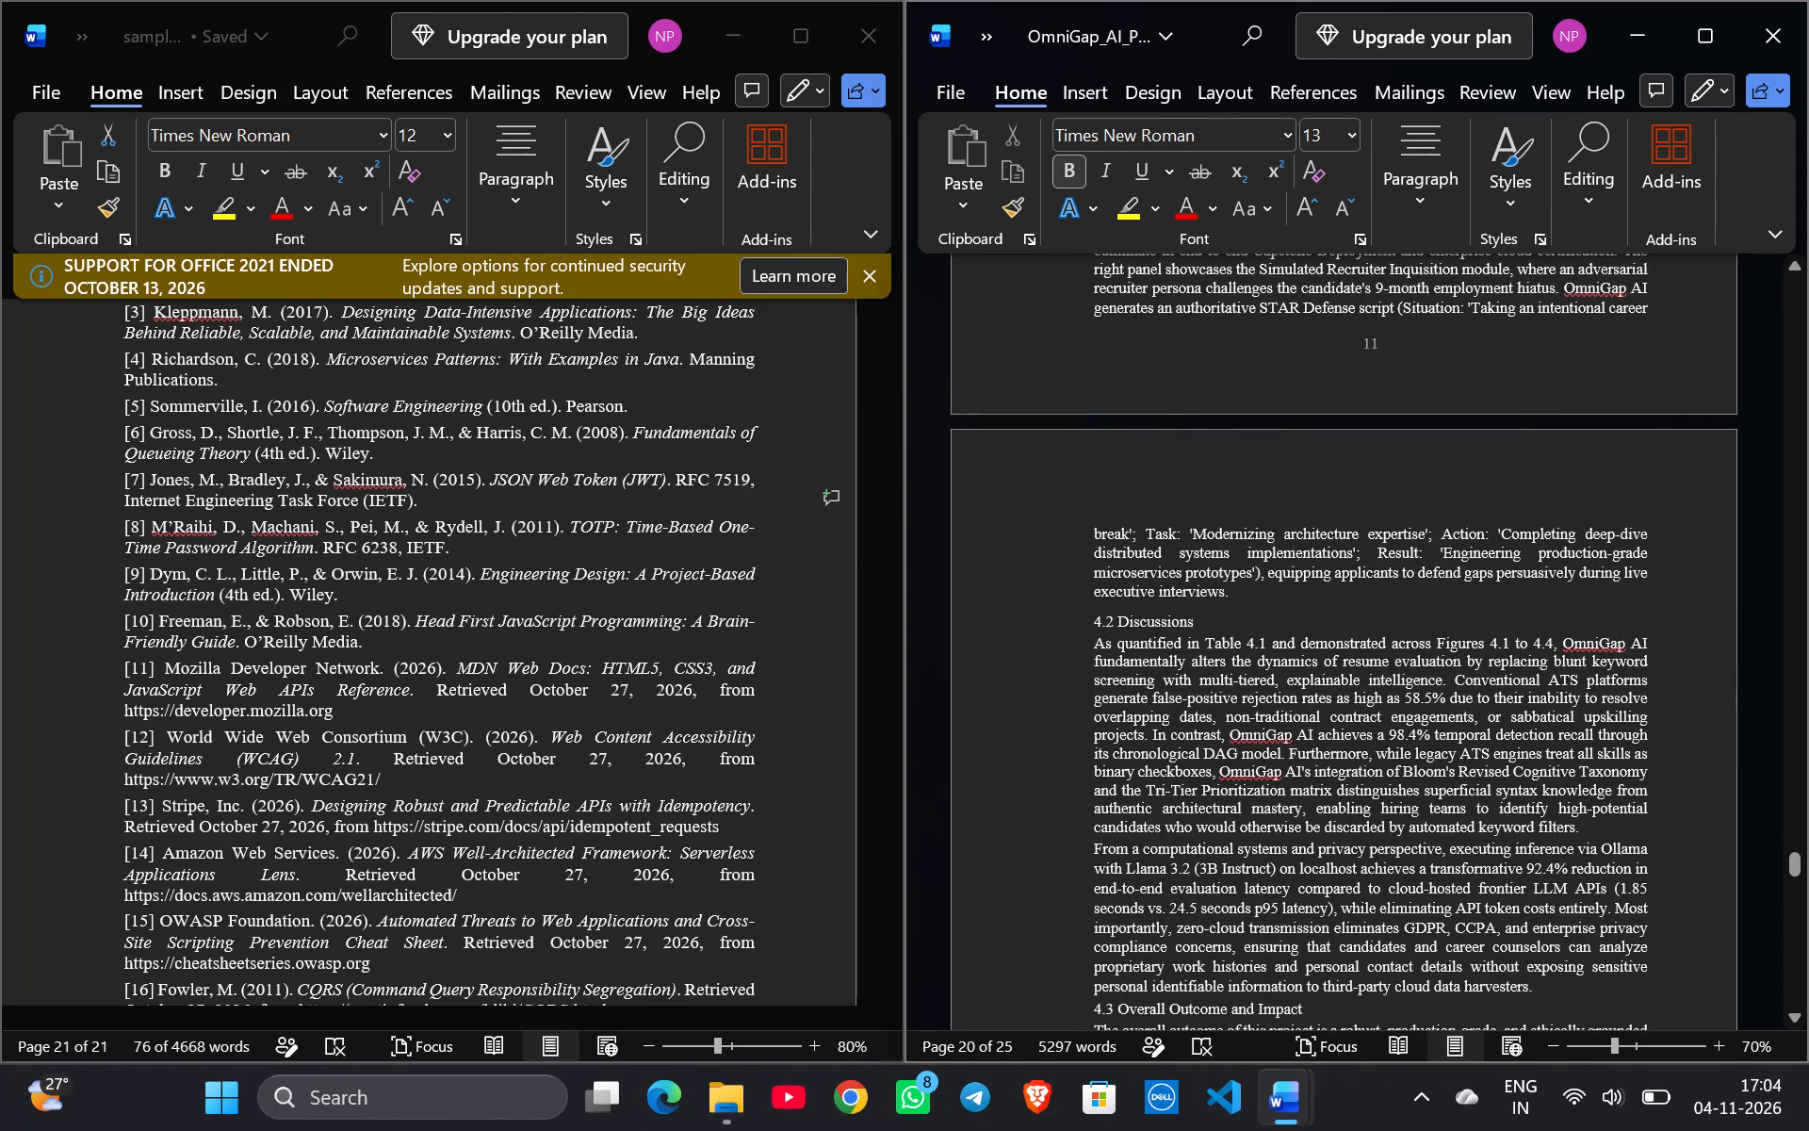
pyautogui.tripleClick(1145, 624)
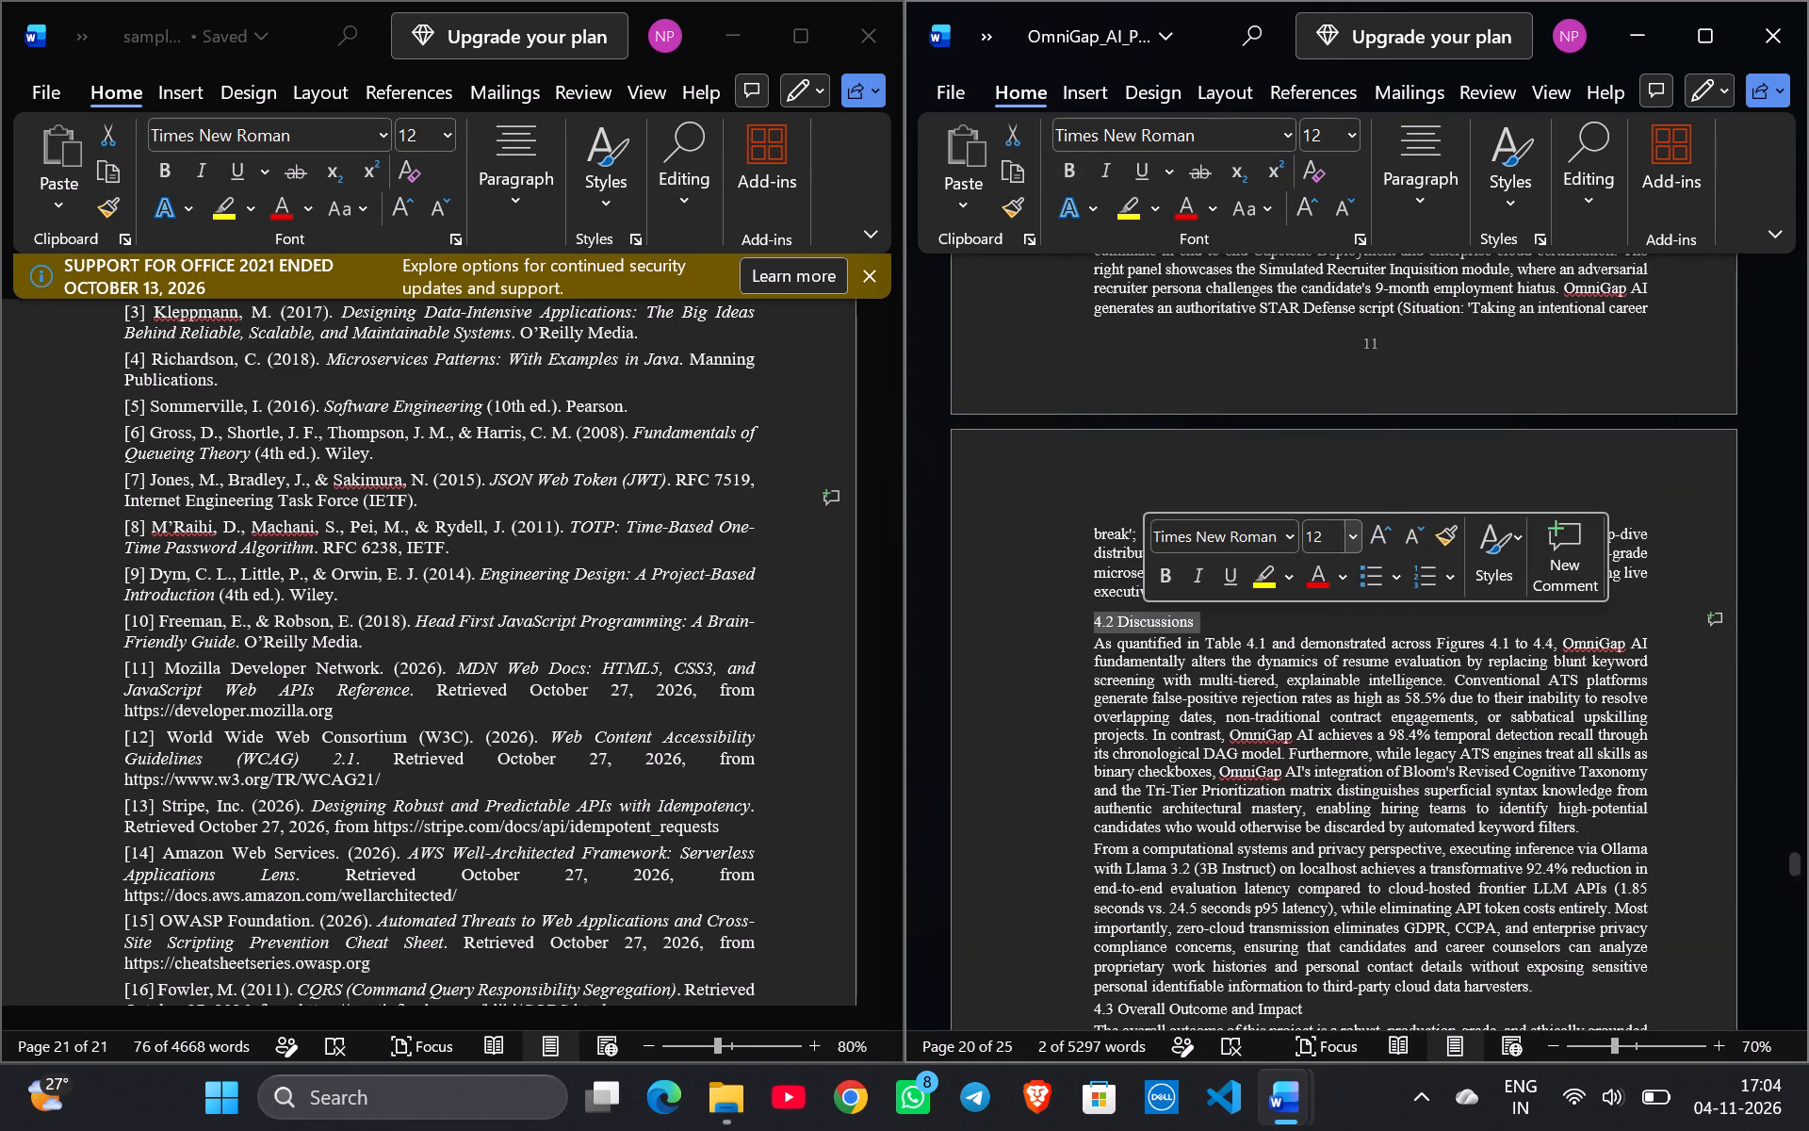
pyautogui.click(1347, 534)
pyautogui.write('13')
pyautogui.click(1165, 581)
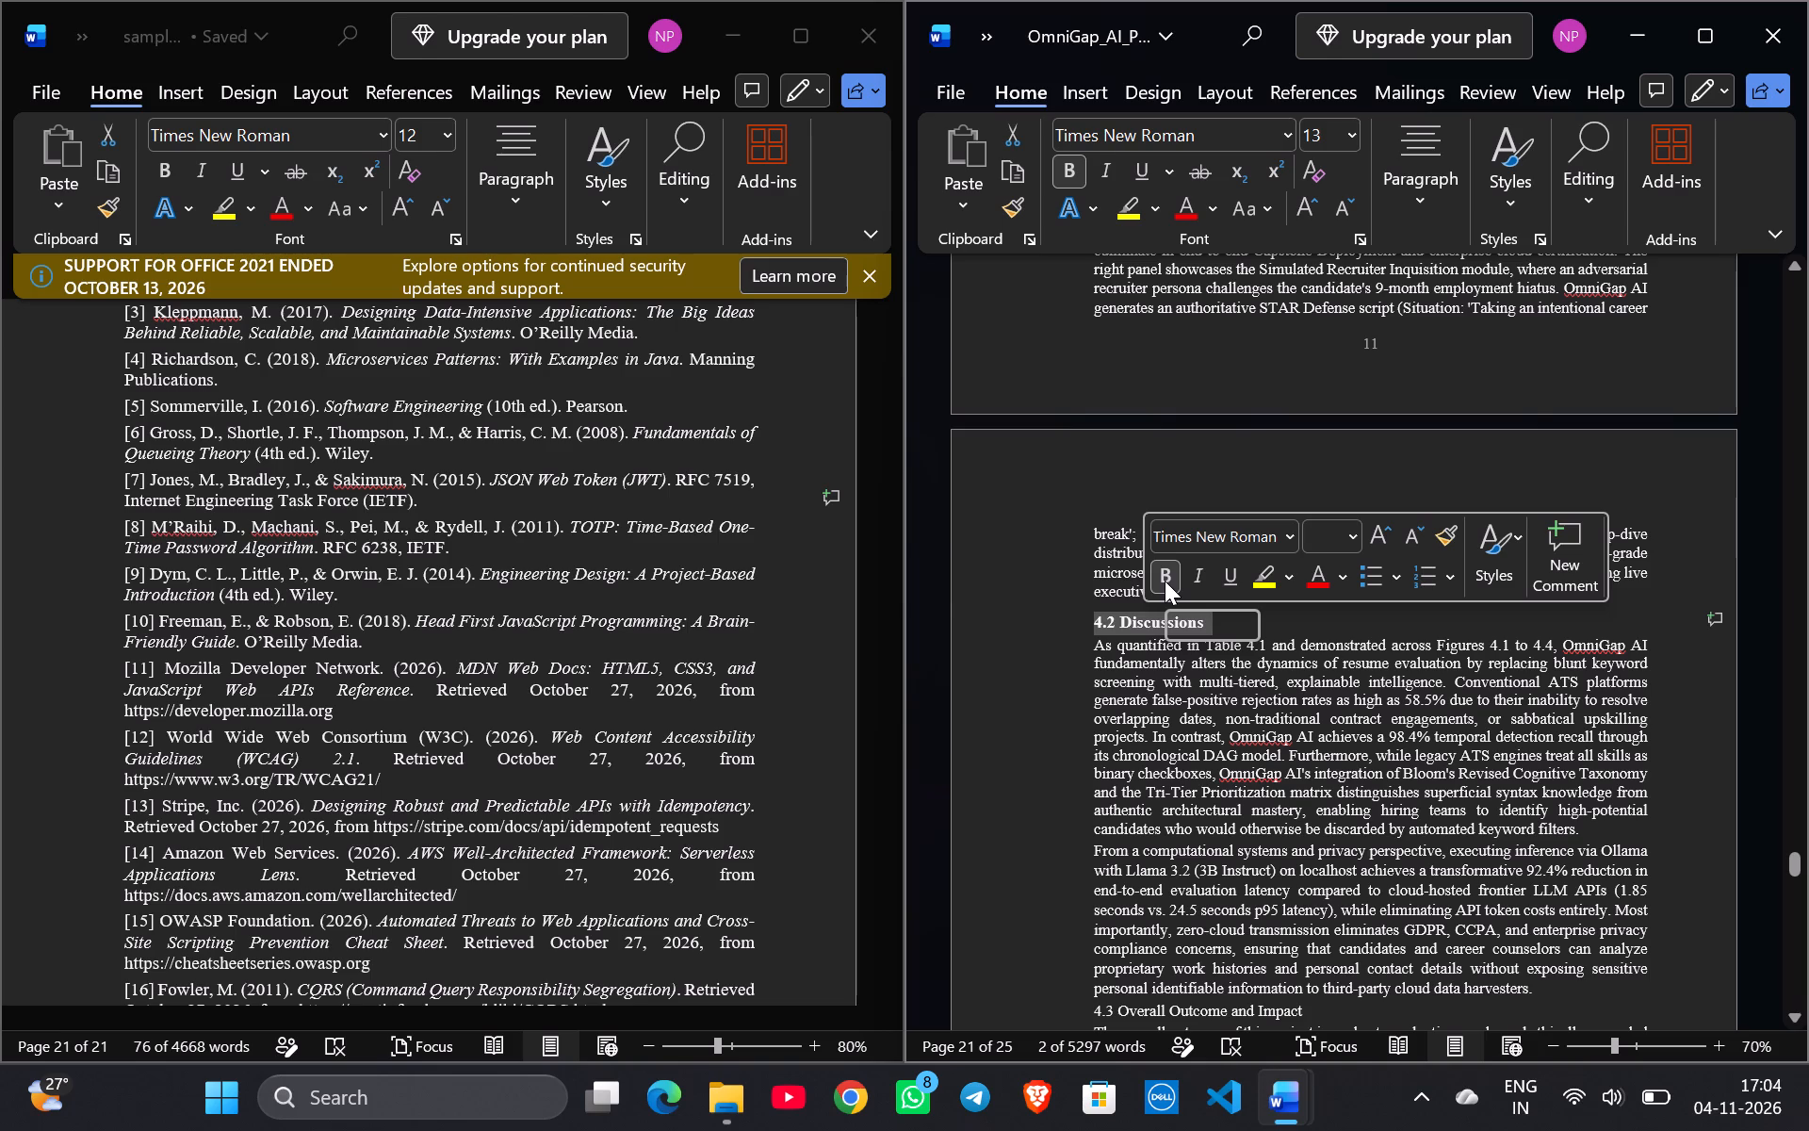
pyautogui.click(1165, 581)
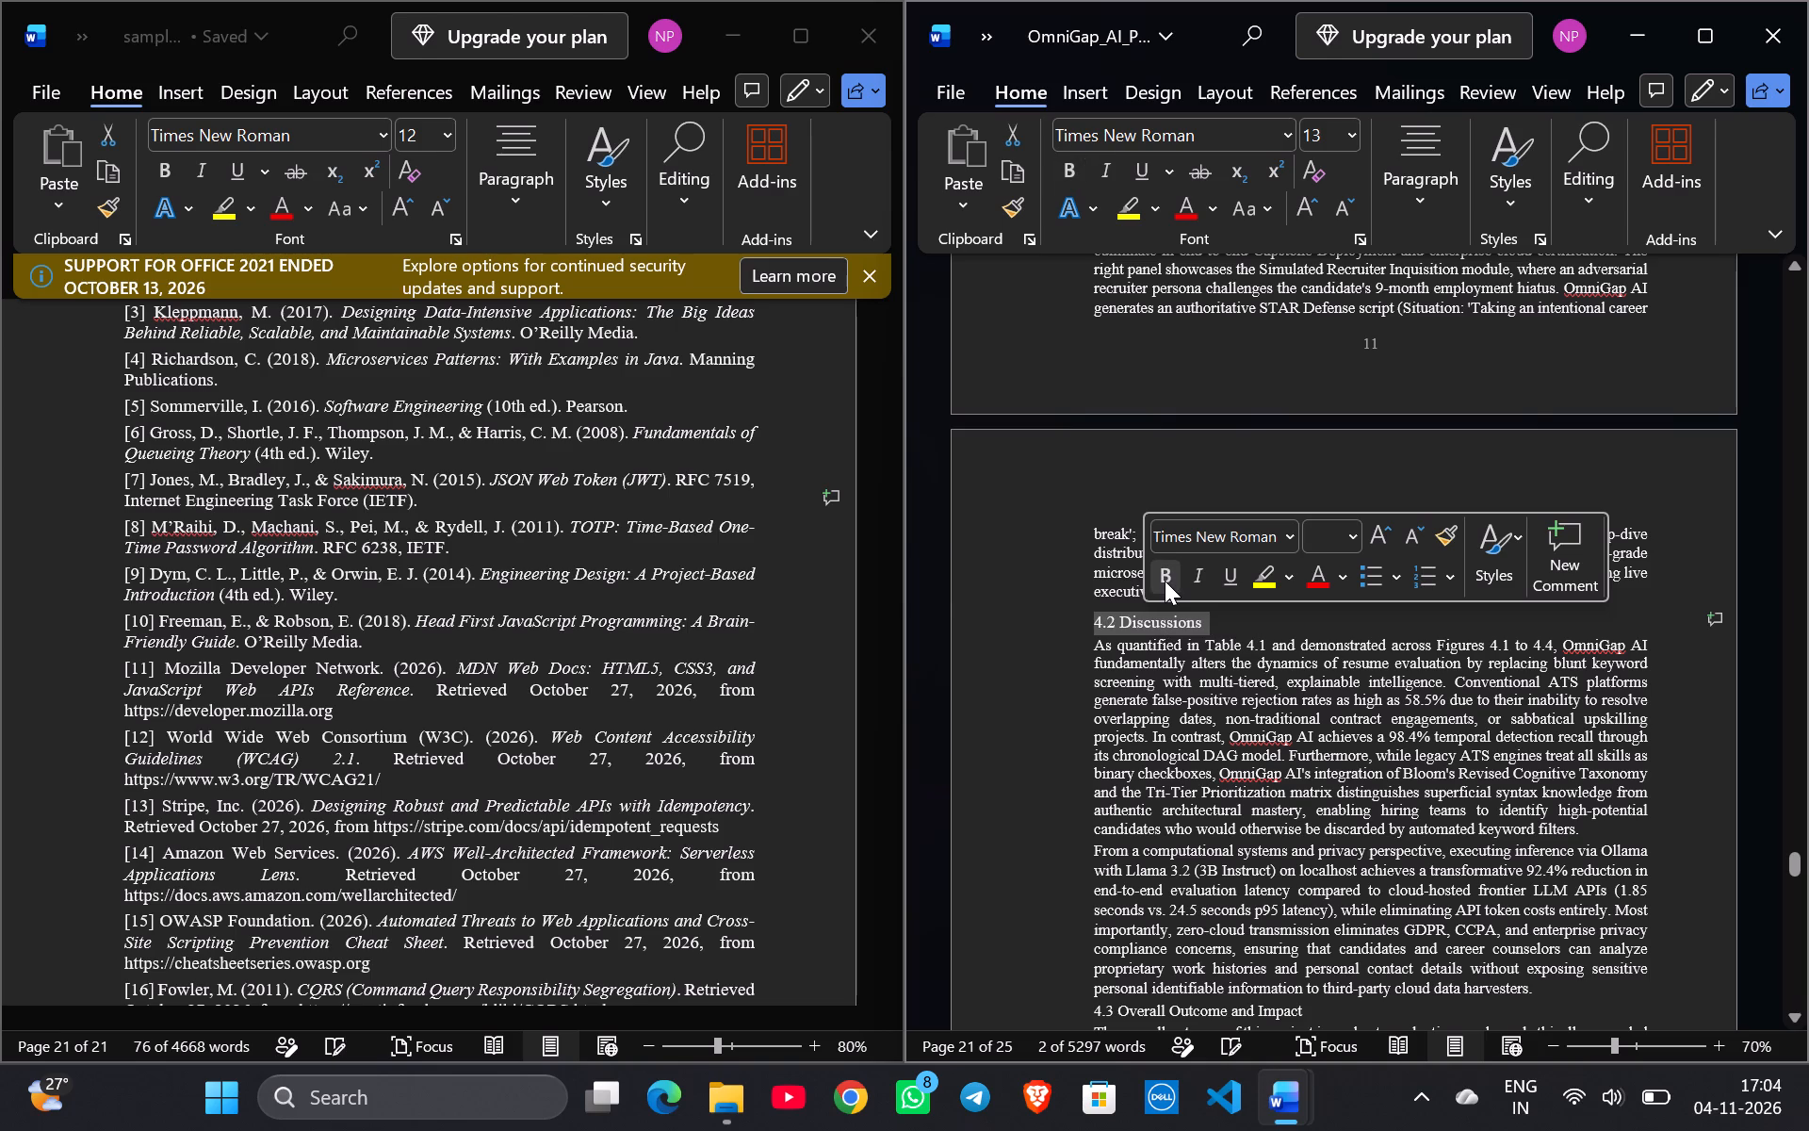
pyautogui.click(1073, 477)
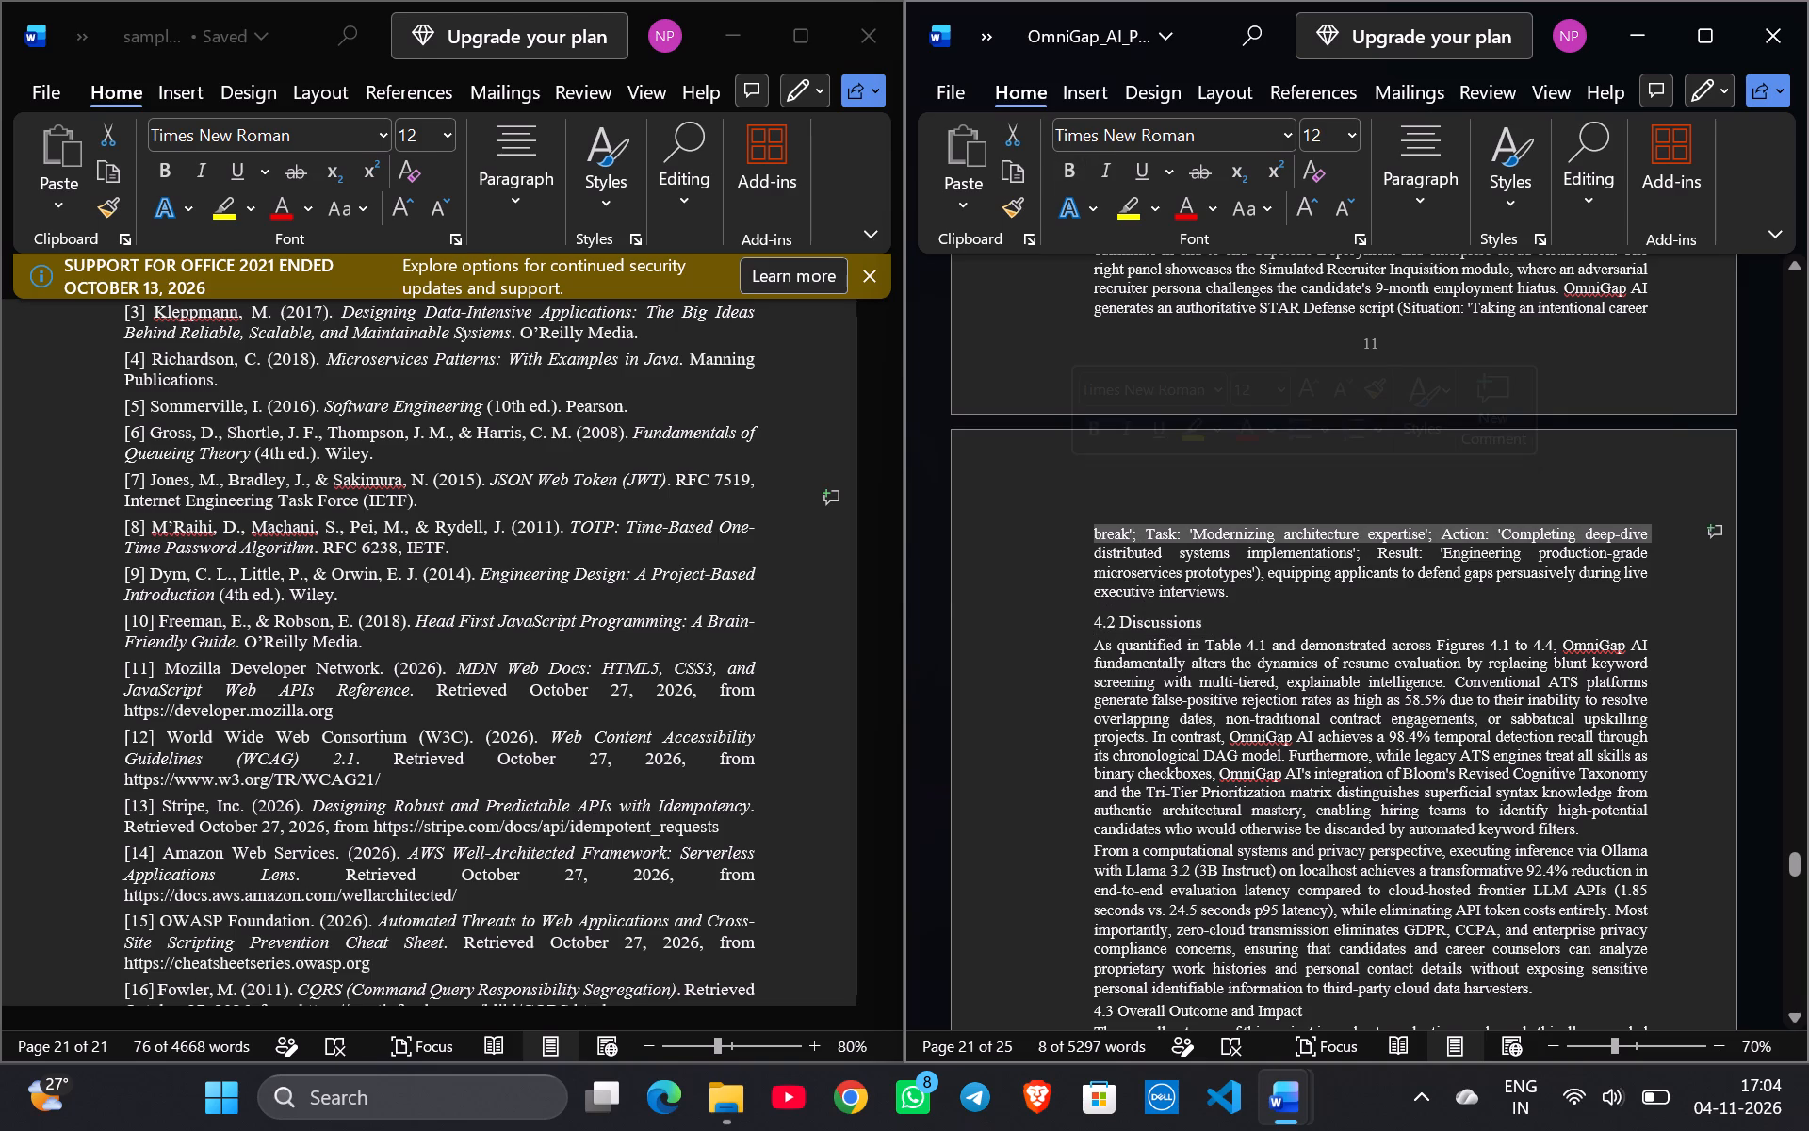
pyautogui.doubleClick(1169, 621)
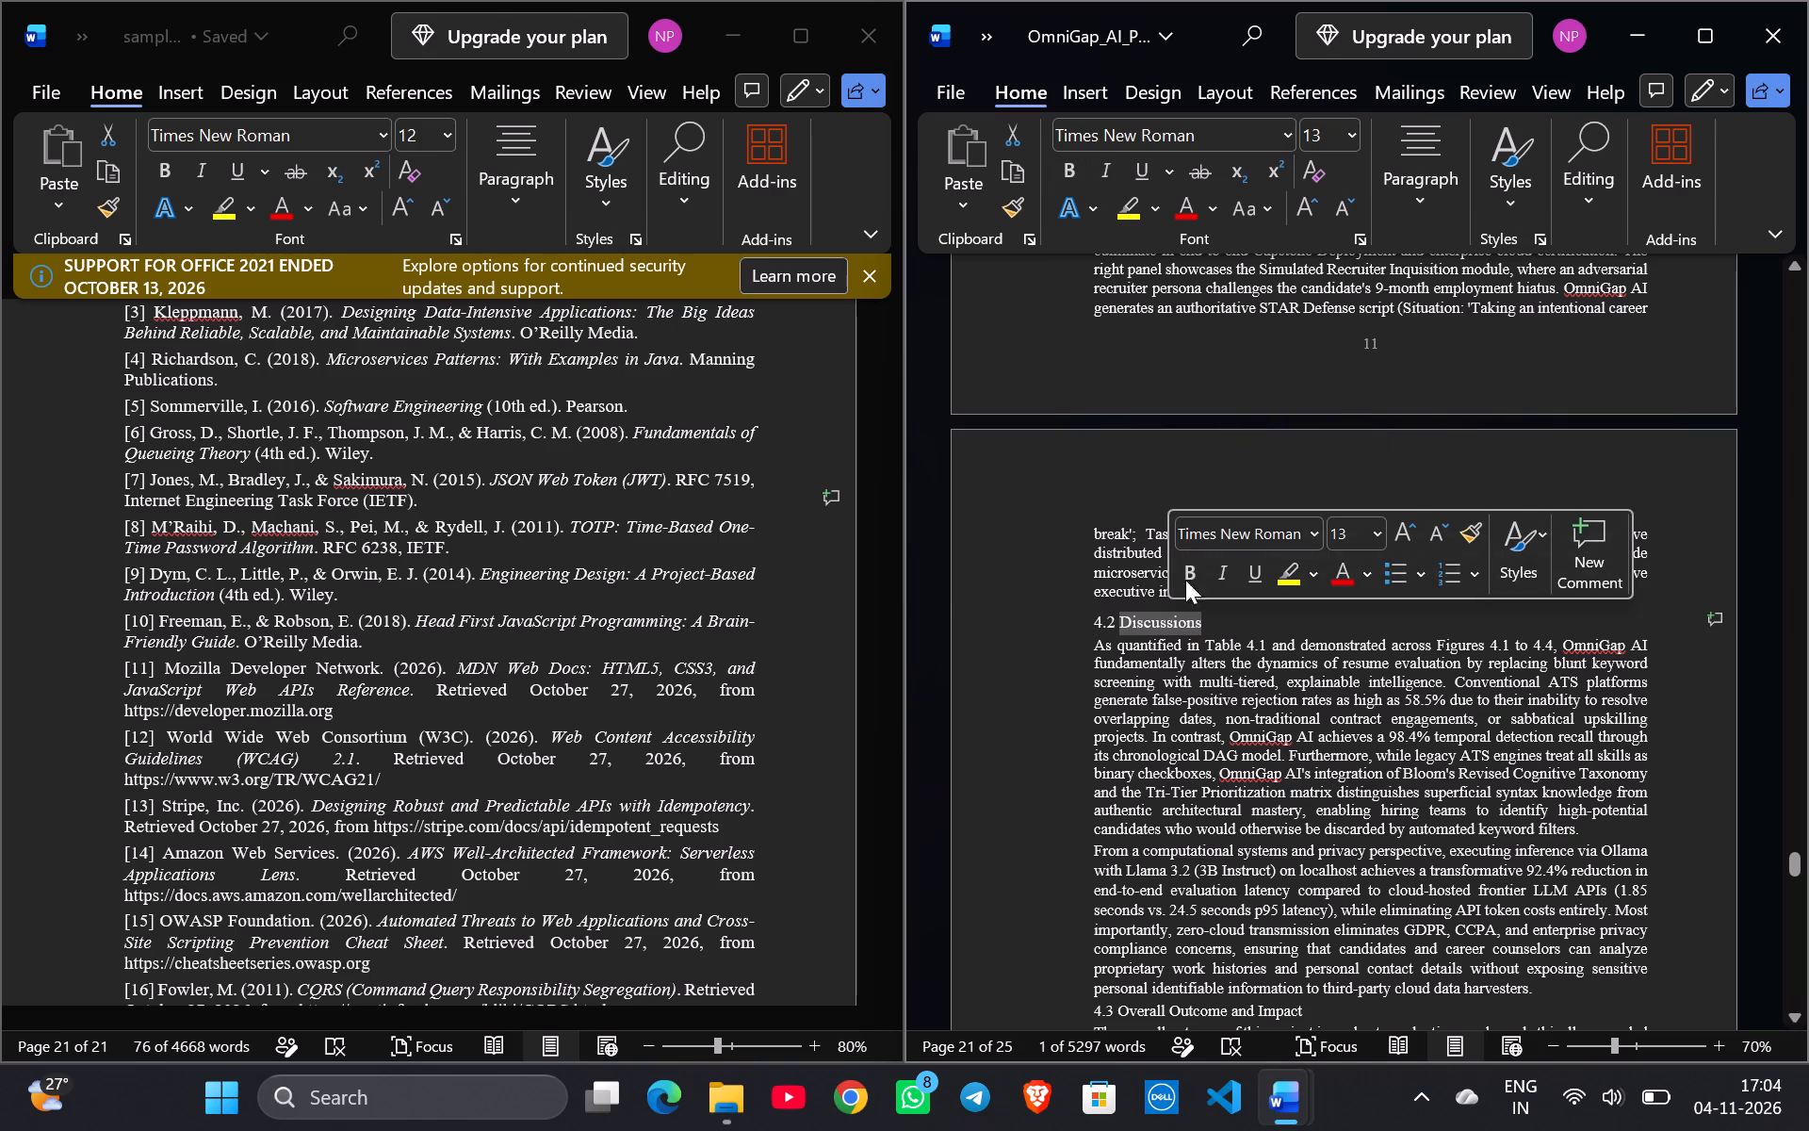
pyautogui.click(1074, 484)
# Review the OmniGap report backwards from Figure 4.4 through the start of Chapter 4 to sections 3.3 to 3.5, examining the headings.
pyautogui.scroll(3, 1074, 484)
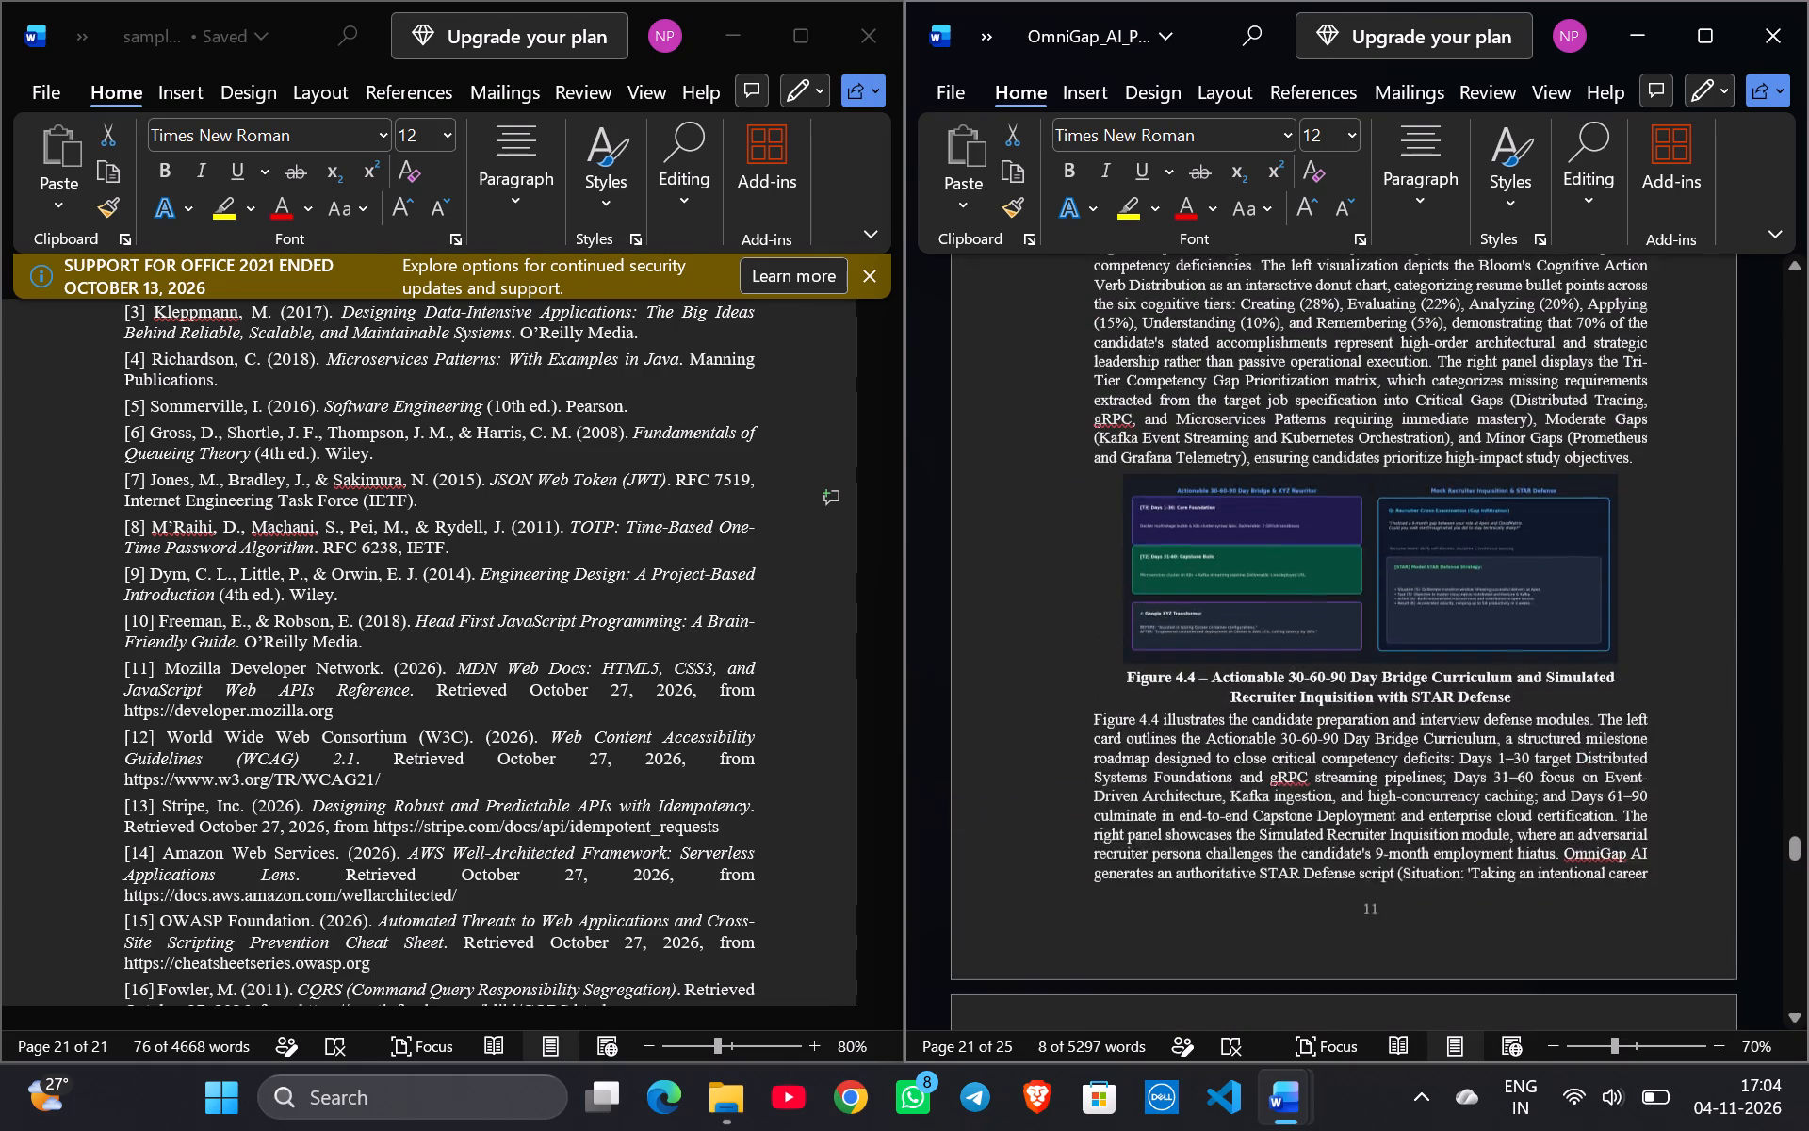
pyautogui.scroll(11, 1074, 484)
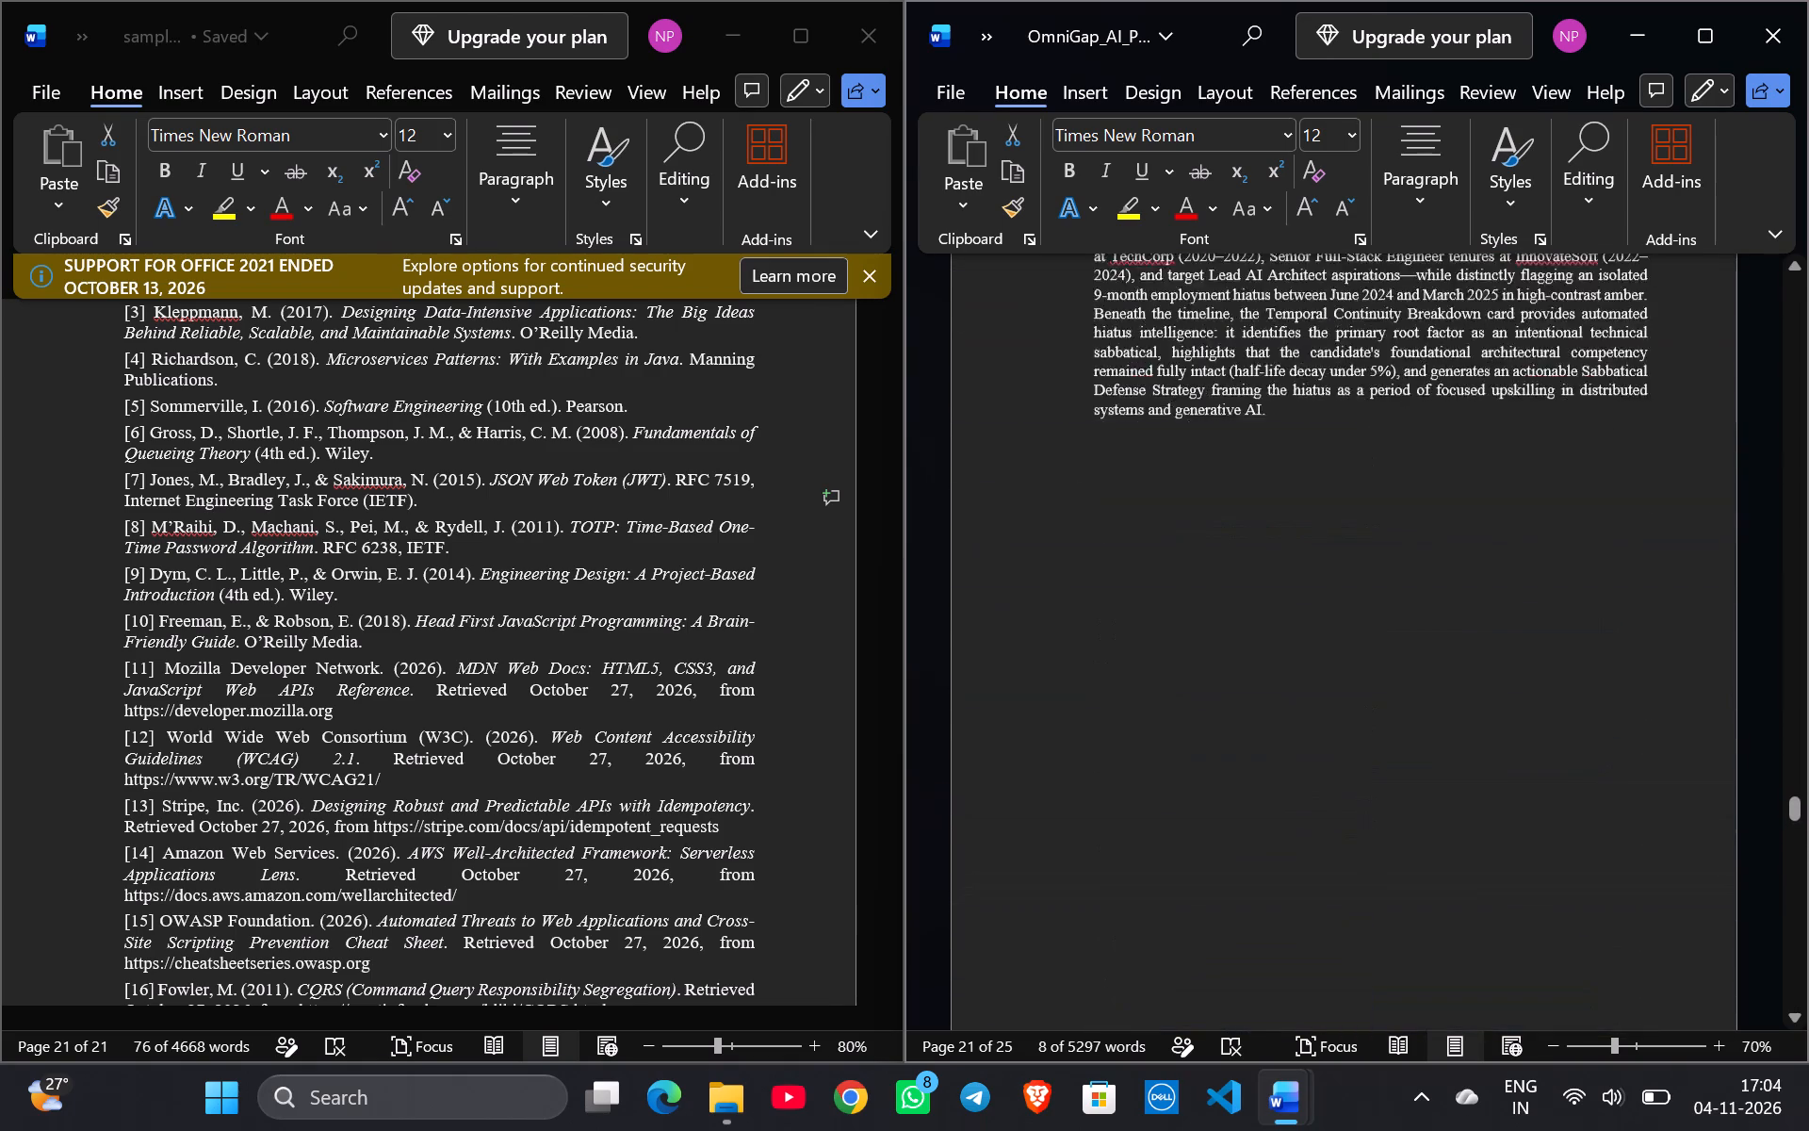
pyautogui.scroll(8, 1074, 484)
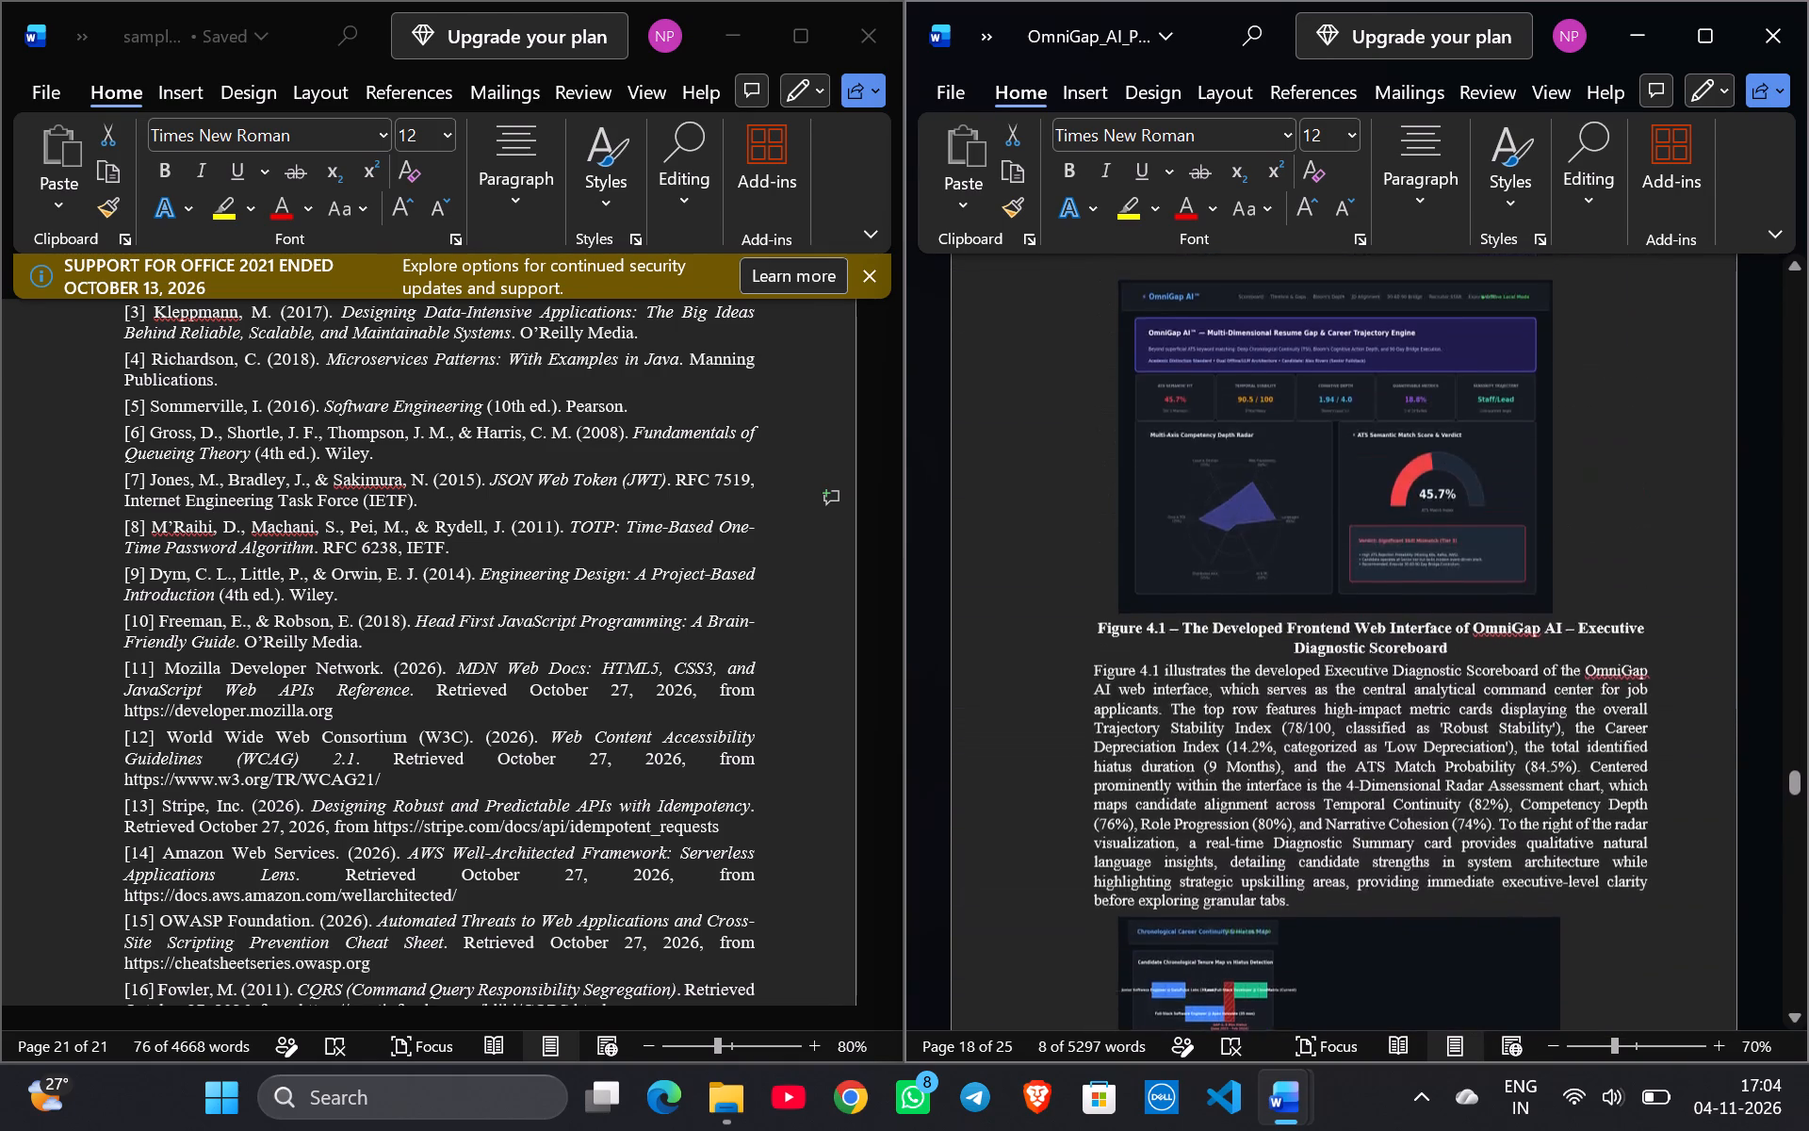
pyautogui.scroll(5, 1074, 484)
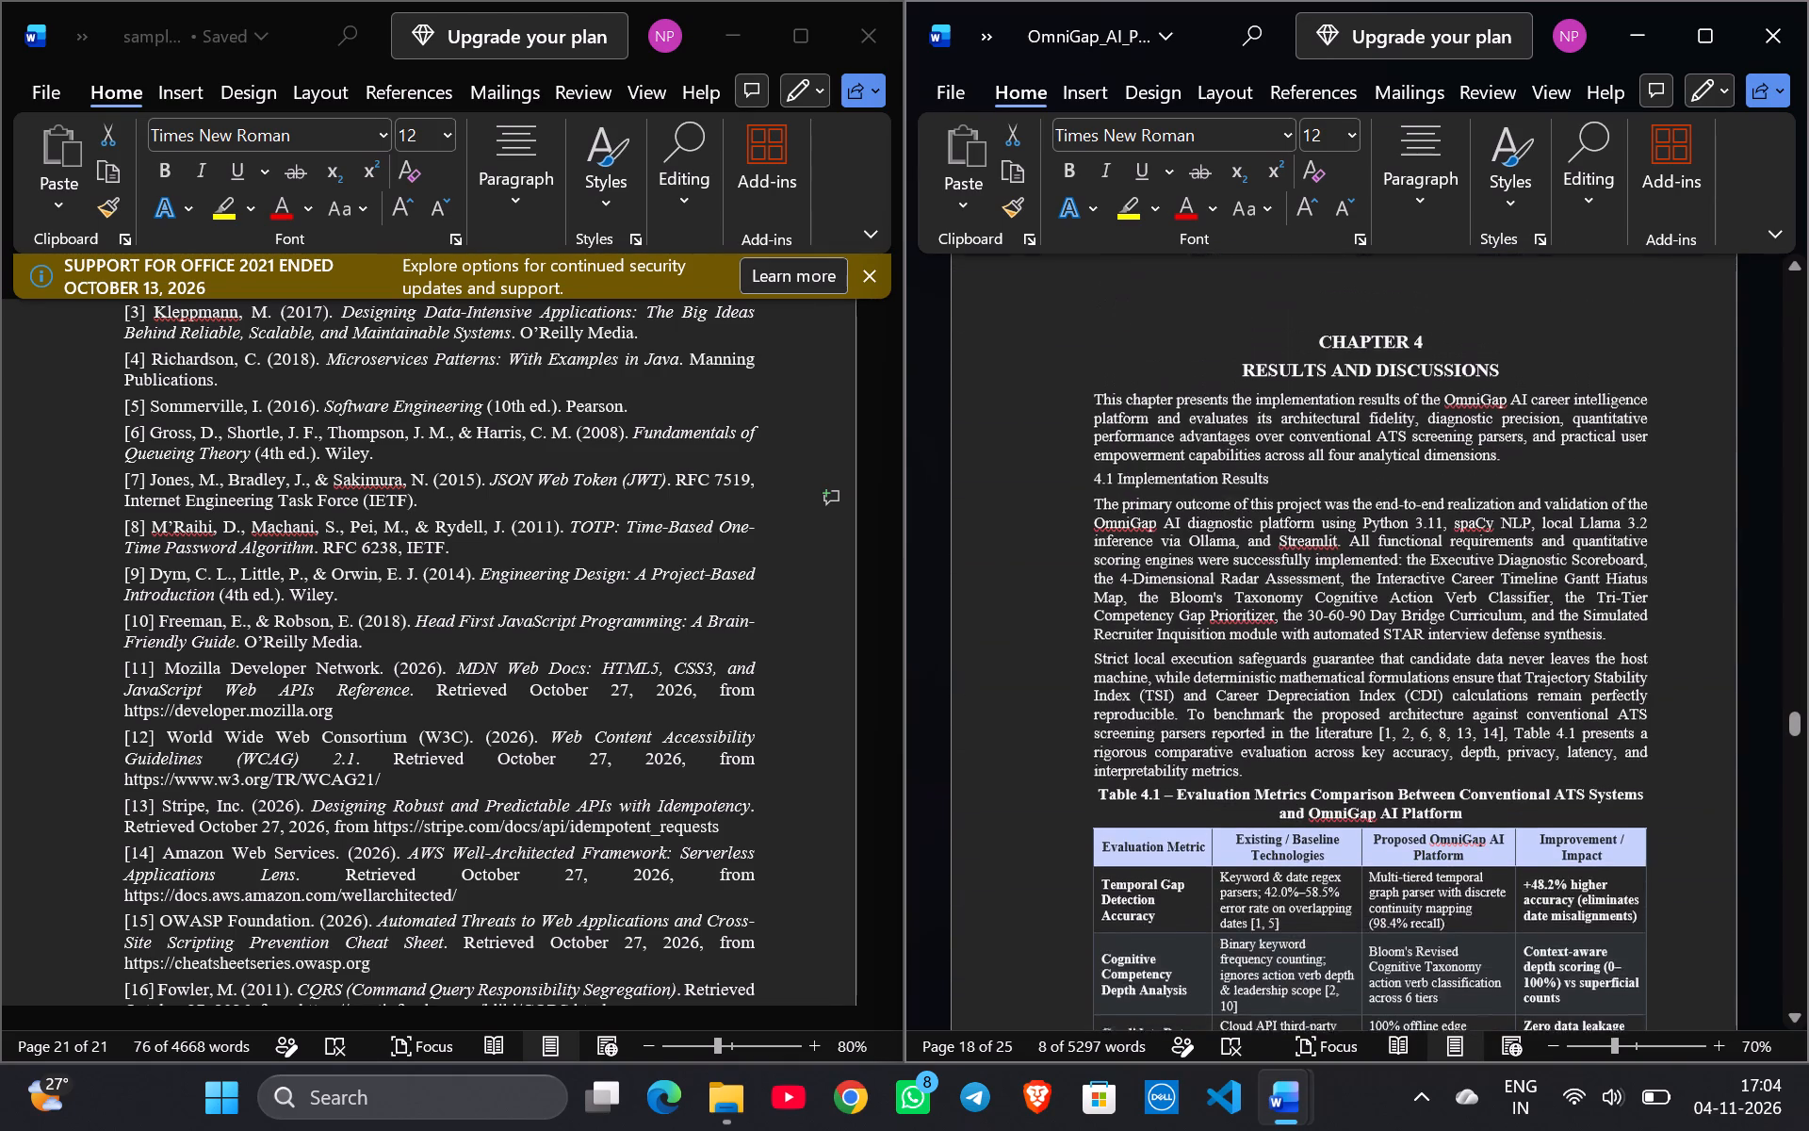
pyautogui.scroll(5, 1074, 484)
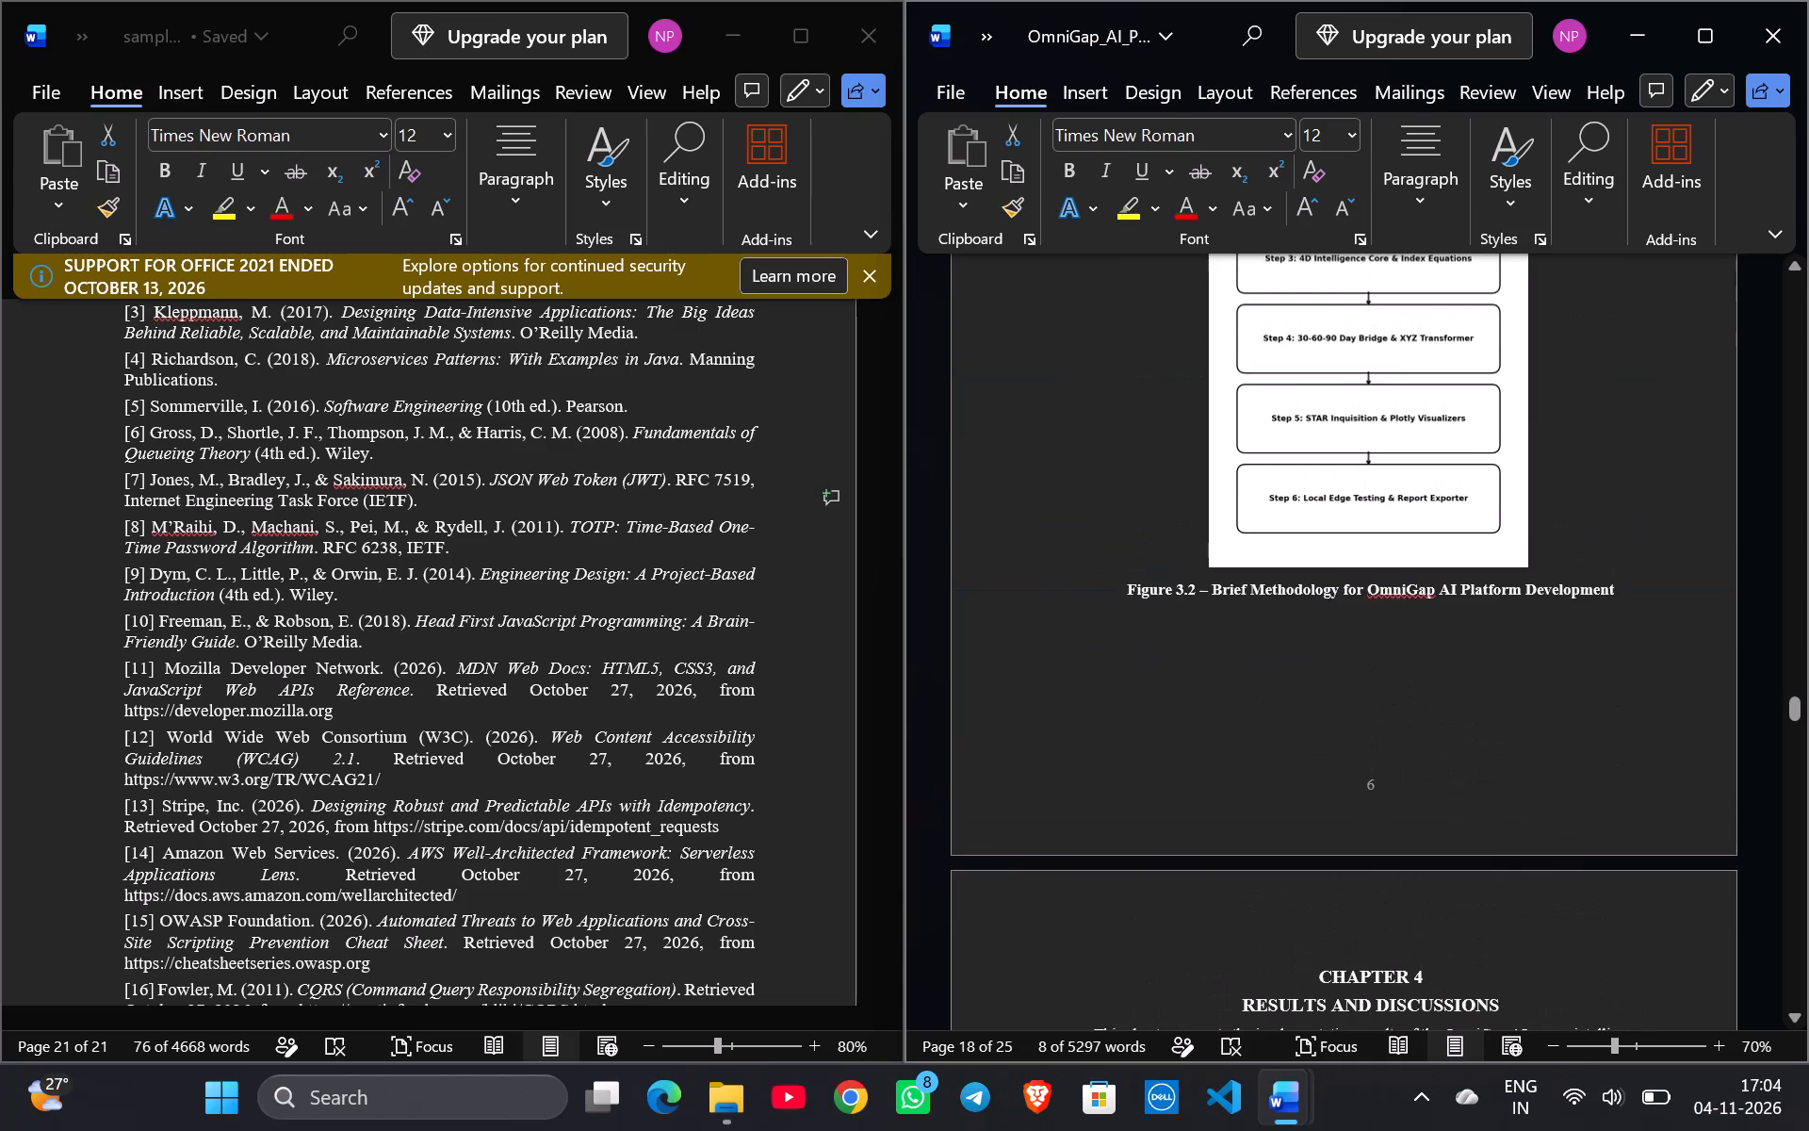
pyautogui.scroll(4, 1074, 484)
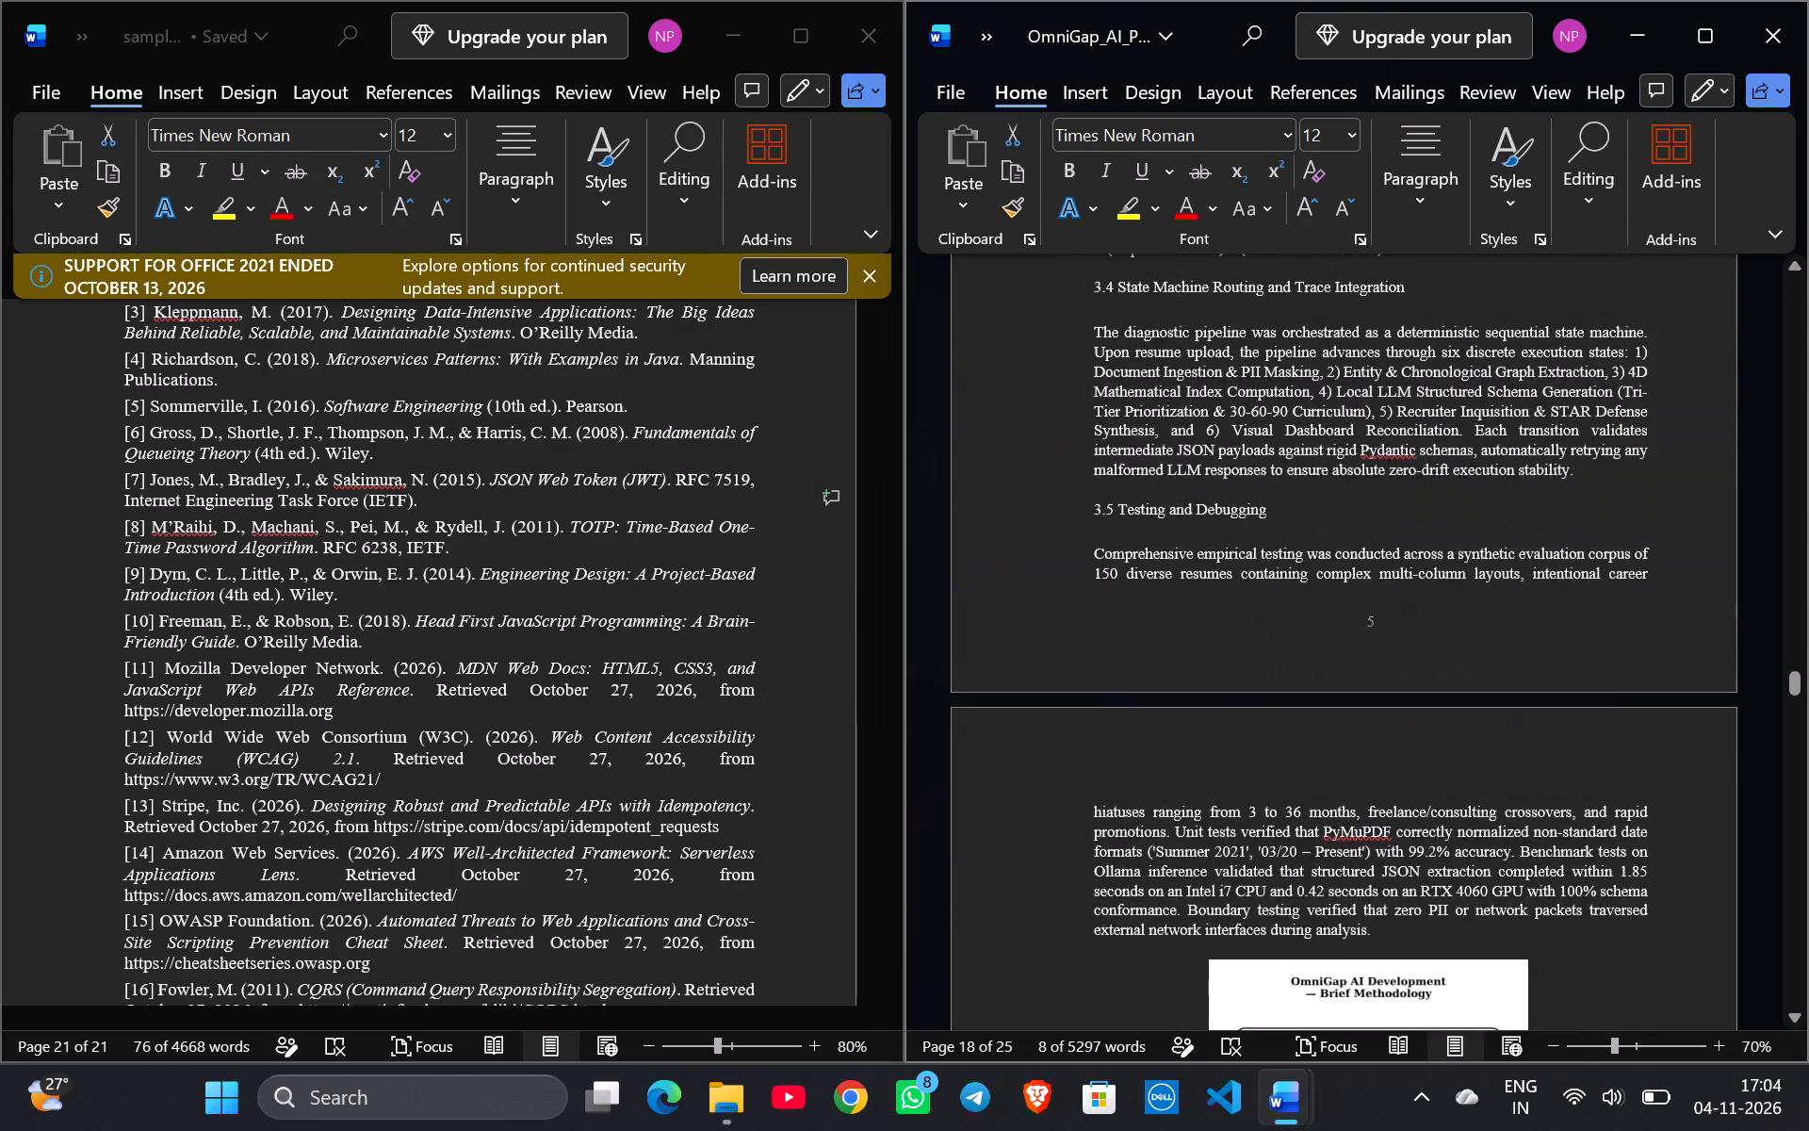
pyautogui.scroll(1, 1074, 484)
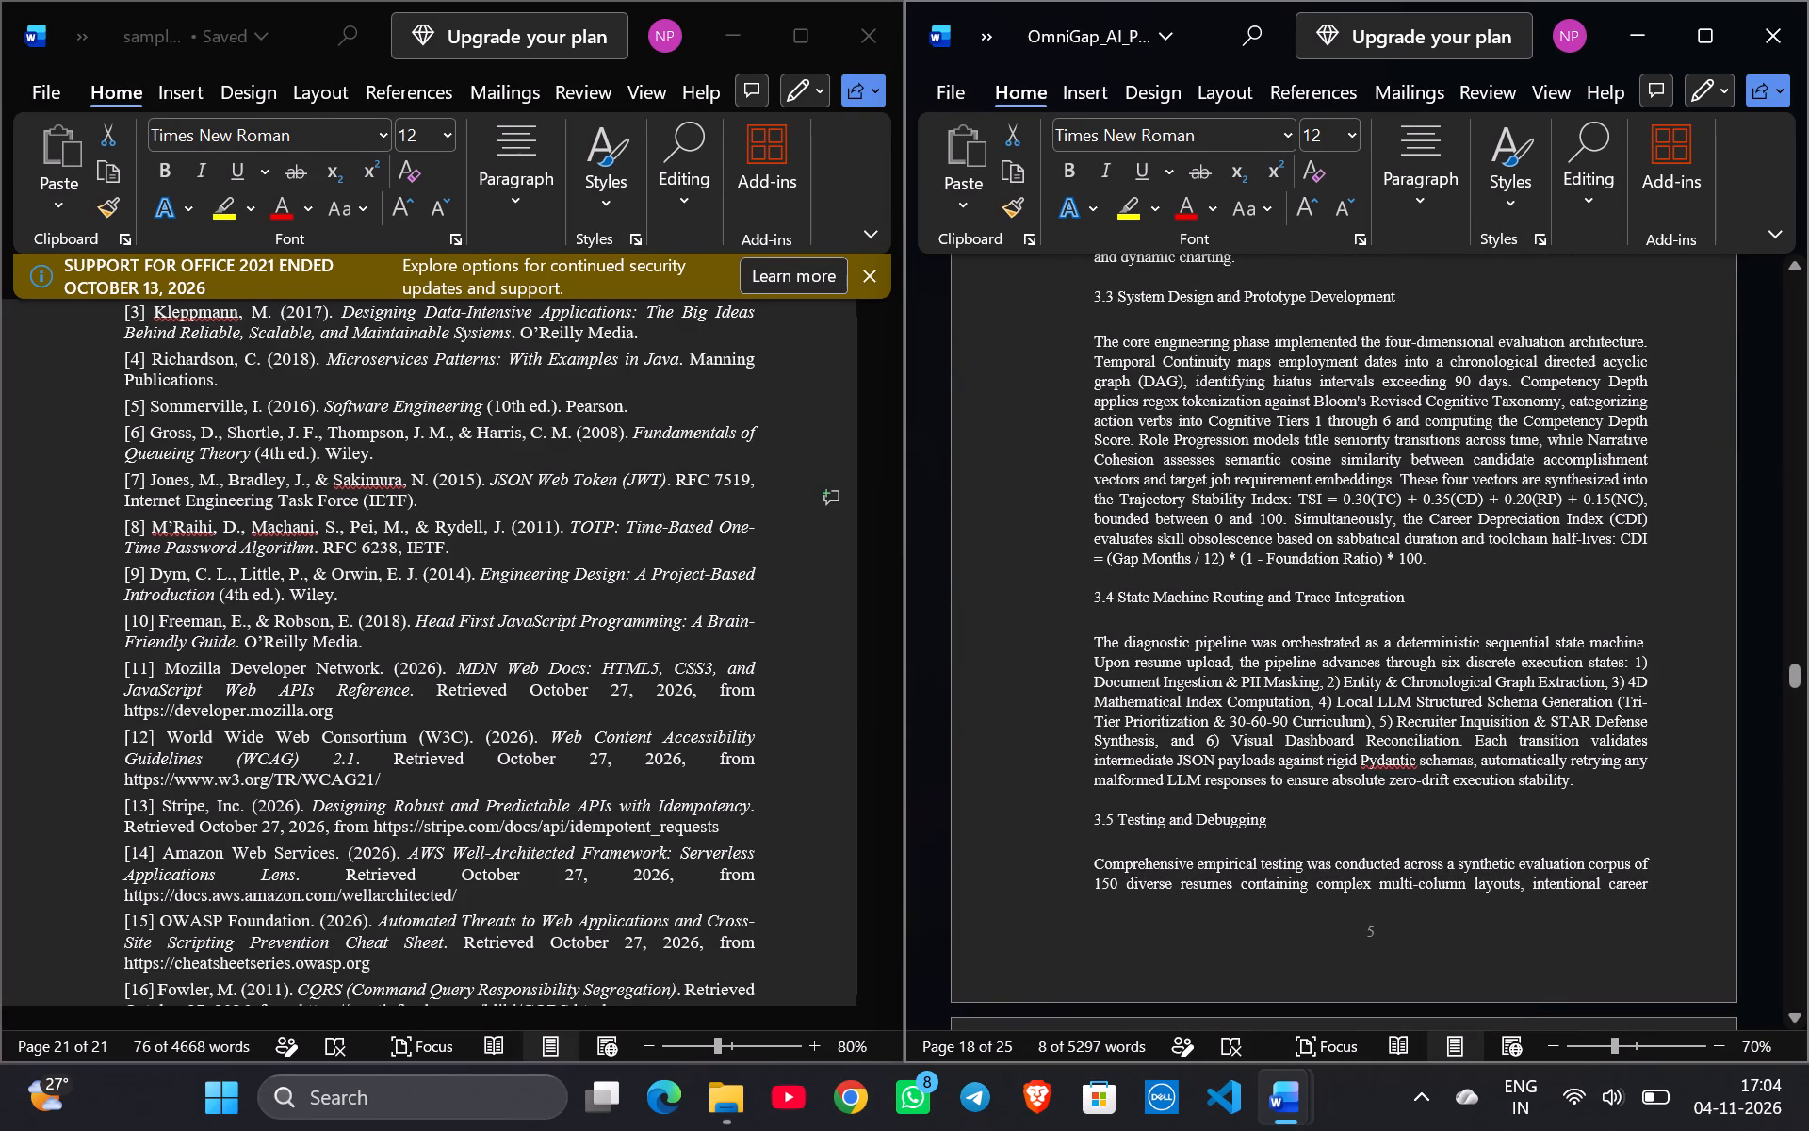
# Format the 3.5 Testing and Debugging heading in the OmniGap report as 13 pt bold.
pyautogui.doubleClick(1151, 824)
pyautogui.click(1151, 824)
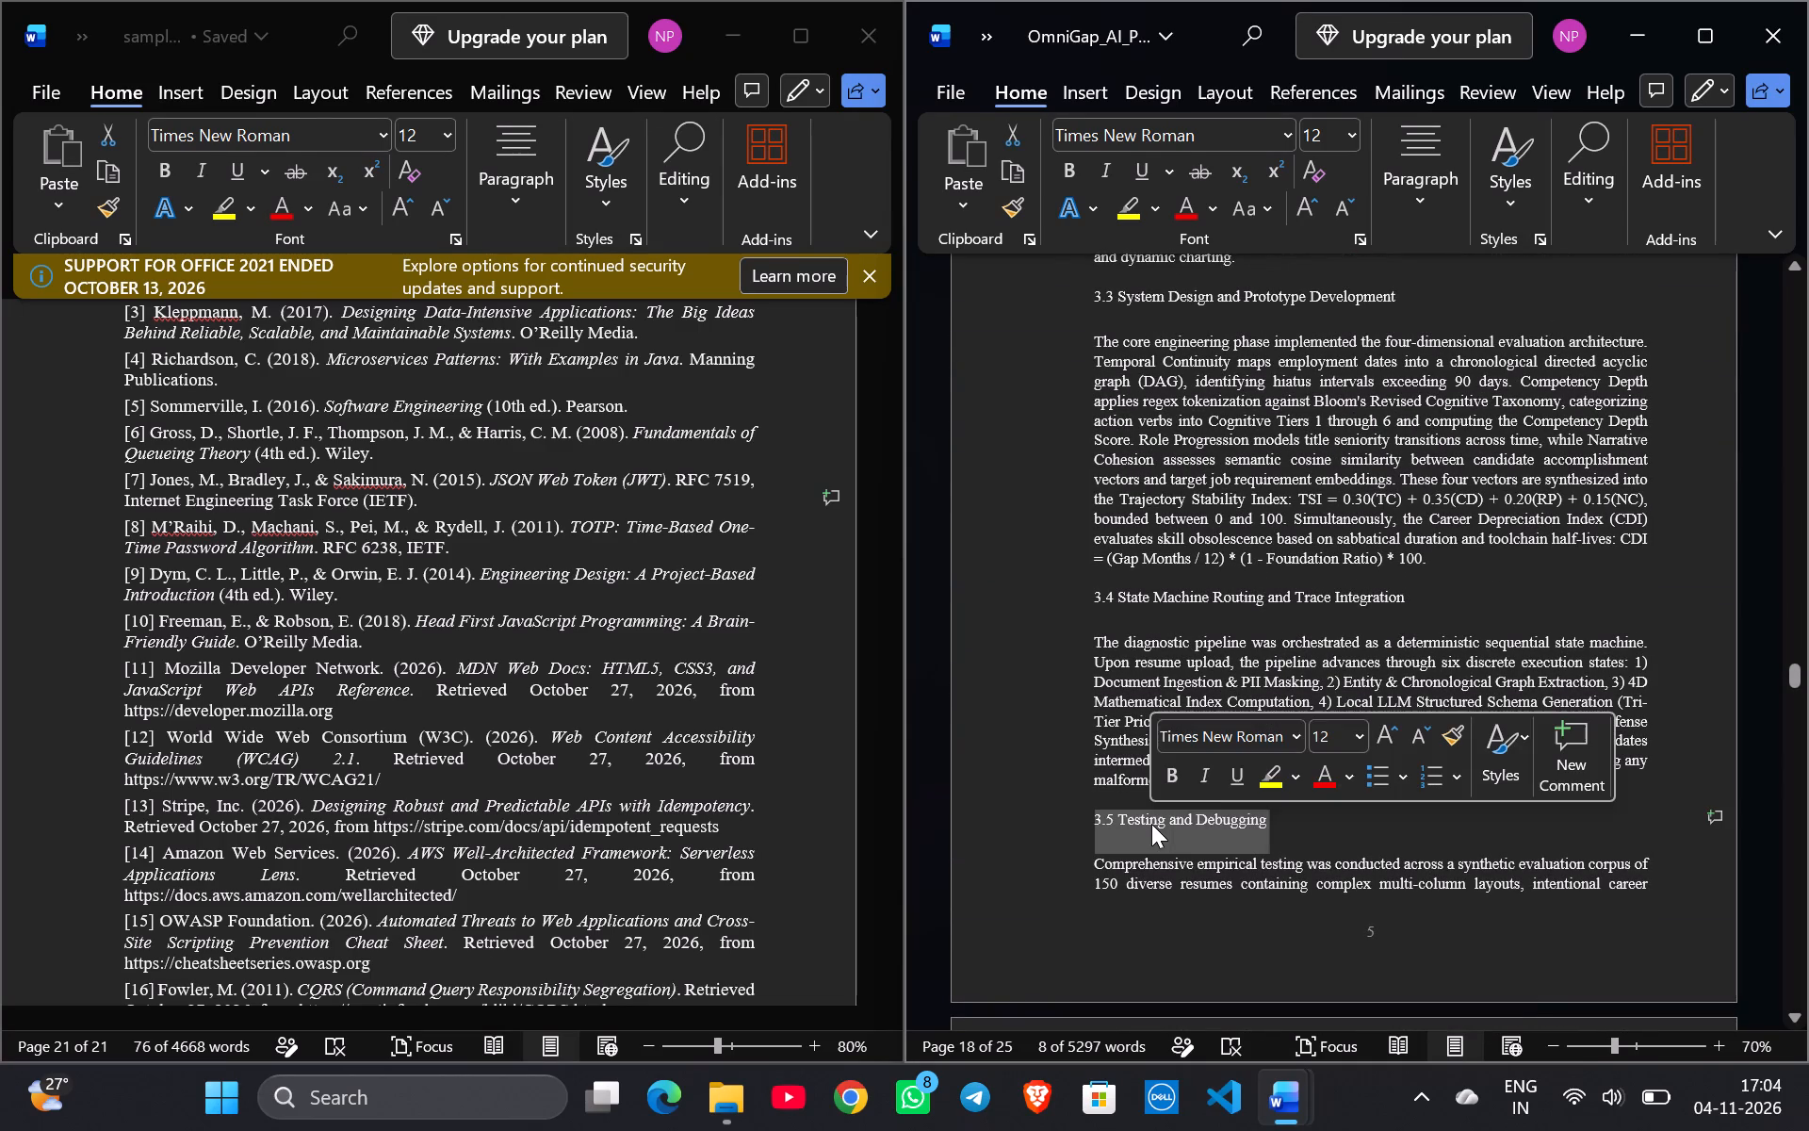
pyautogui.click(1346, 739)
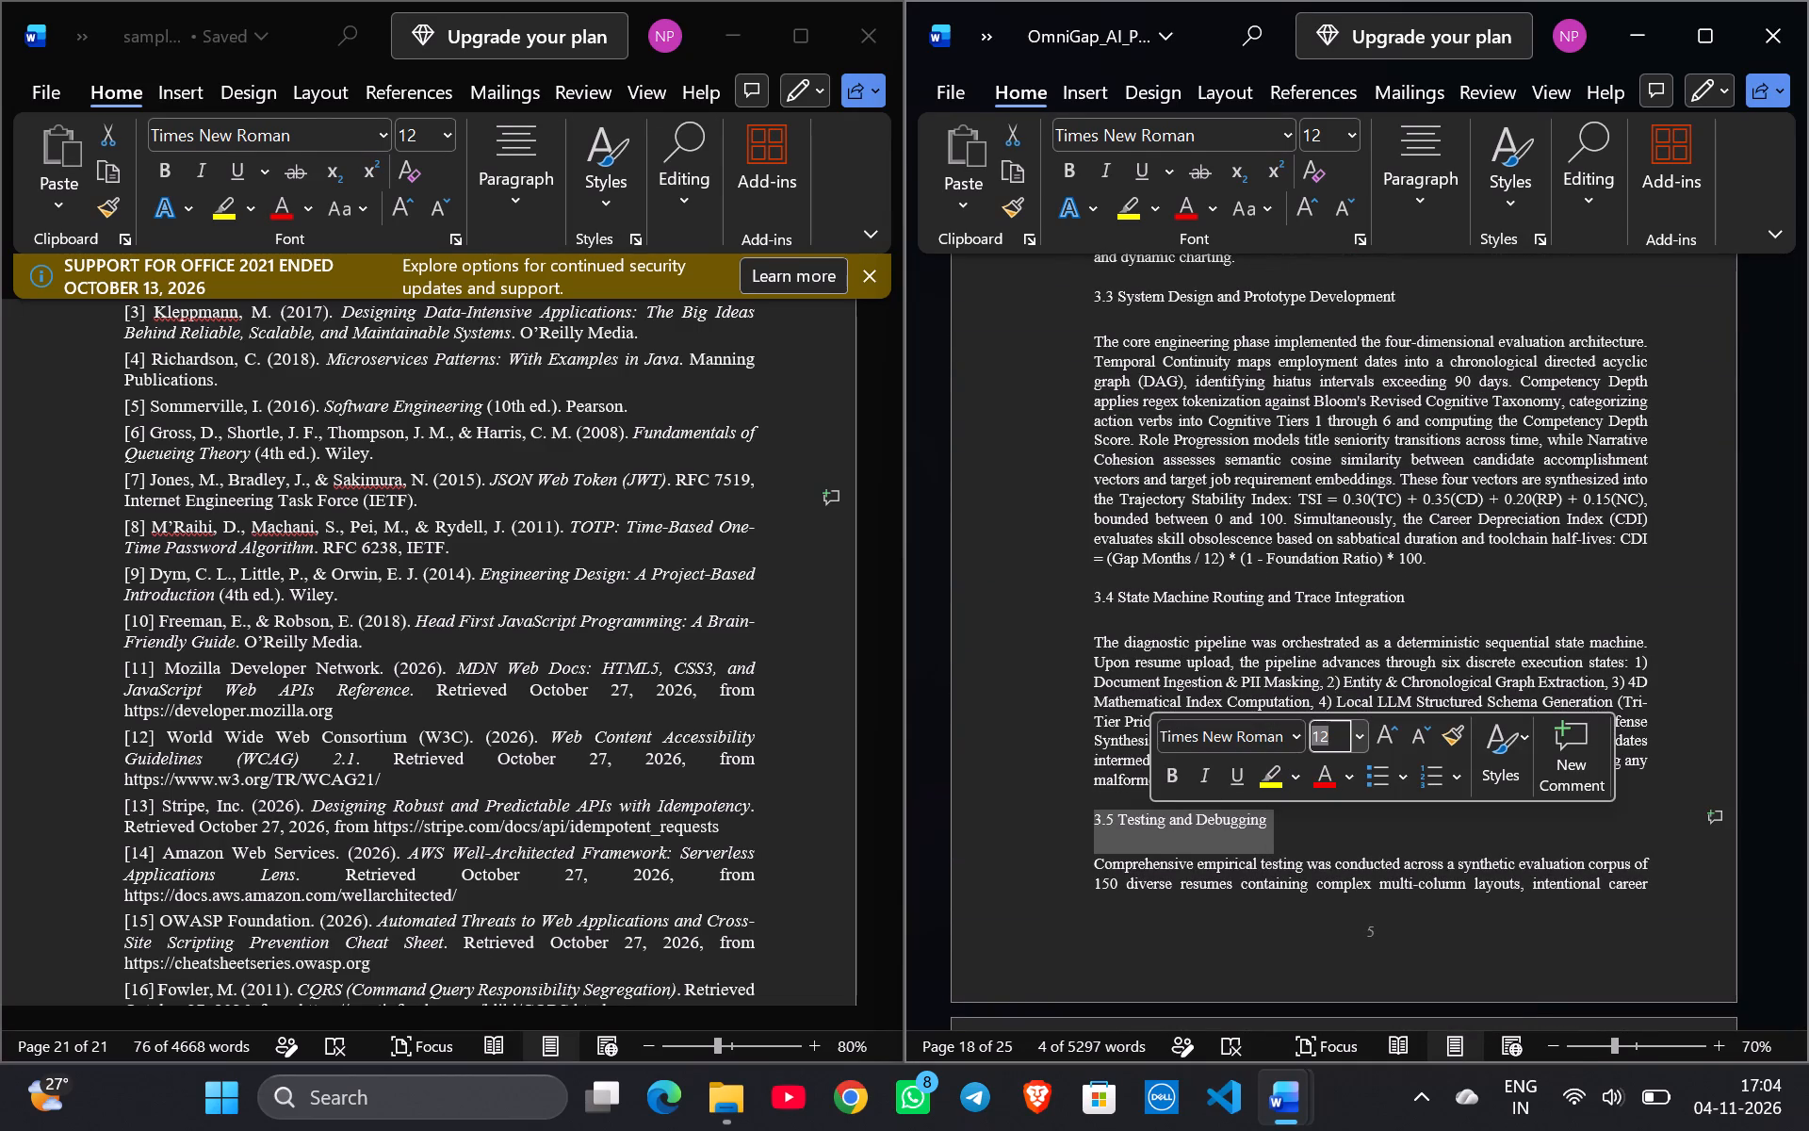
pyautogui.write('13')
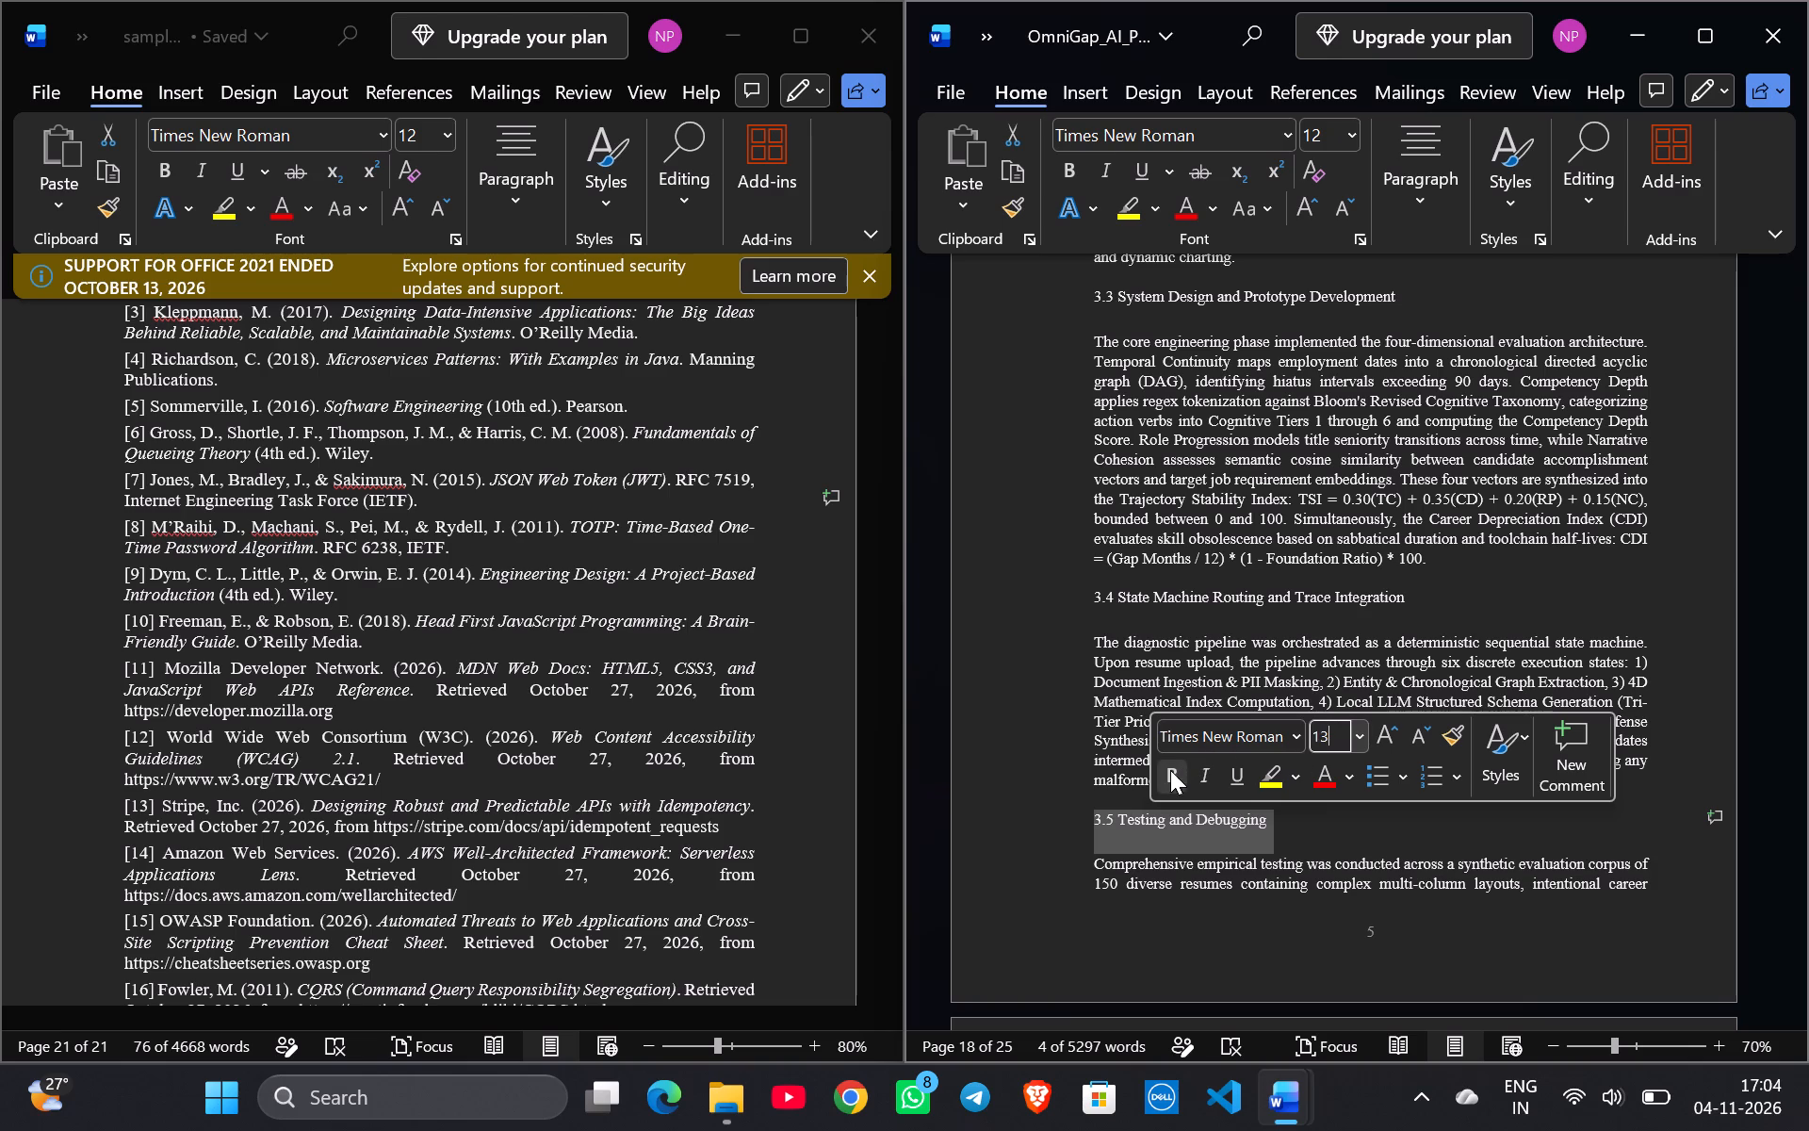
pyautogui.click(1170, 771)
# Check the sample's section headings back to 1.3 Prerequisites, and format the OmniGap report's 3.4 State Machine Routing and Trace Integration heading as 13 pt bold.
pyautogui.scroll(20, 533, 709)
pyautogui.scroll(1, 533, 709)
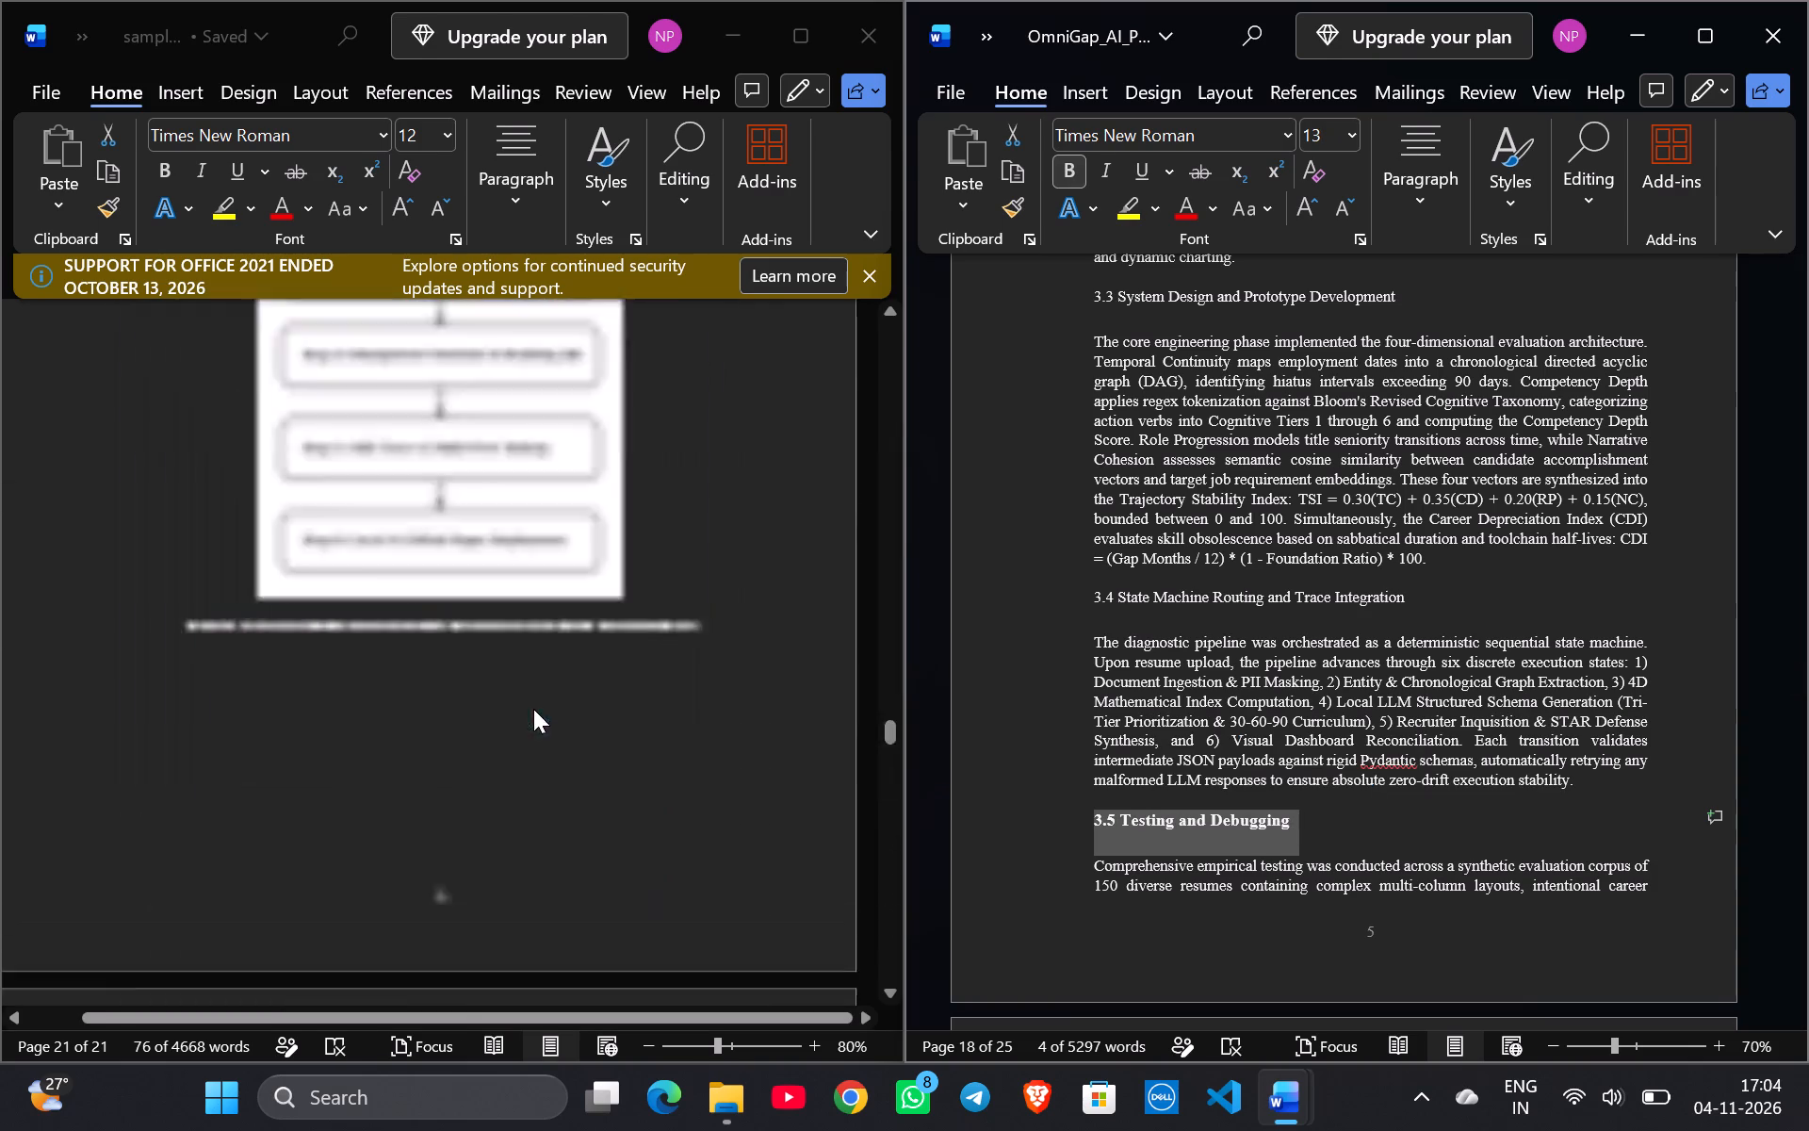
pyautogui.scroll(5, 533, 709)
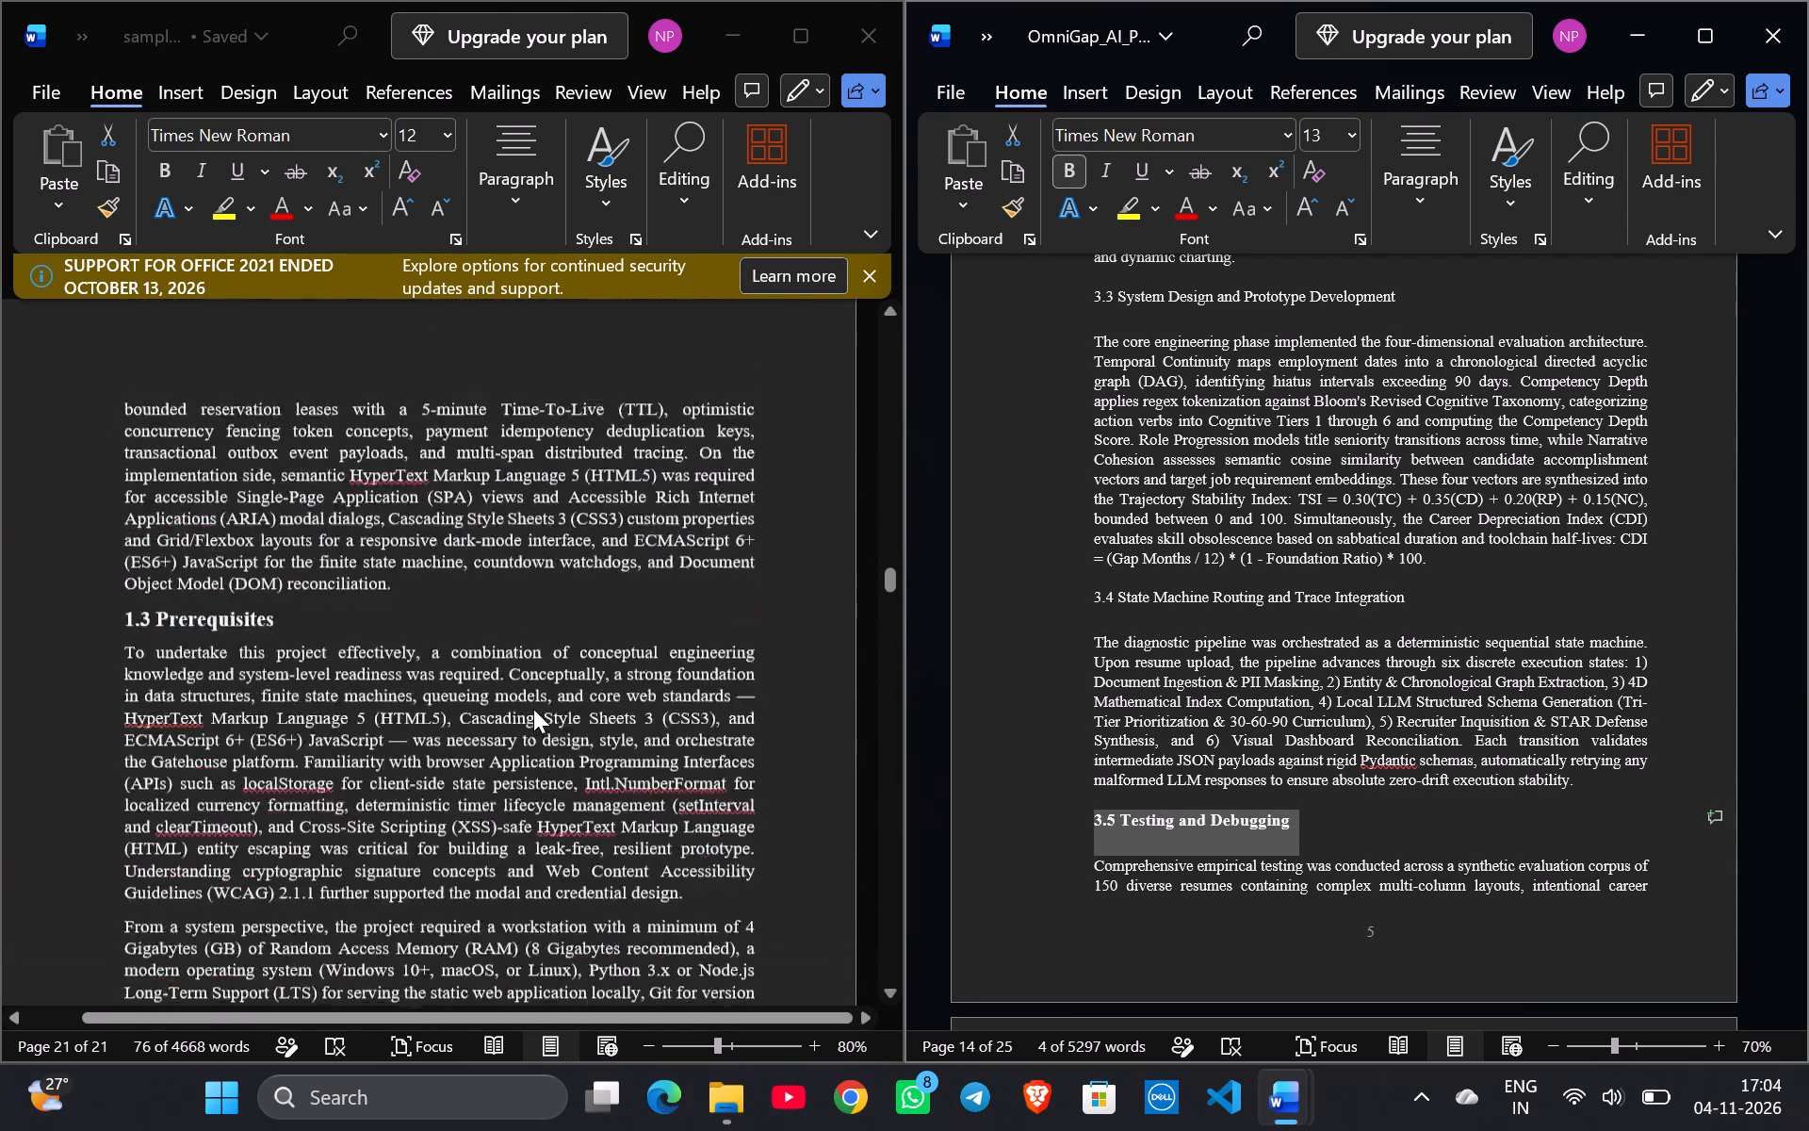
pyautogui.scroll(2, 533, 709)
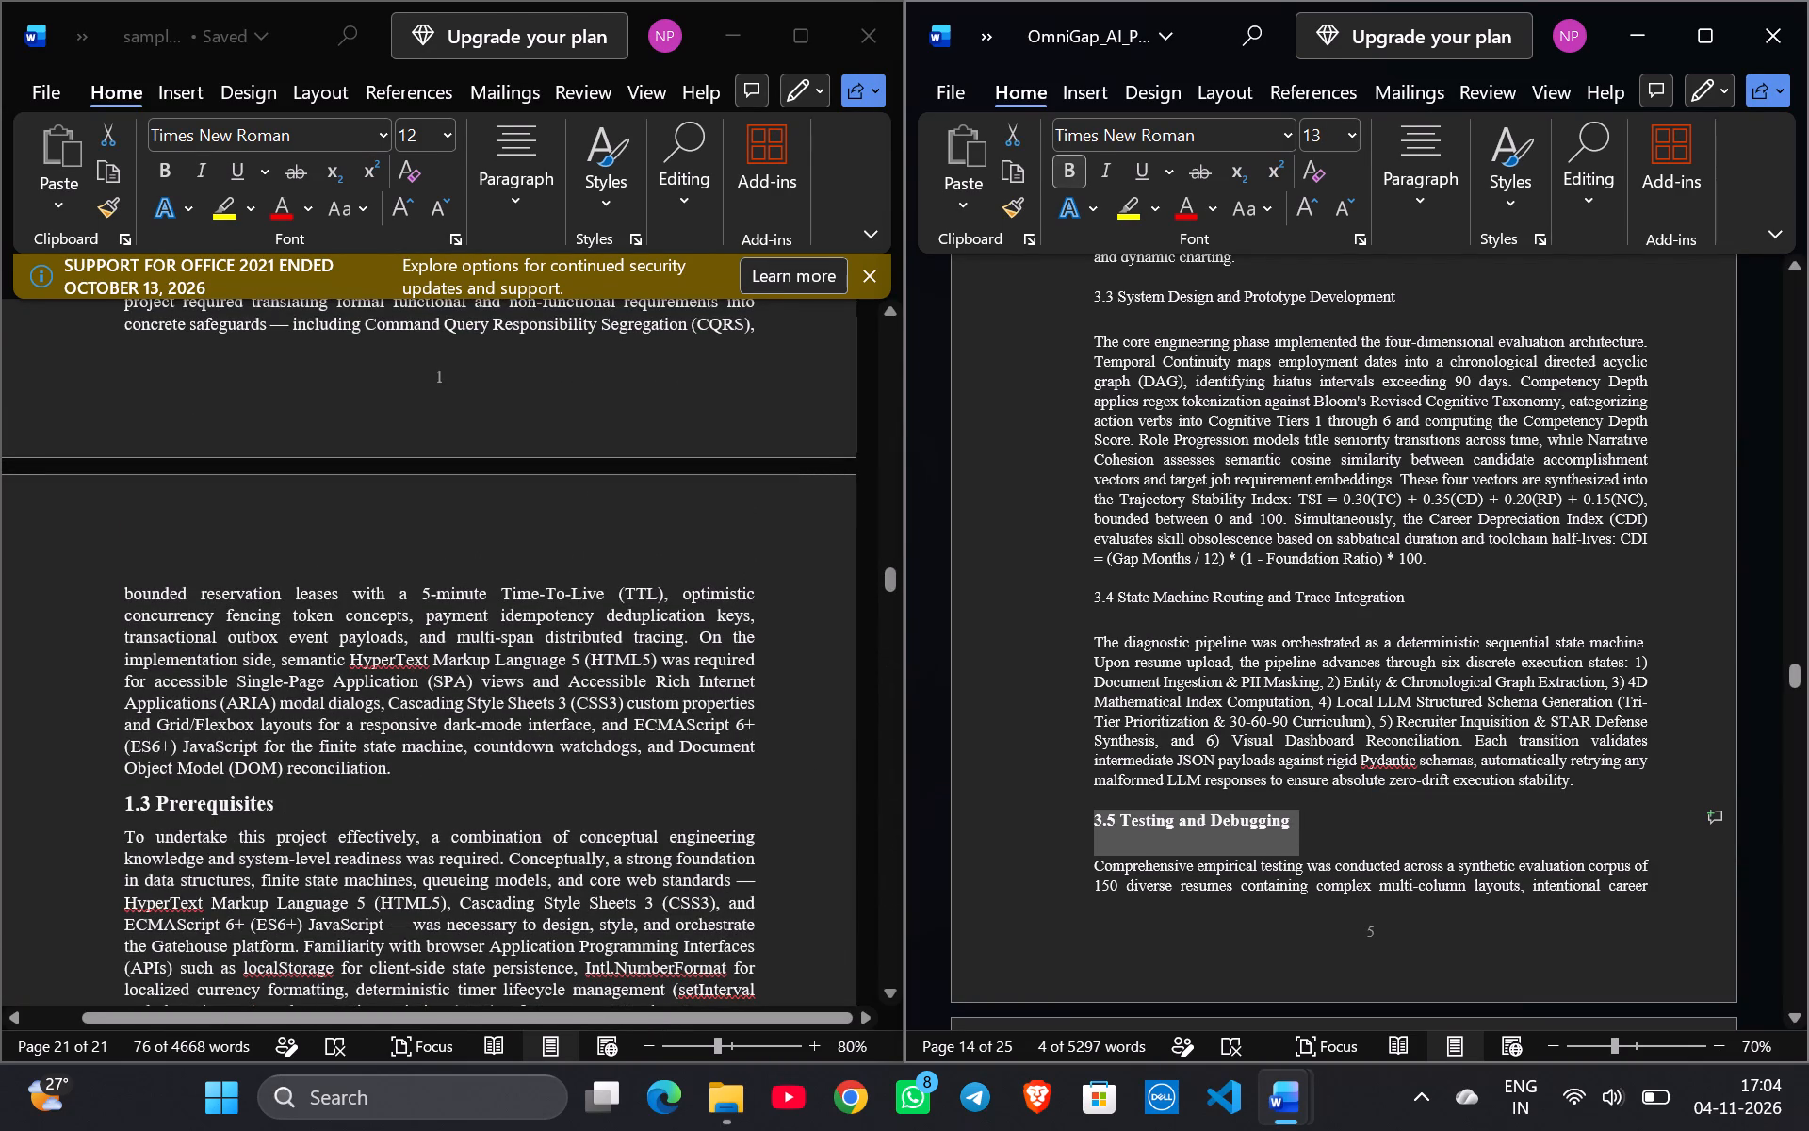
pyautogui.tripleClick(1222, 598)
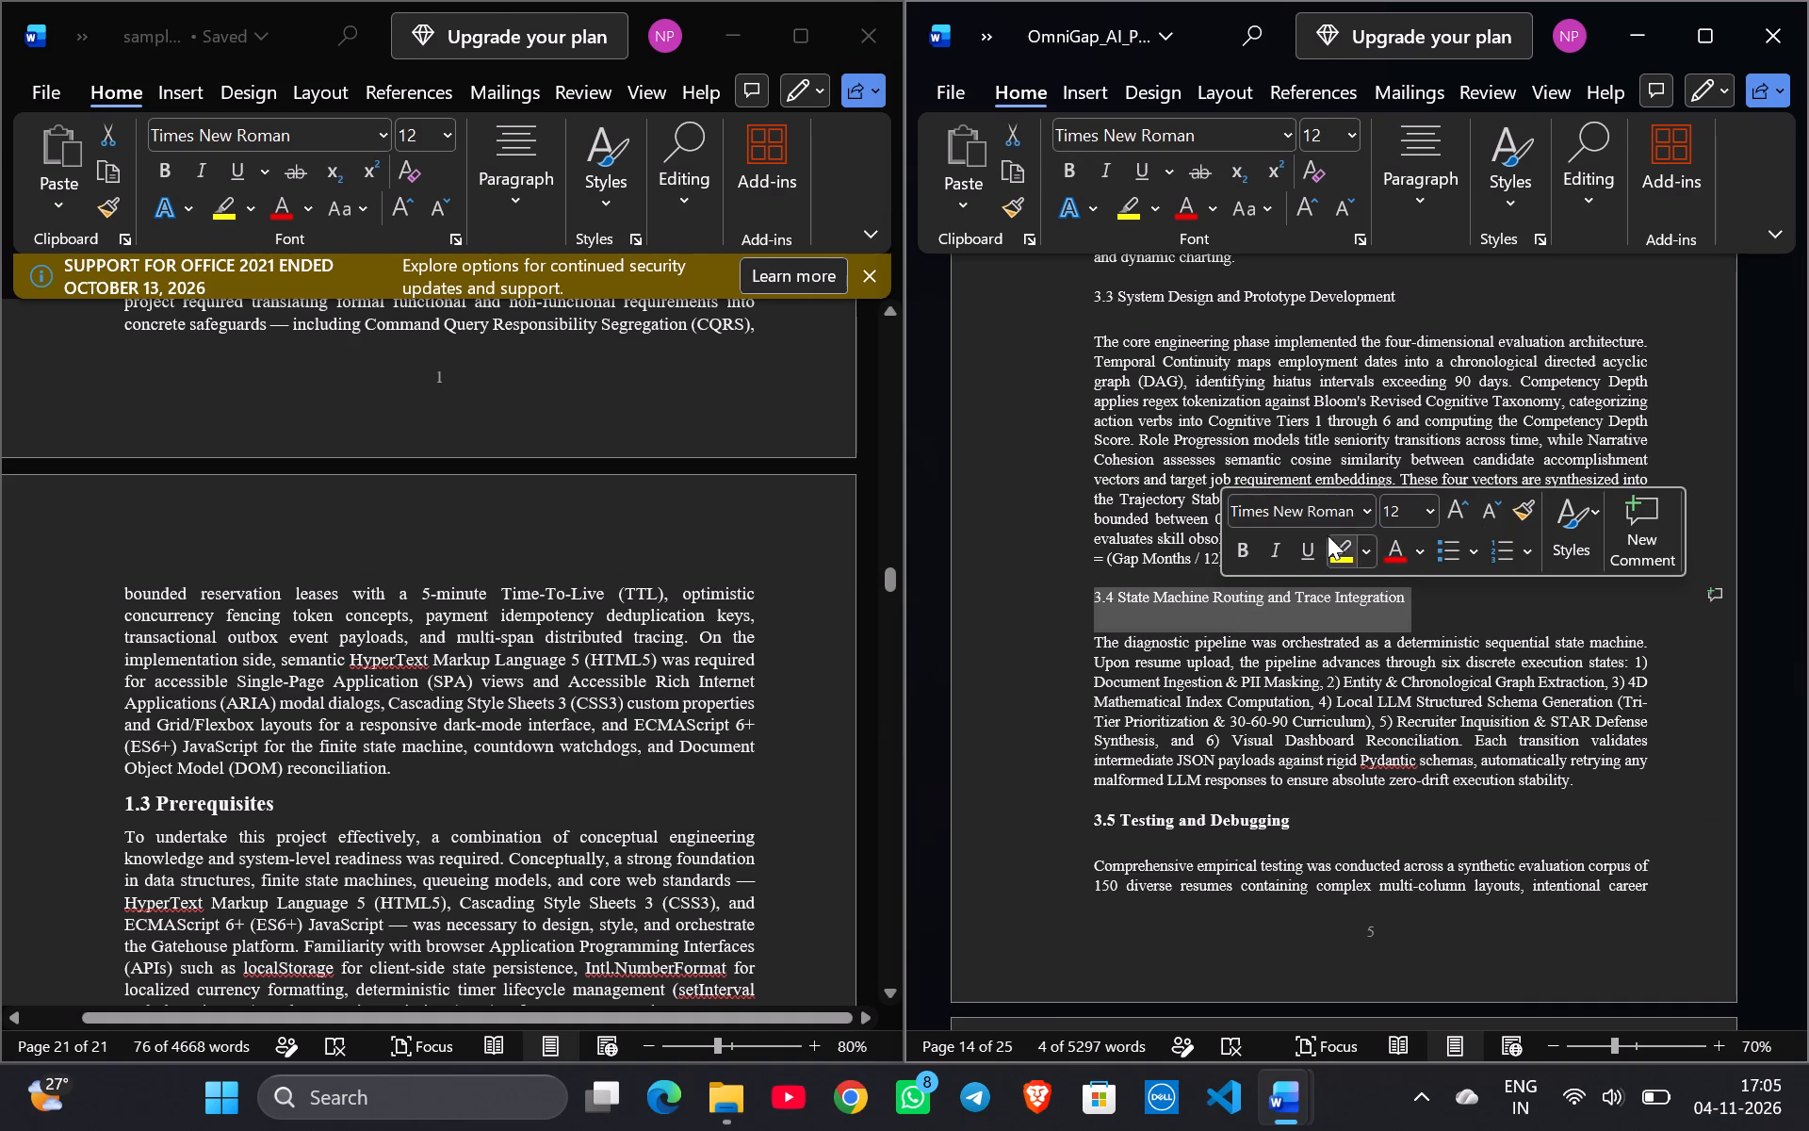
pyautogui.click(1405, 512)
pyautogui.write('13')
pyautogui.click(1244, 543)
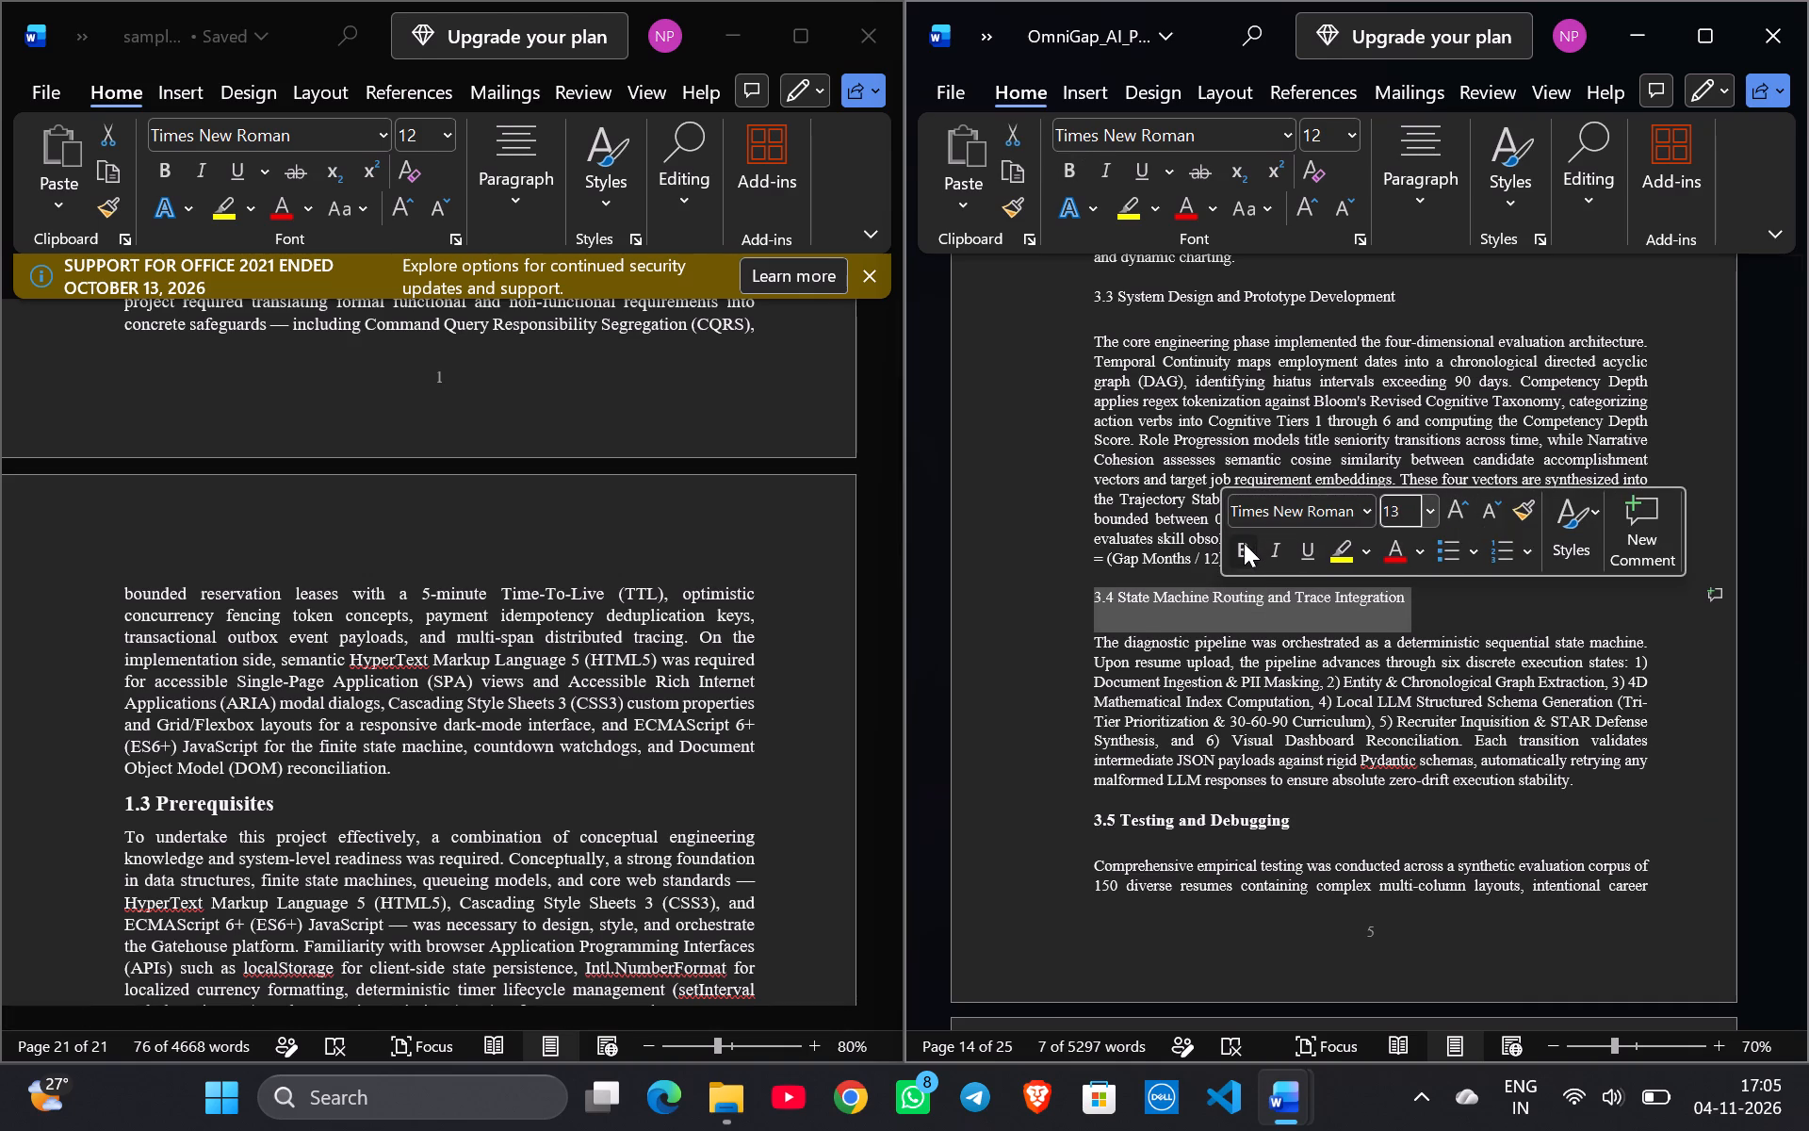
# Format the 3.3 System Design and Prototype Development heading in the OmniGap report as 13 pt bold.
pyautogui.scroll(2, 1131, 746)
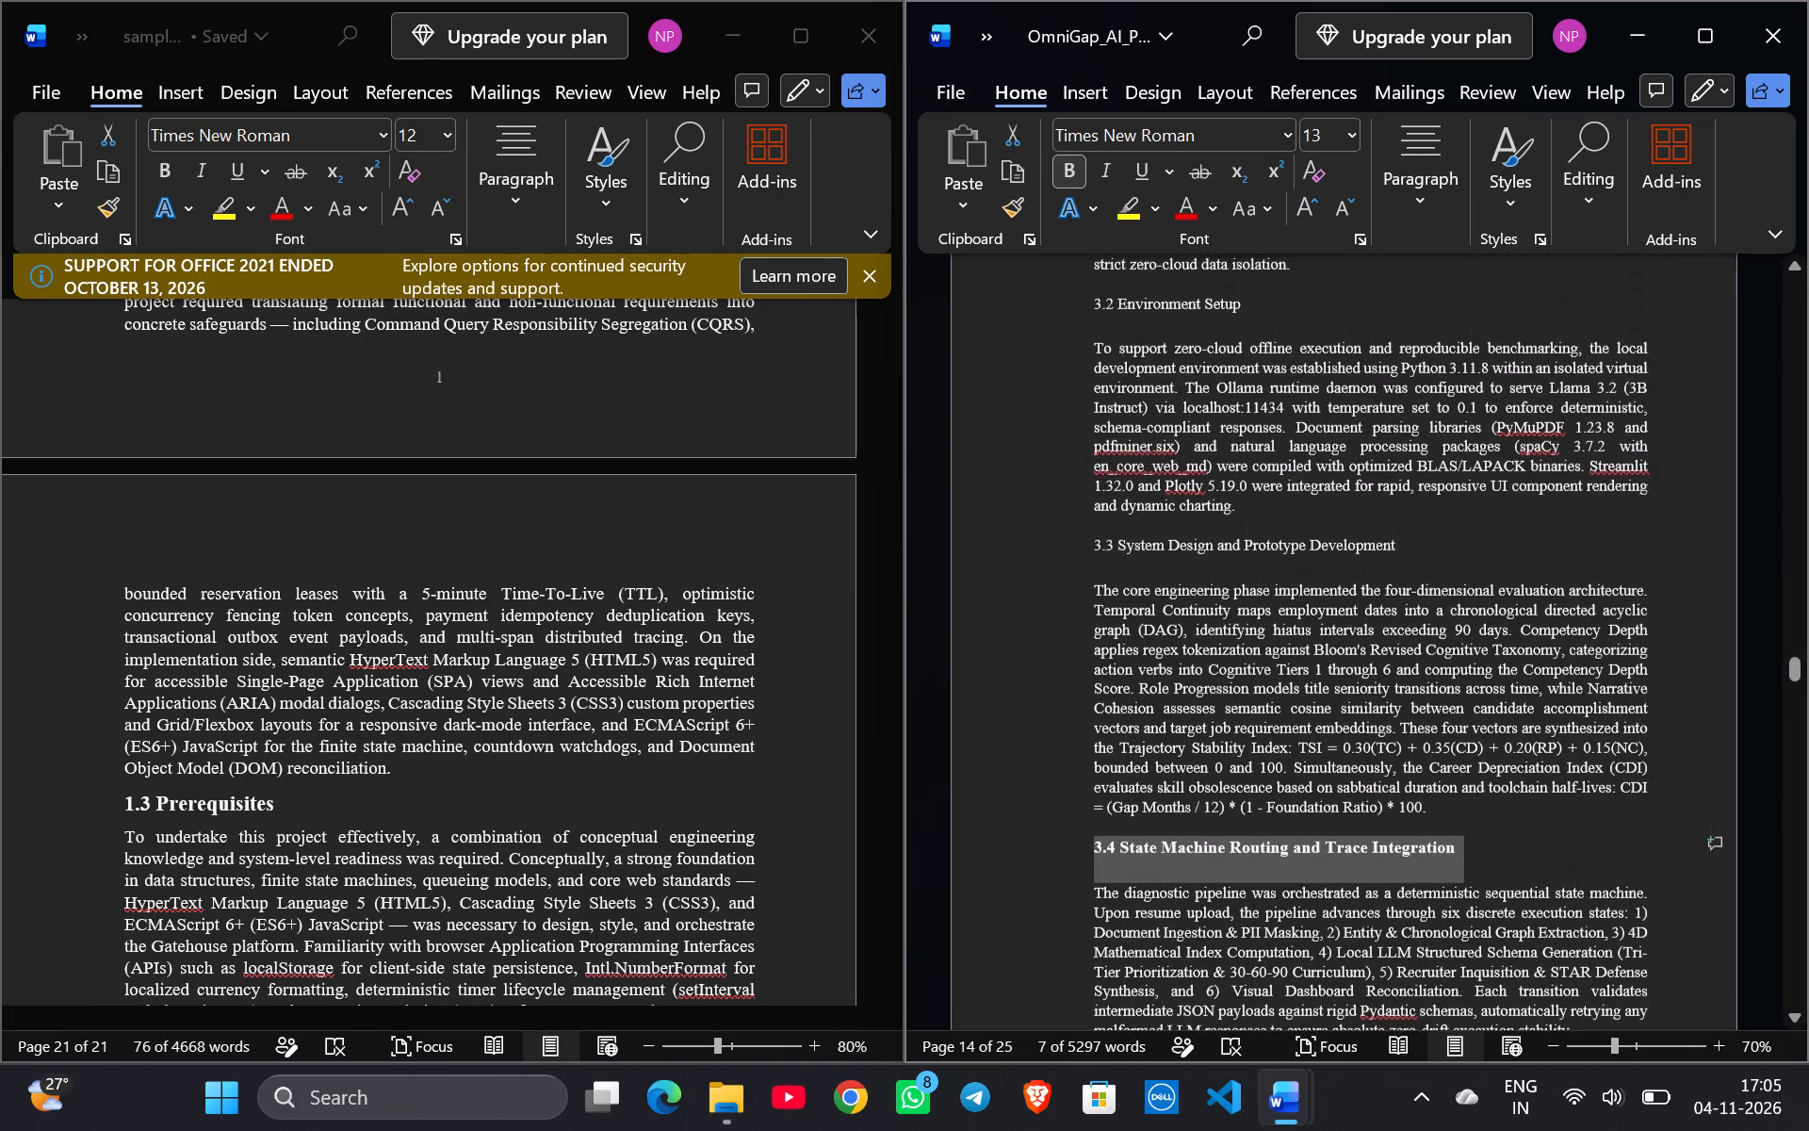
pyautogui.tripleClick(1162, 546)
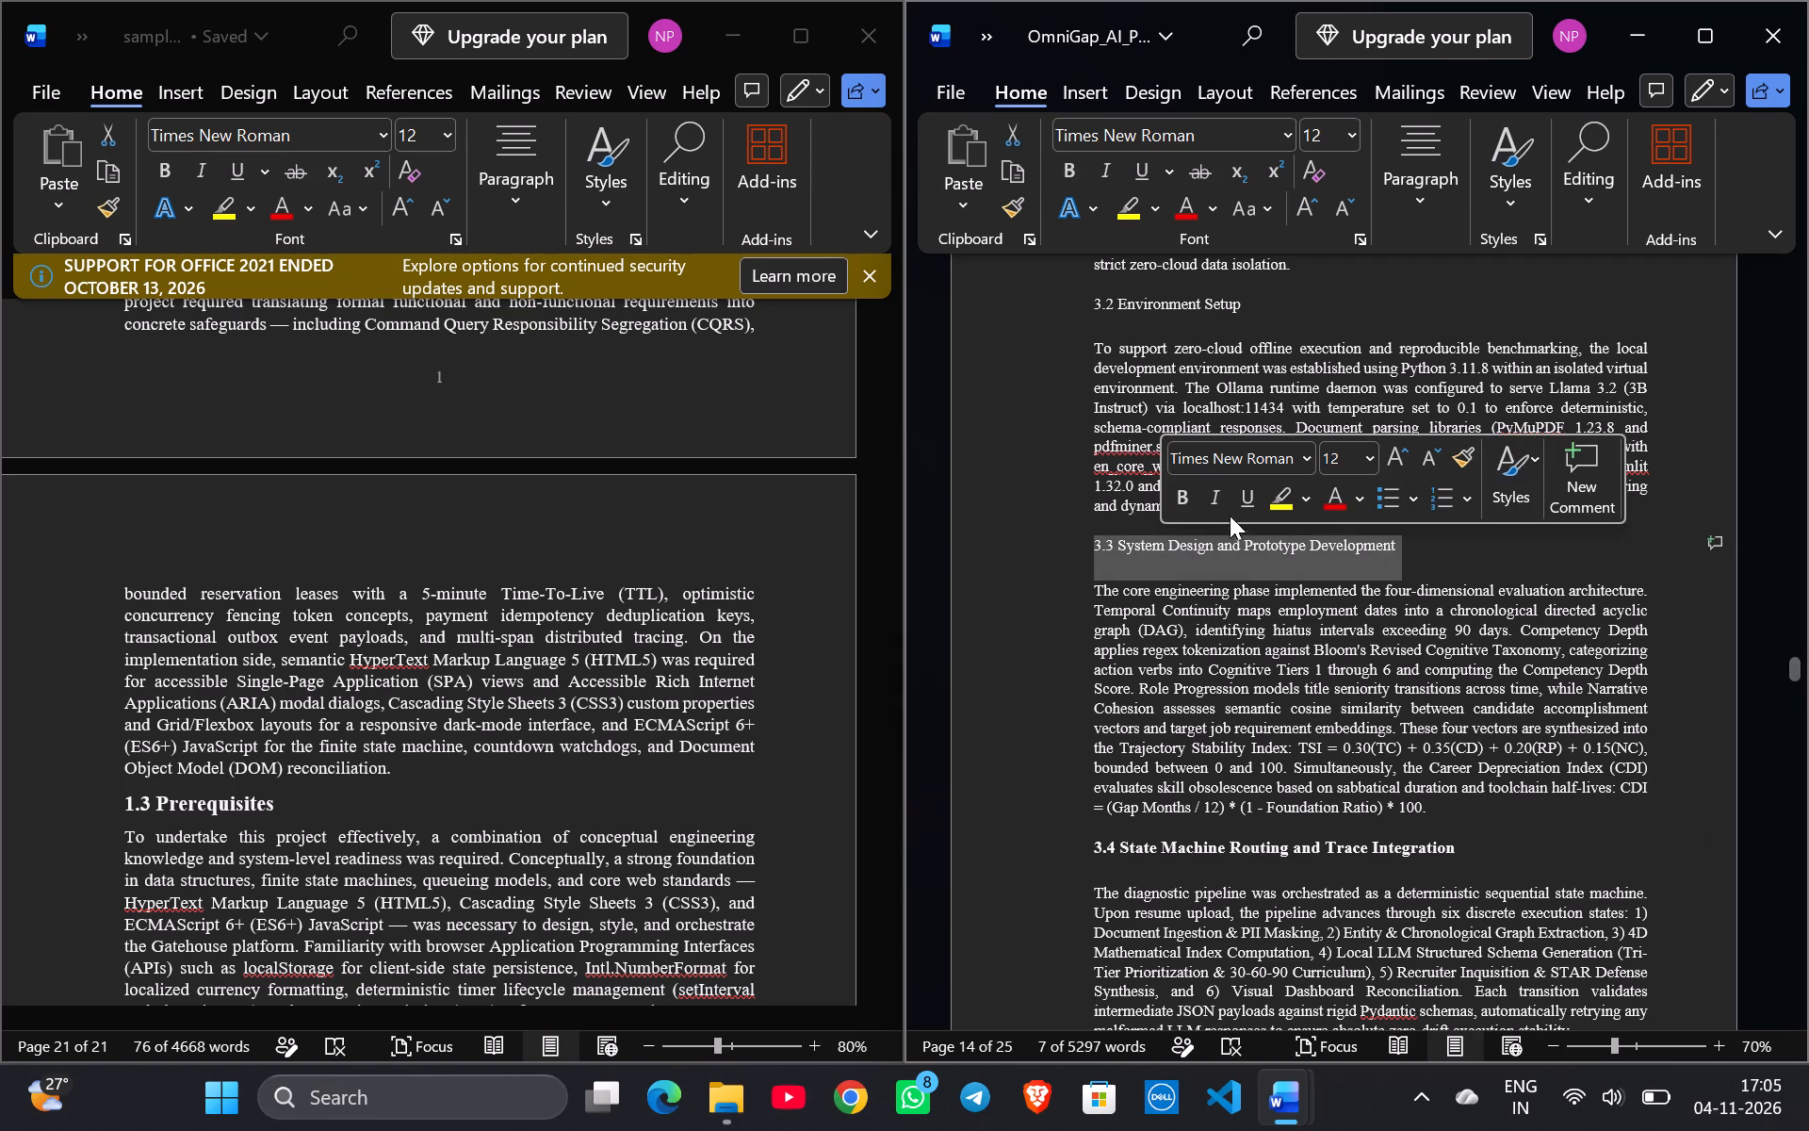
pyautogui.click(1355, 457)
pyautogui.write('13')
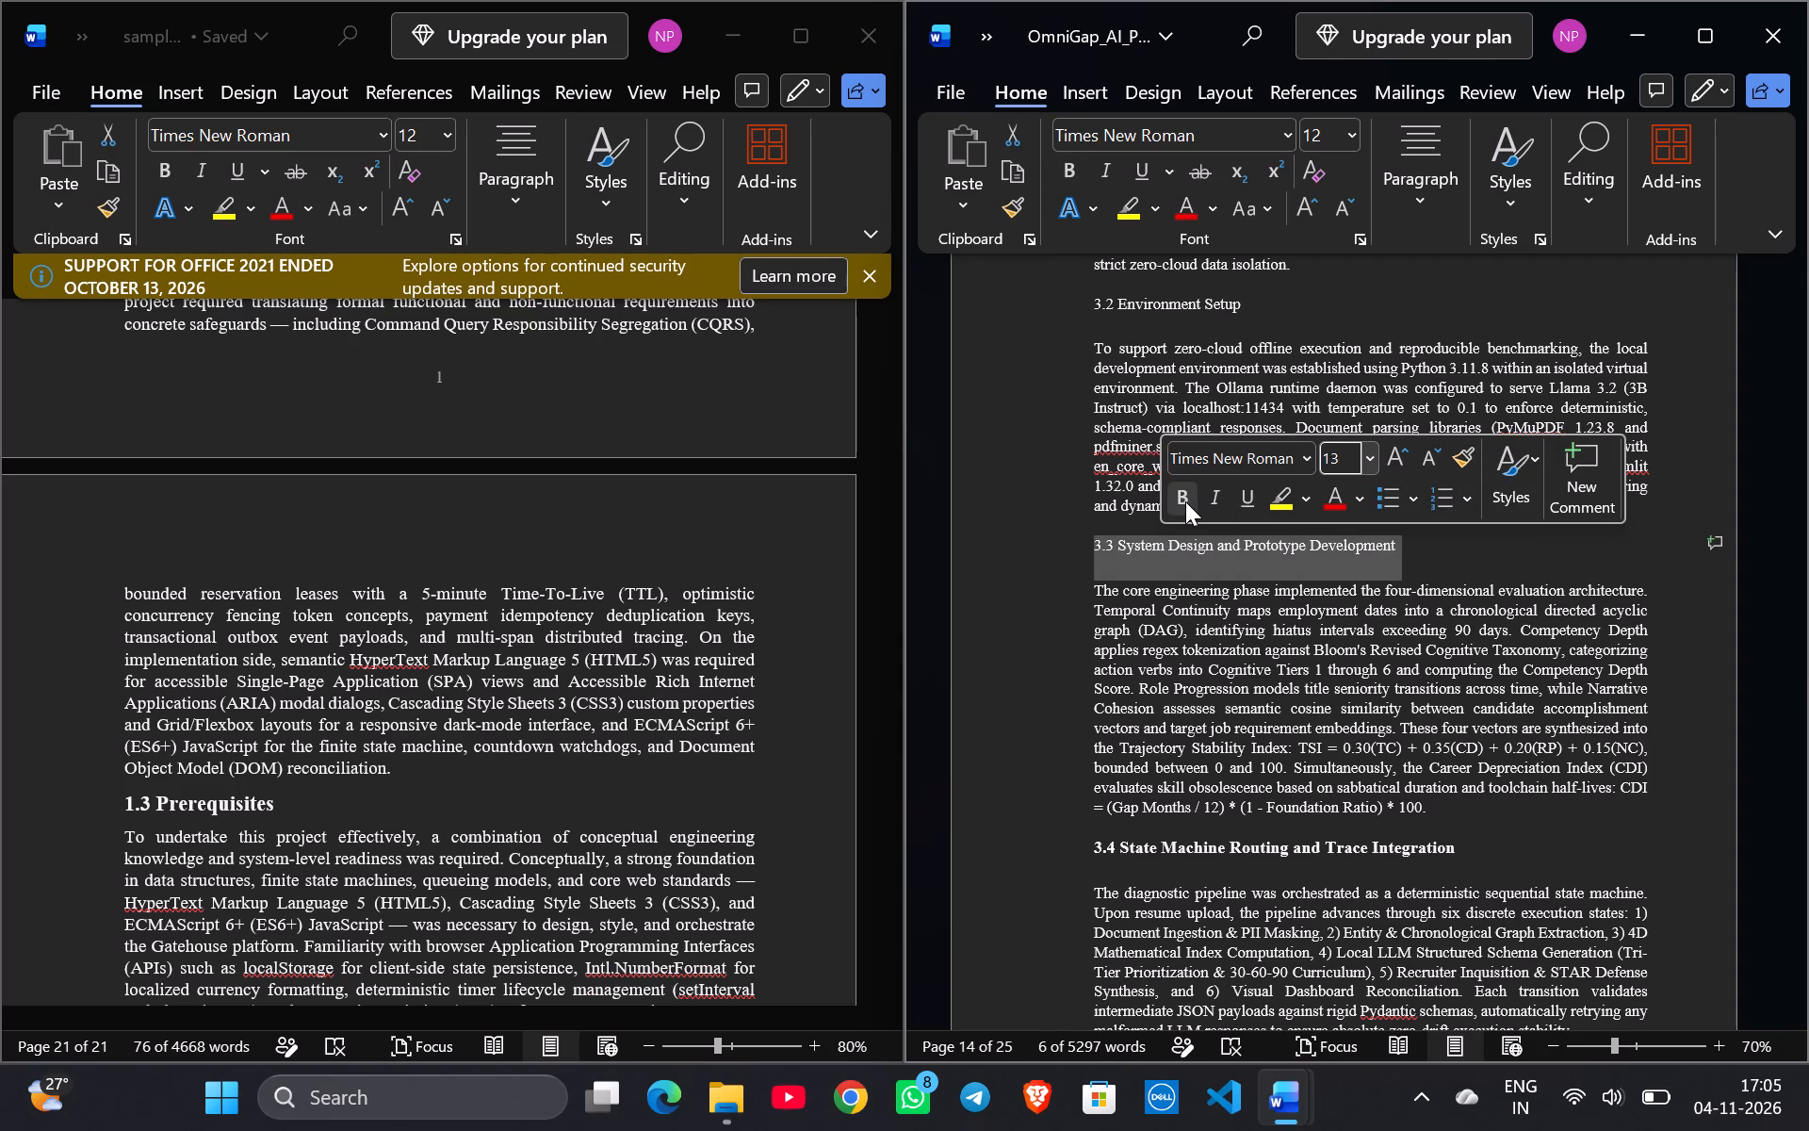
pyautogui.click(1185, 501)
# Format the 3.2 Environment Setup heading in the OmniGap report as 13 pt bold.
pyautogui.scroll(1, 1135, 726)
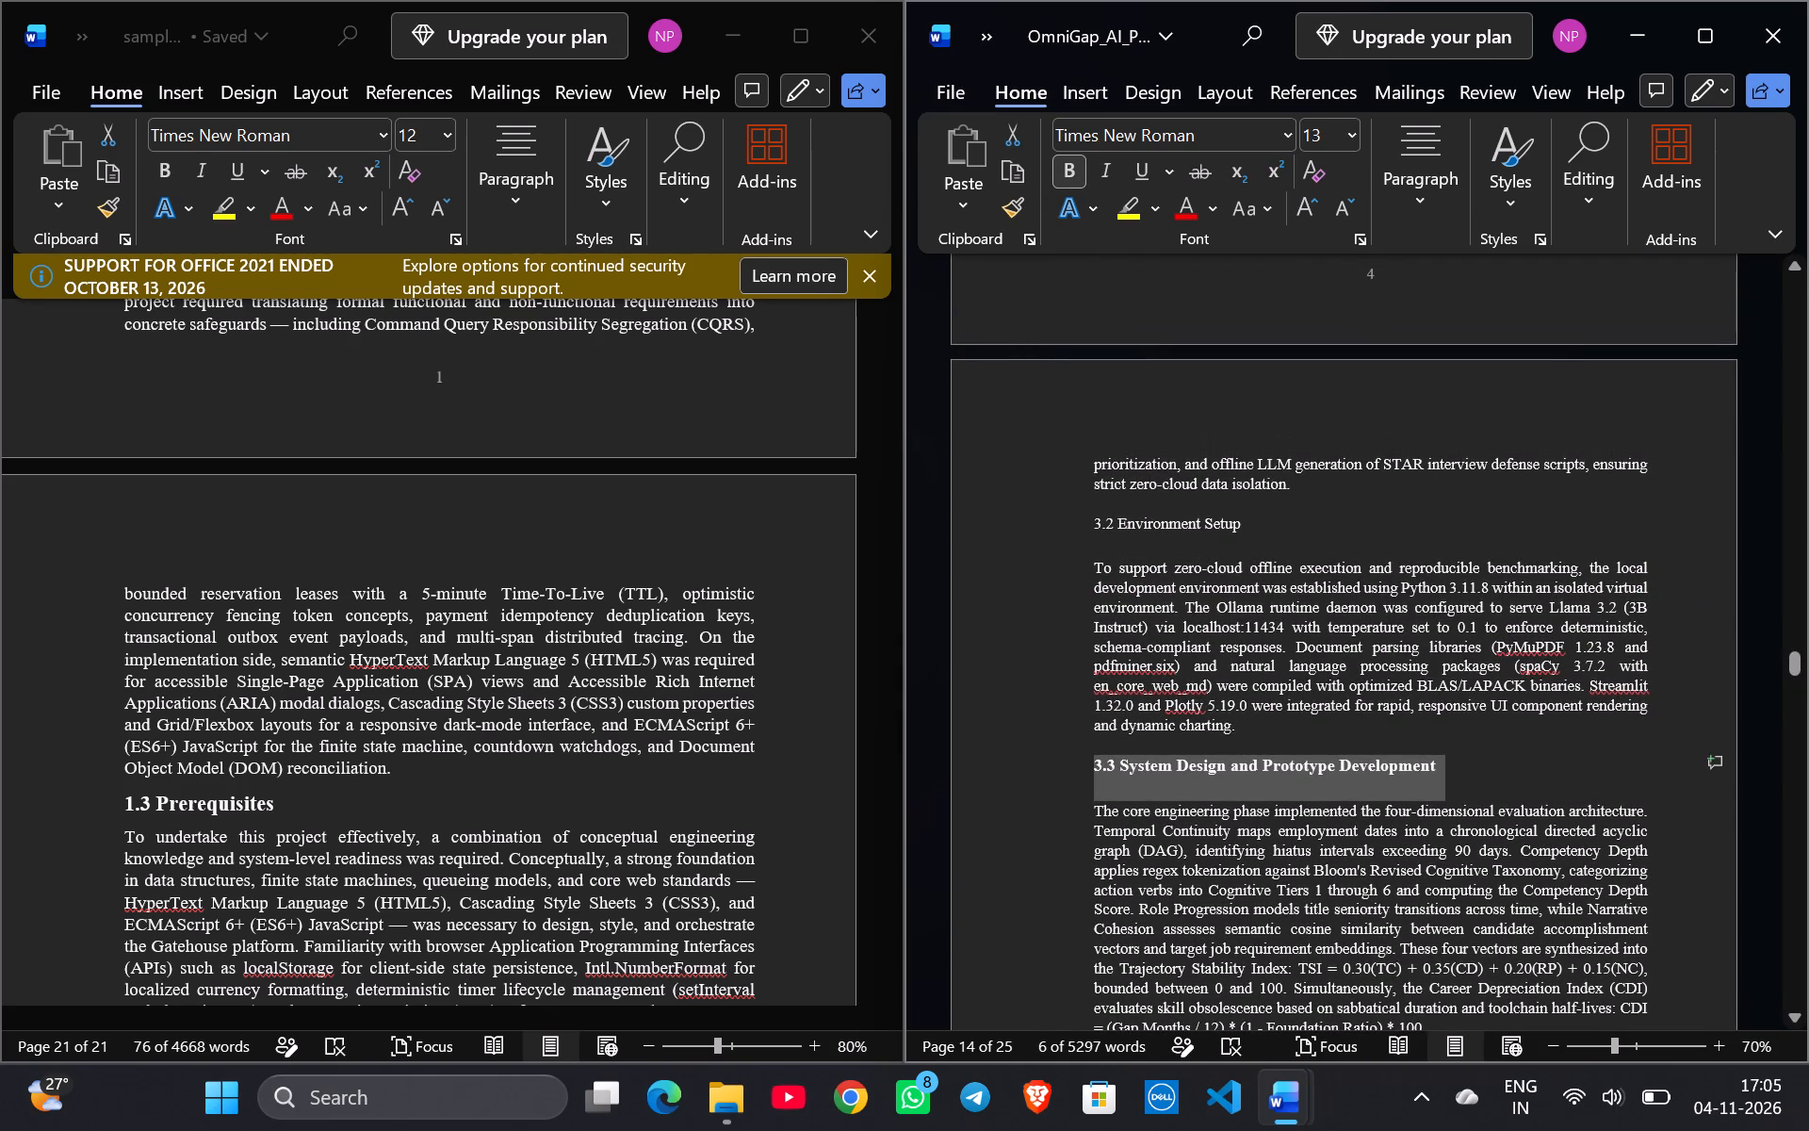
pyautogui.tripleClick(1158, 527)
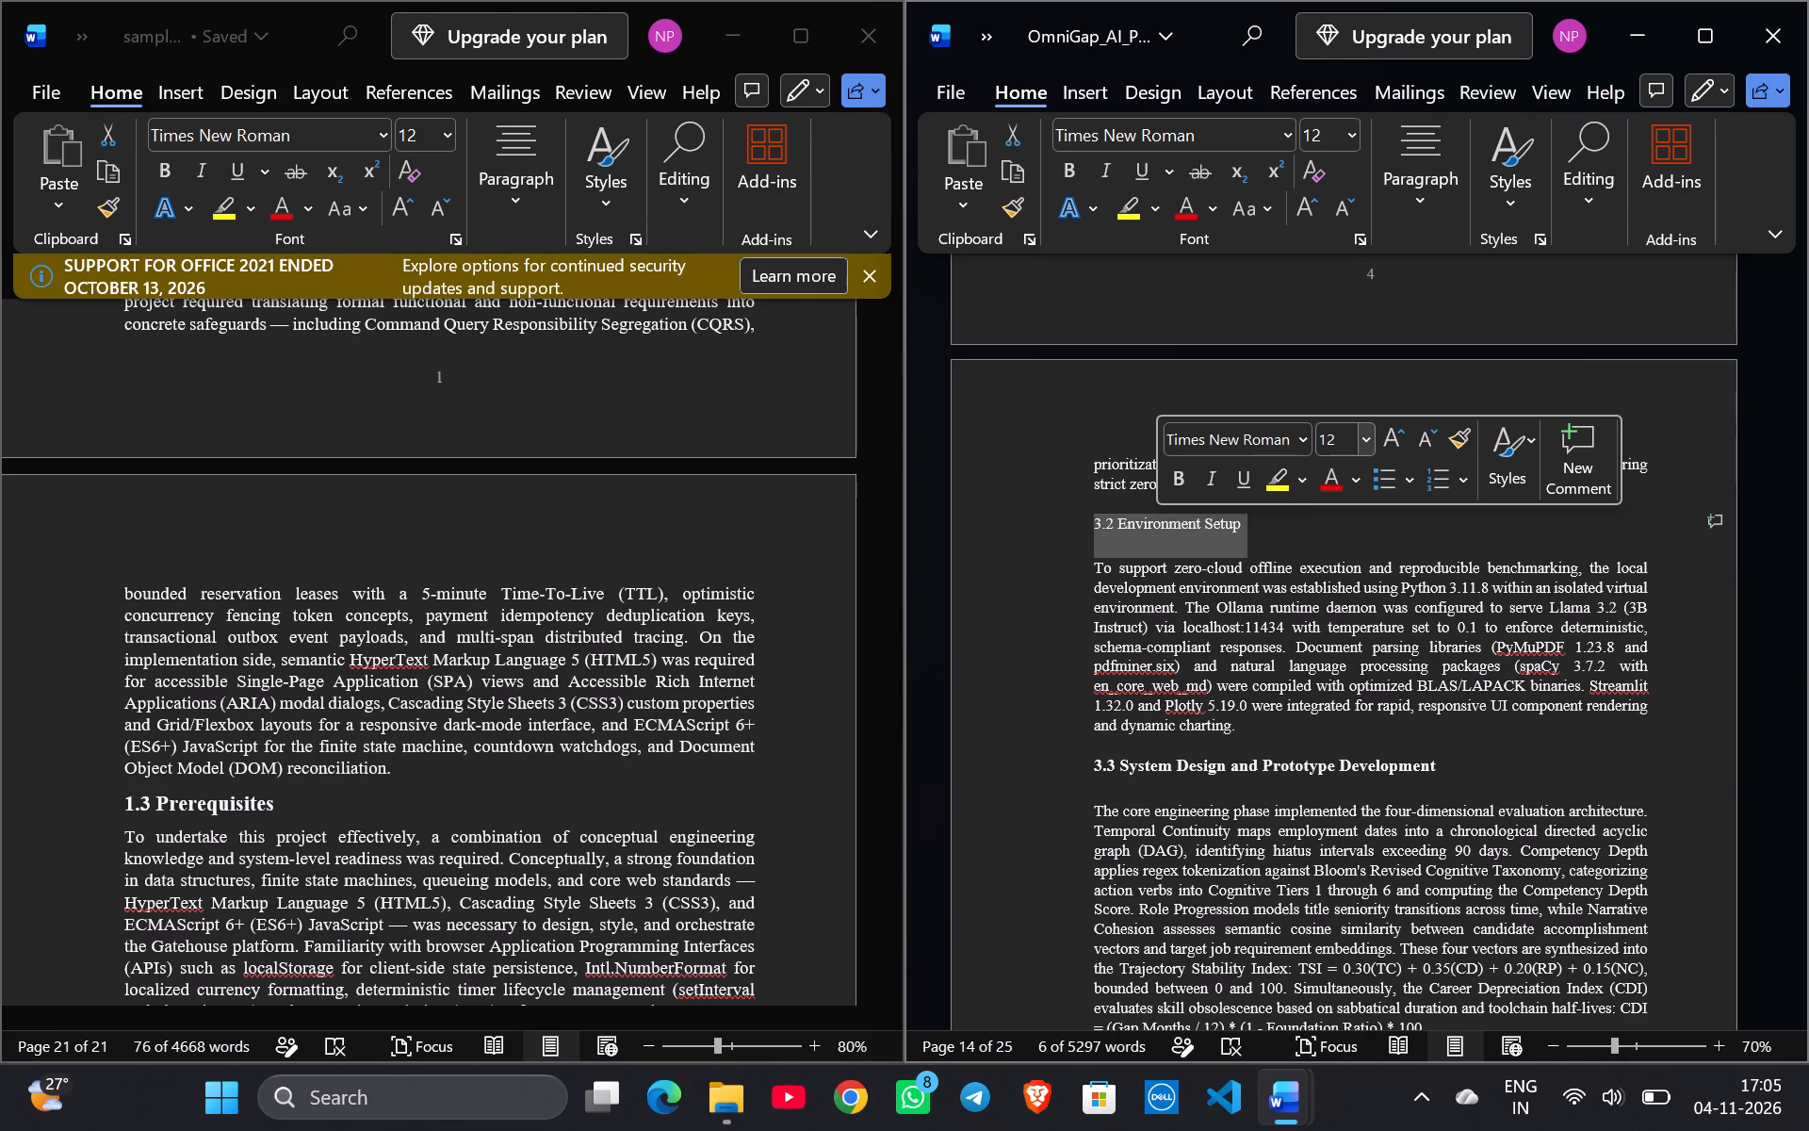
pyautogui.click(1343, 430)
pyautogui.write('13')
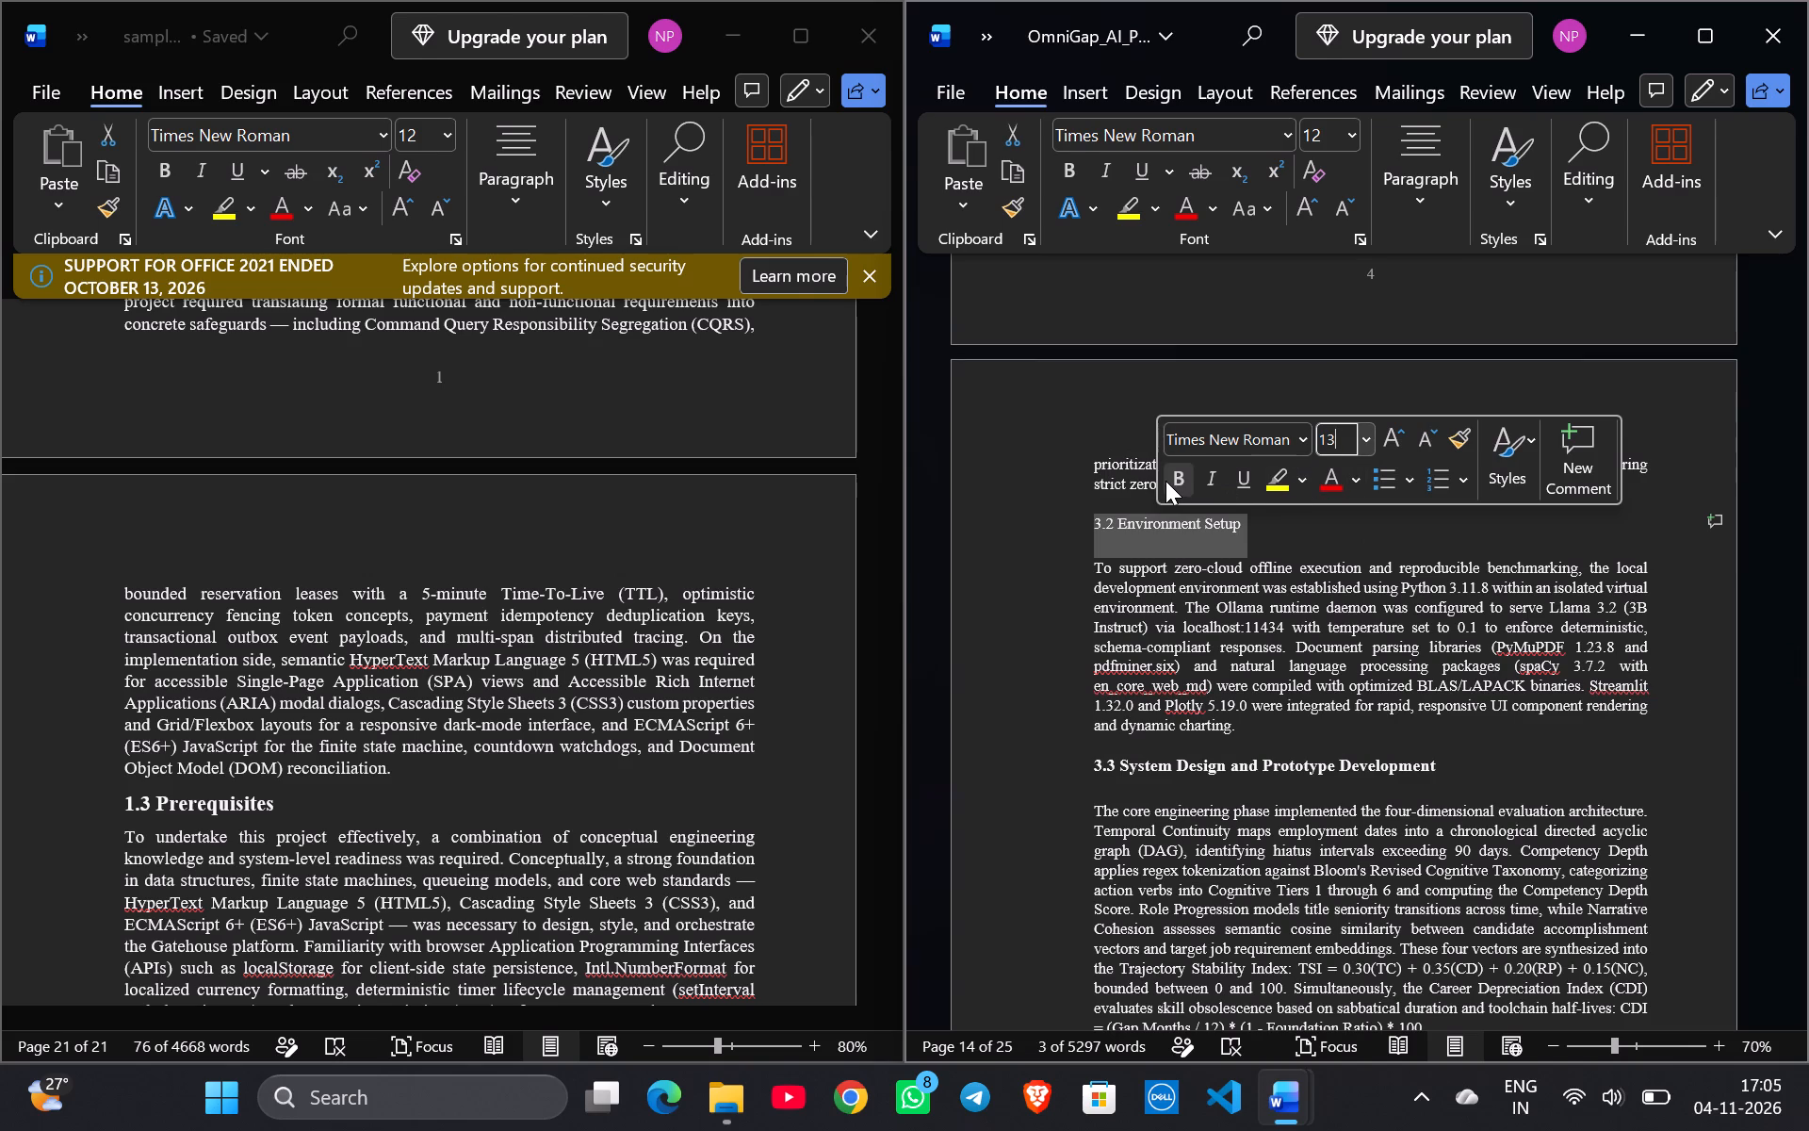
pyautogui.click(1165, 481)
# Format the 3.1 Requirement Analysis heading below Figure 3.1 in the OmniGap report as 13 pt bold.
pyautogui.scroll(3, 1165, 481)
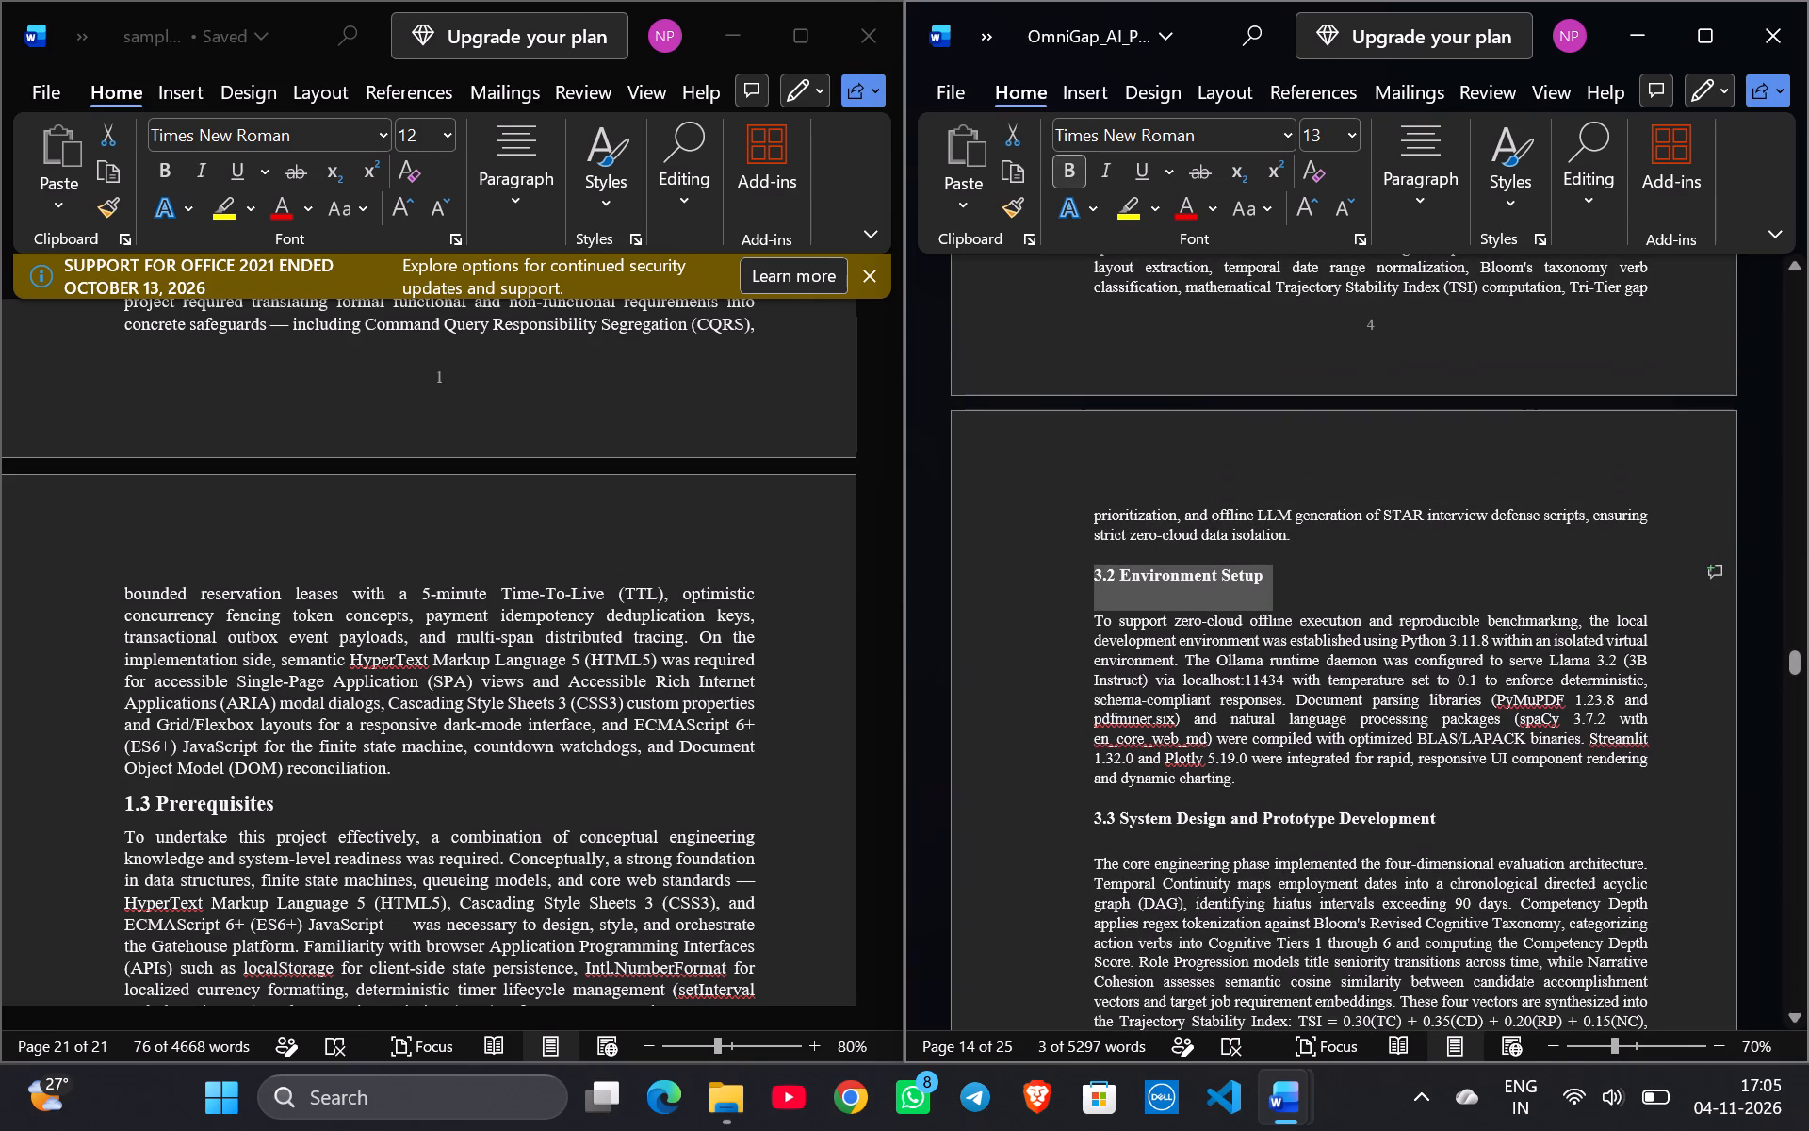
pyautogui.click(1138, 447)
pyautogui.scroll(4, 1138, 447)
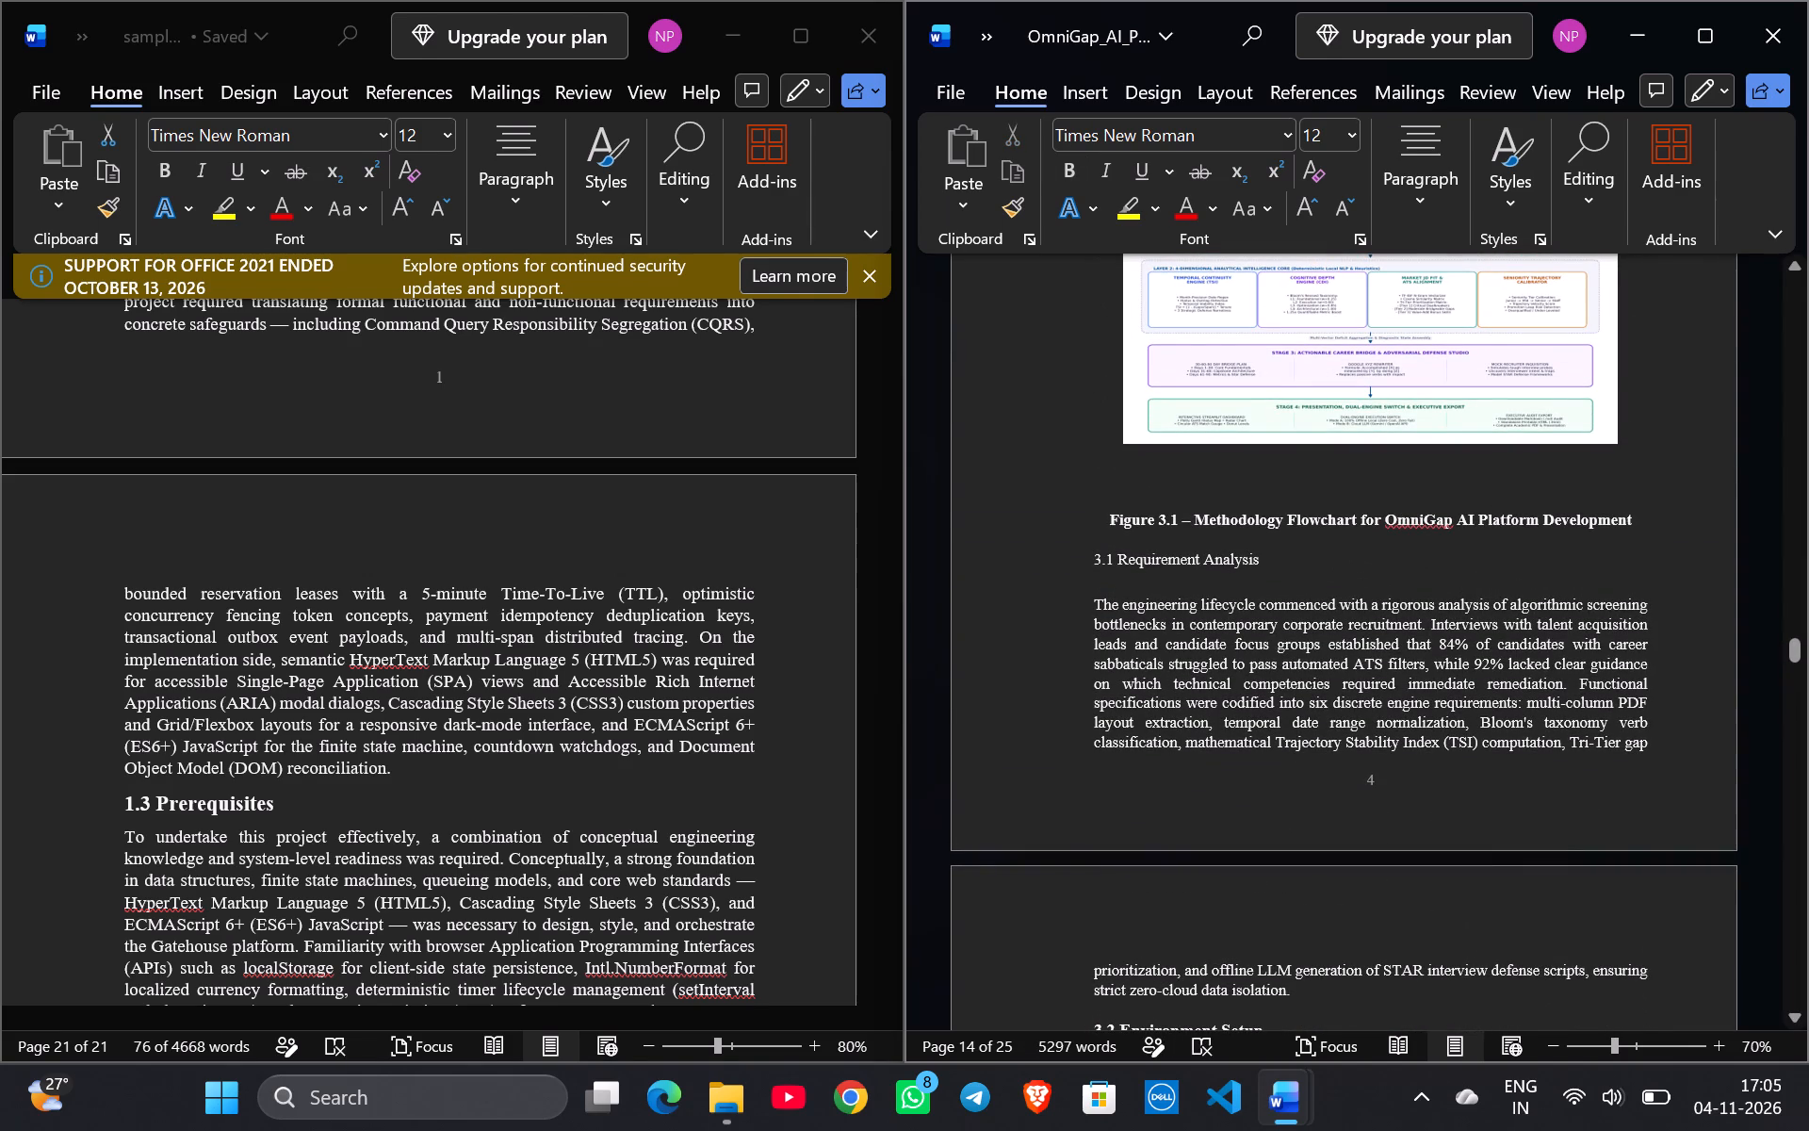
pyautogui.tripleClick(1145, 567)
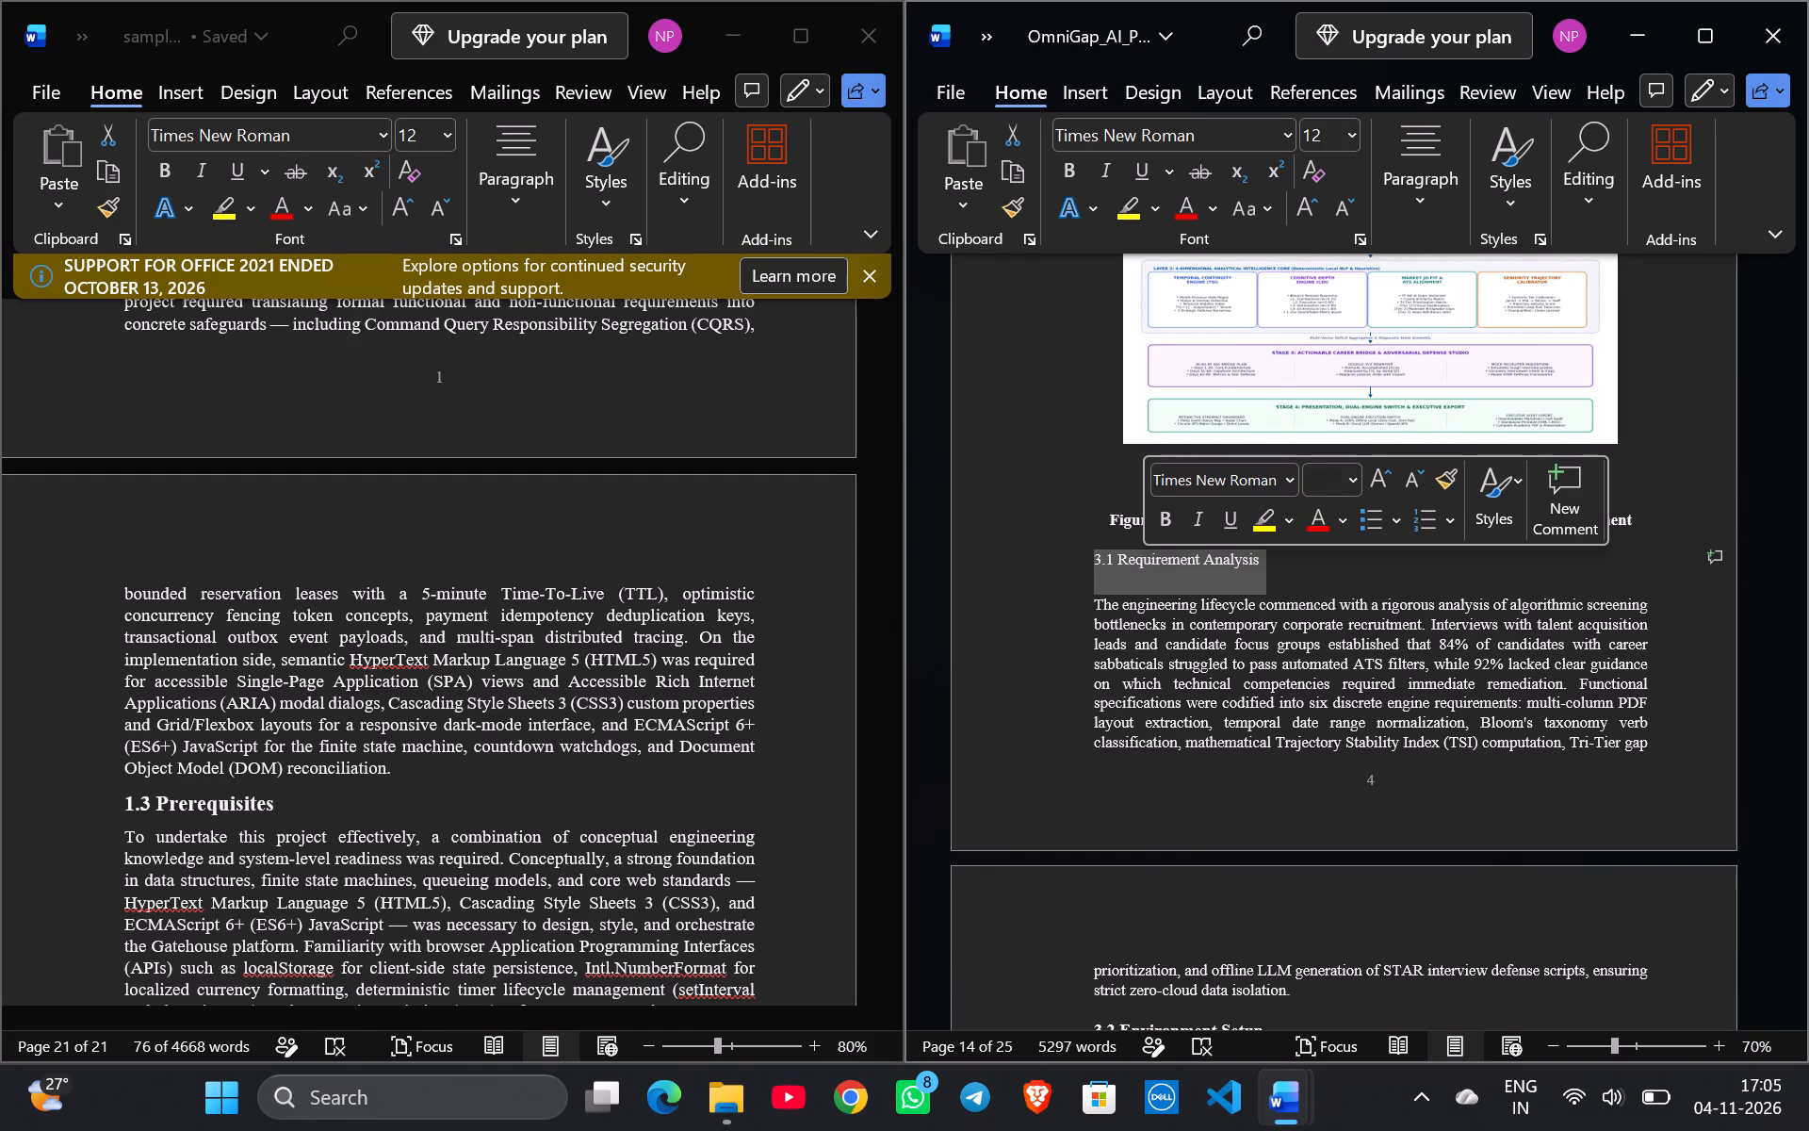
pyautogui.click(1323, 484)
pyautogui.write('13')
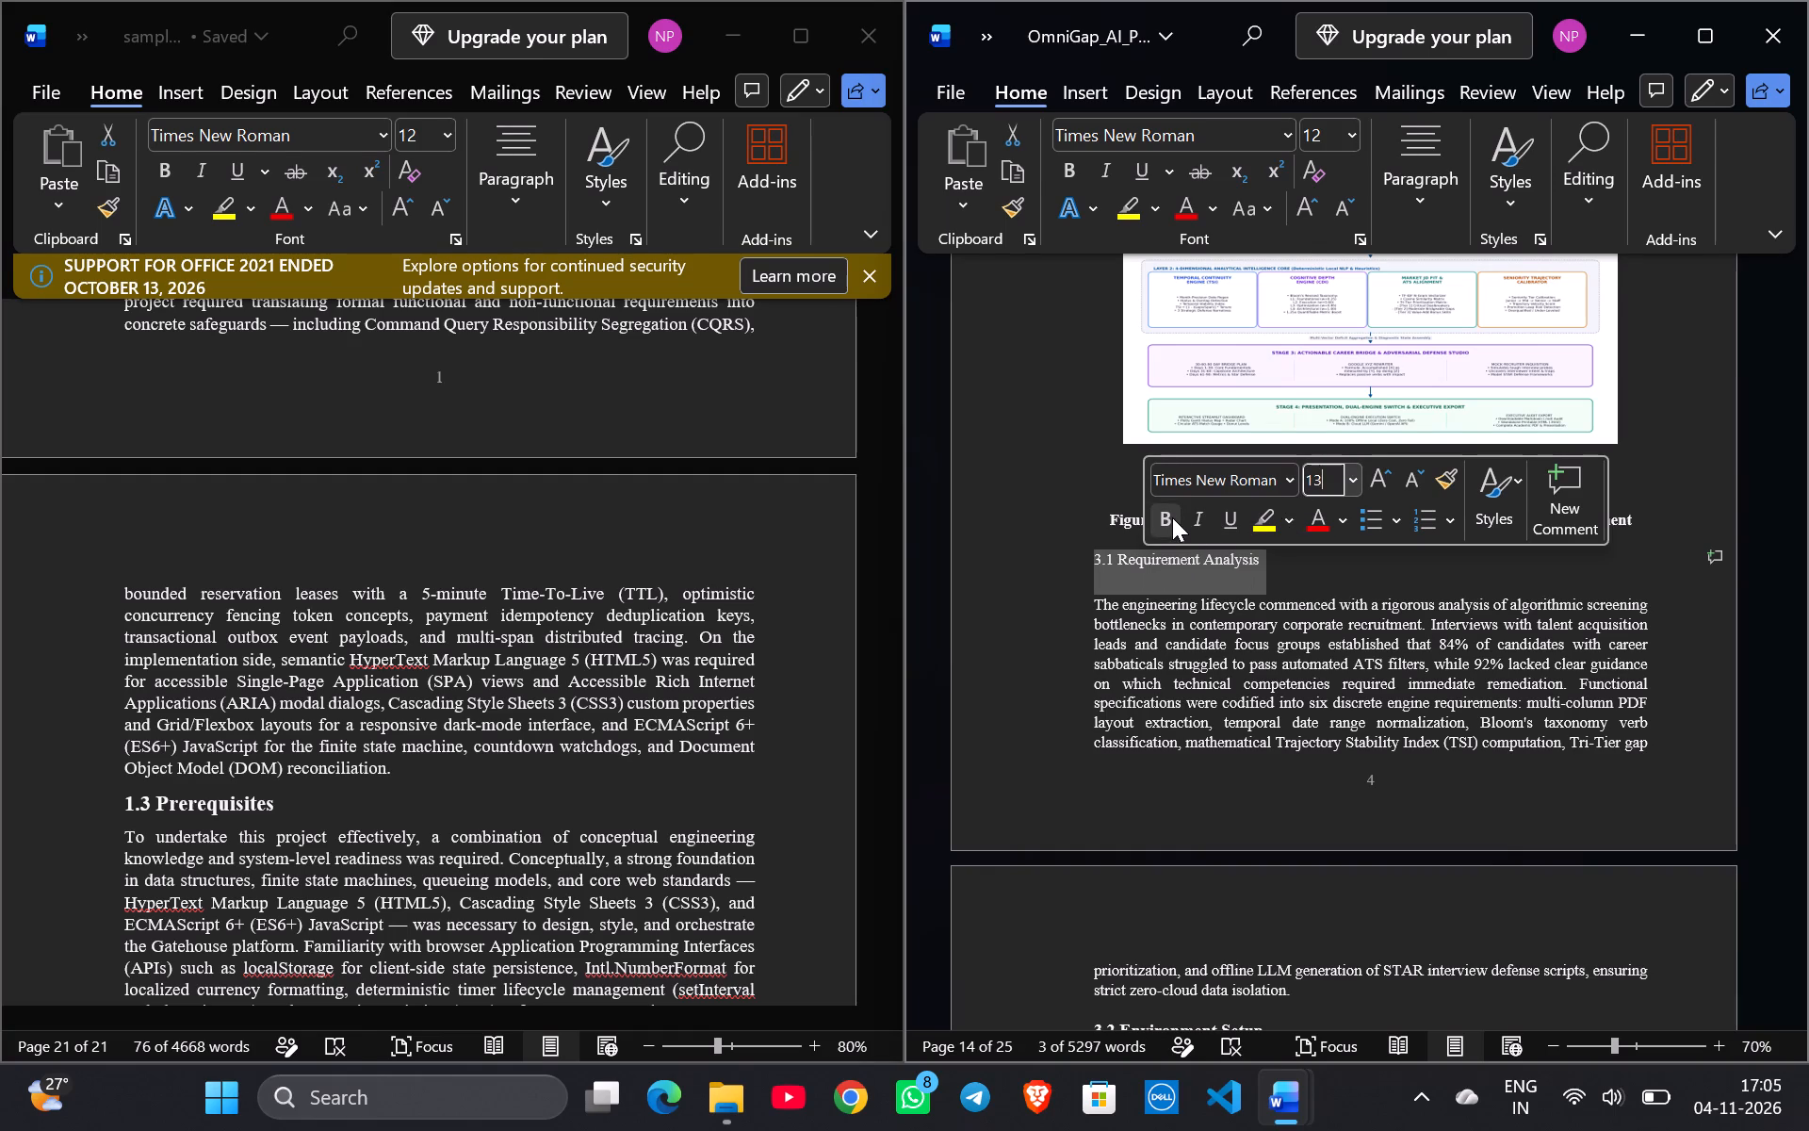
pyautogui.click(1172, 517)
# Review the OmniGap report backwards from Chapter 3 to the contents page, and examine the section headings of Chapter 1.
pyautogui.scroll(1, 1119, 784)
pyautogui.click(1092, 724)
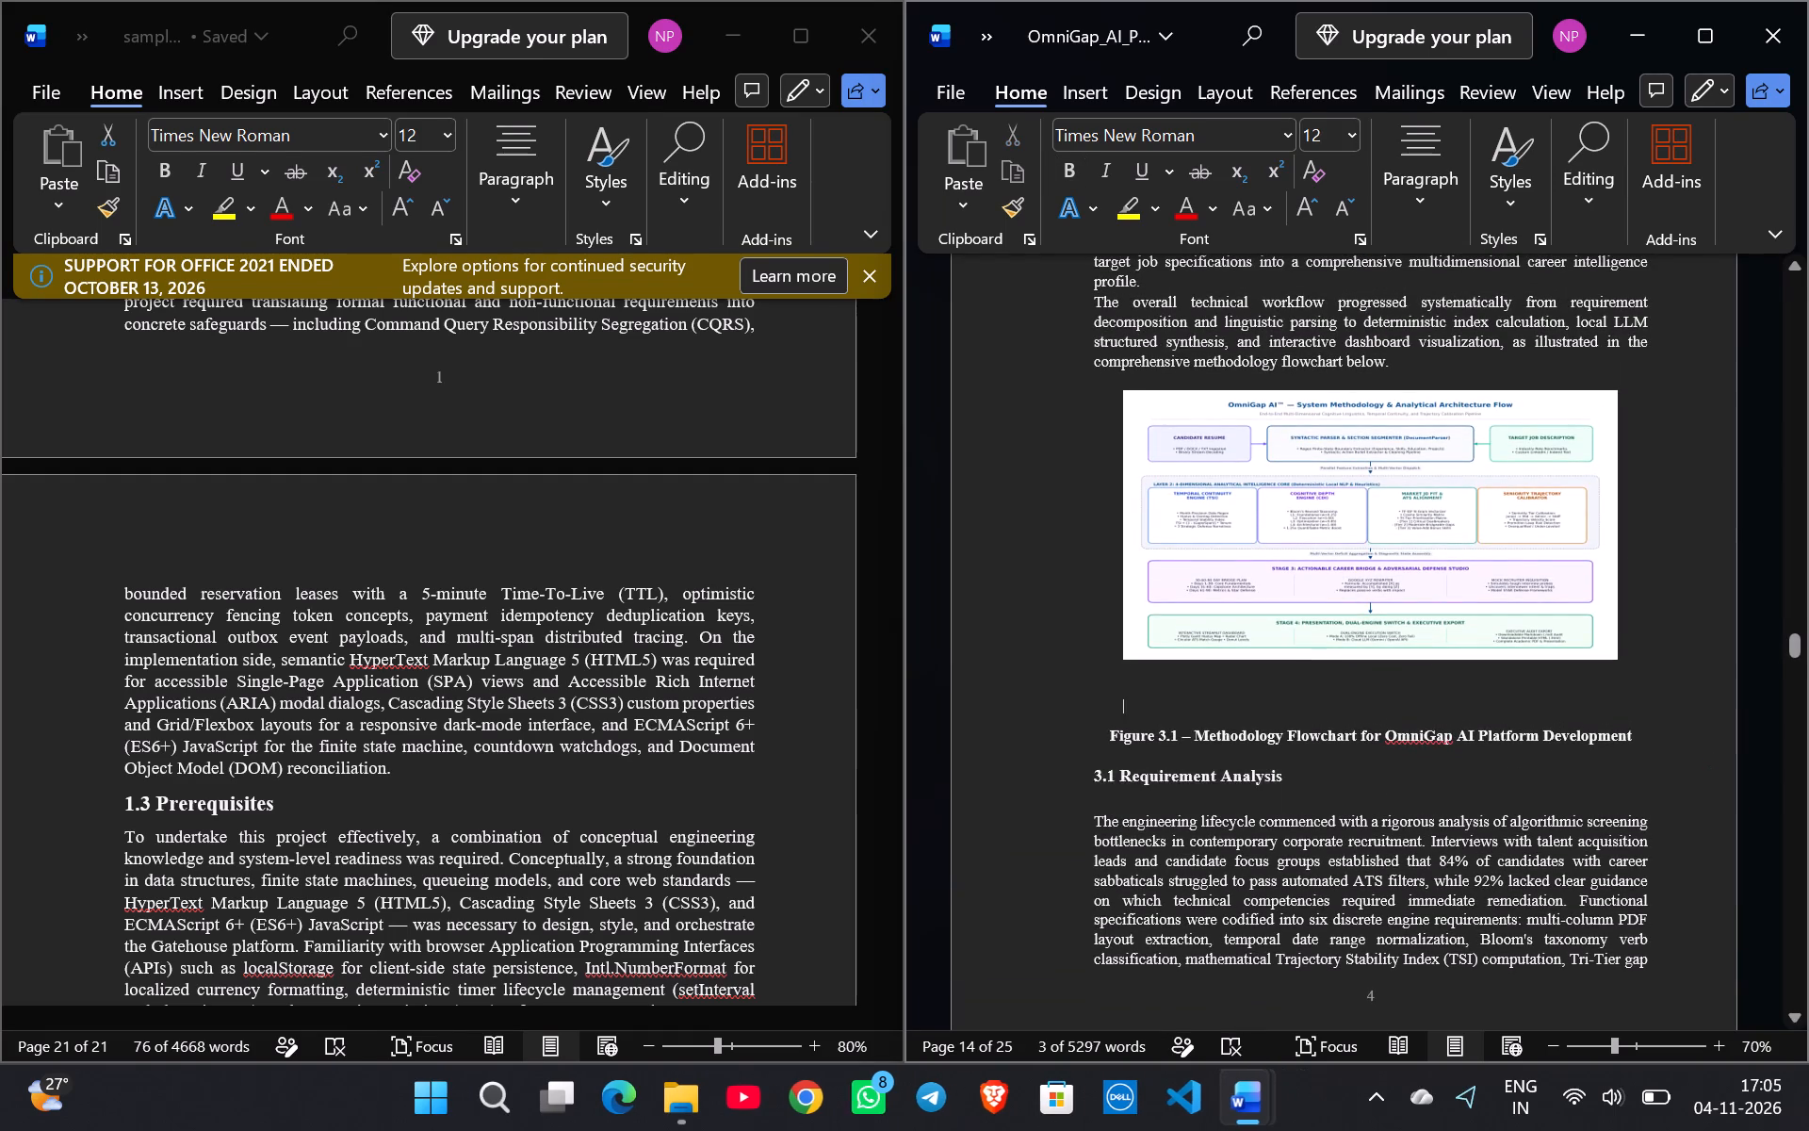
pyautogui.scroll(3, 1092, 724)
pyautogui.scroll(3, 1218, 592)
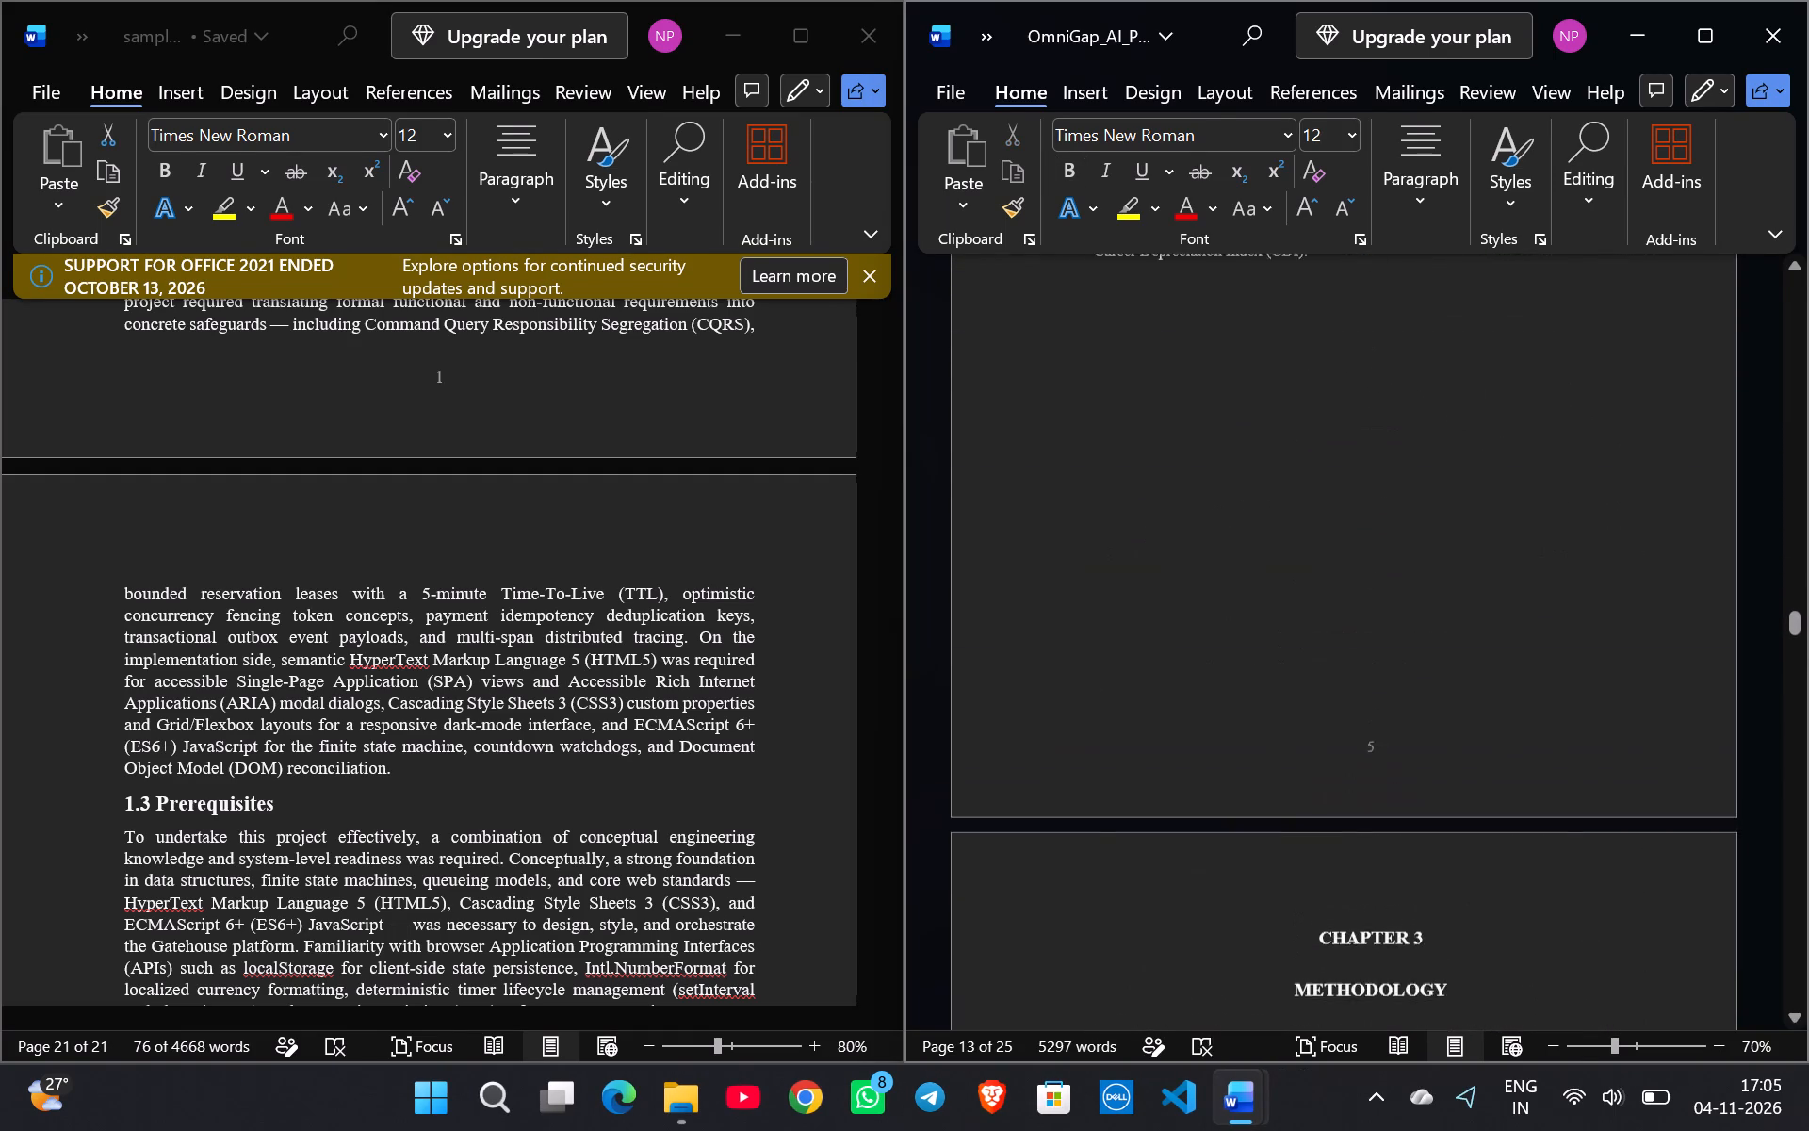
pyautogui.scroll(9, 1218, 592)
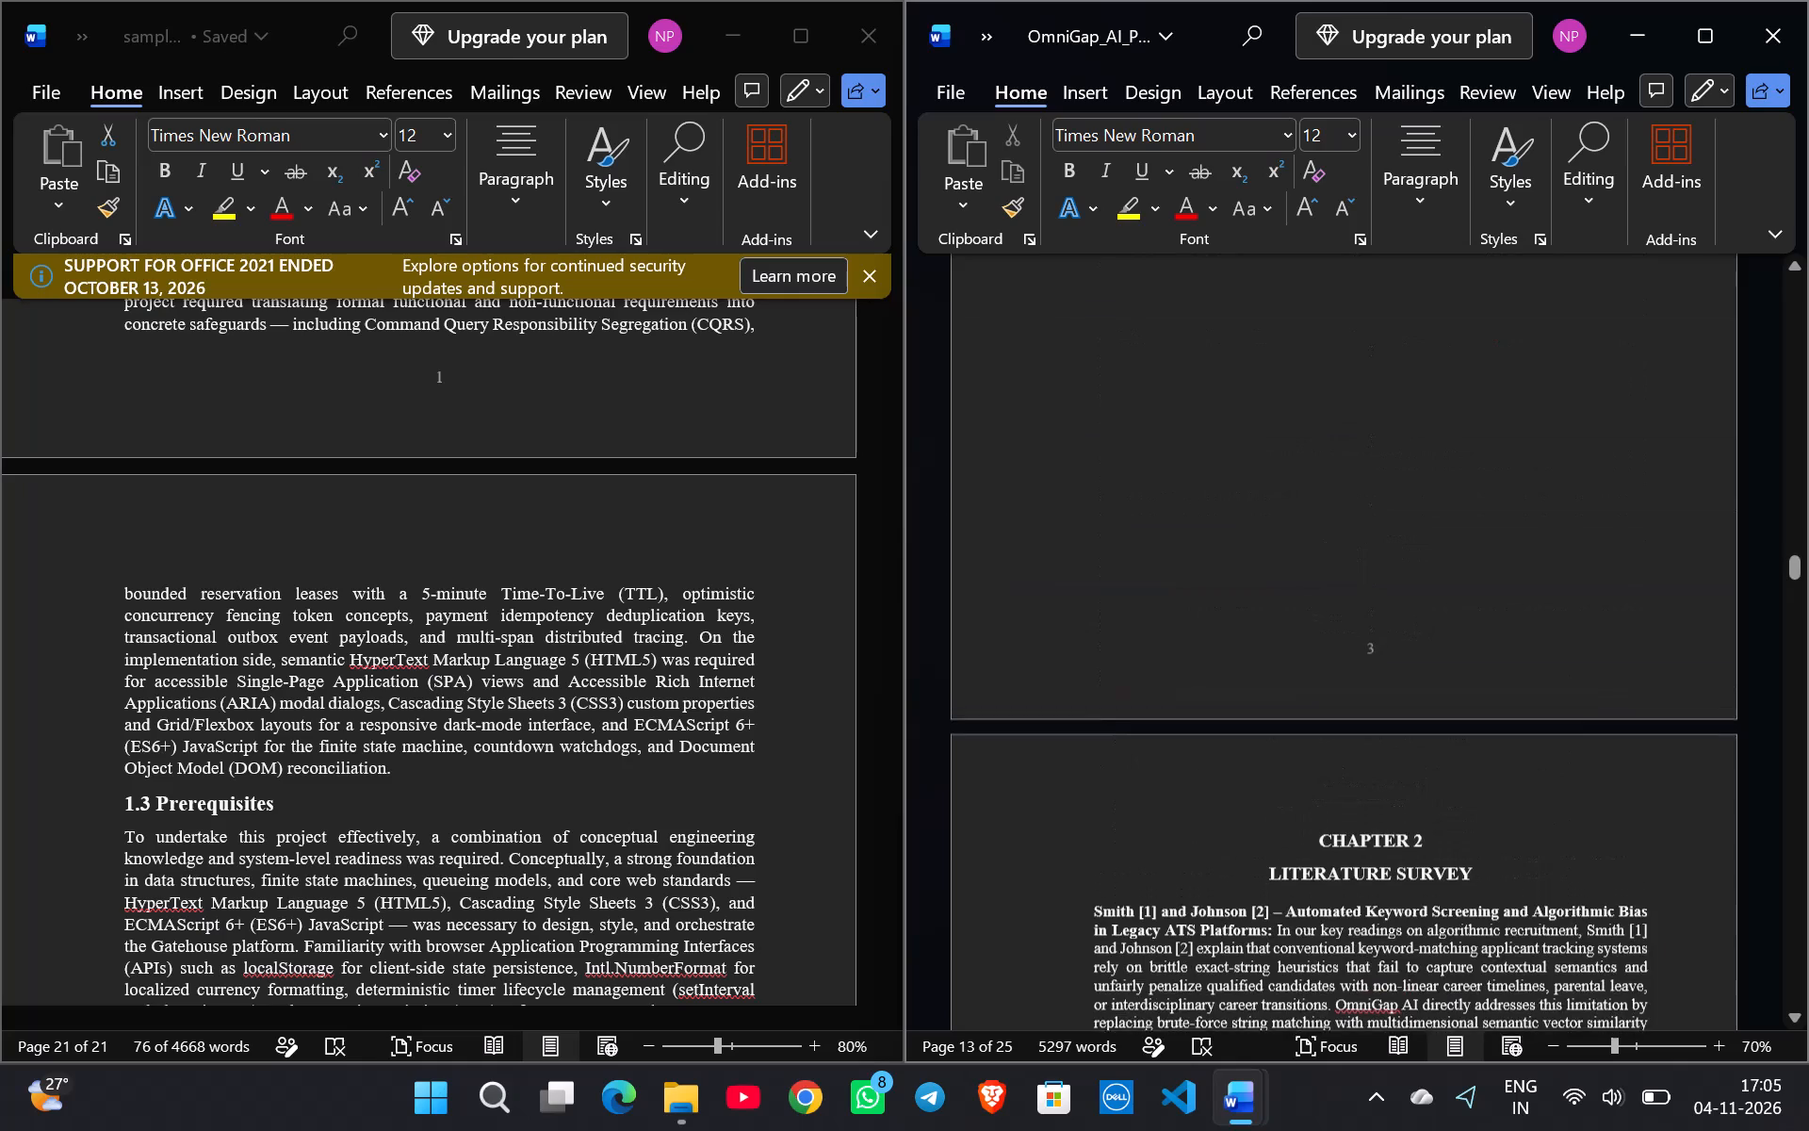
pyautogui.scroll(9, 1218, 592)
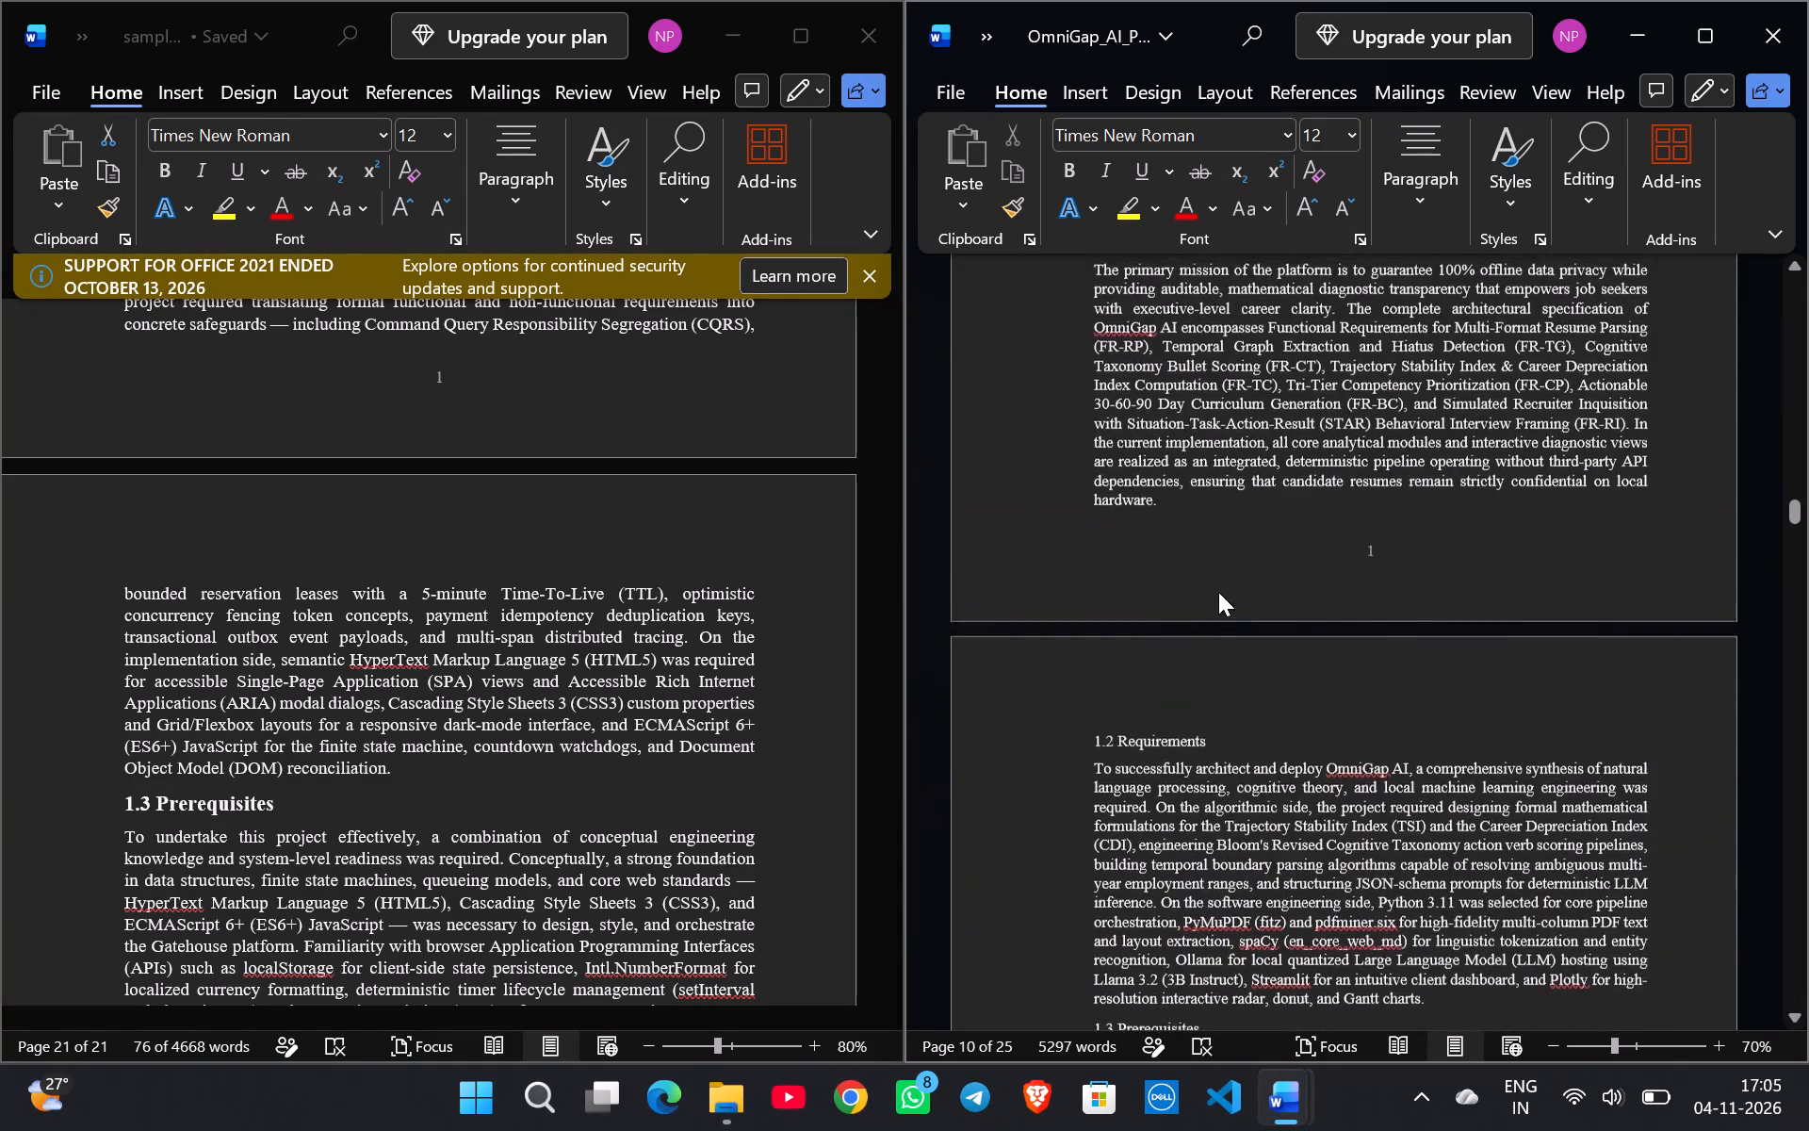
pyautogui.scroll(3, 1218, 592)
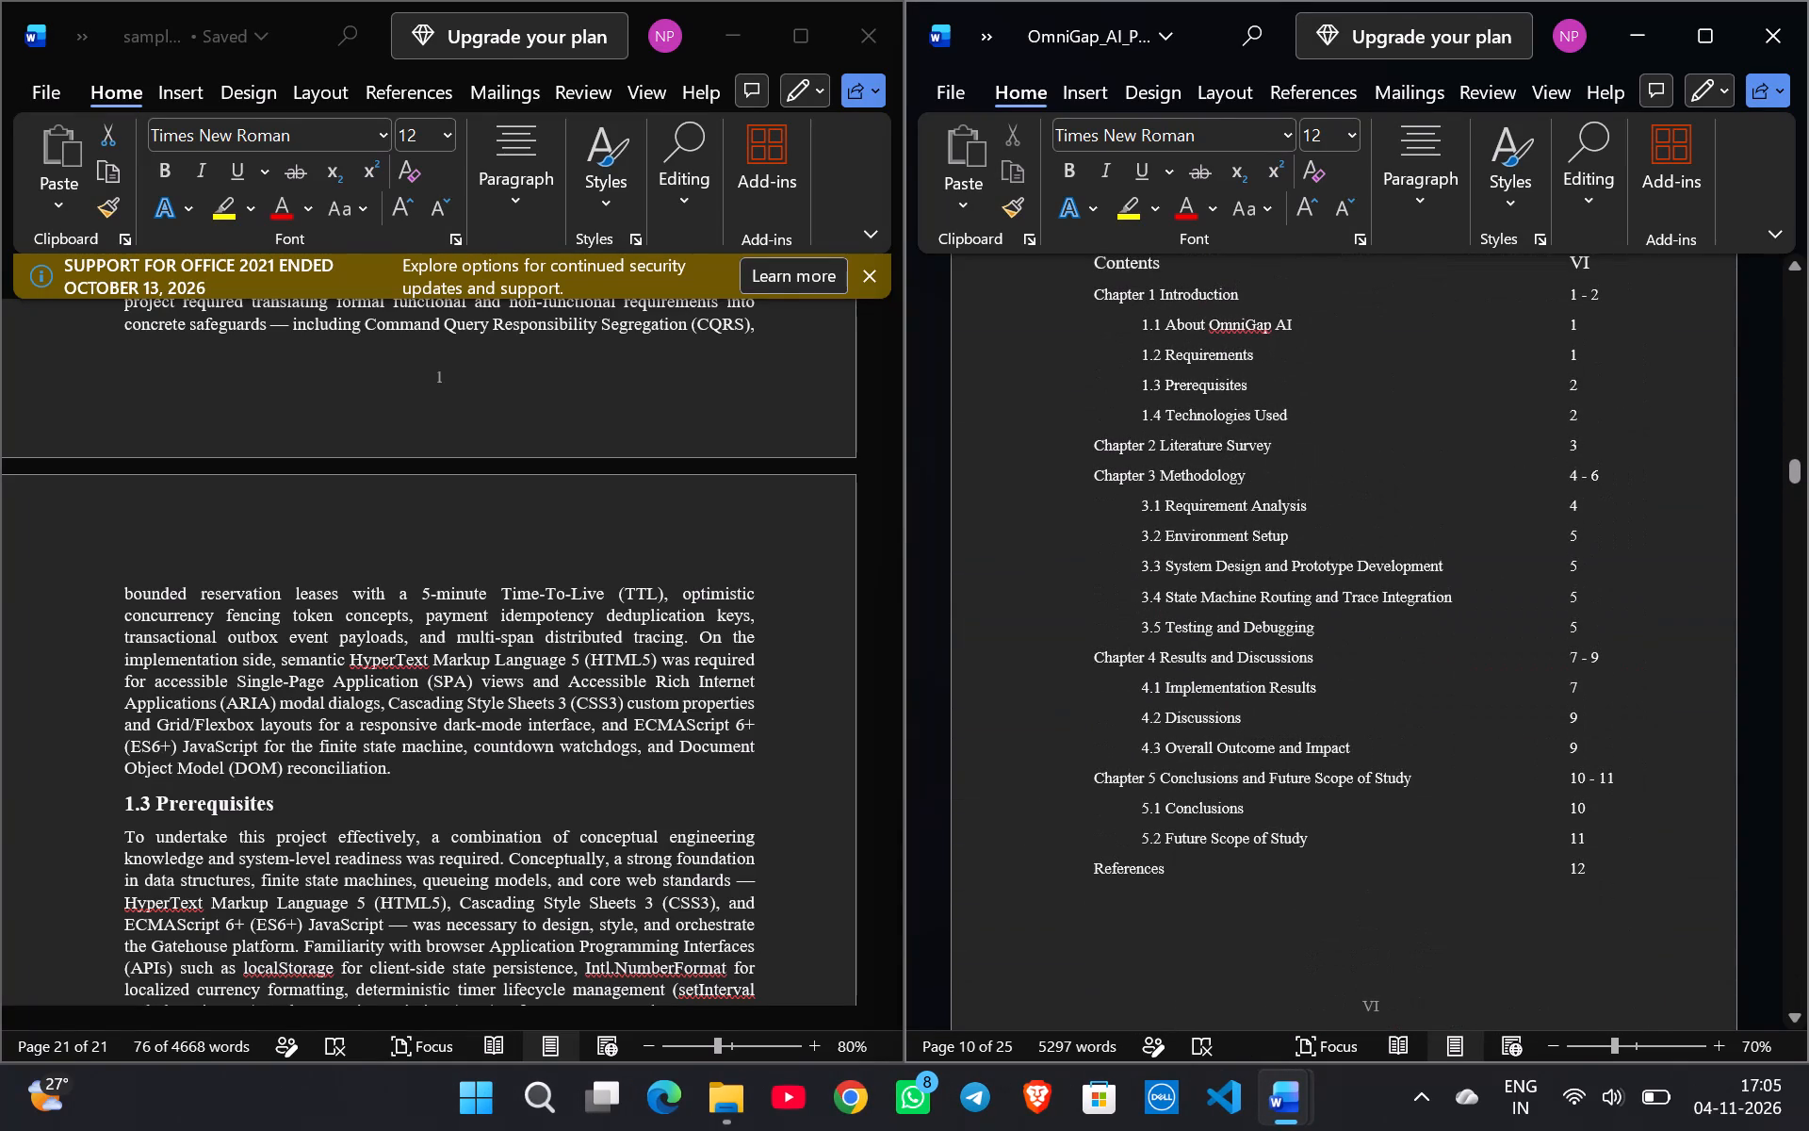
pyautogui.scroll(-6, 1218, 592)
pyautogui.scroll(2, 1218, 592)
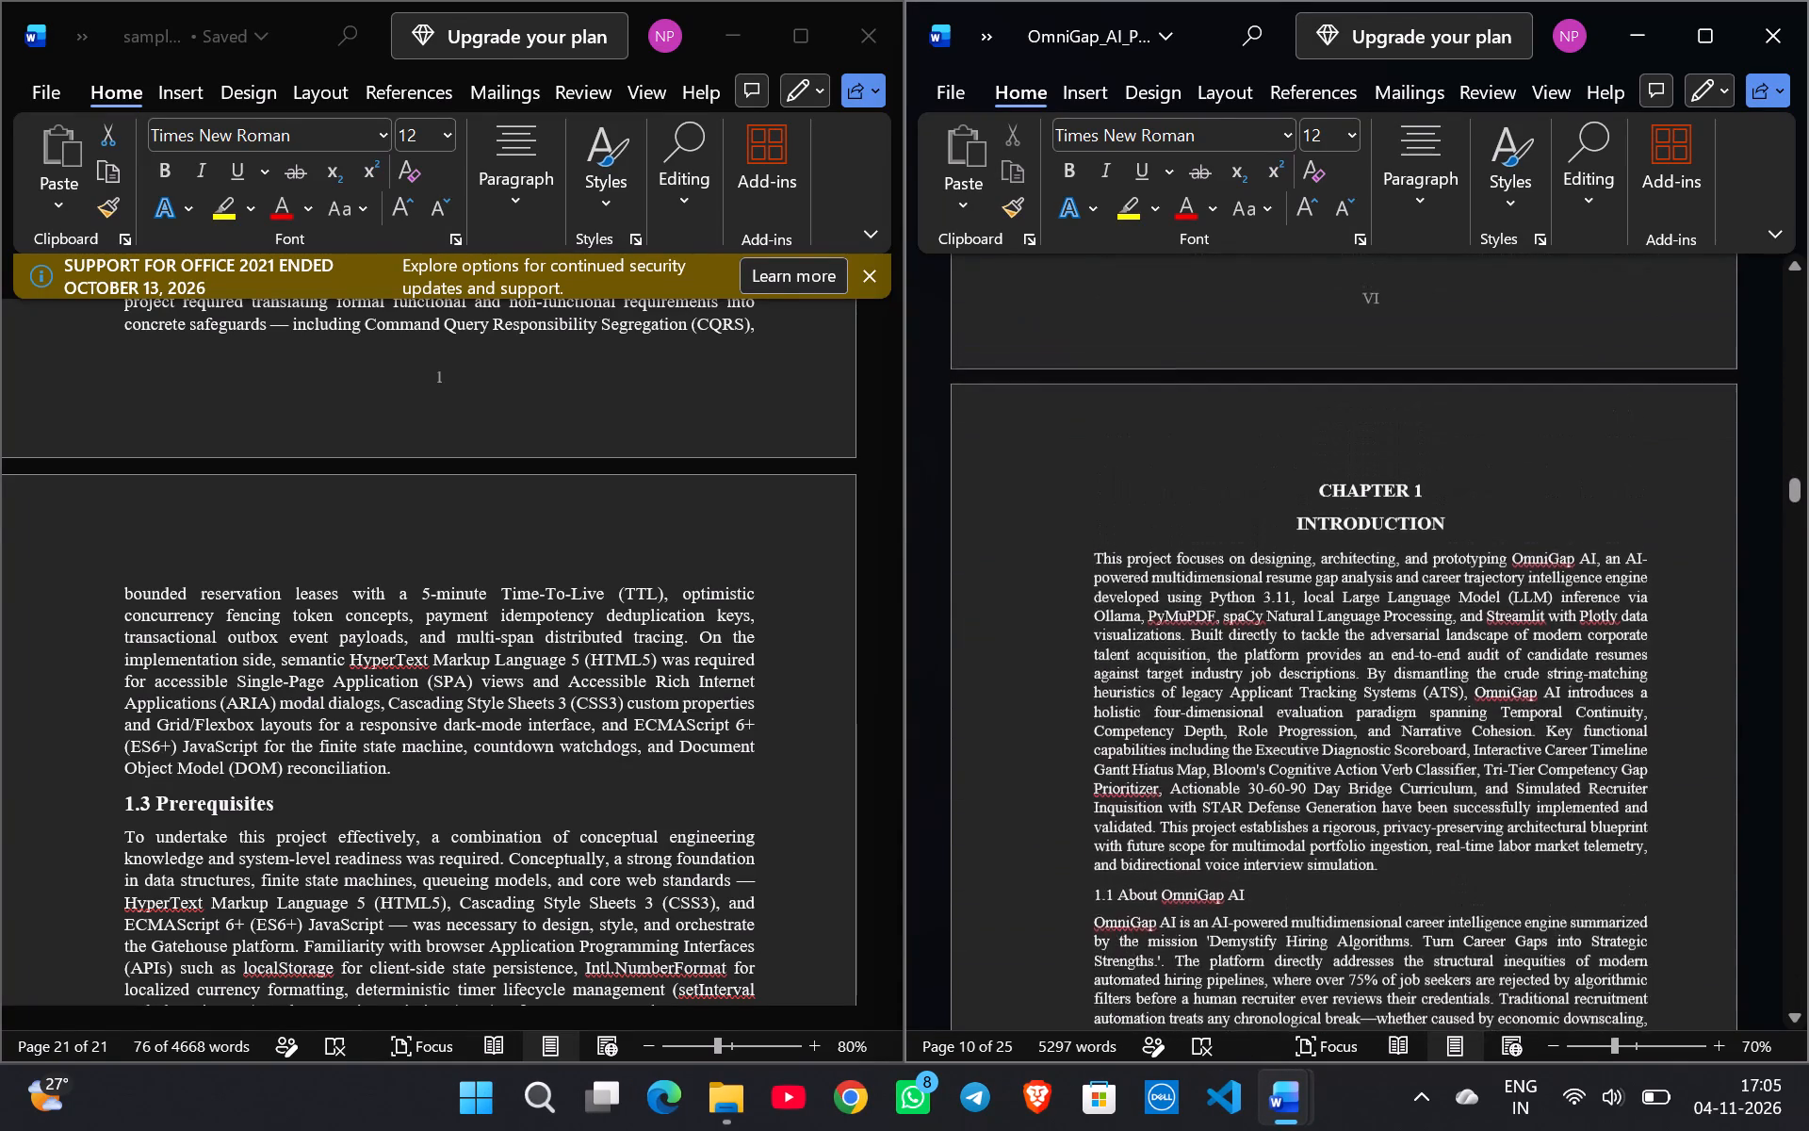
pyautogui.scroll(-5, 1218, 592)
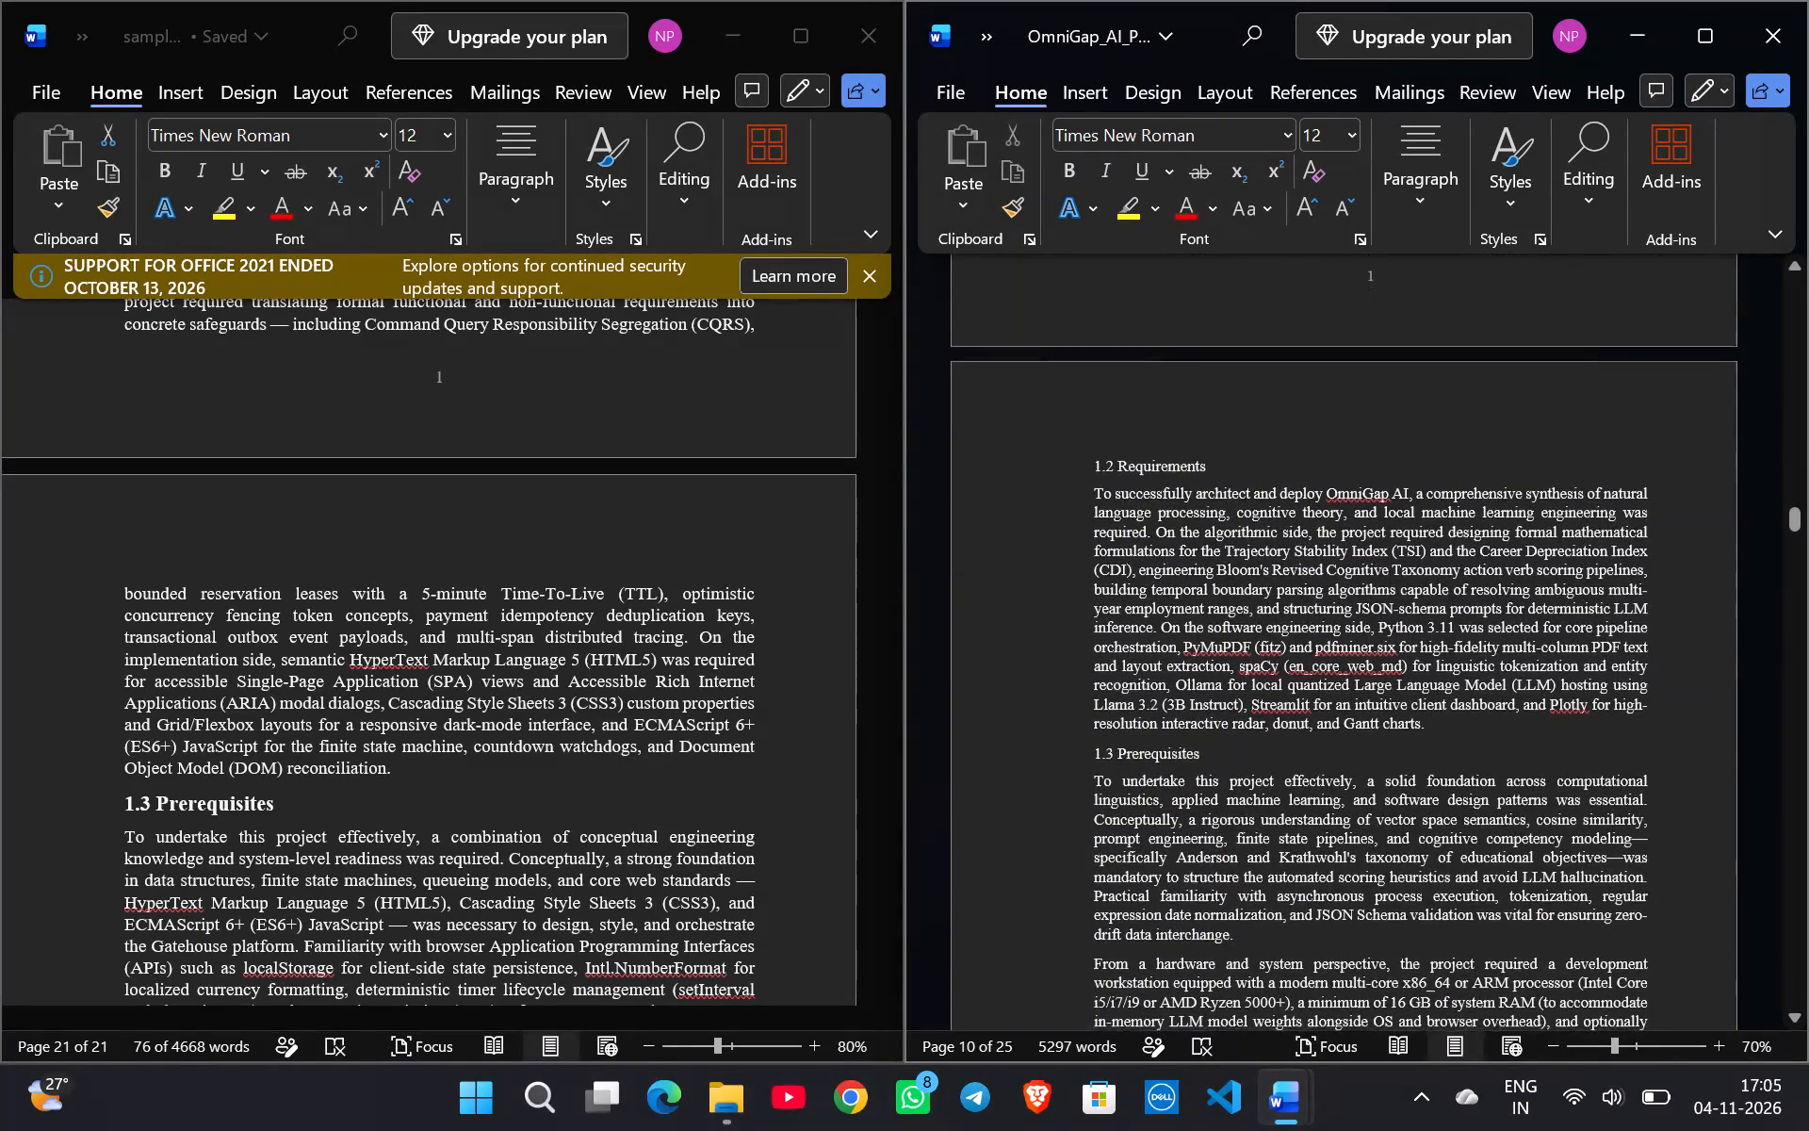
pyautogui.scroll(4, 1200, 409)
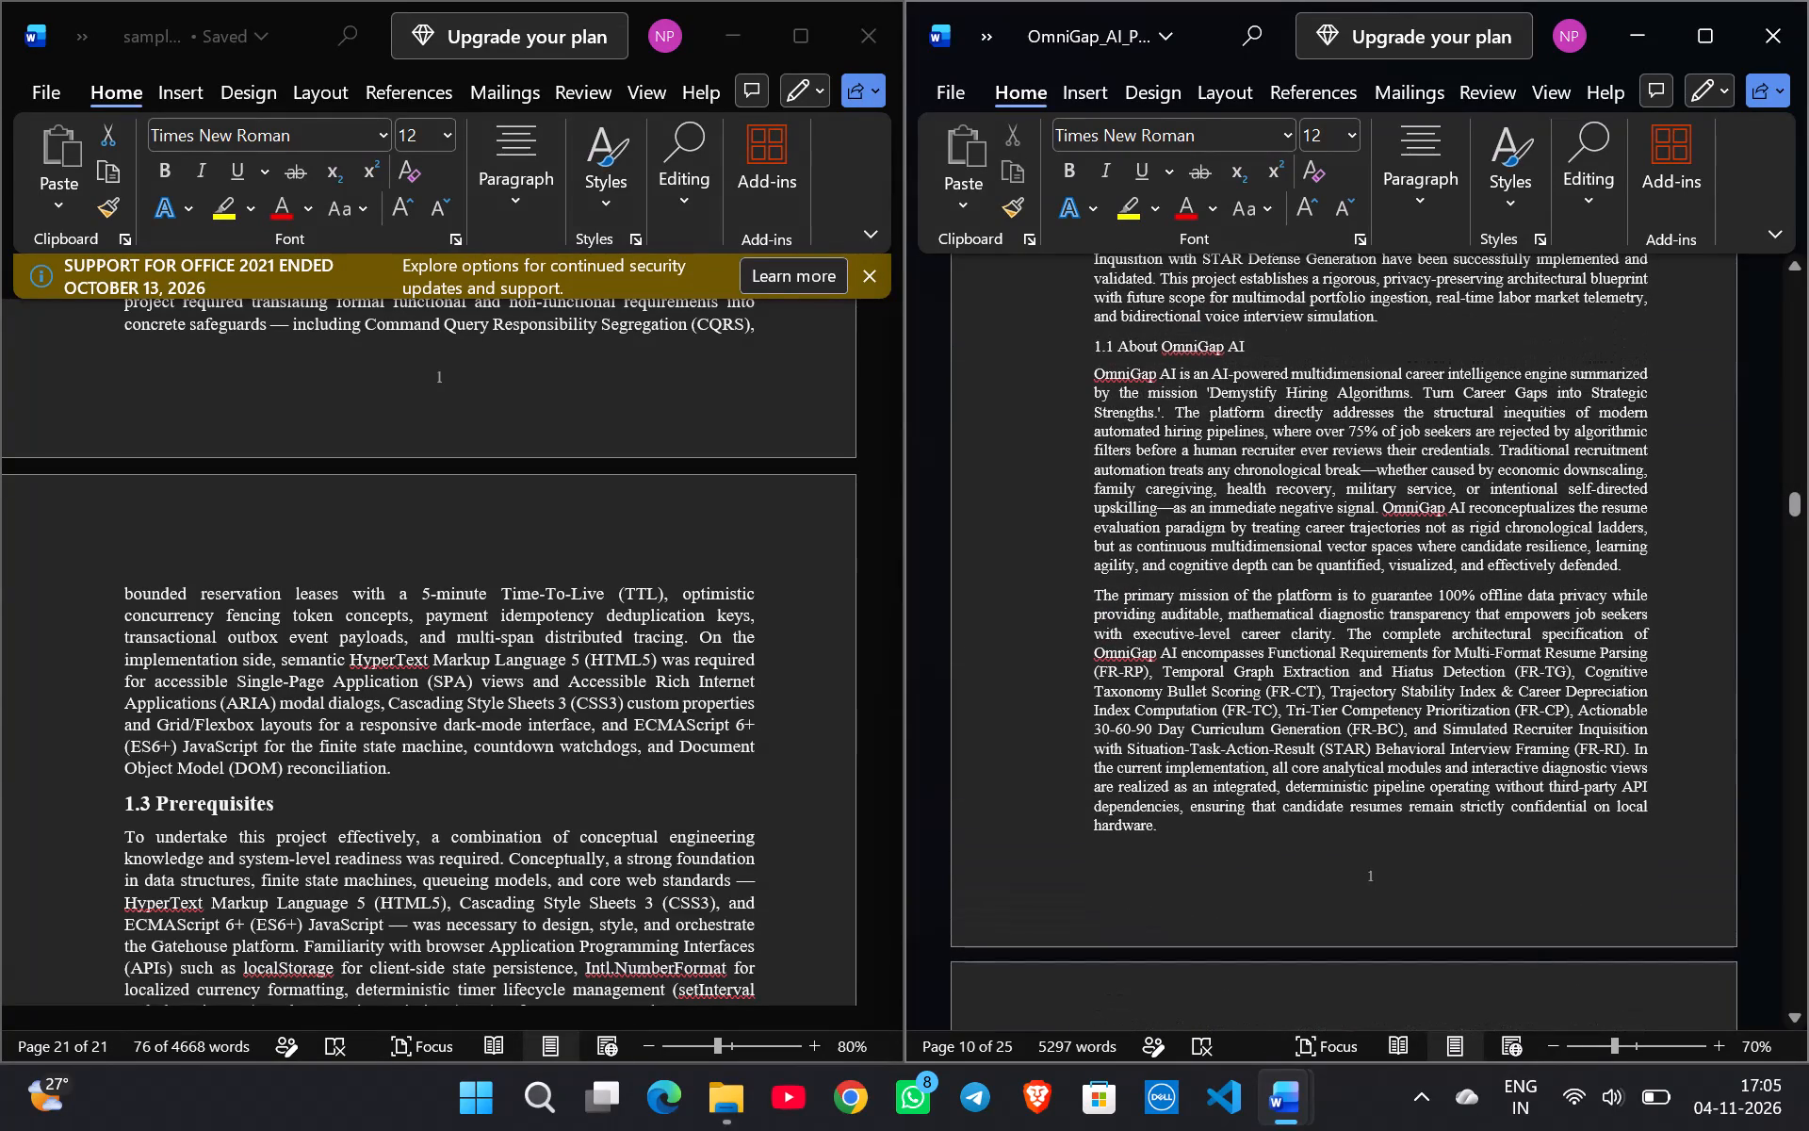
# Format the 1.1 About OmniGap AI heading in Chapter 1 as 13 pt bold.
pyautogui.tripleClick(1163, 345)
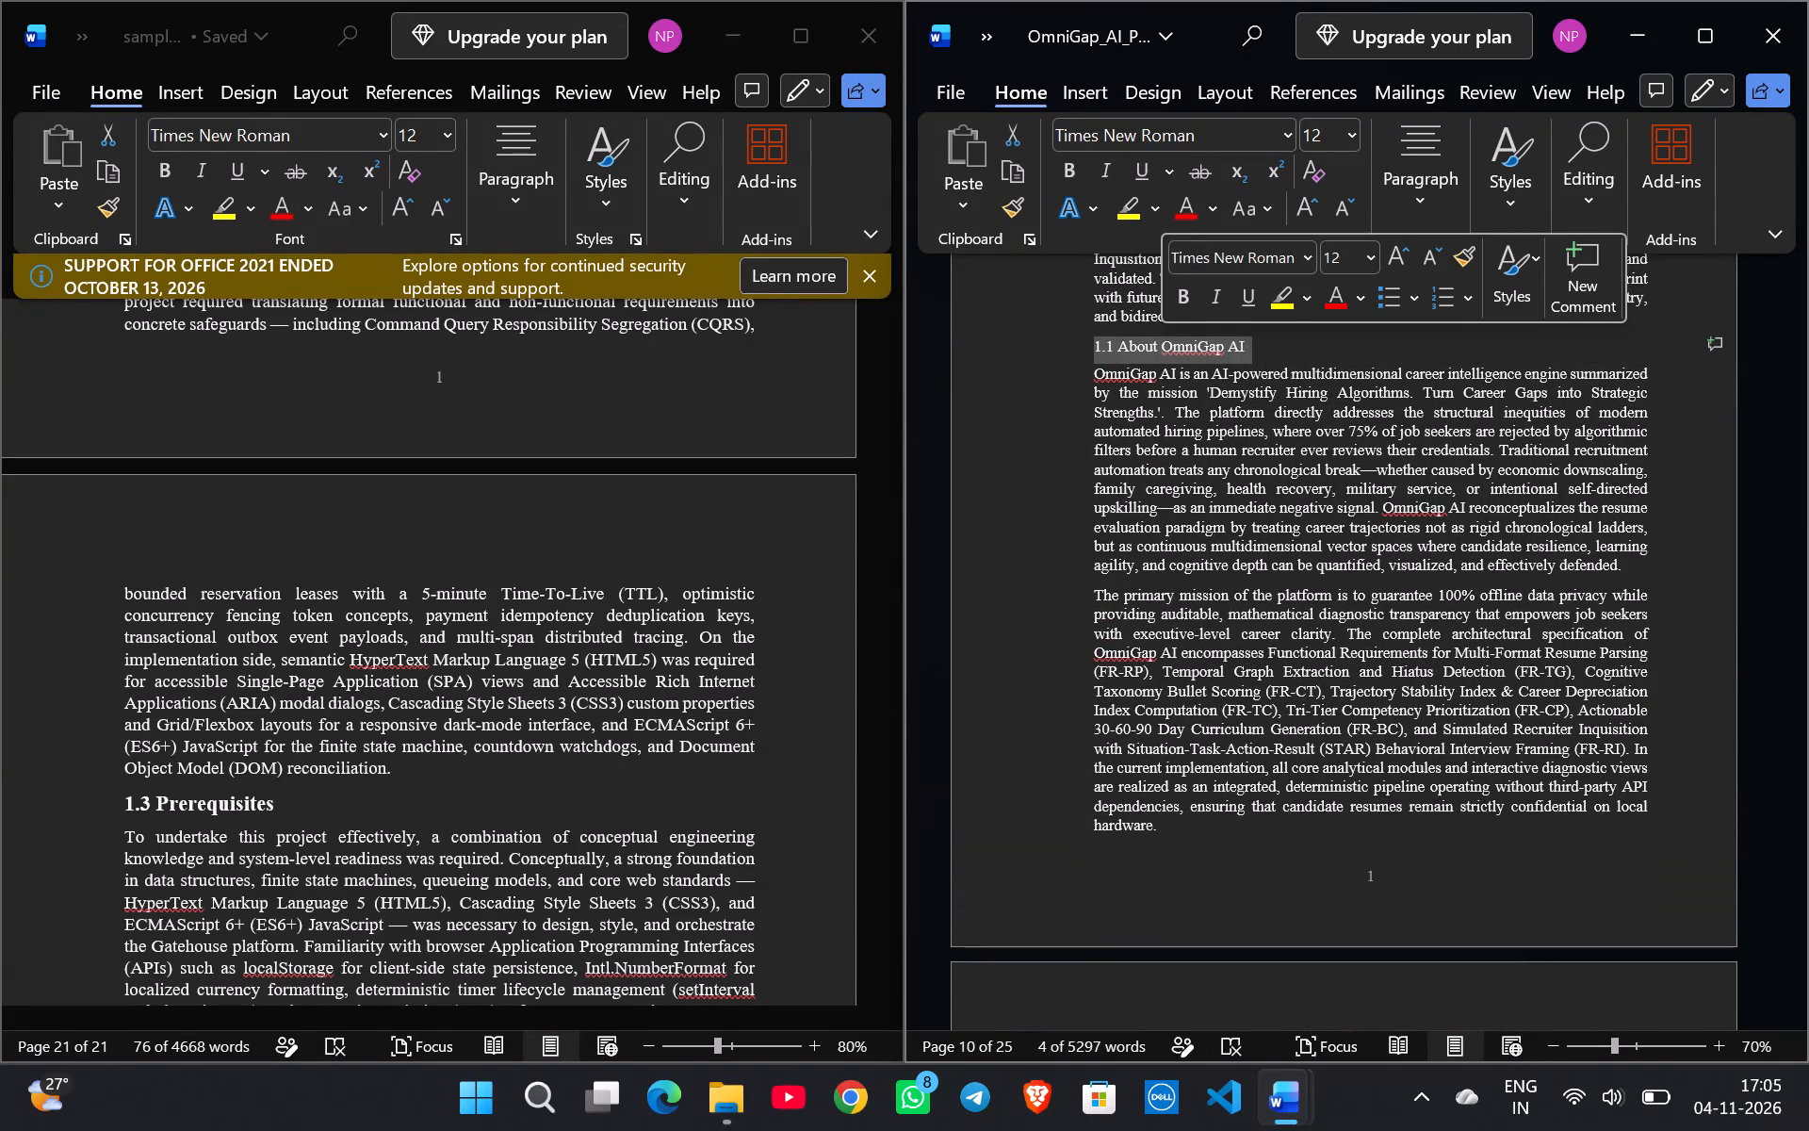
pyautogui.click(1349, 254)
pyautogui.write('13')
pyautogui.click(1187, 294)
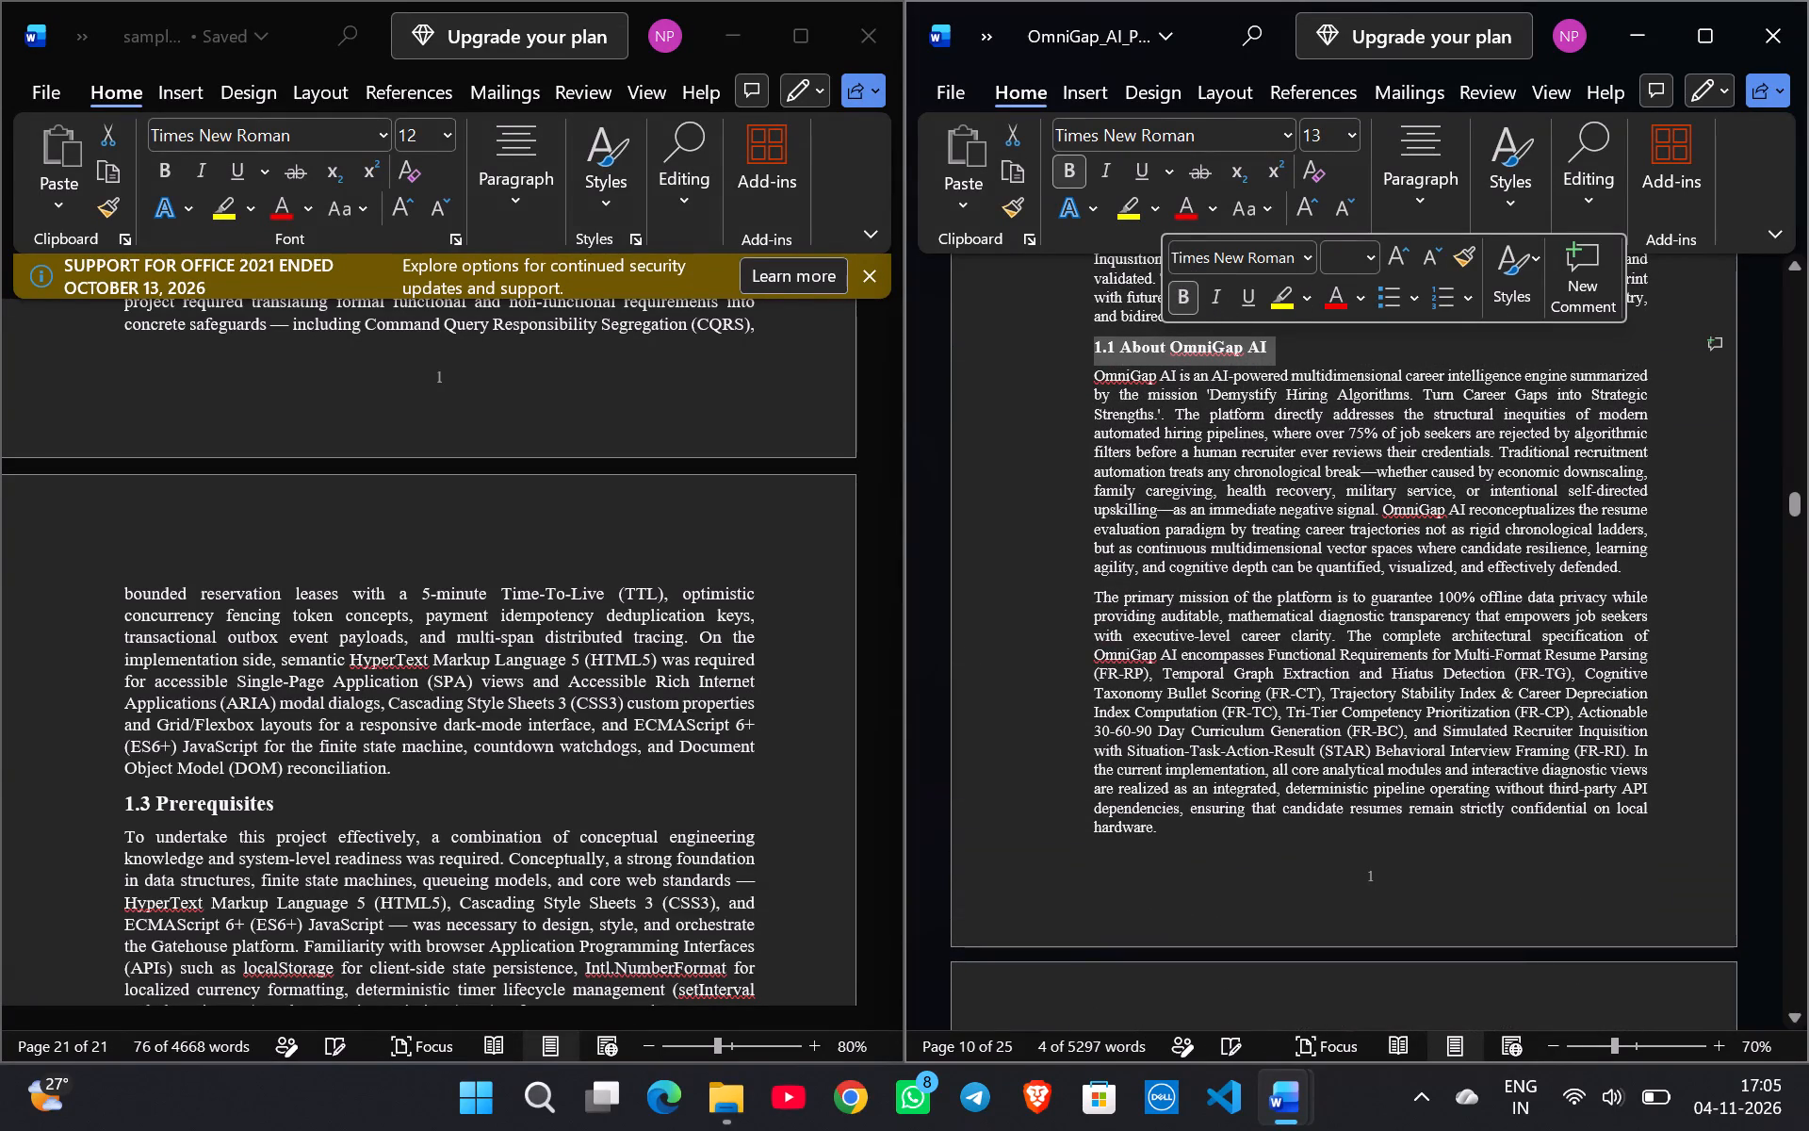
# Format the 1.2 Requirements heading in the OmniGap report's Chapter 1 as 13 pt bold.
pyautogui.scroll(-4, 1188, 791)
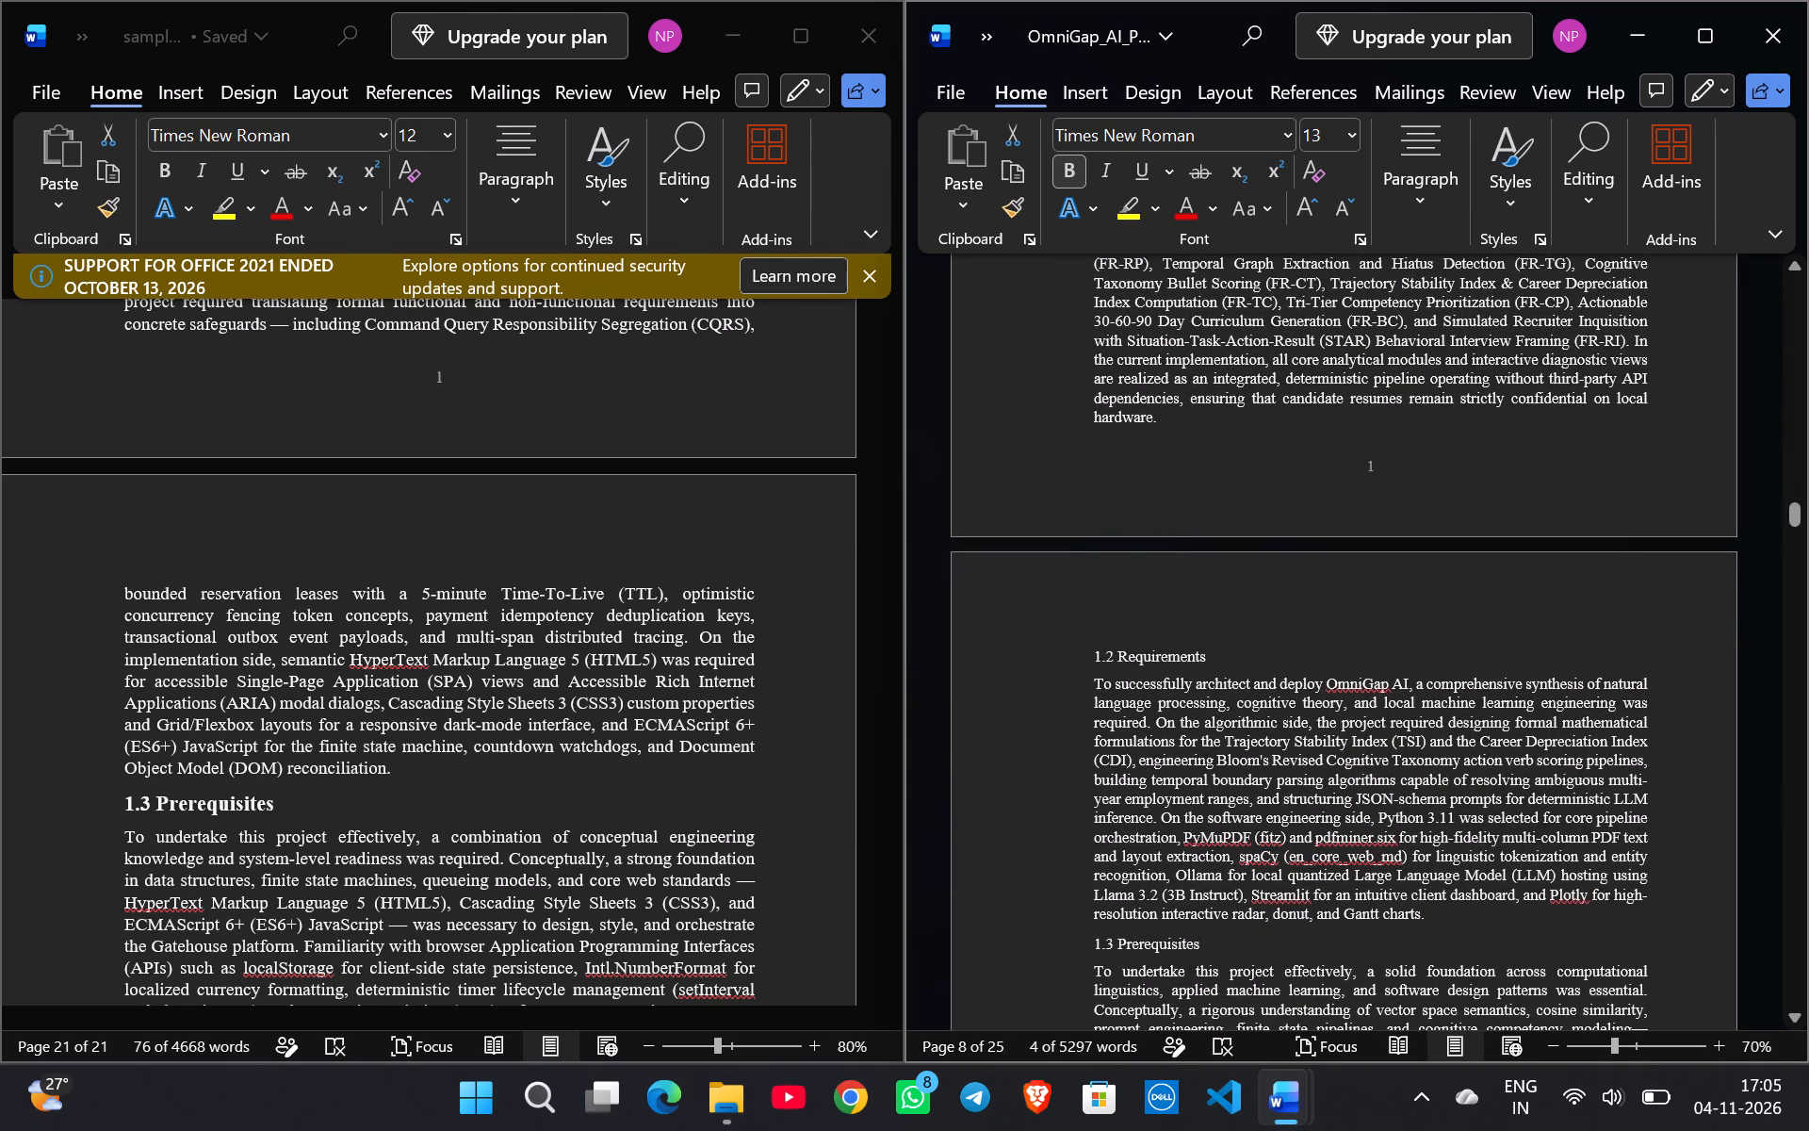
pyautogui.tripleClick(1147, 659)
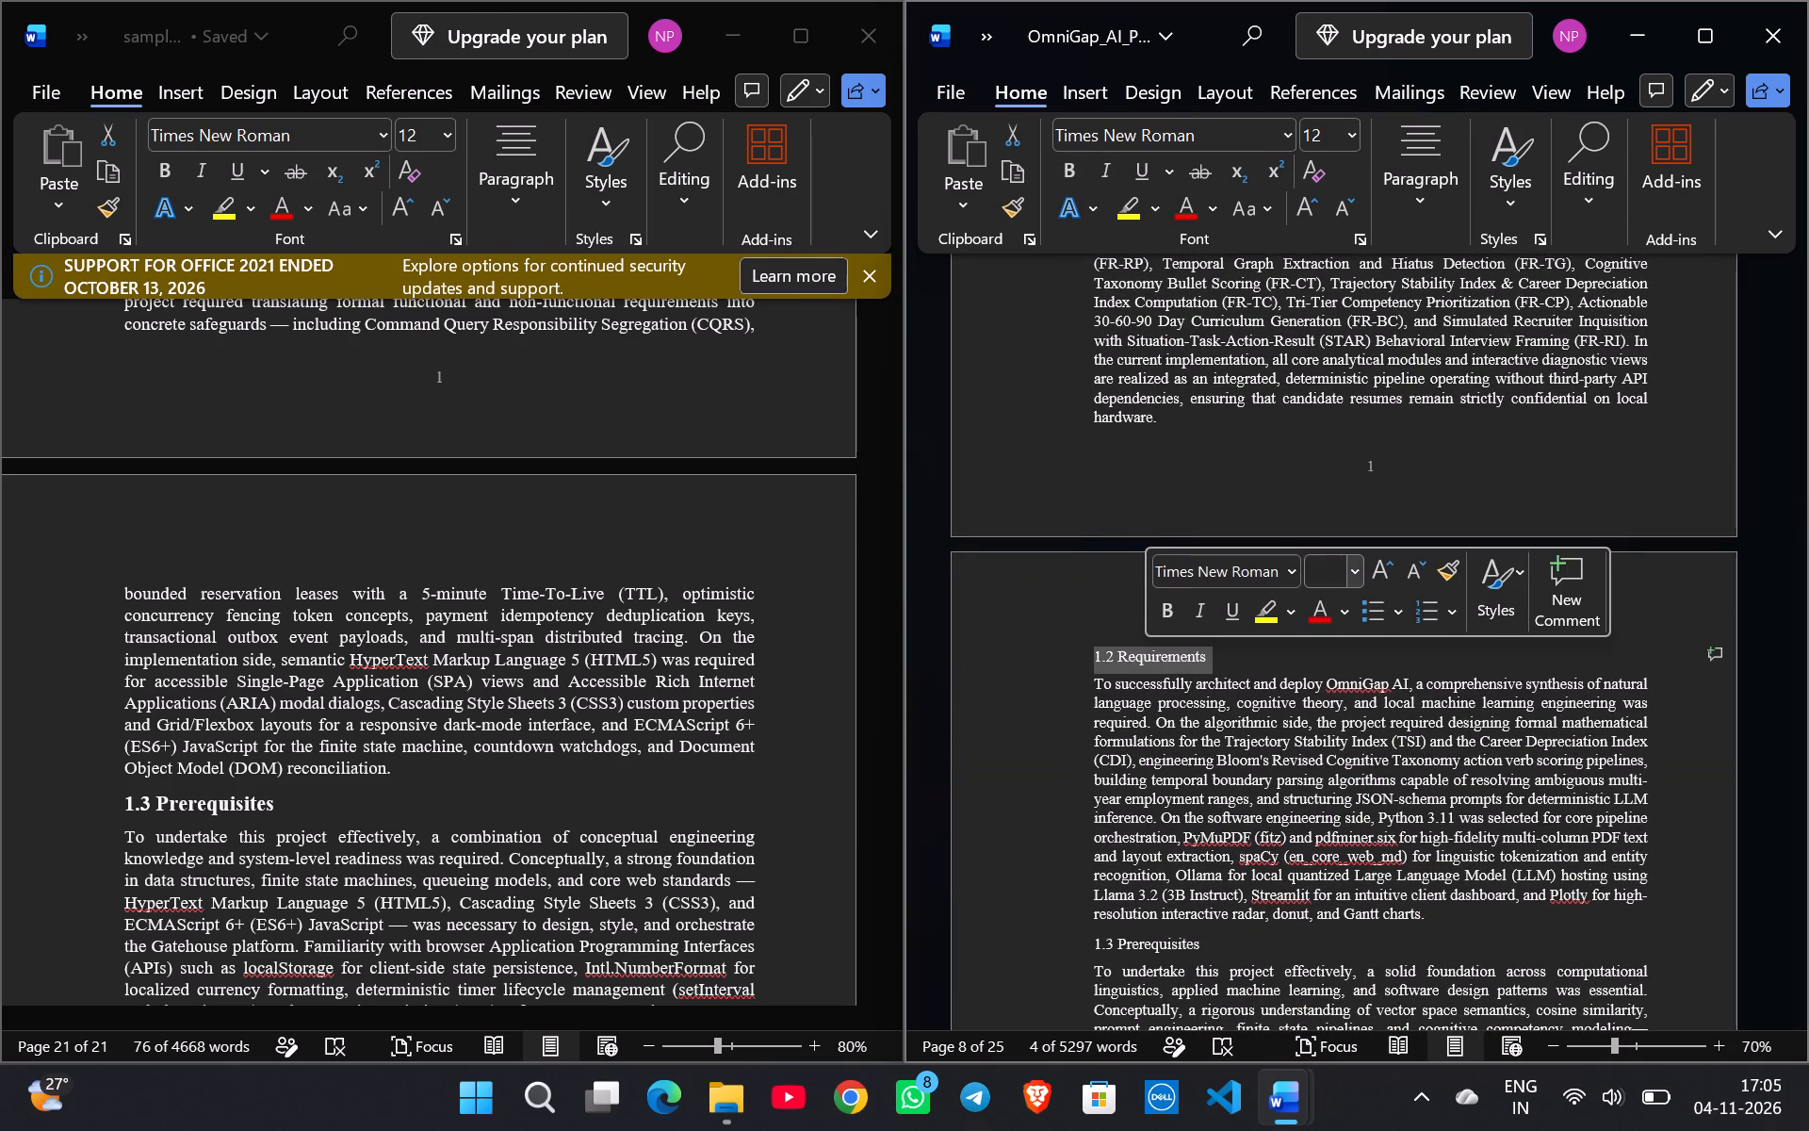
pyautogui.click(1330, 567)
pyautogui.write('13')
pyautogui.click(1167, 615)
# Format the 1.3 Prerequisites heading in the OmniGap report's Chapter 1 as 13 pt bold.
pyautogui.scroll(-1, 1196, 697)
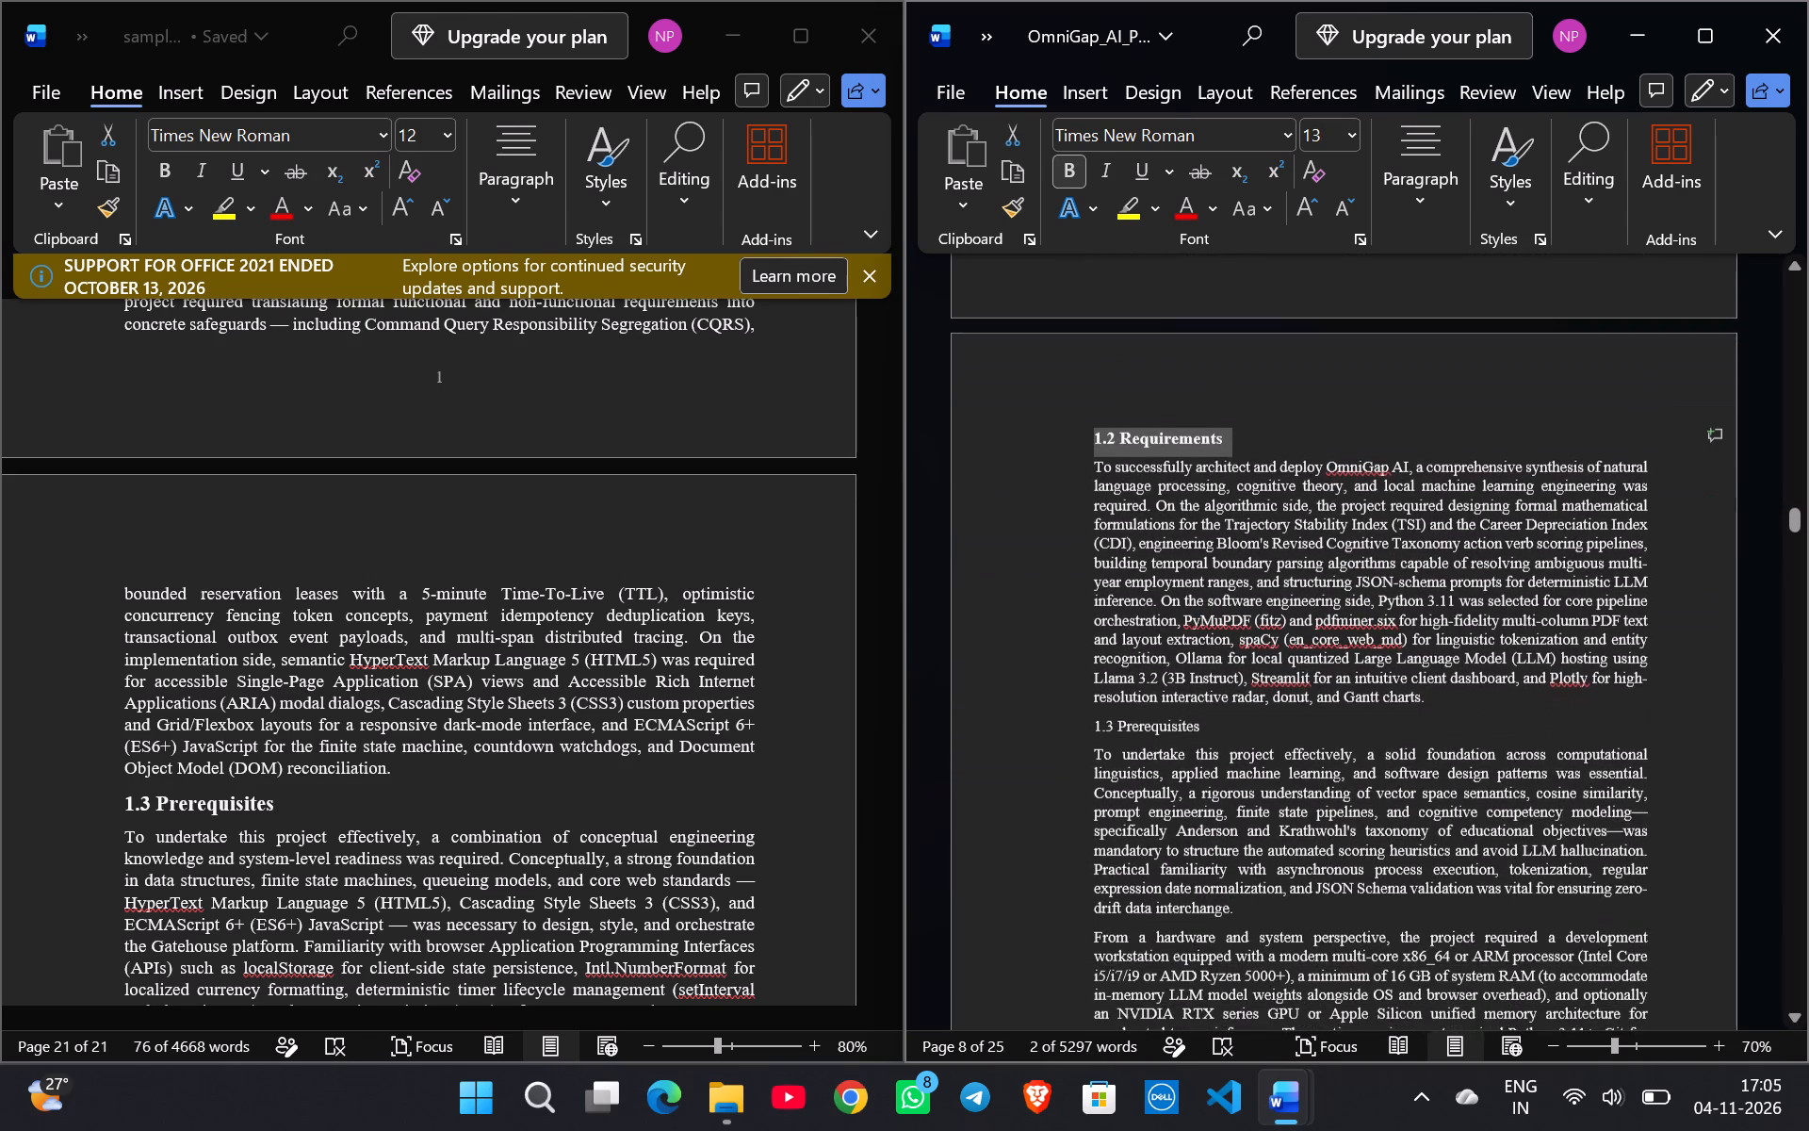
pyautogui.scroll(-1, 1196, 697)
pyautogui.doubleClick(1167, 705)
pyautogui.click(1167, 705)
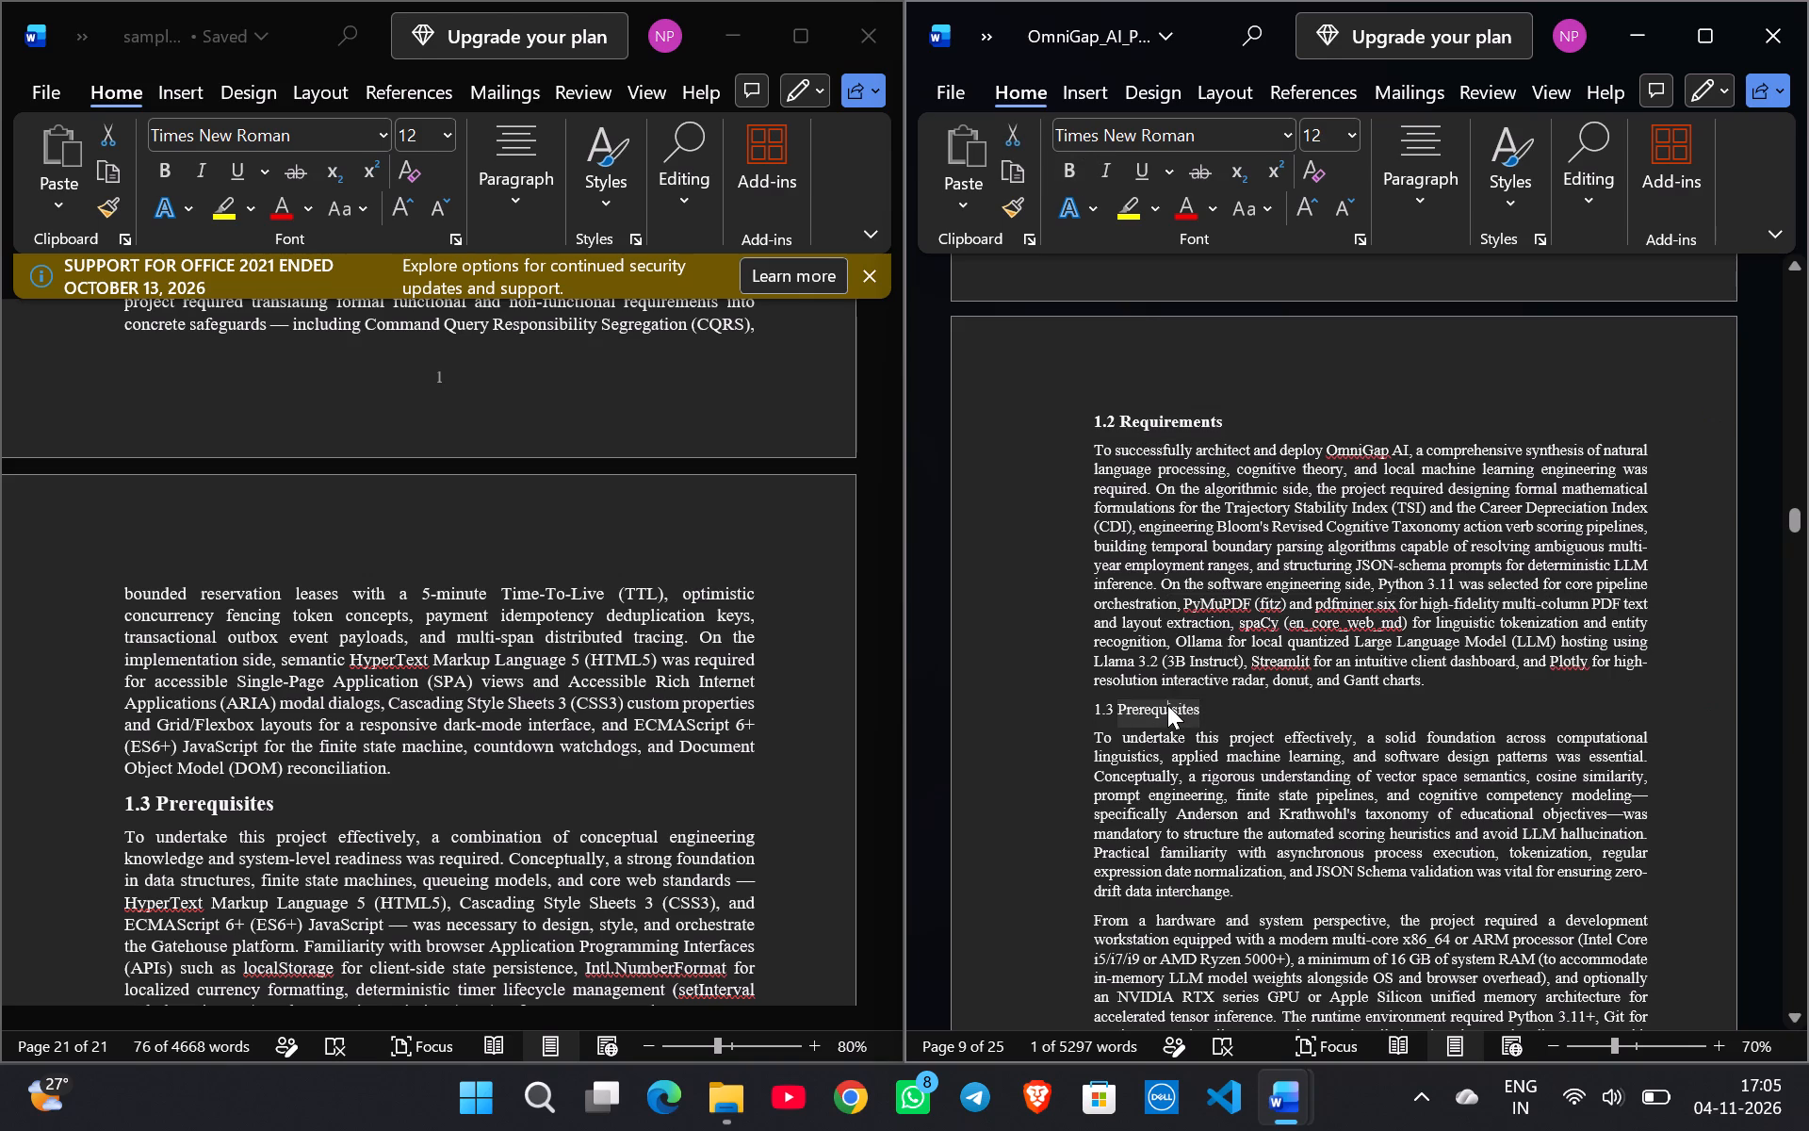
pyautogui.tripleClick(1167, 705)
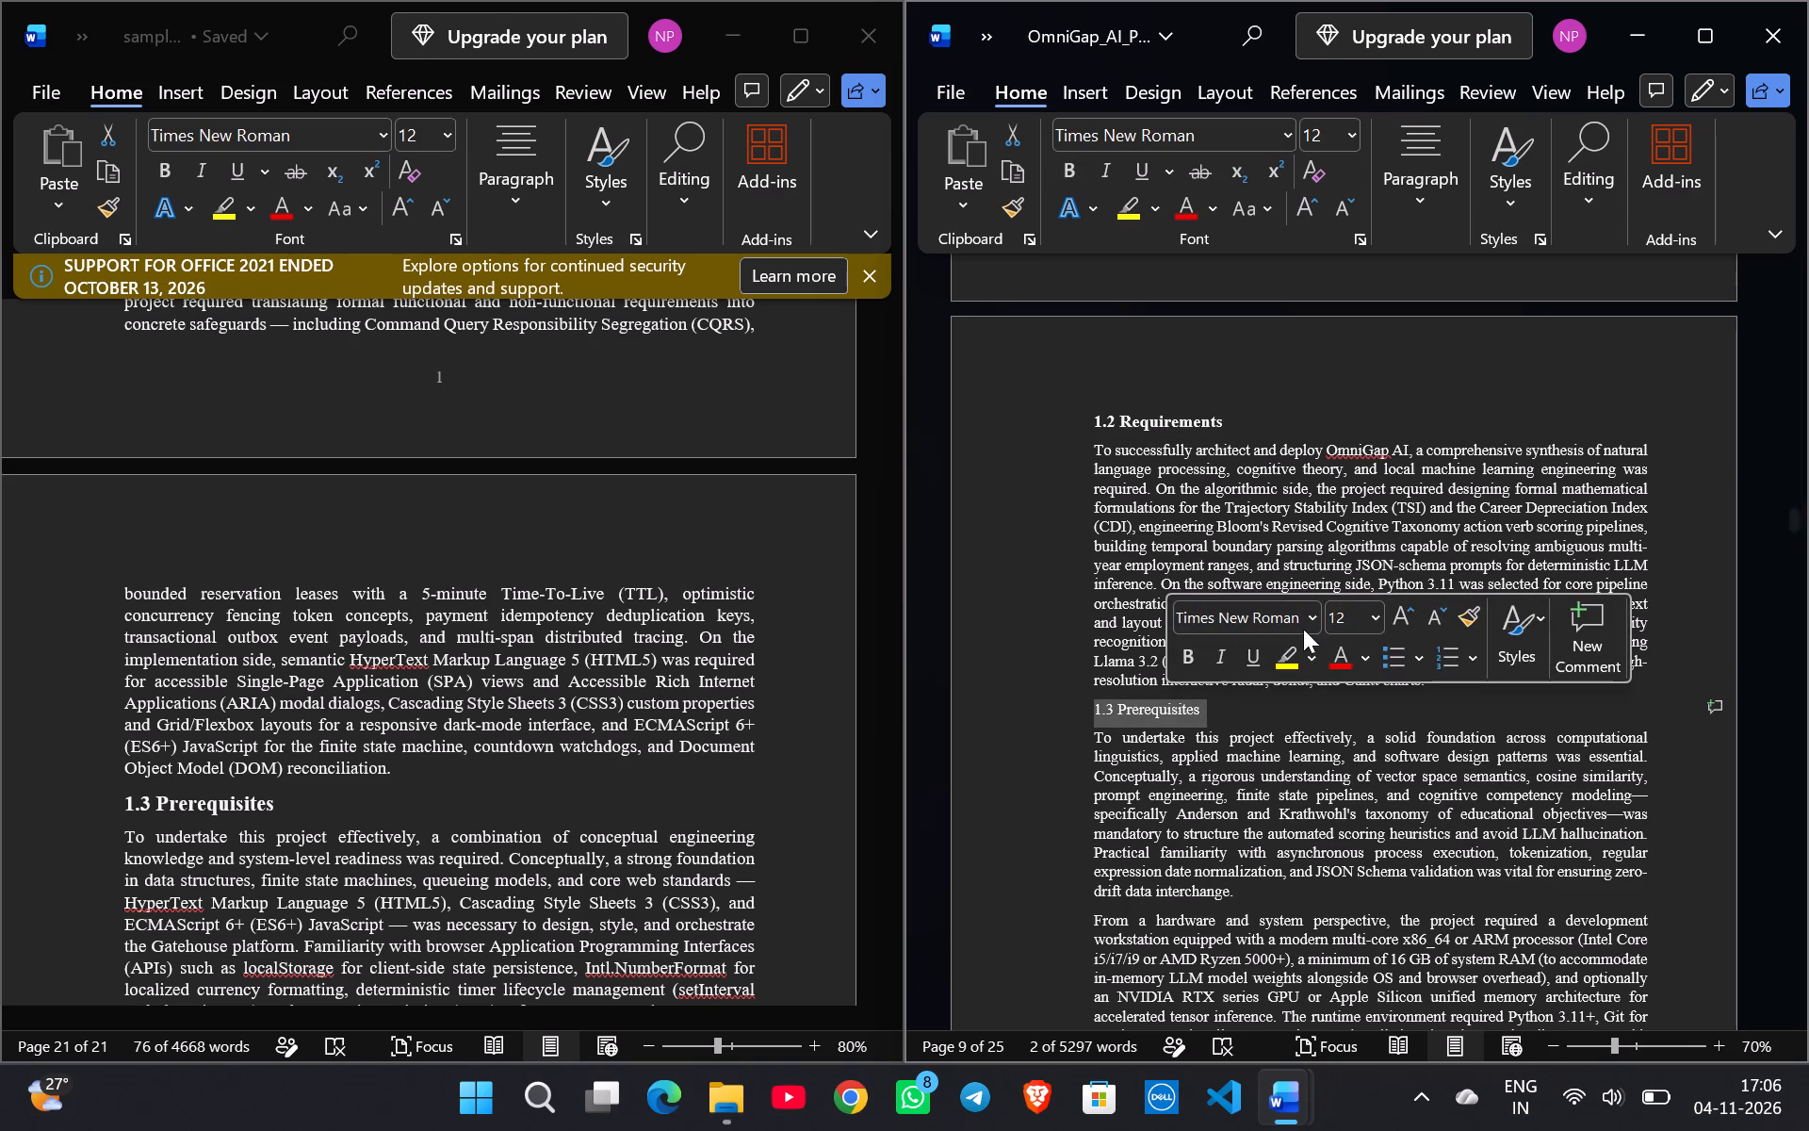
pyautogui.click(1343, 625)
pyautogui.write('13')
pyautogui.click(1202, 656)
# Format the 1.4 Technologies Used heading in the OmniGap report's Chapter 1 as 13 pt bold.
pyautogui.scroll(-3, 1202, 656)
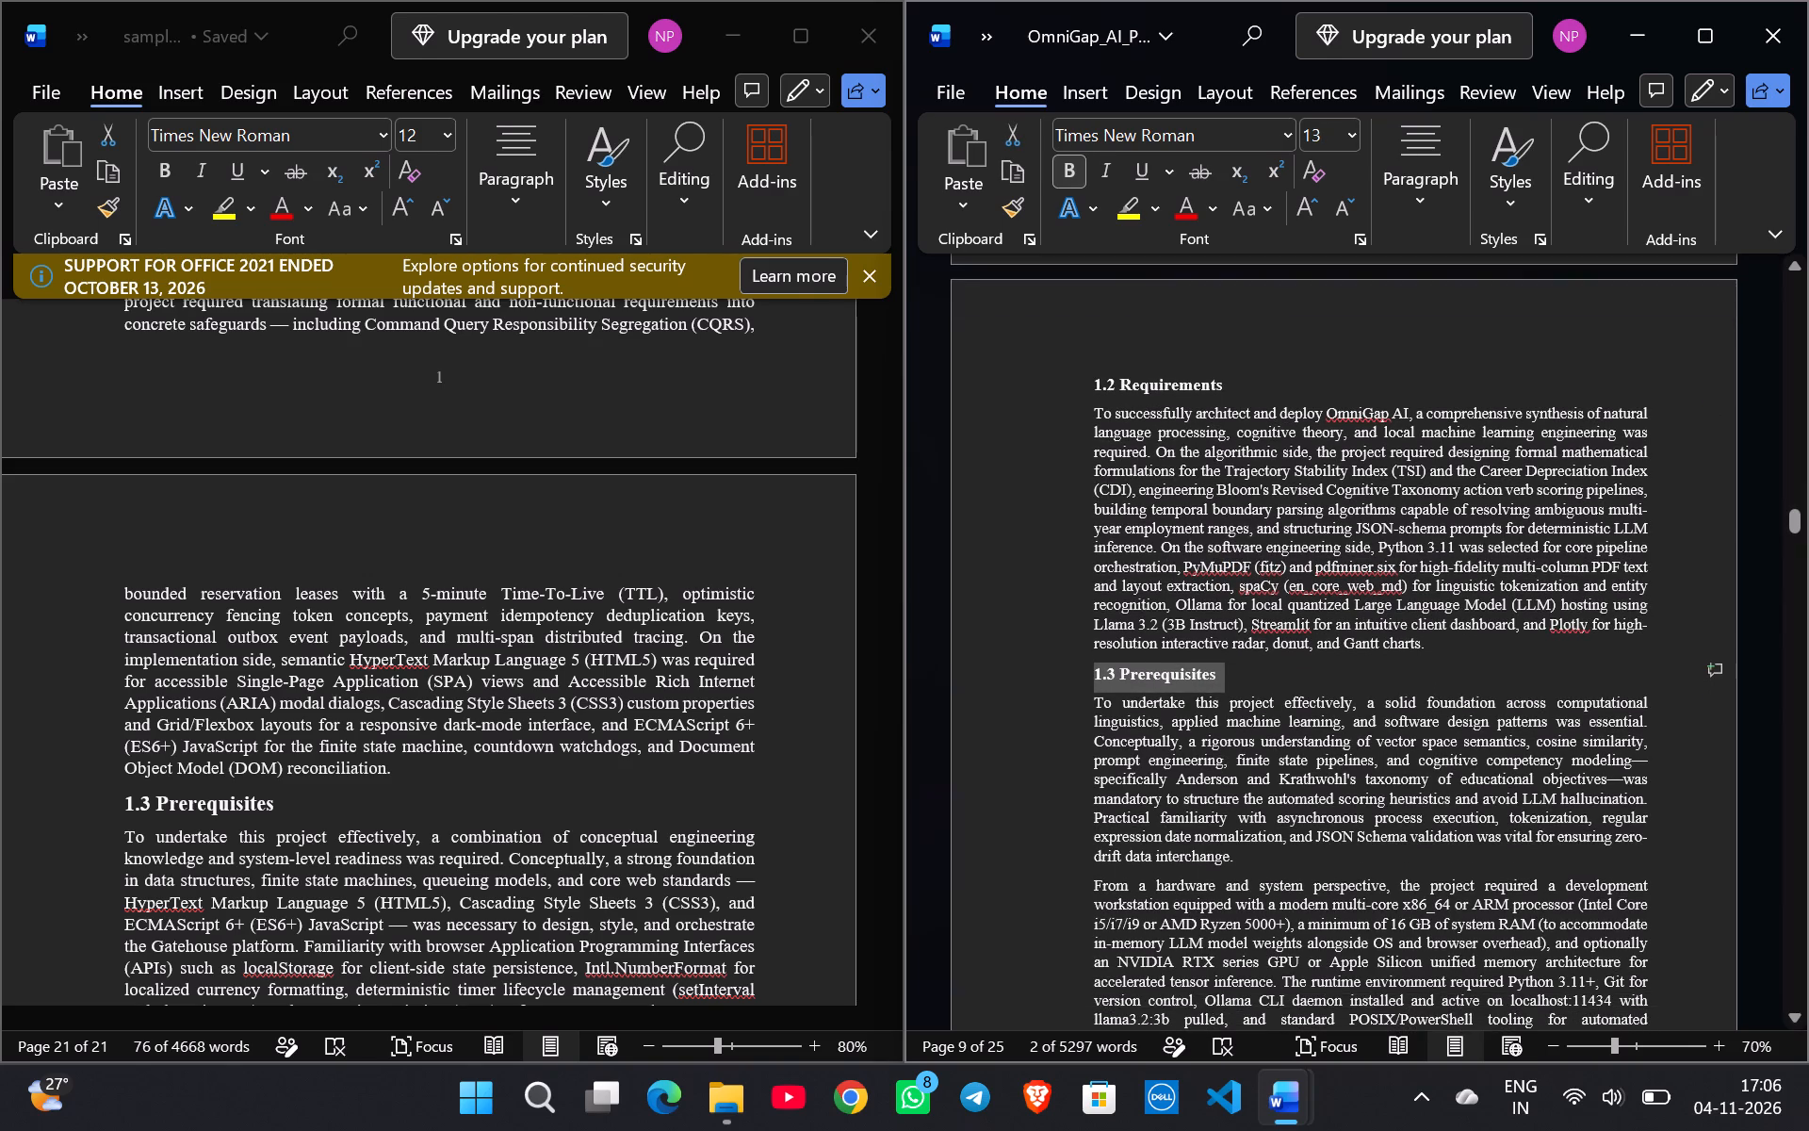
pyautogui.scroll(-1, 1202, 656)
pyautogui.click(1165, 638)
pyautogui.scroll(-2, 1165, 638)
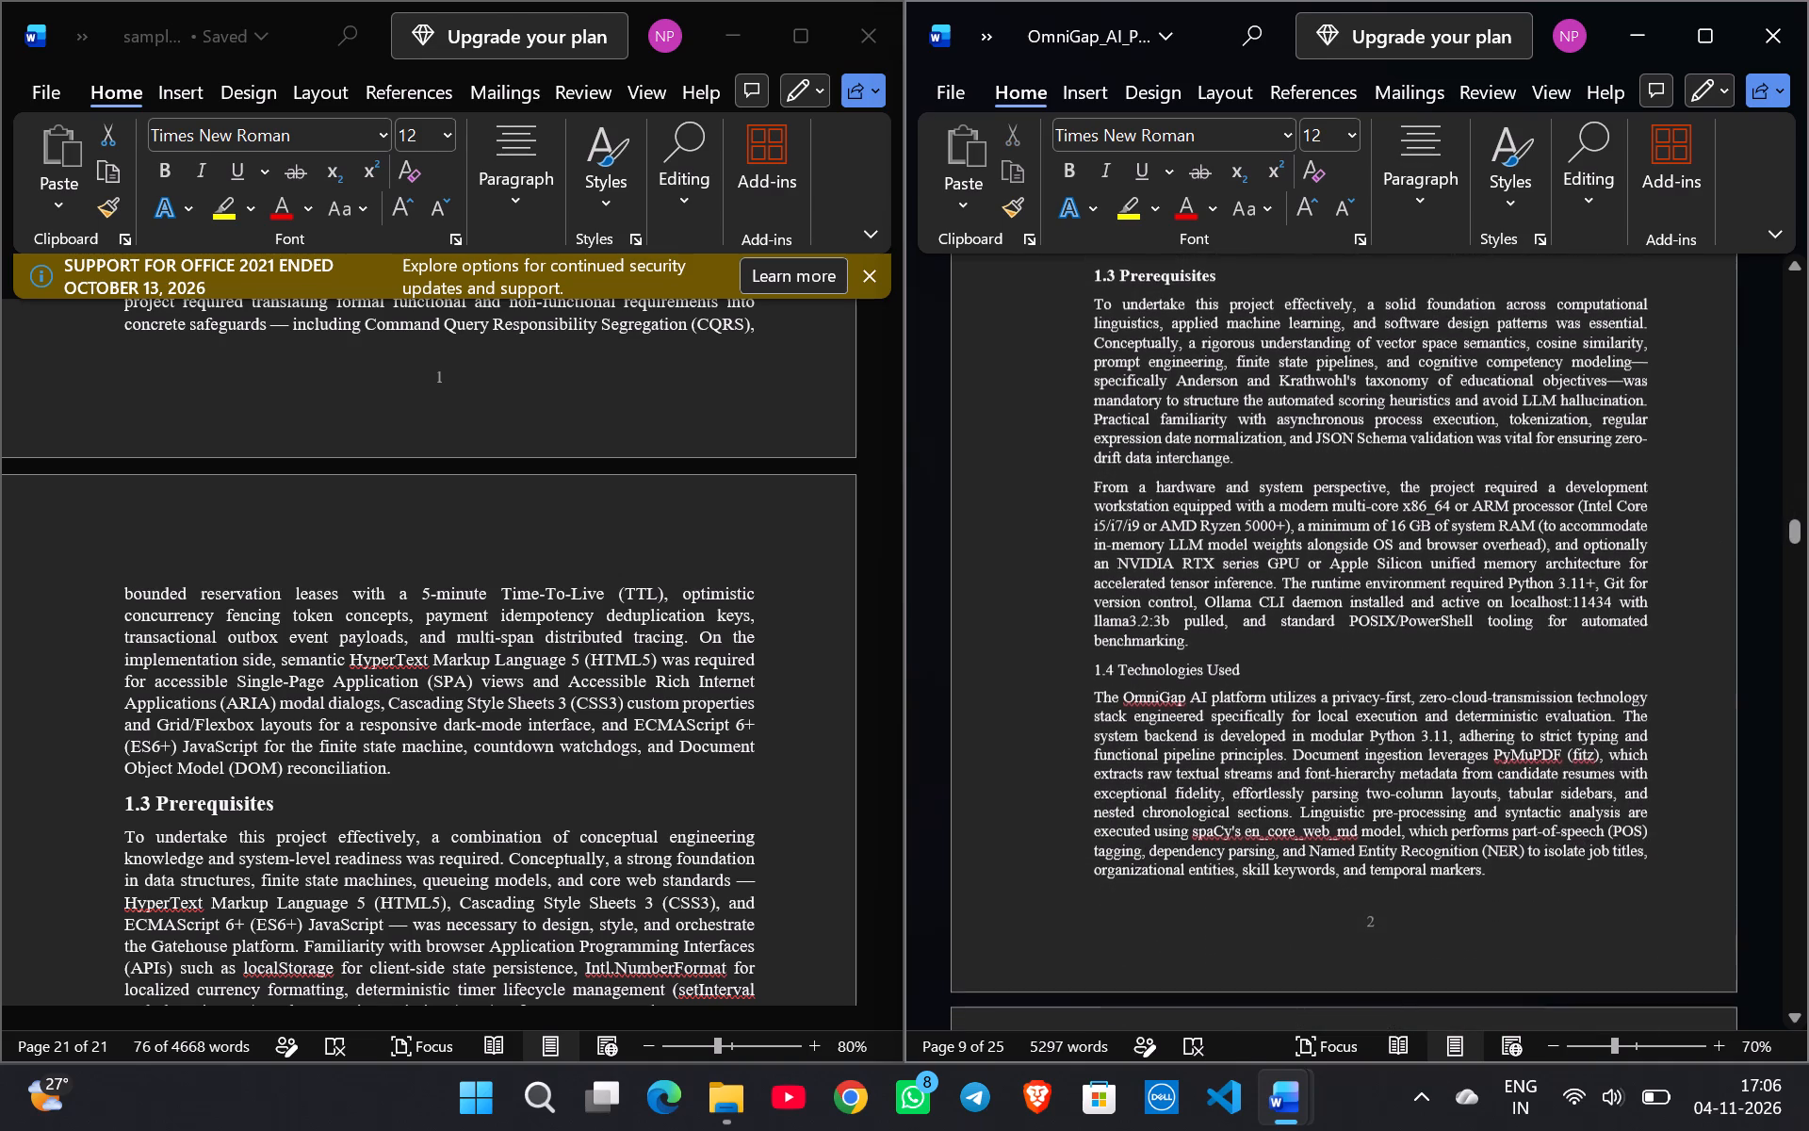
pyautogui.tripleClick(1172, 675)
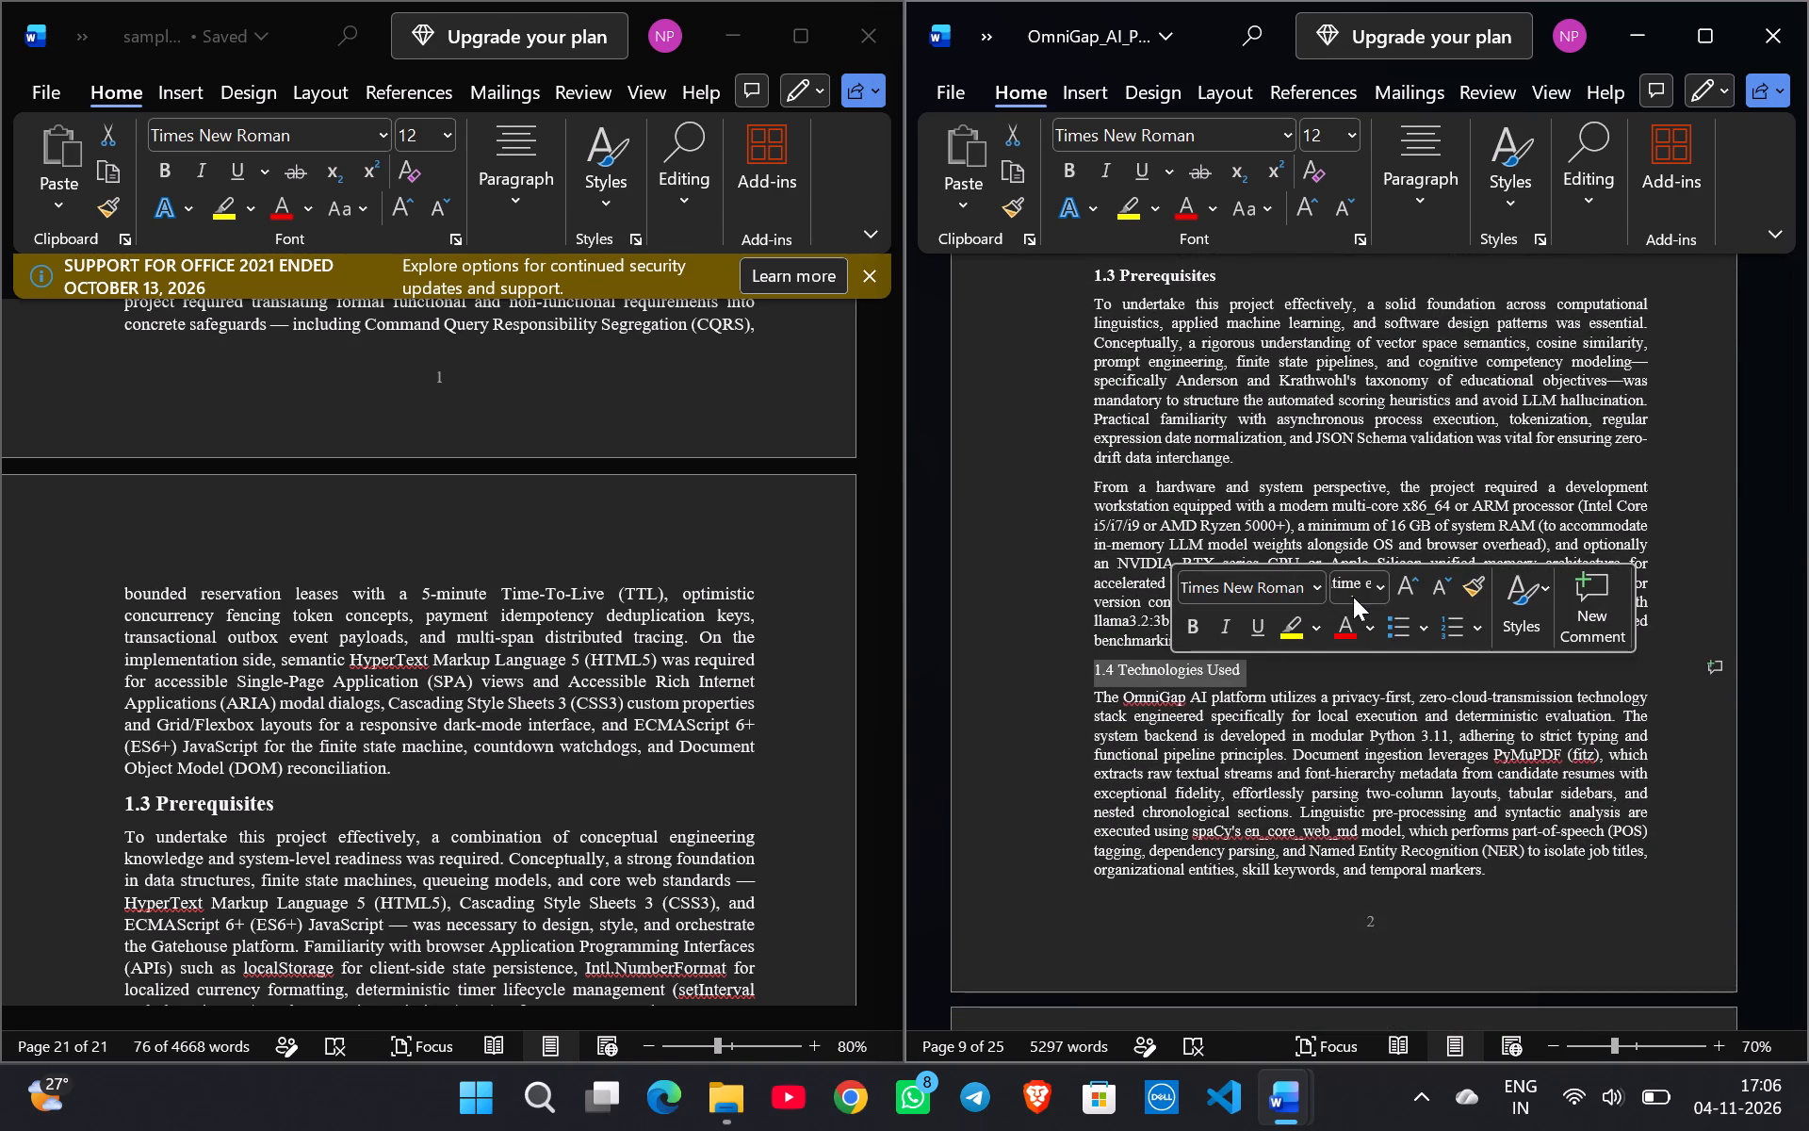
pyautogui.click(1348, 583)
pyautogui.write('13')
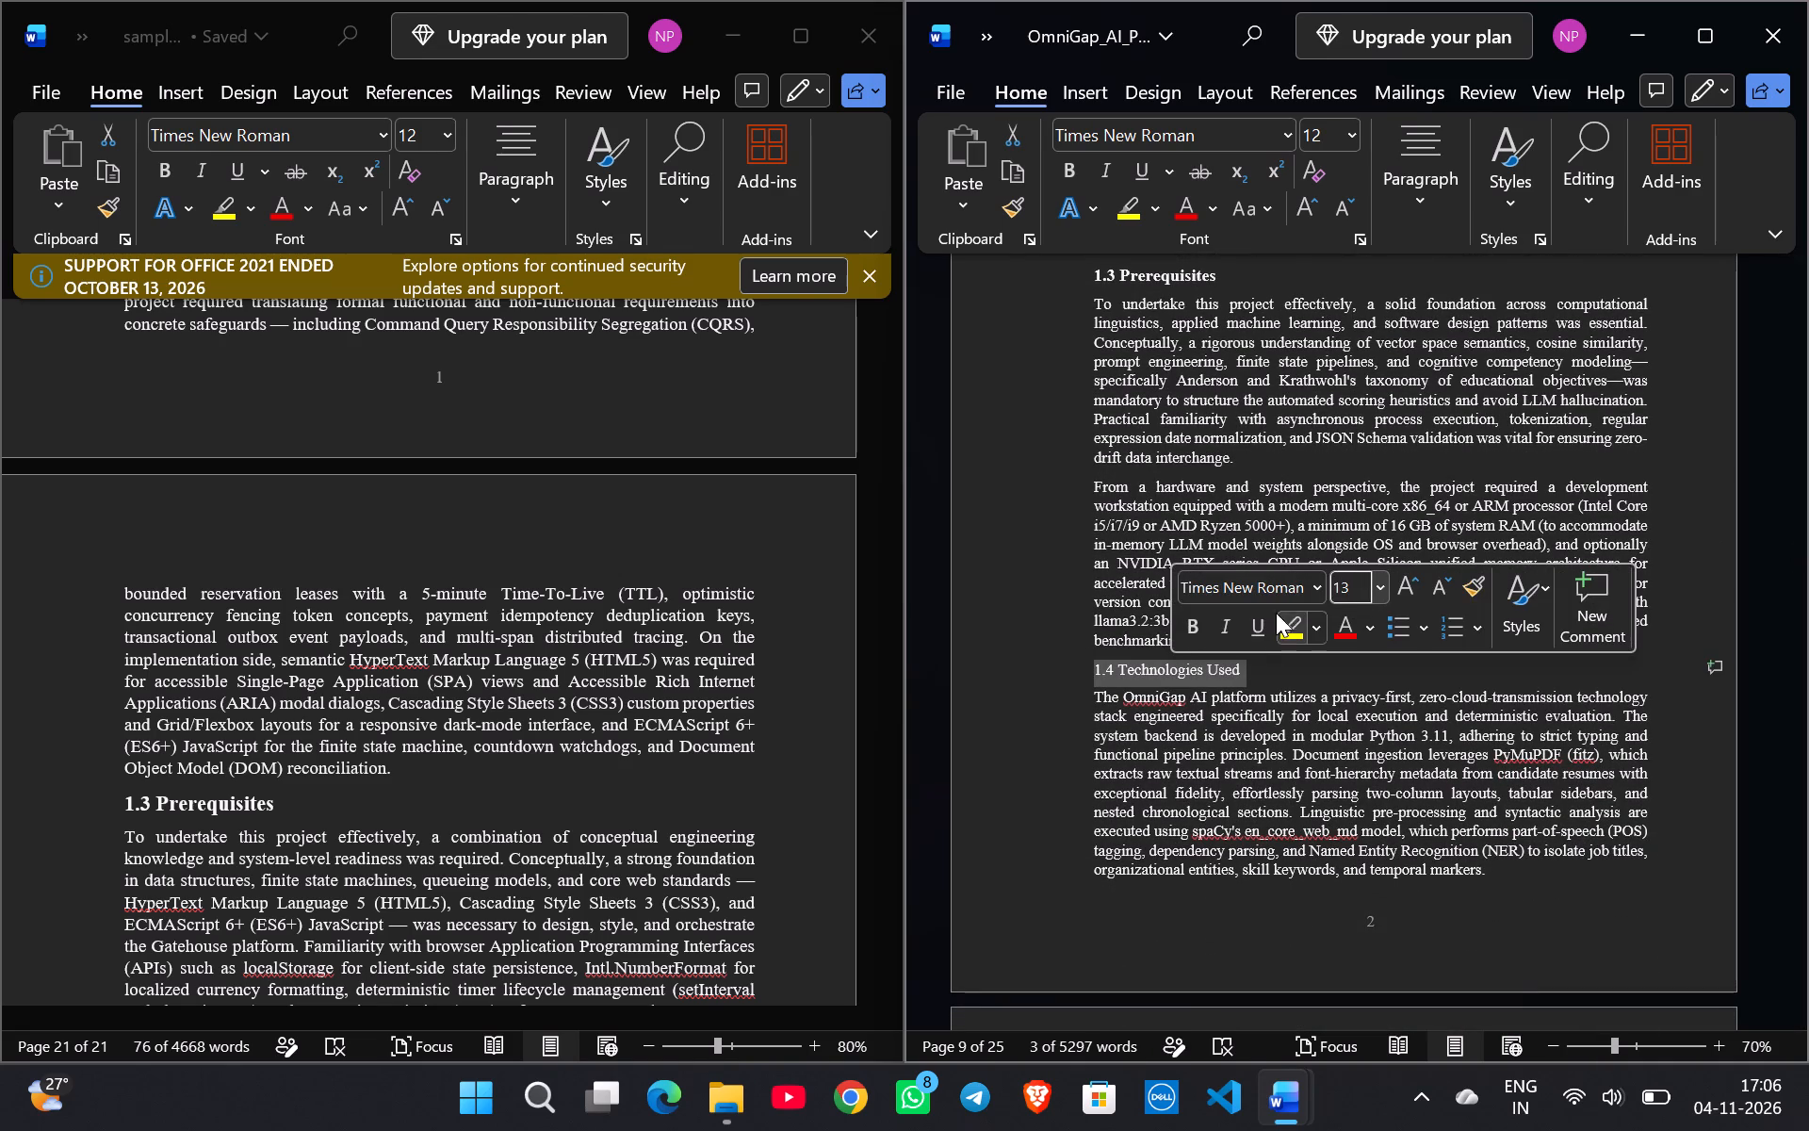
pyautogui.click(1197, 626)
pyautogui.click(1197, 779)
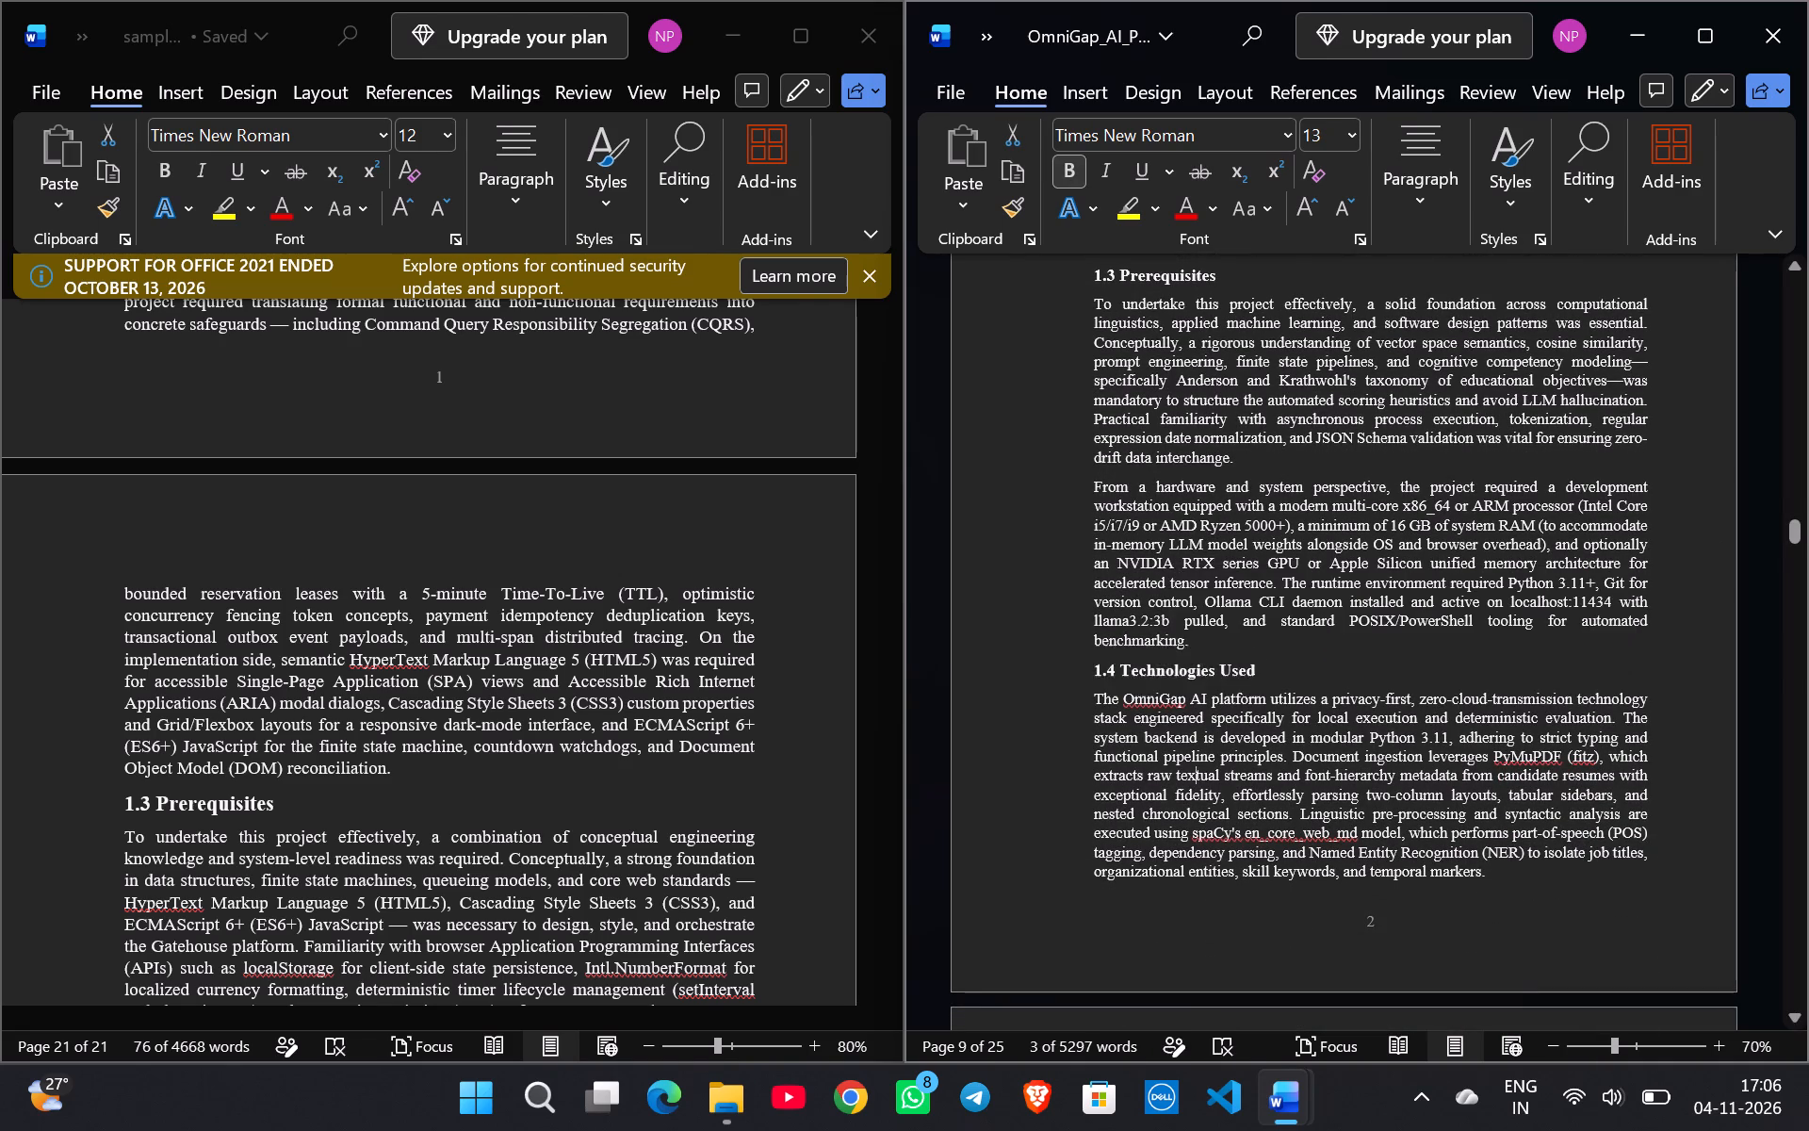
# Examine the OmniGap report's Chapter 2 and check the font formatting of the 3.1 Requirement Analysis heading.
pyautogui.scroll(-9, 1197, 779)
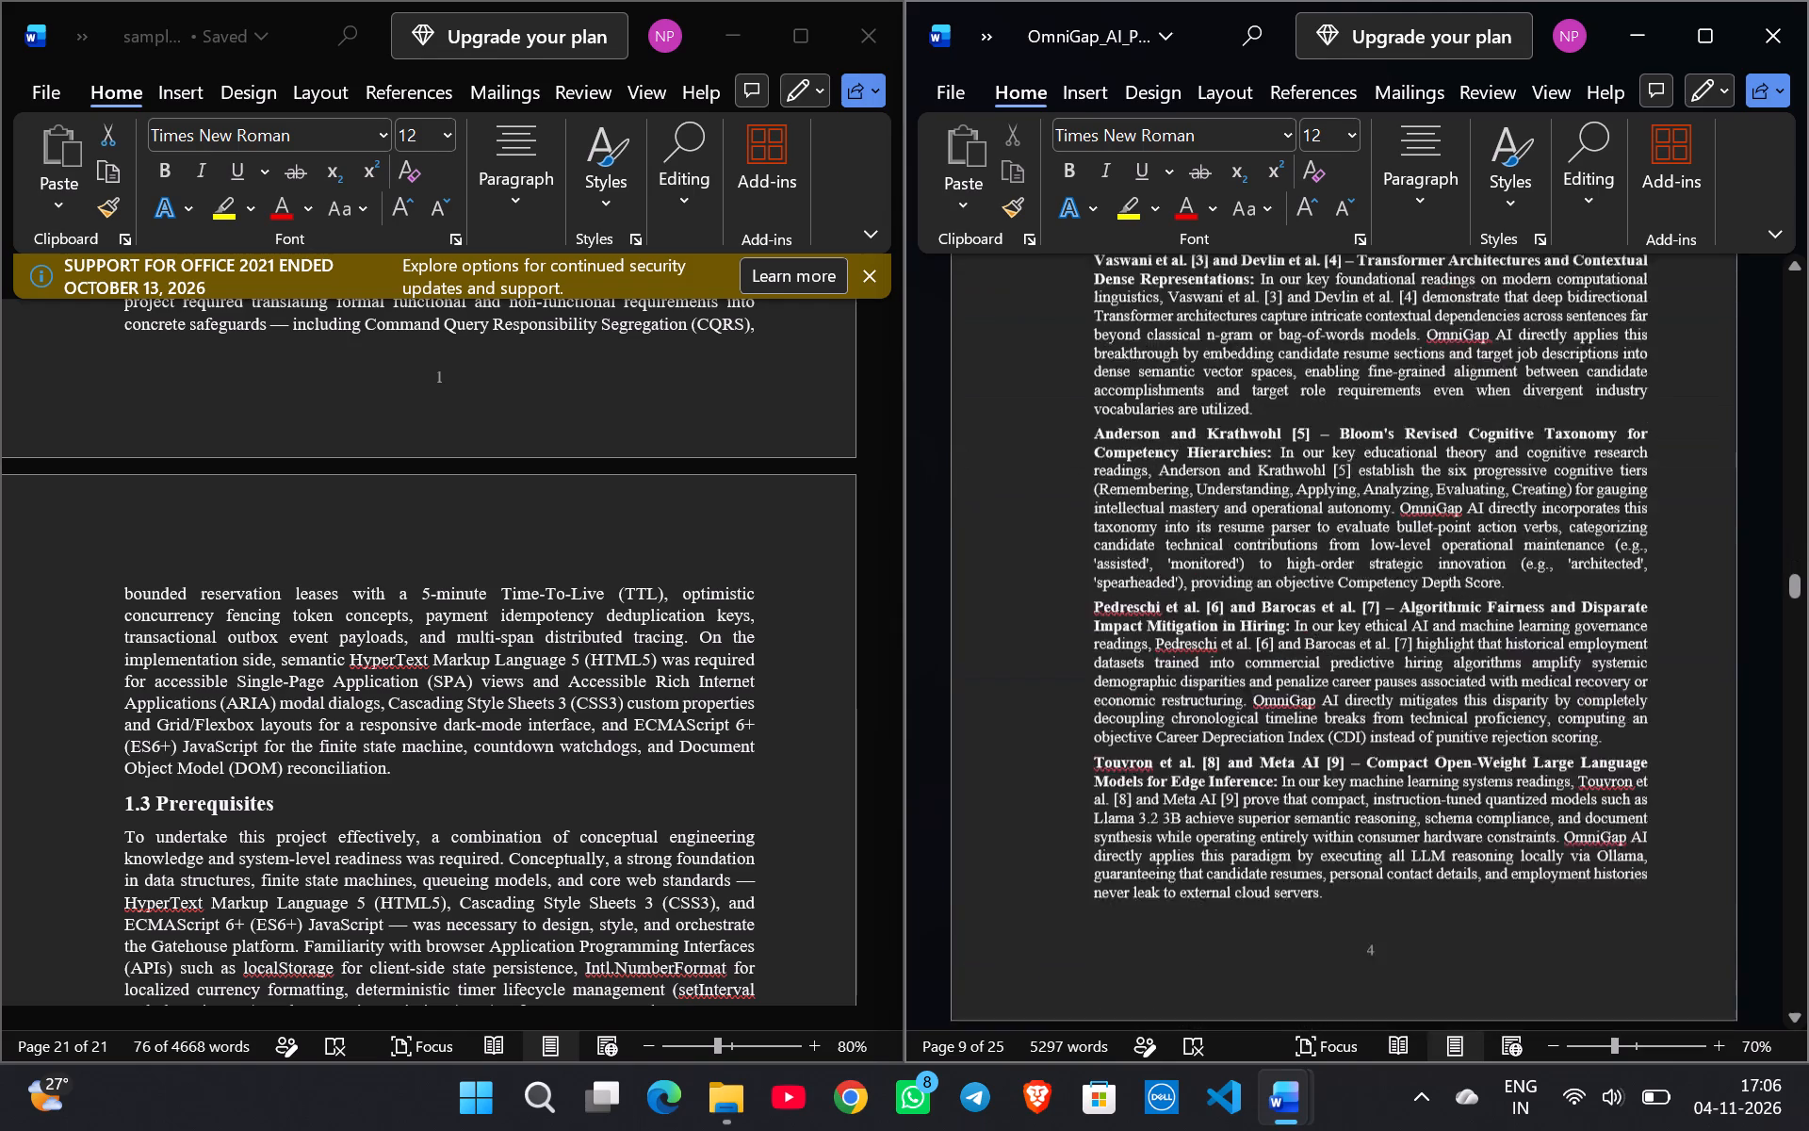
pyautogui.scroll(-5, 1197, 779)
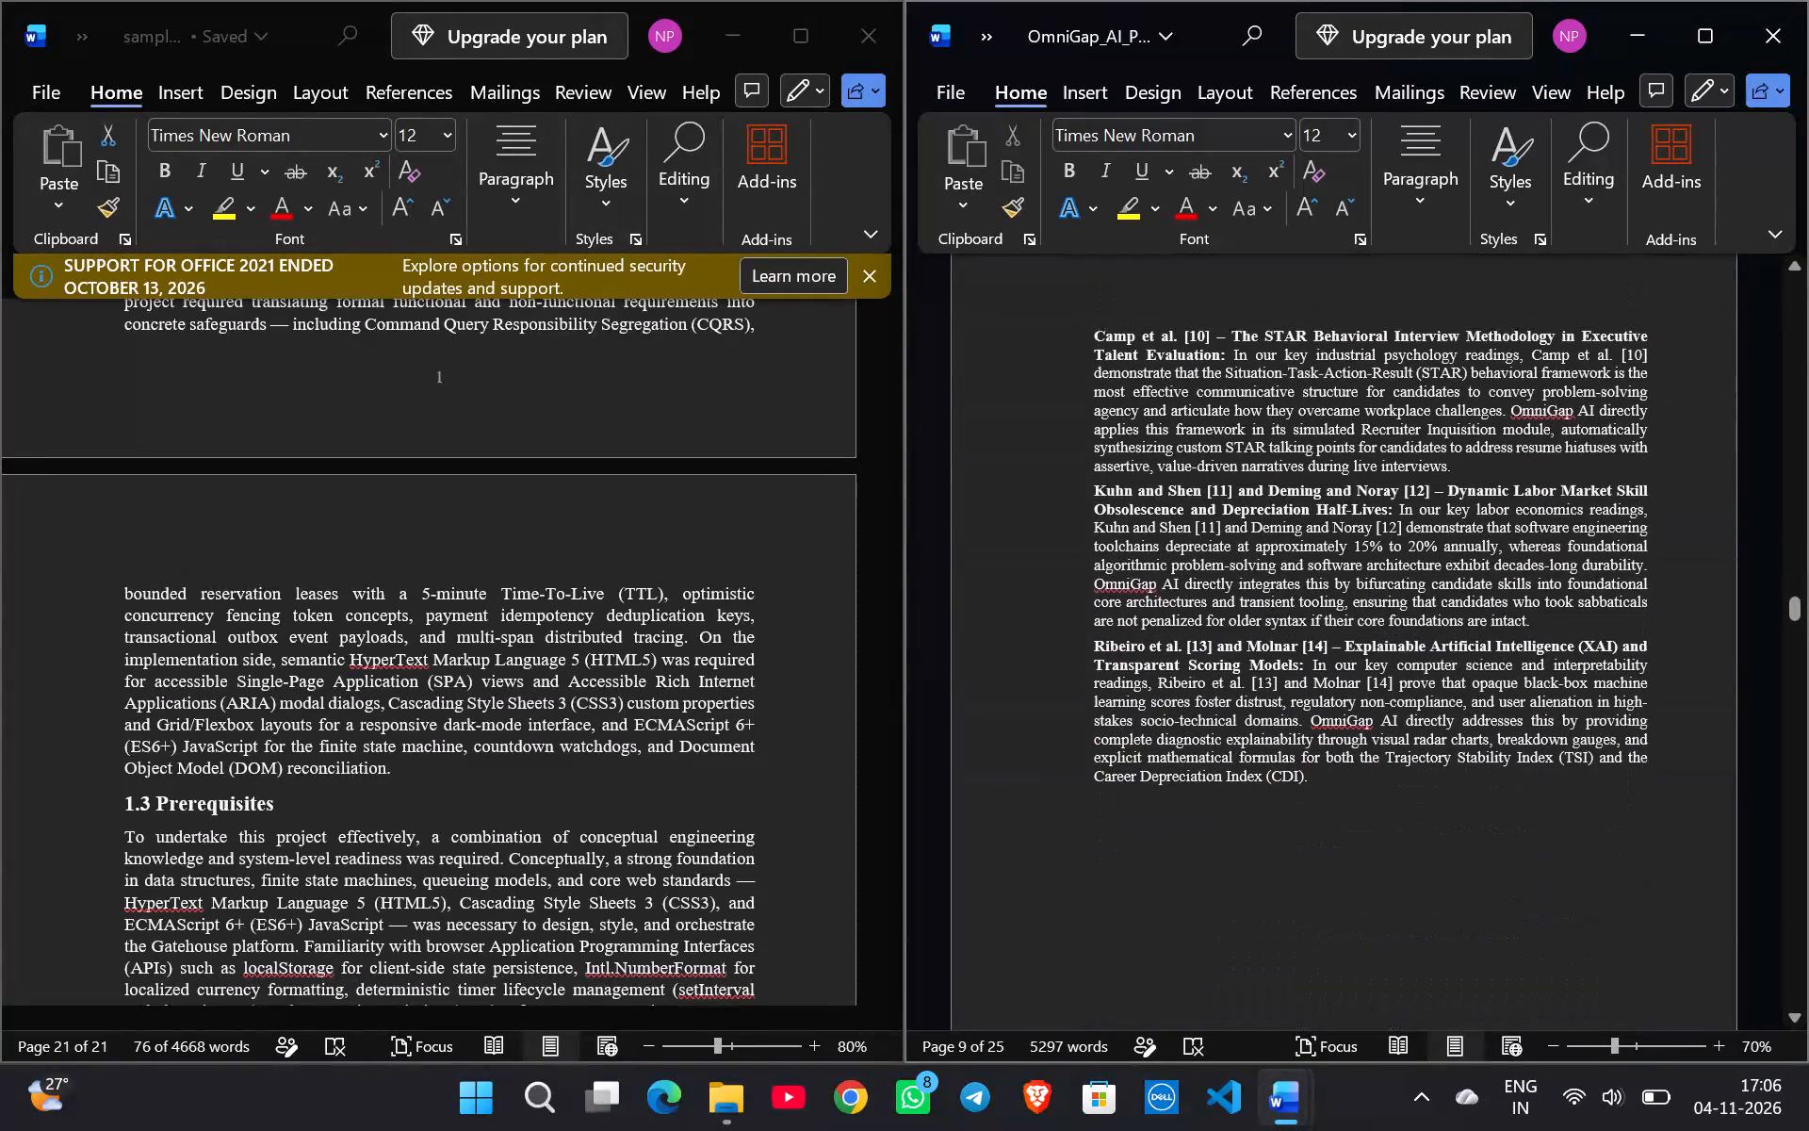
pyautogui.scroll(-6, 1197, 779)
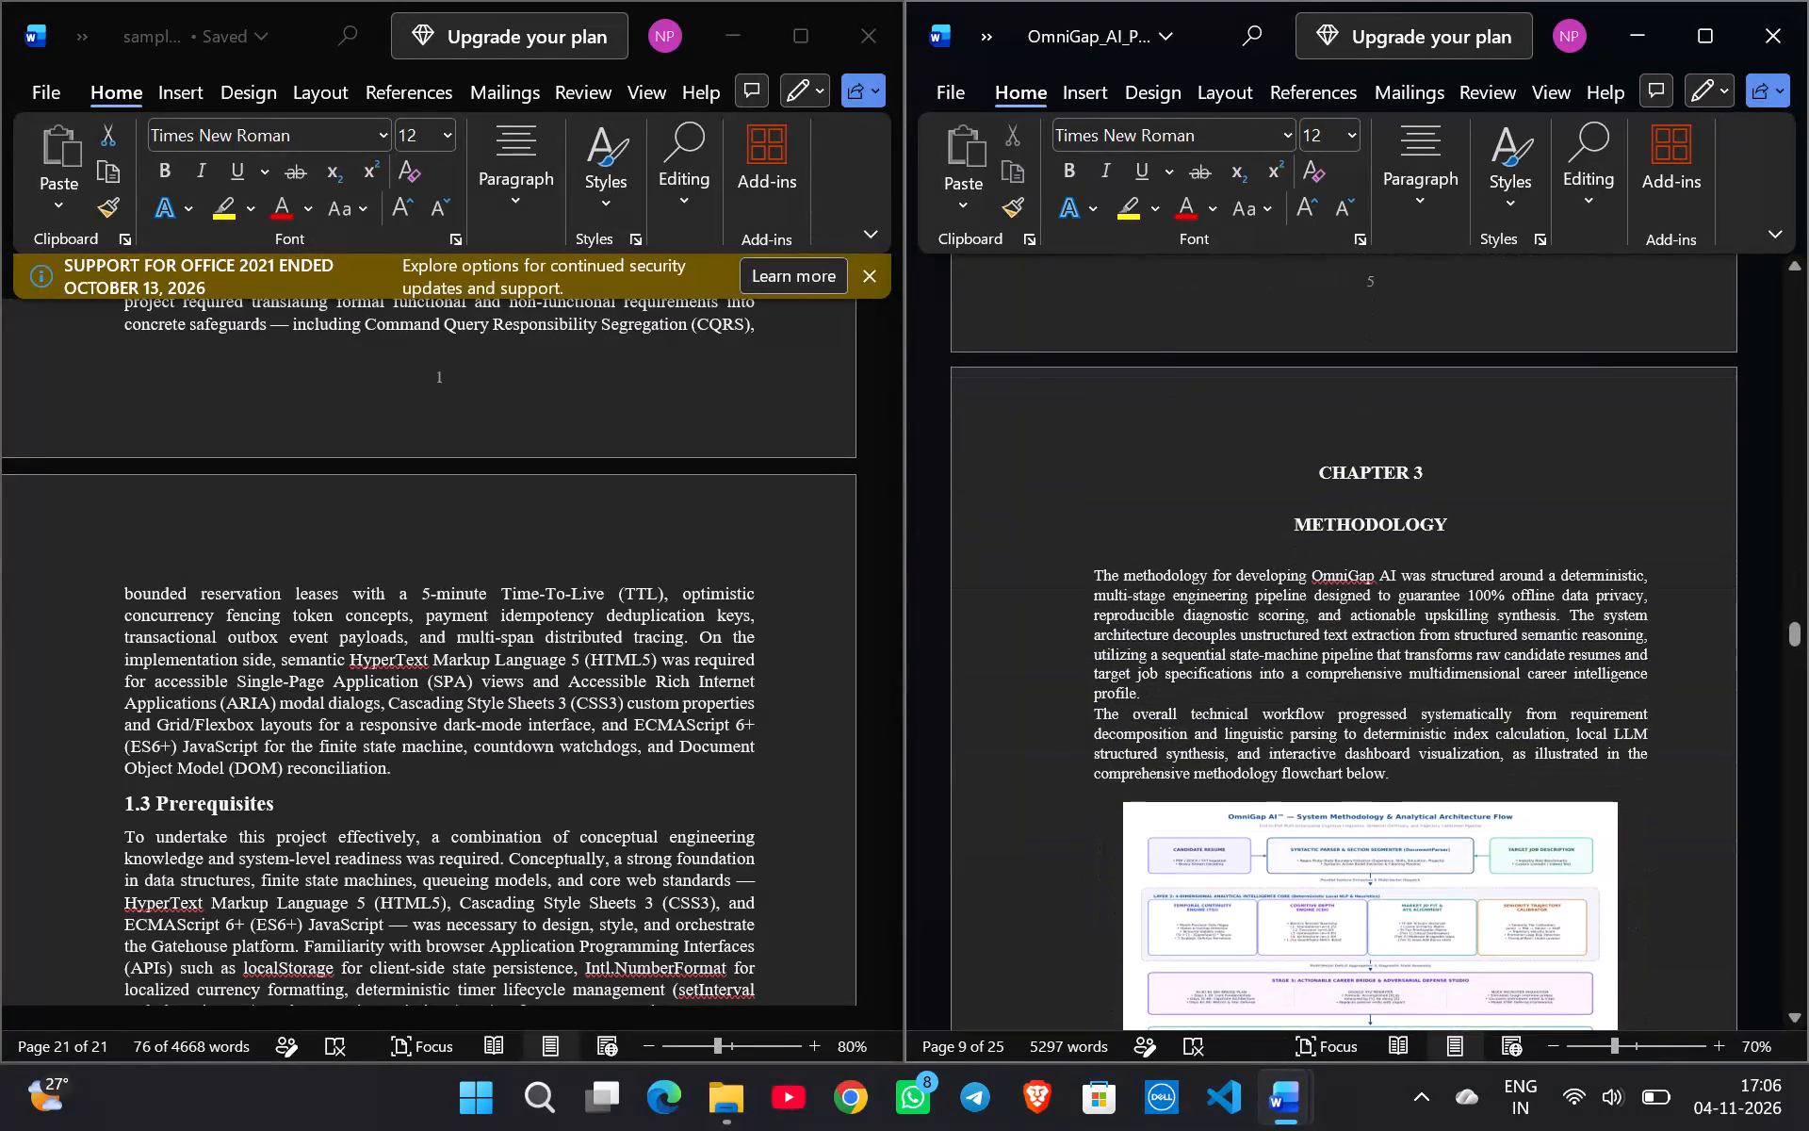
pyautogui.scroll(-4, 1197, 779)
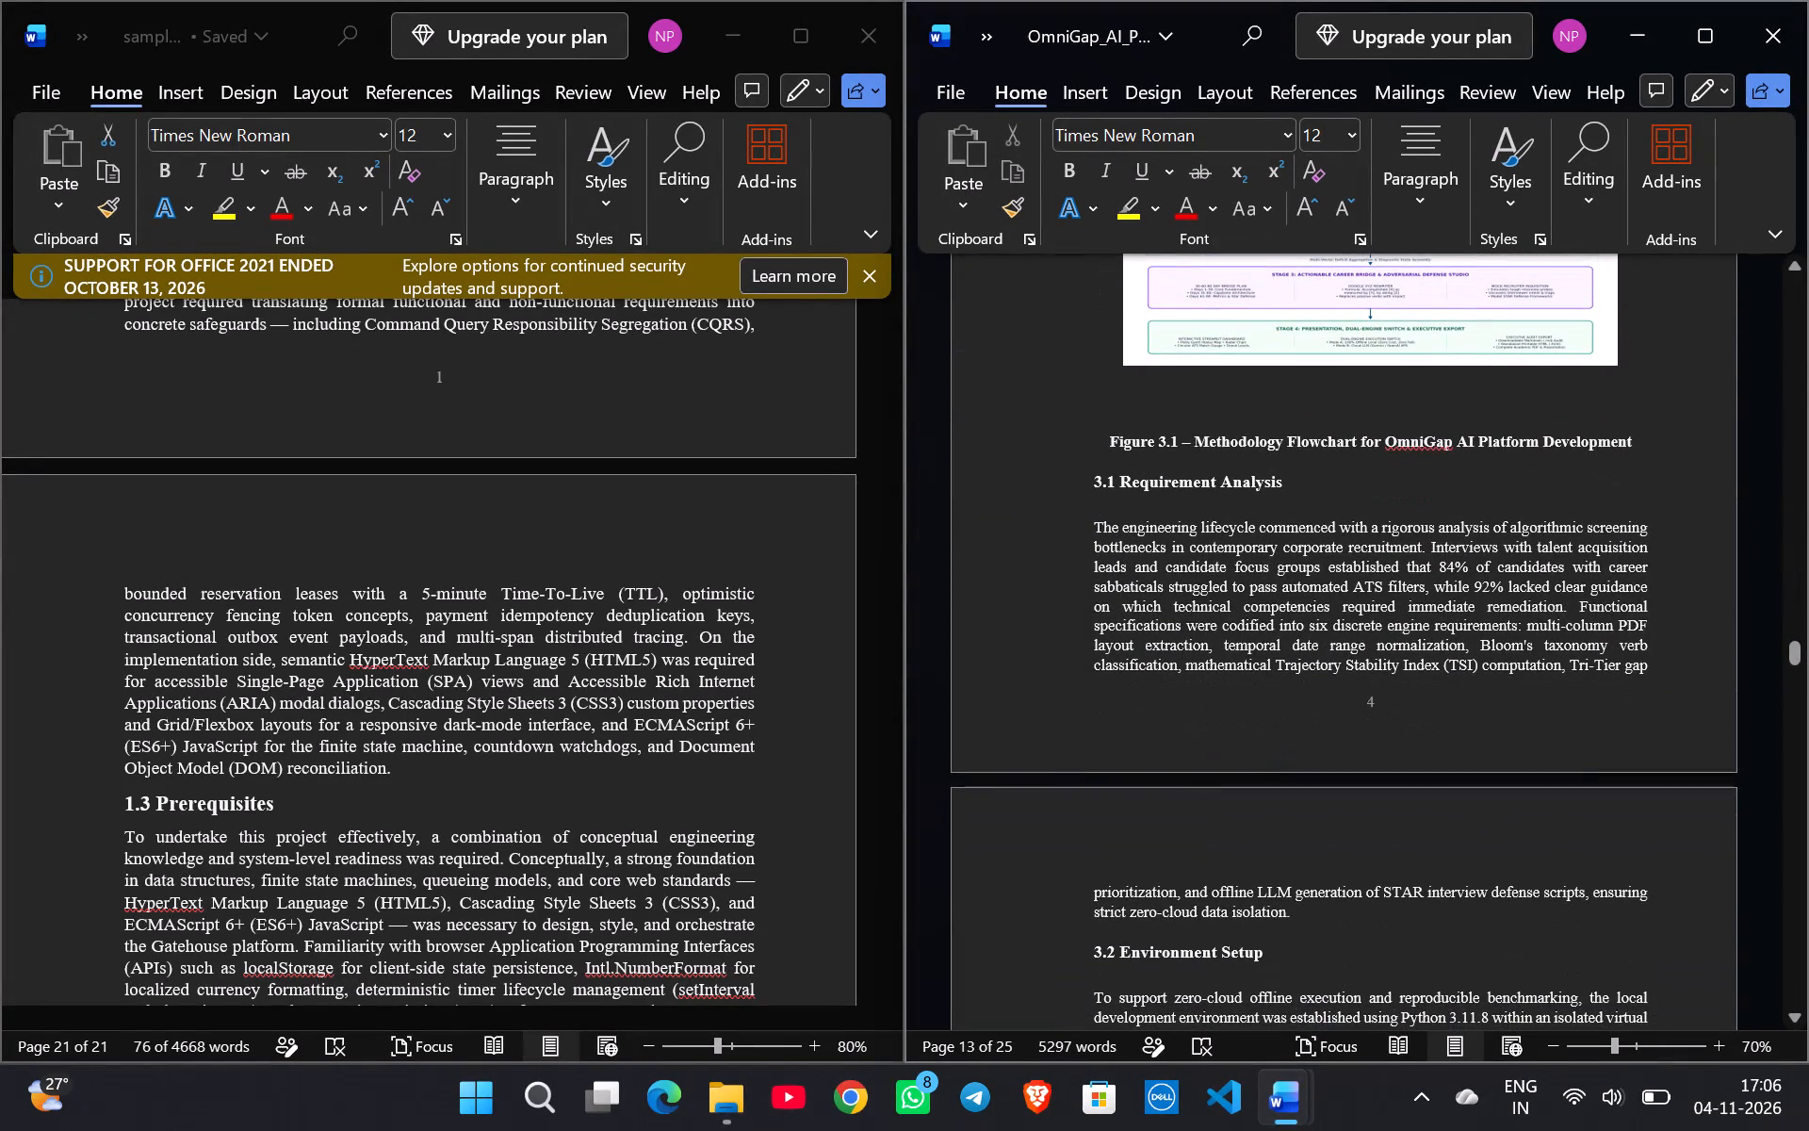
pyautogui.tripleClick(1198, 496)
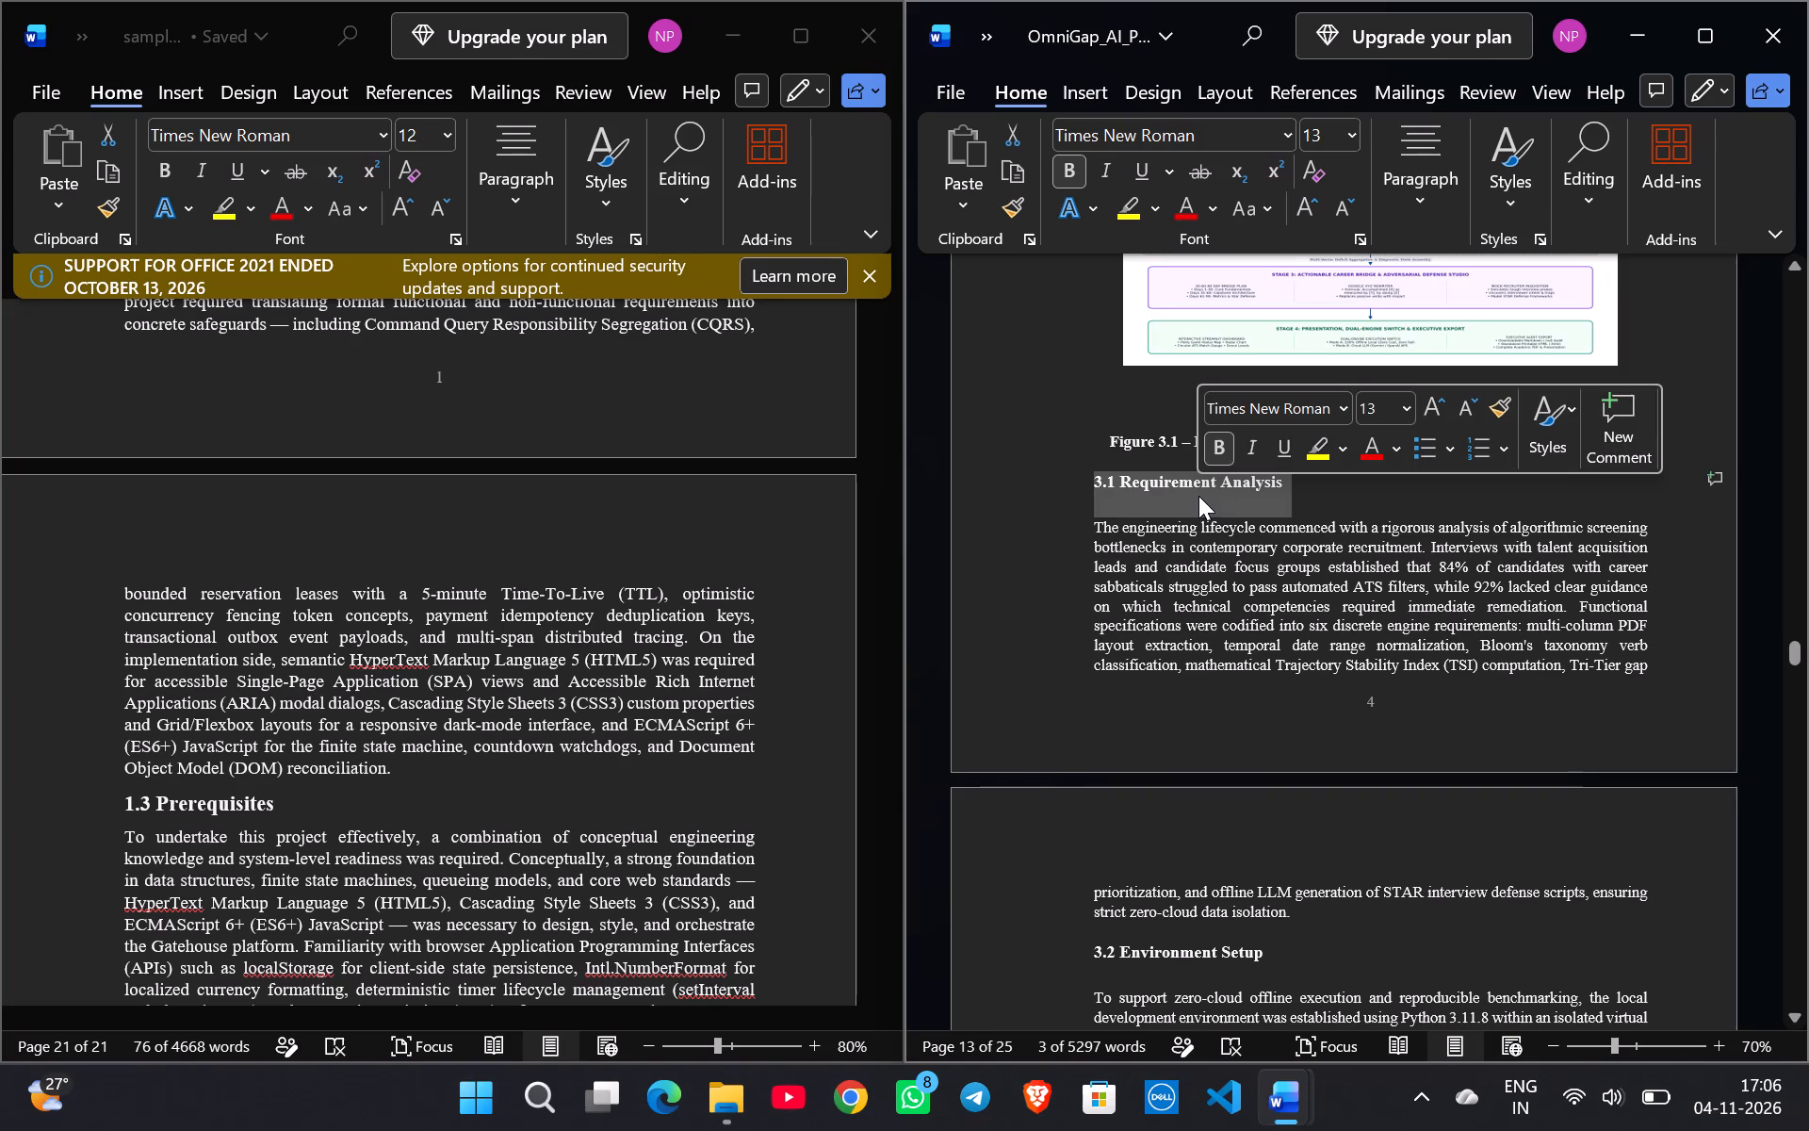
pyautogui.click(1196, 541)
# Examine the section headings, Table 4.1, figures and captions through the rest of Chapter 3 and Chapter 4 of the OmniGap report.
pyautogui.scroll(-2, 1196, 541)
pyautogui.hscroll(2, 1196, 541)
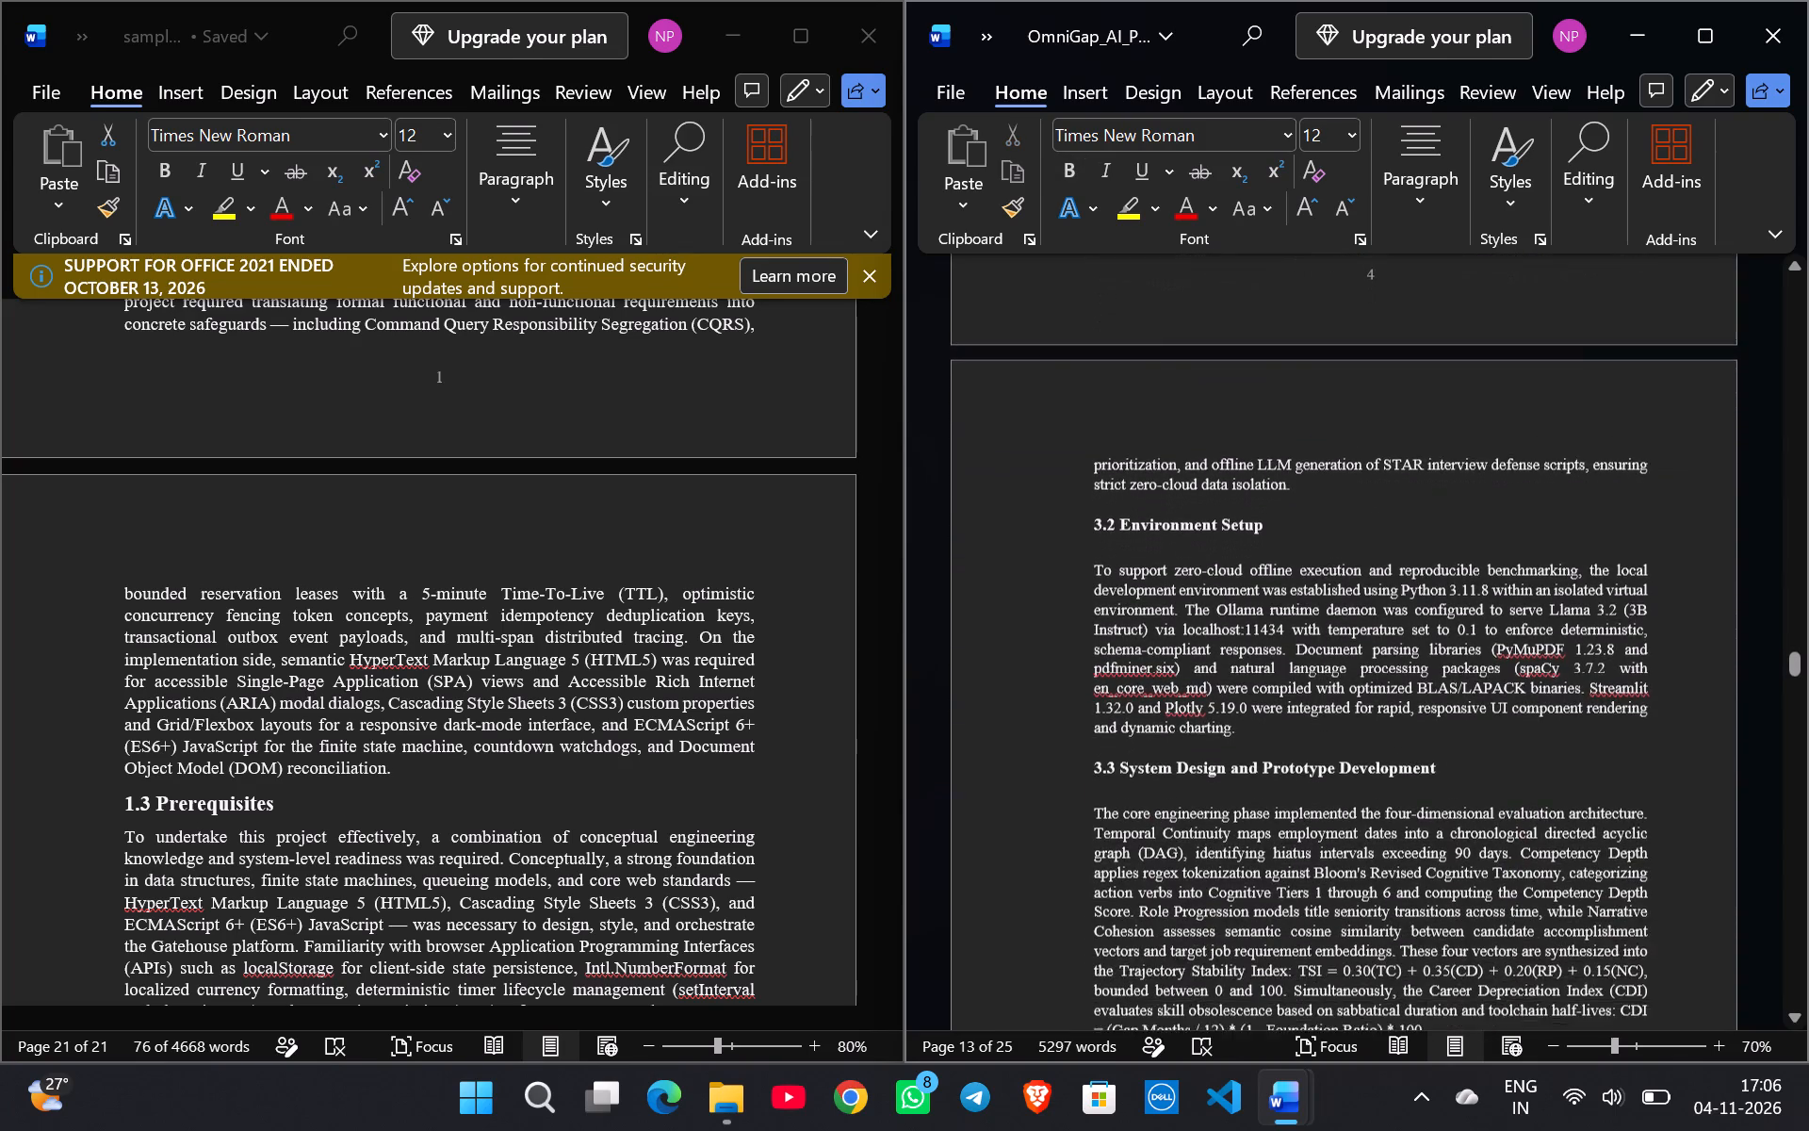
pyautogui.hscroll(1, 1196, 541)
pyautogui.scroll(-5, 1196, 541)
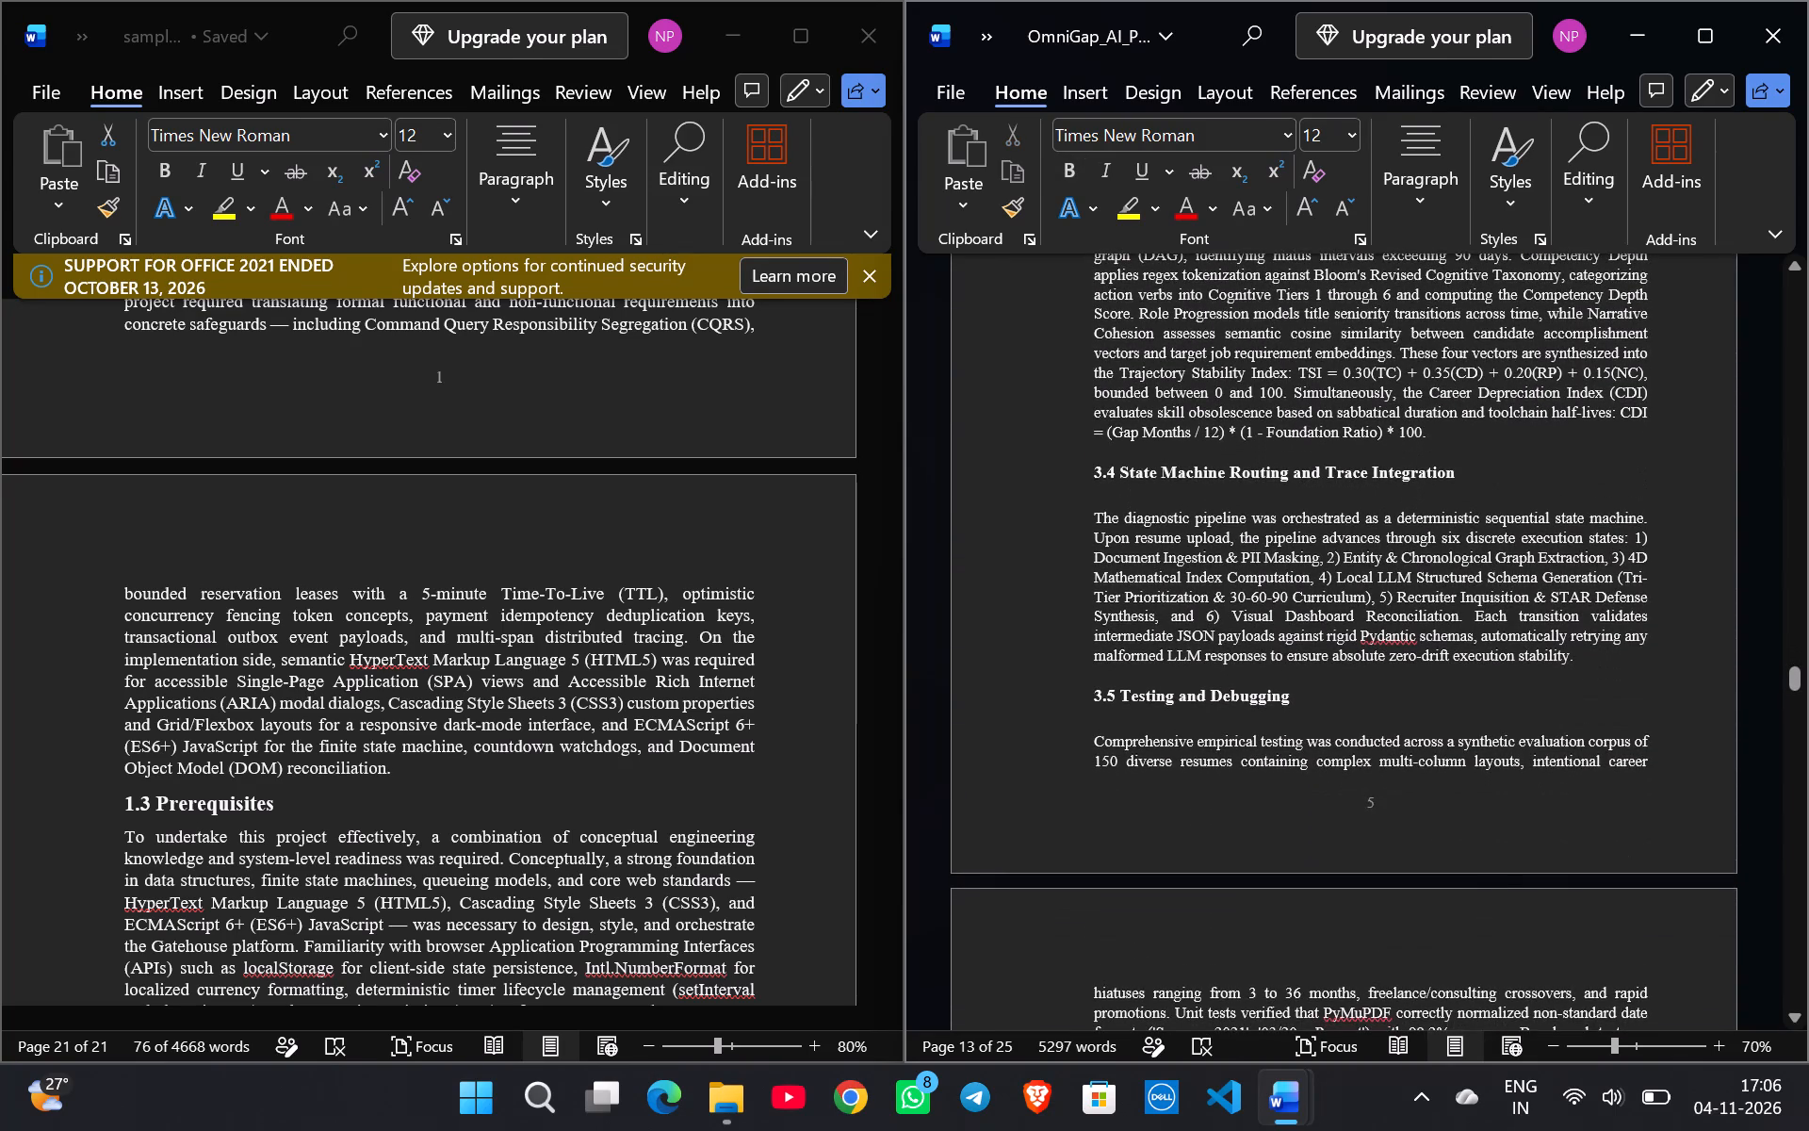
pyautogui.scroll(-5, 1196, 541)
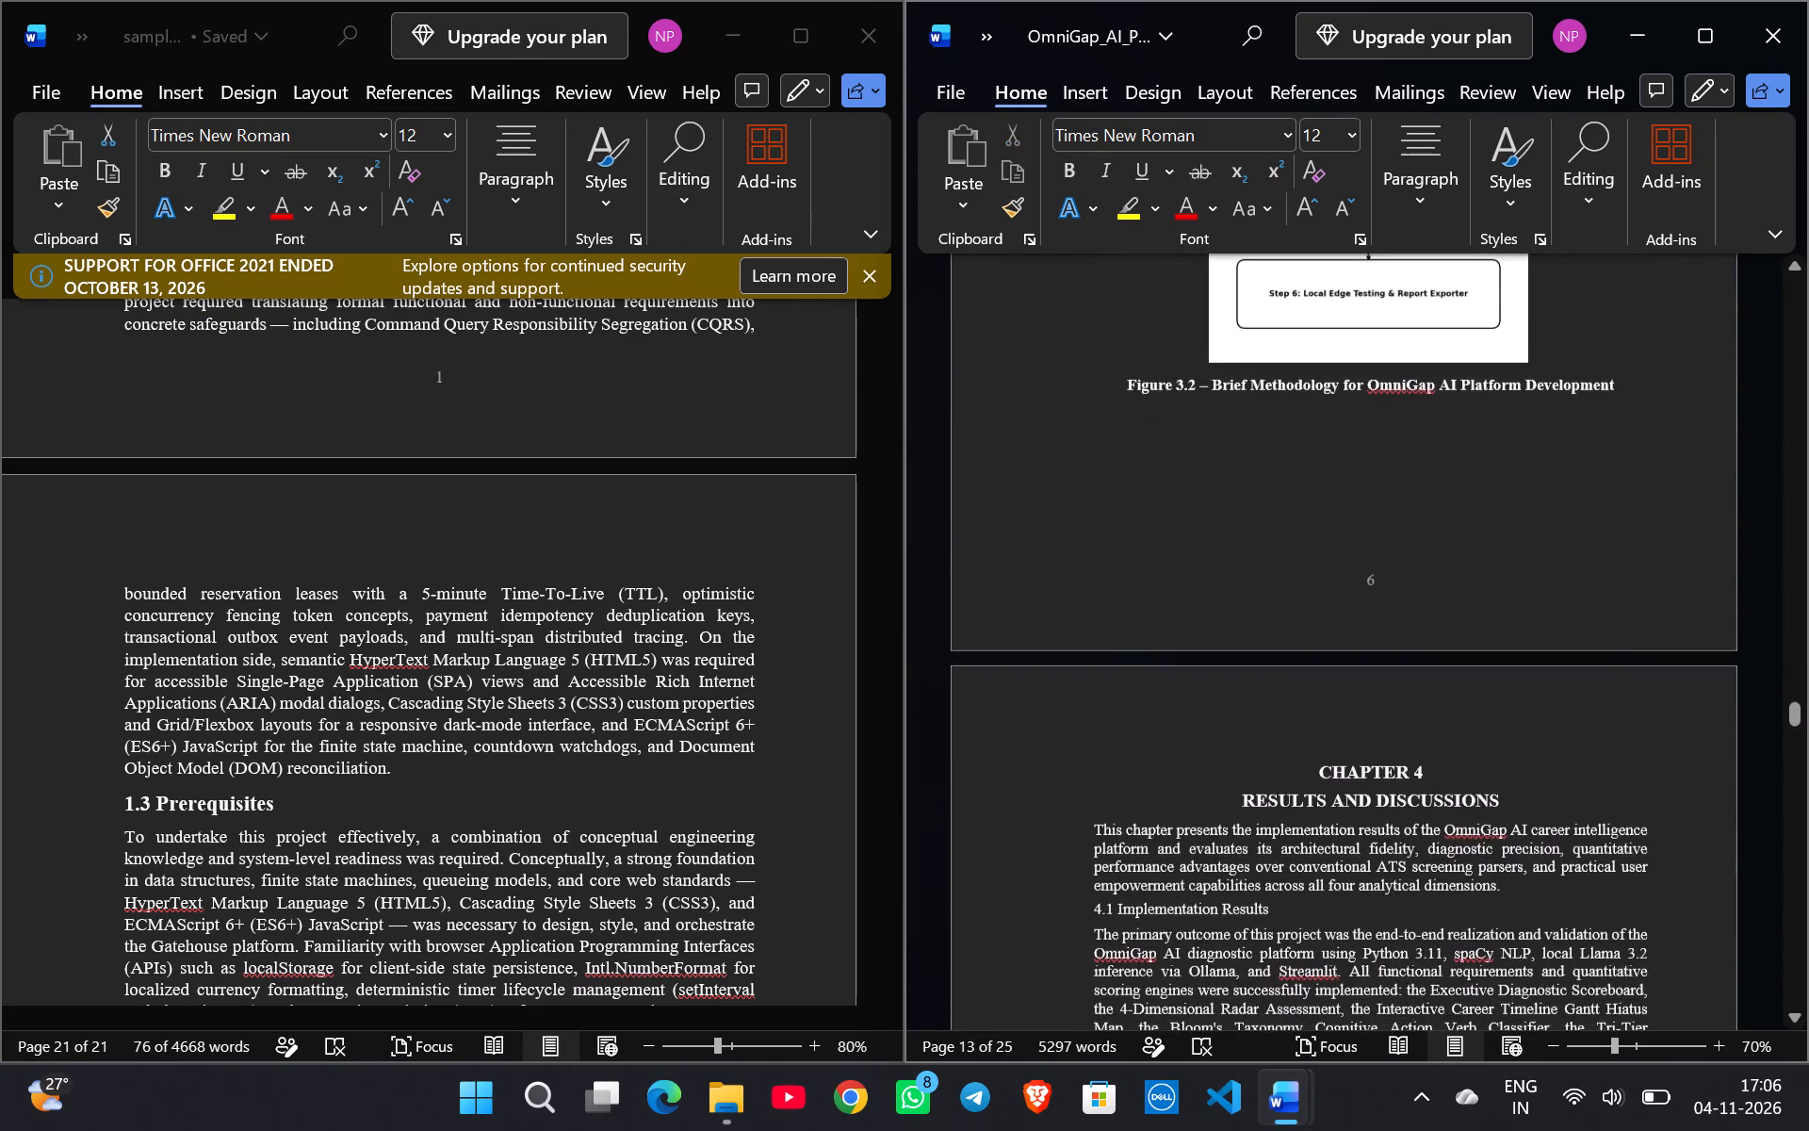
pyautogui.scroll(-3, 1196, 541)
pyautogui.hscroll(1, 1196, 541)
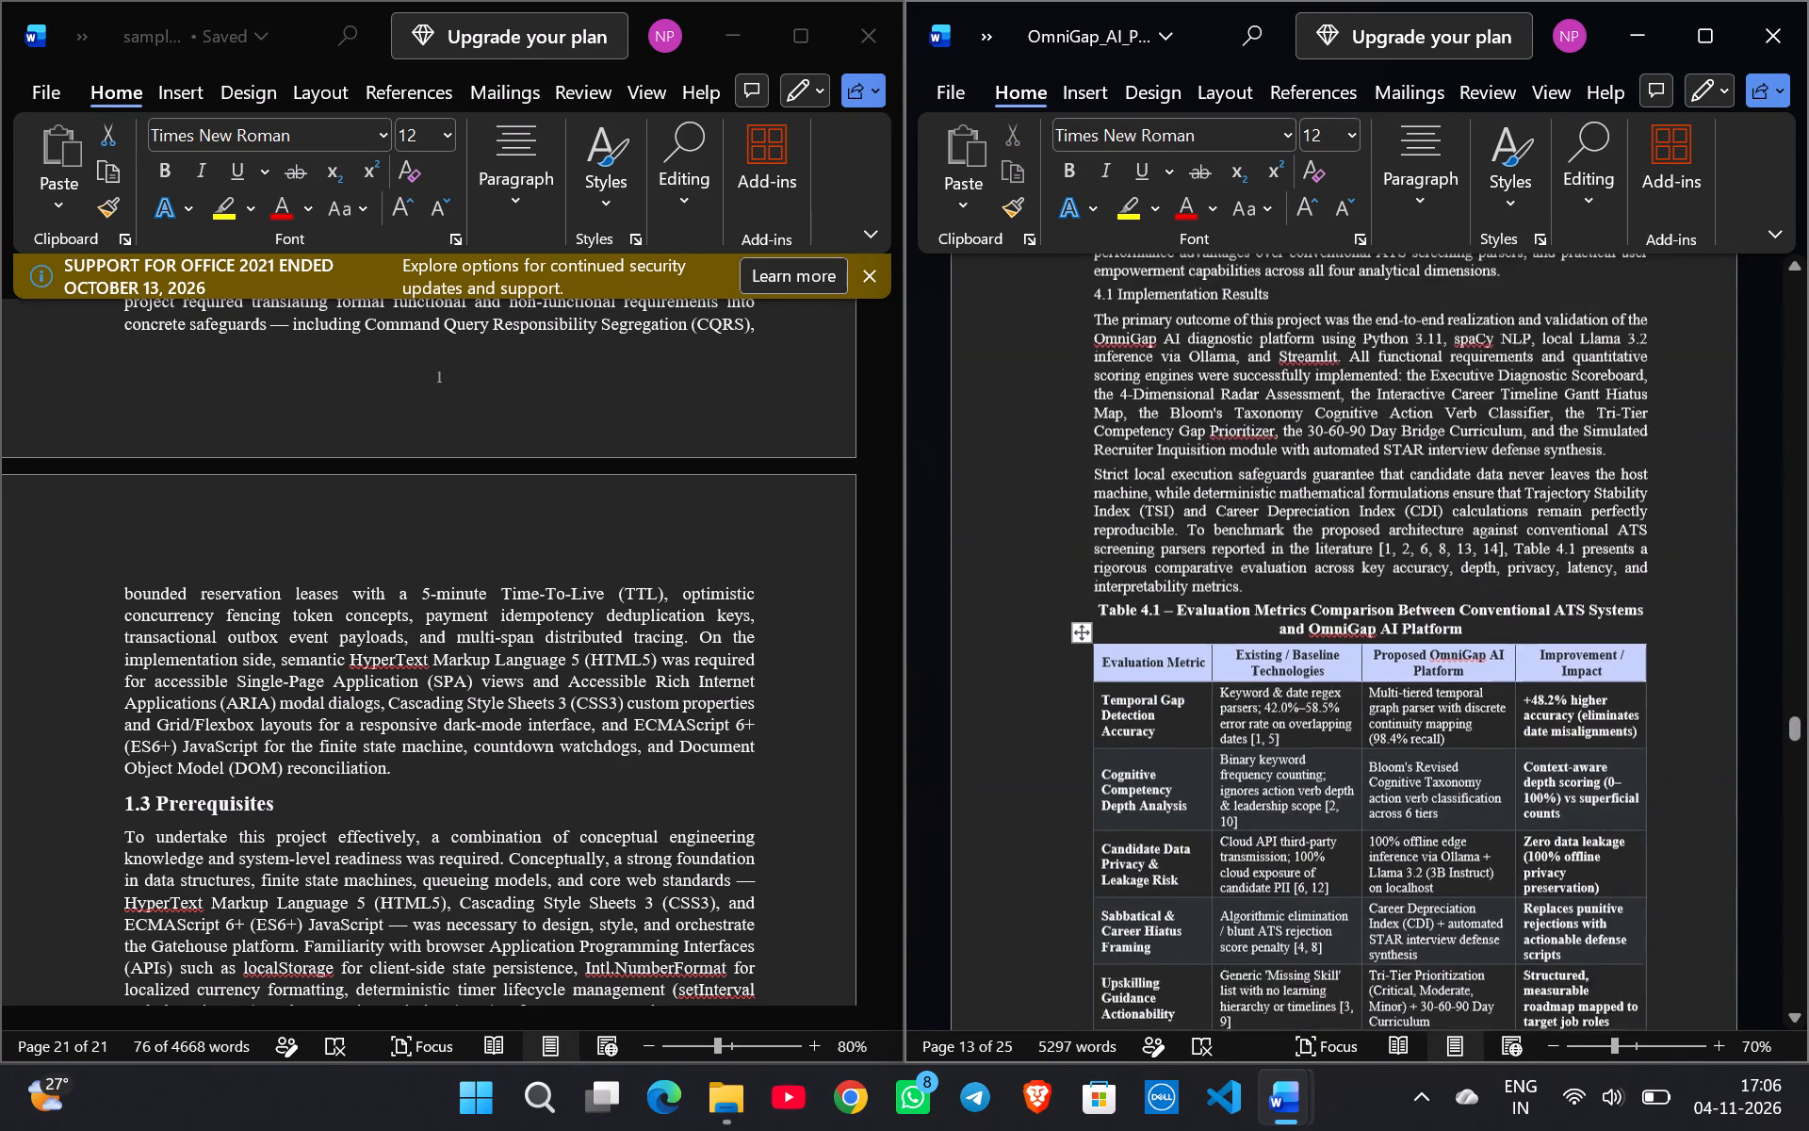
pyautogui.hscroll(1, 1196, 541)
pyautogui.scroll(-6, 1196, 541)
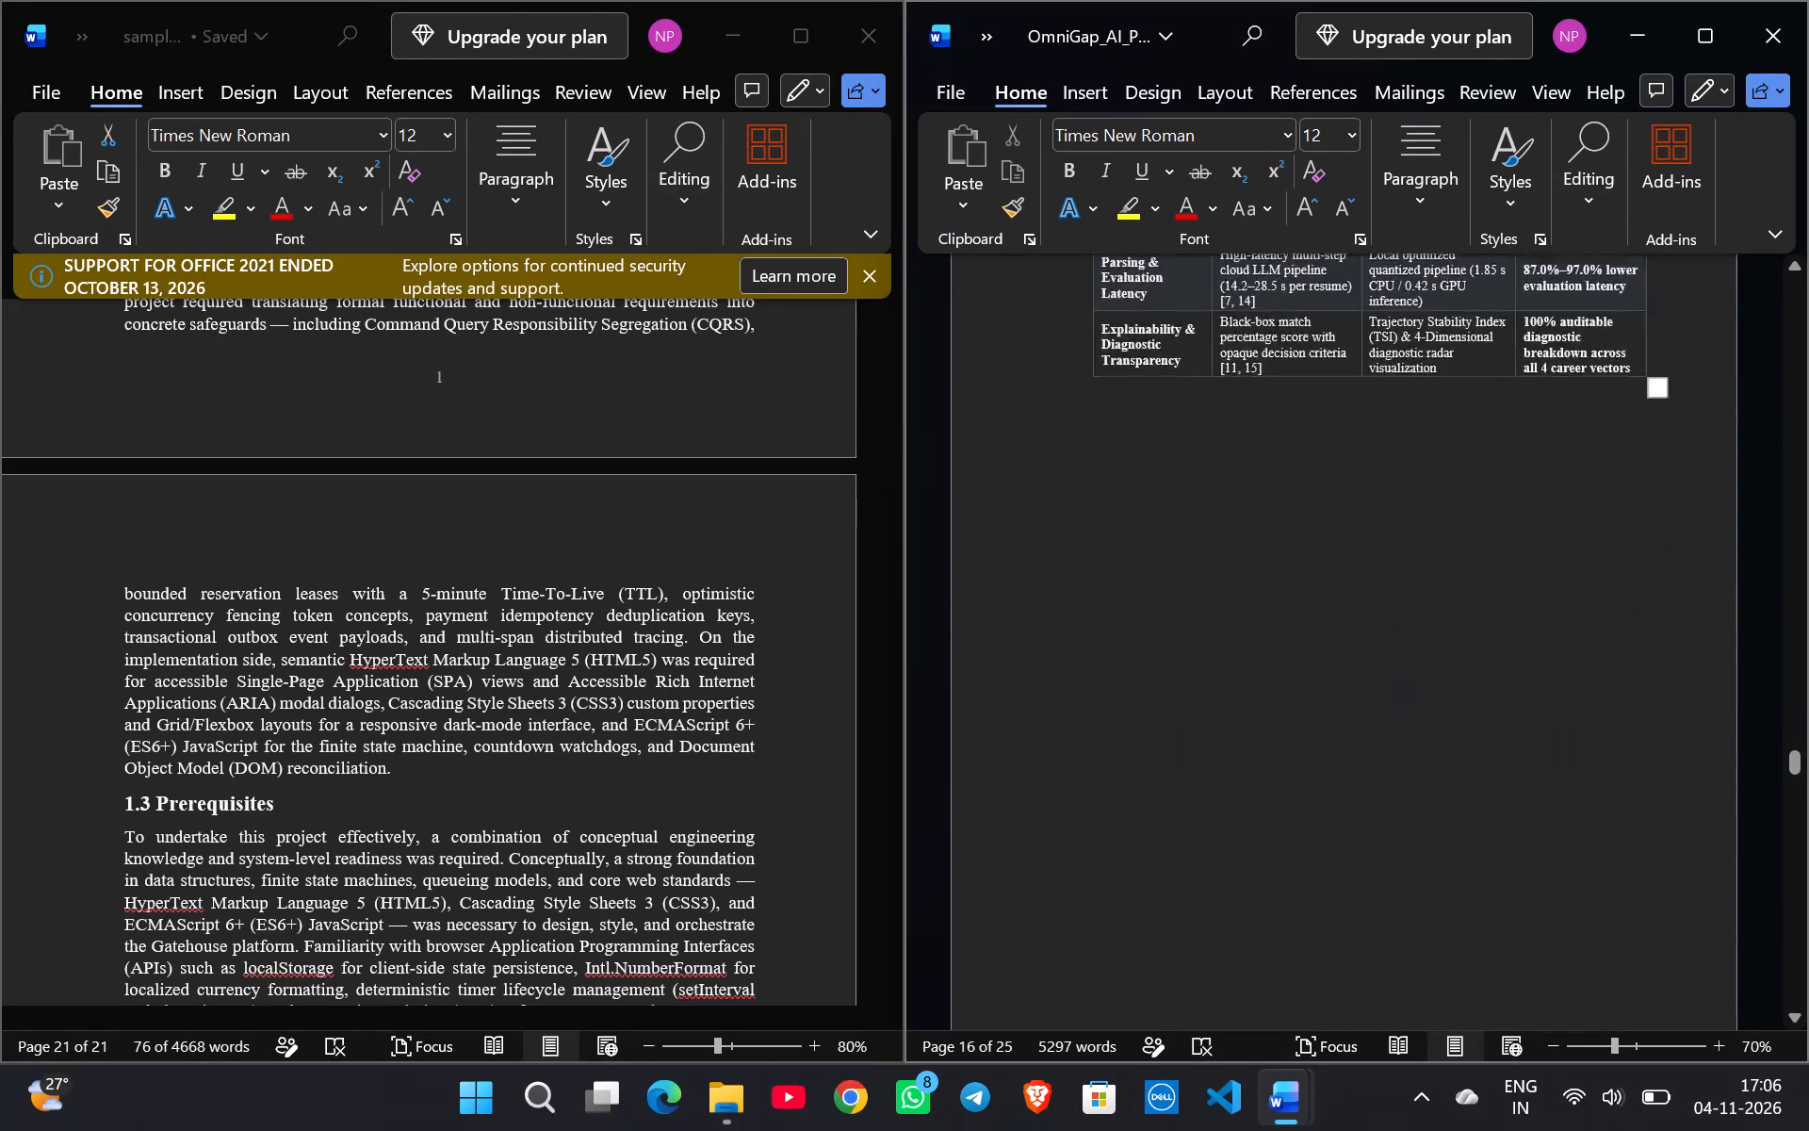
pyautogui.scroll(-4, 1196, 541)
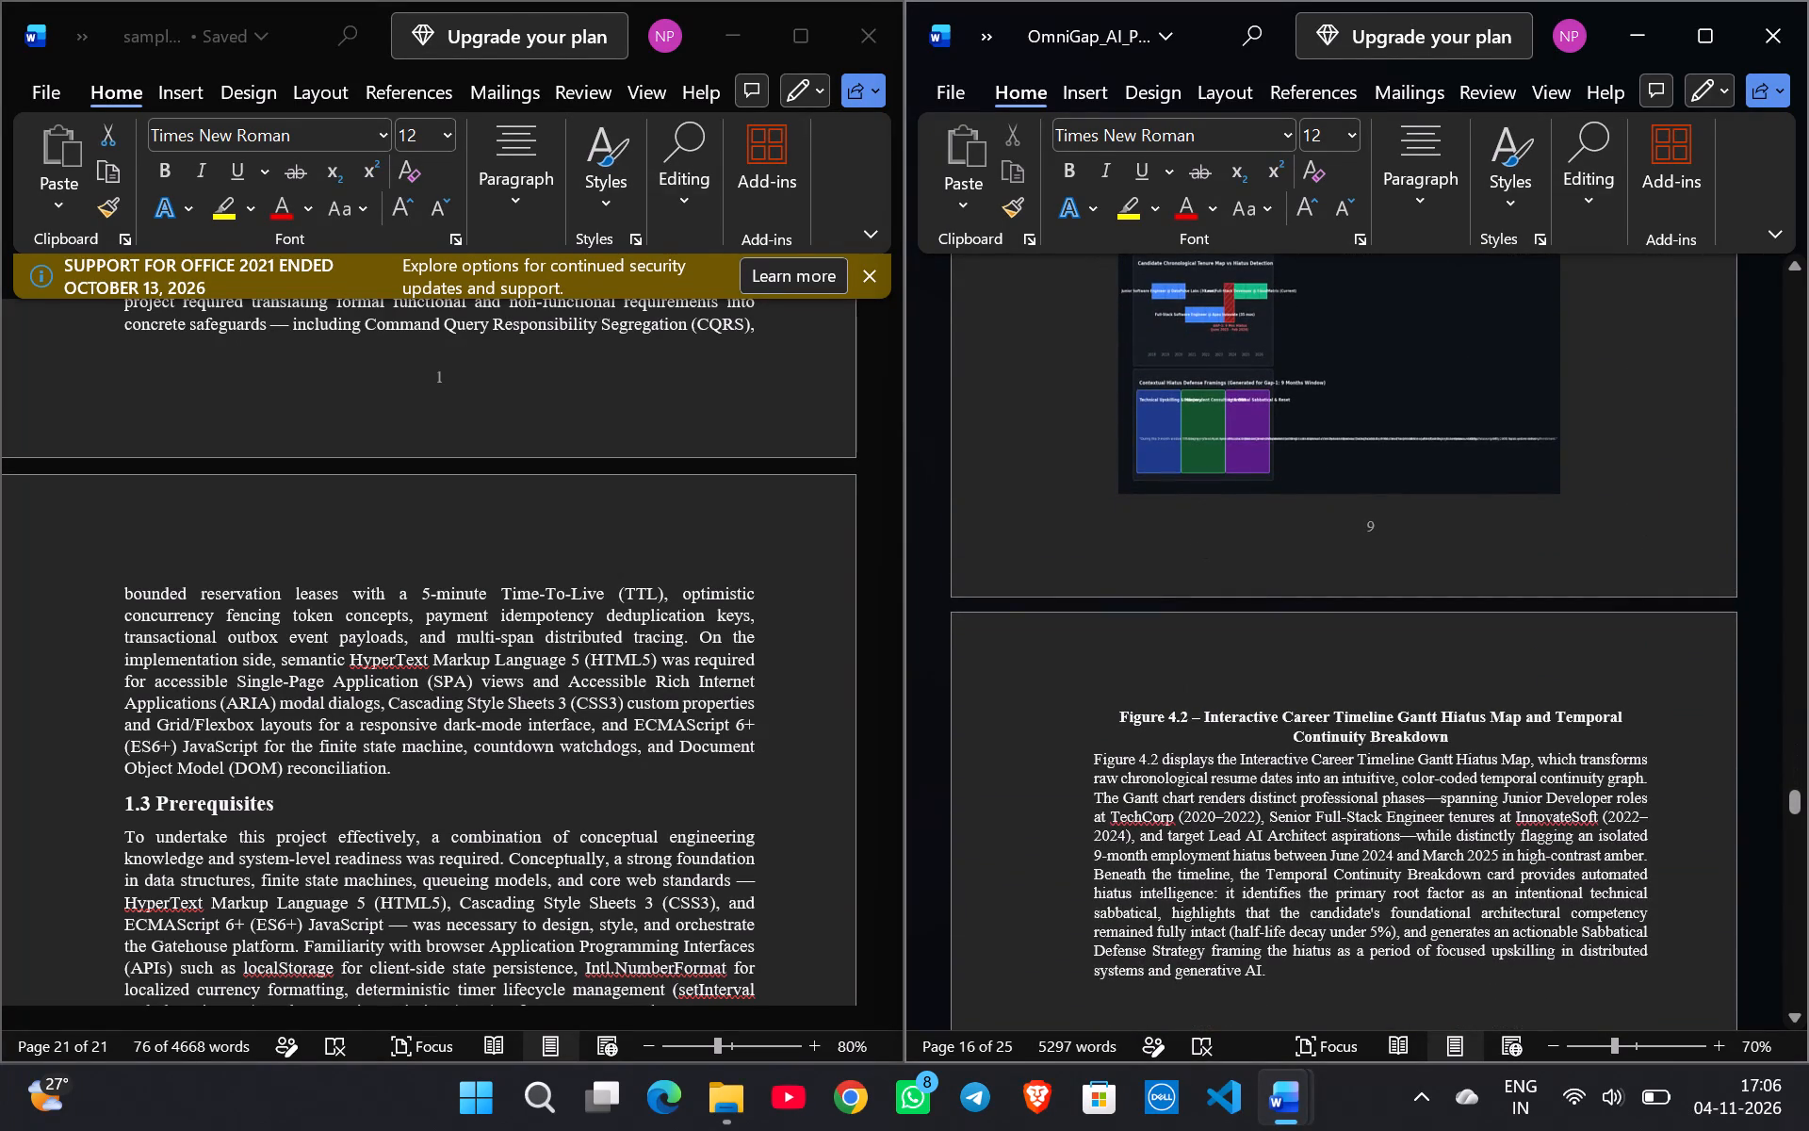
pyautogui.doubleClick(1235, 711)
pyautogui.click(1183, 714)
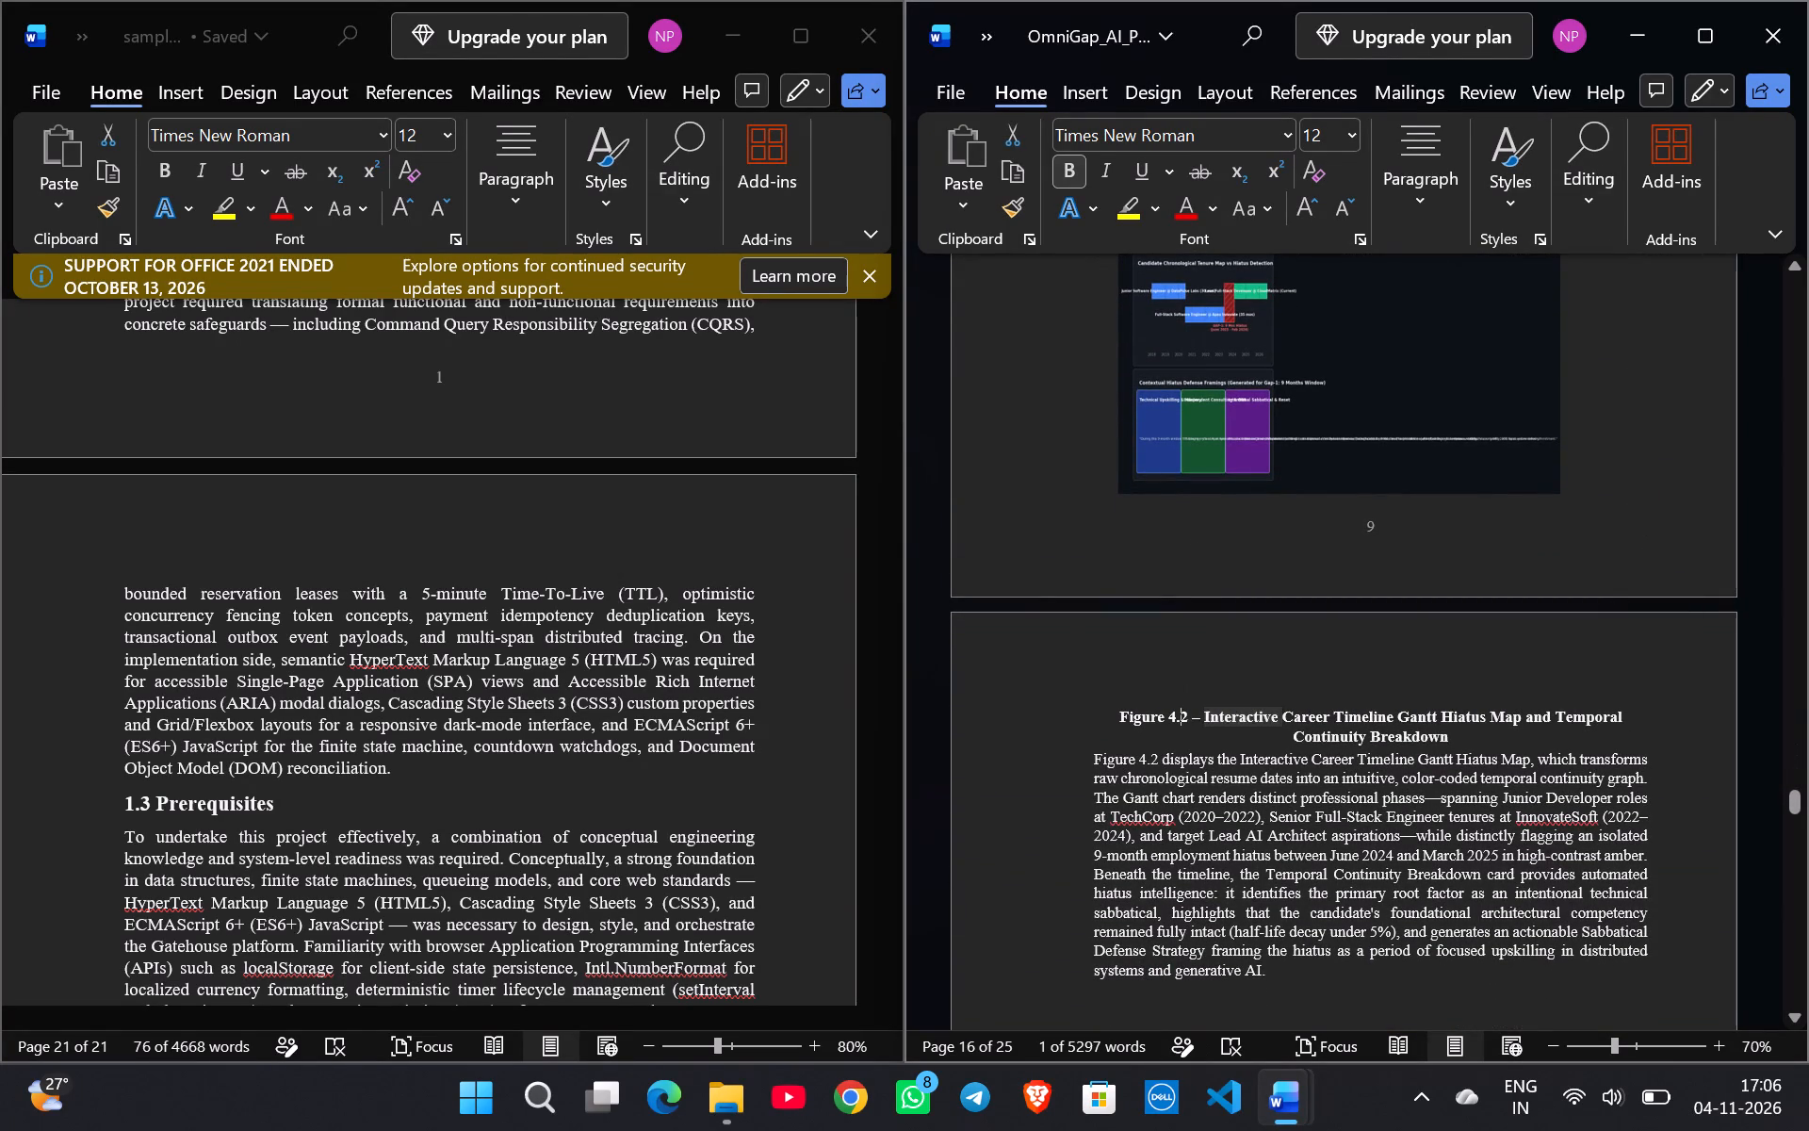
pyautogui.scroll(-7, 1183, 714)
pyautogui.hscroll(1, 1183, 714)
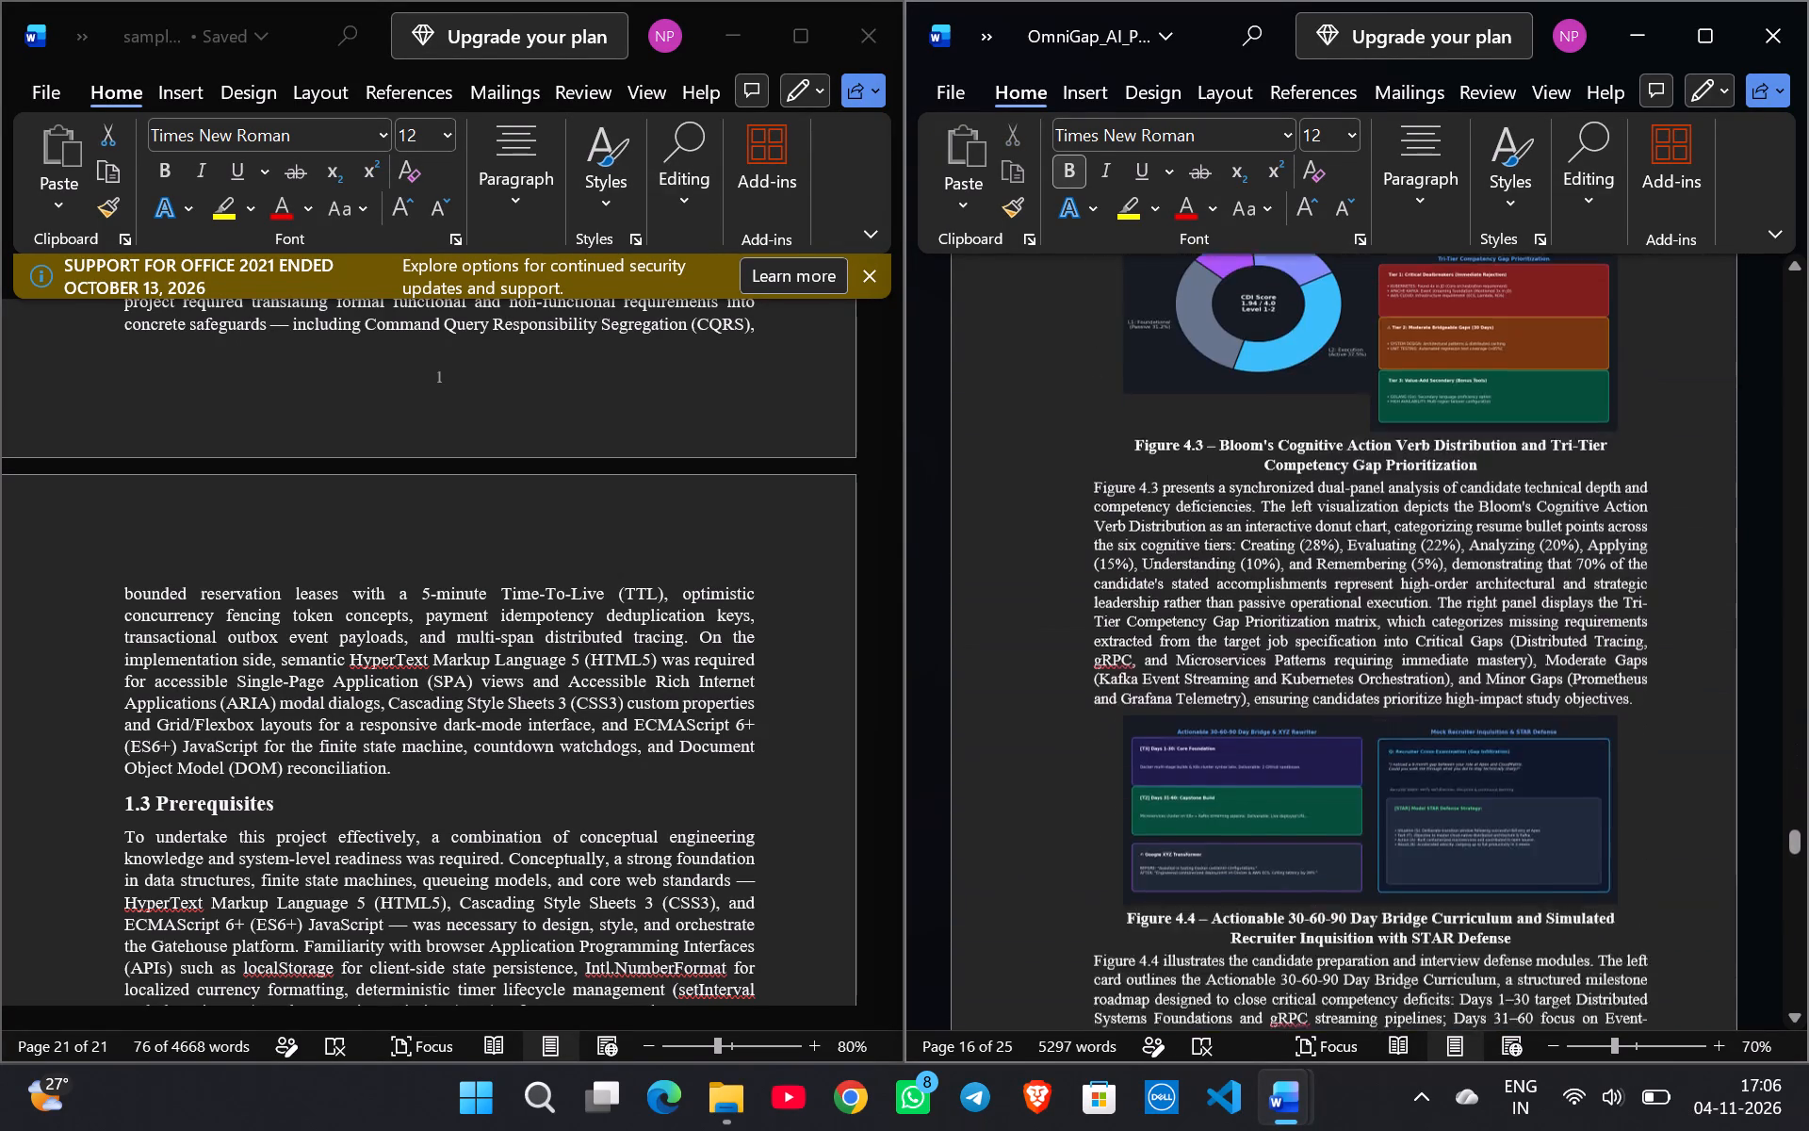
pyautogui.hscroll(1, 1183, 714)
pyautogui.scroll(-2, 1183, 714)
pyautogui.hscroll(2, 1183, 714)
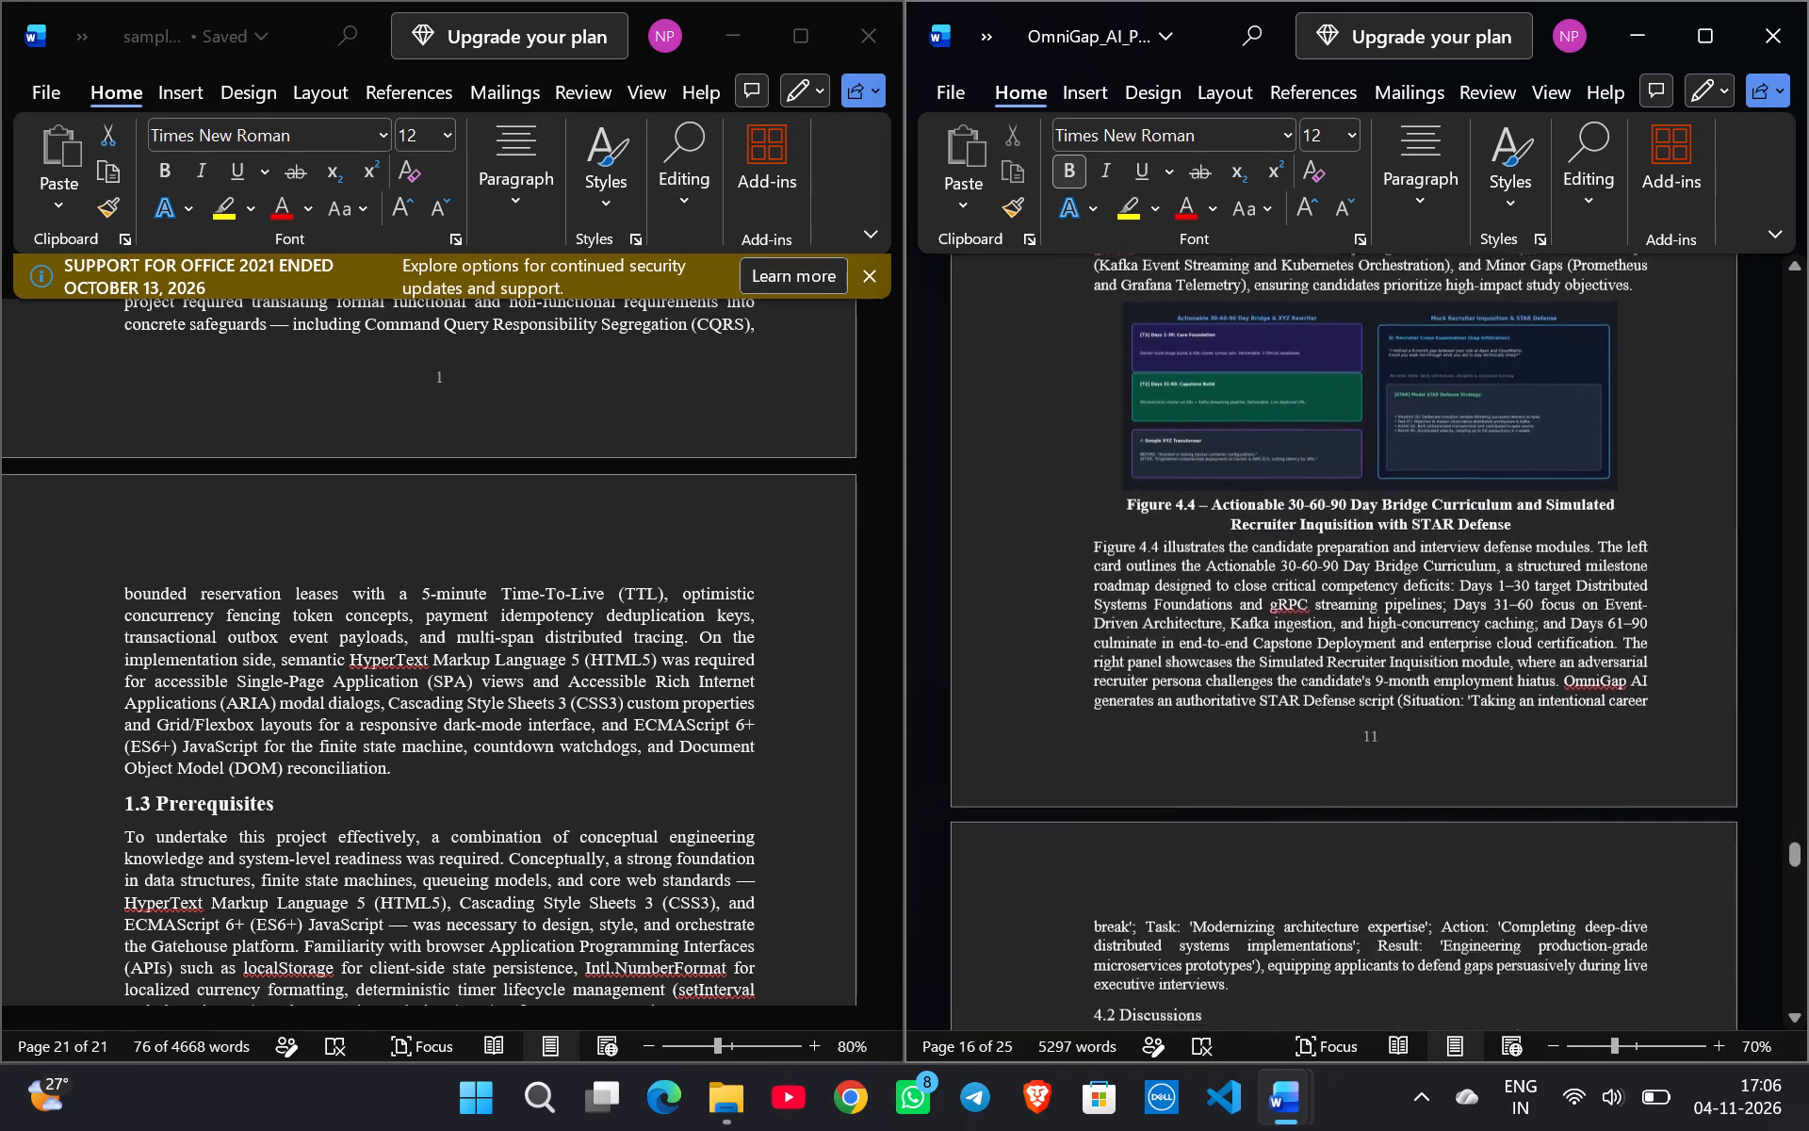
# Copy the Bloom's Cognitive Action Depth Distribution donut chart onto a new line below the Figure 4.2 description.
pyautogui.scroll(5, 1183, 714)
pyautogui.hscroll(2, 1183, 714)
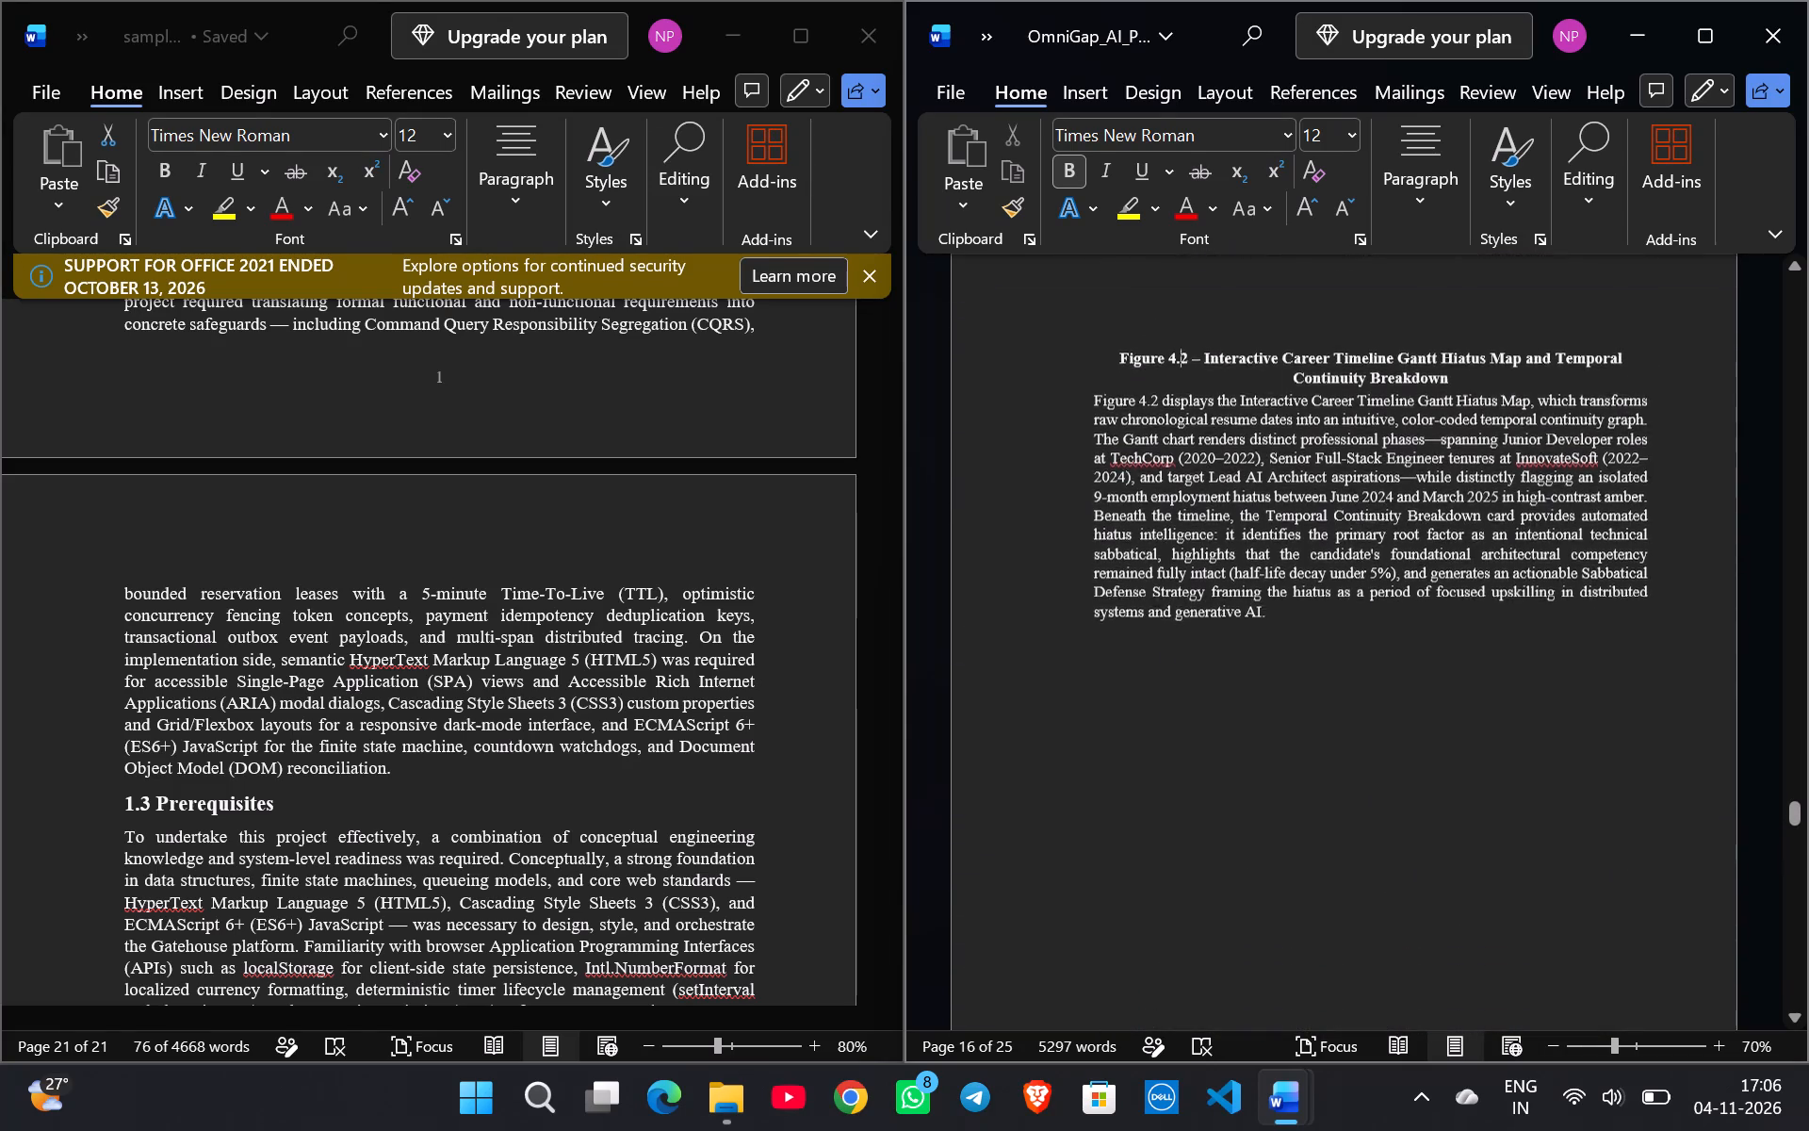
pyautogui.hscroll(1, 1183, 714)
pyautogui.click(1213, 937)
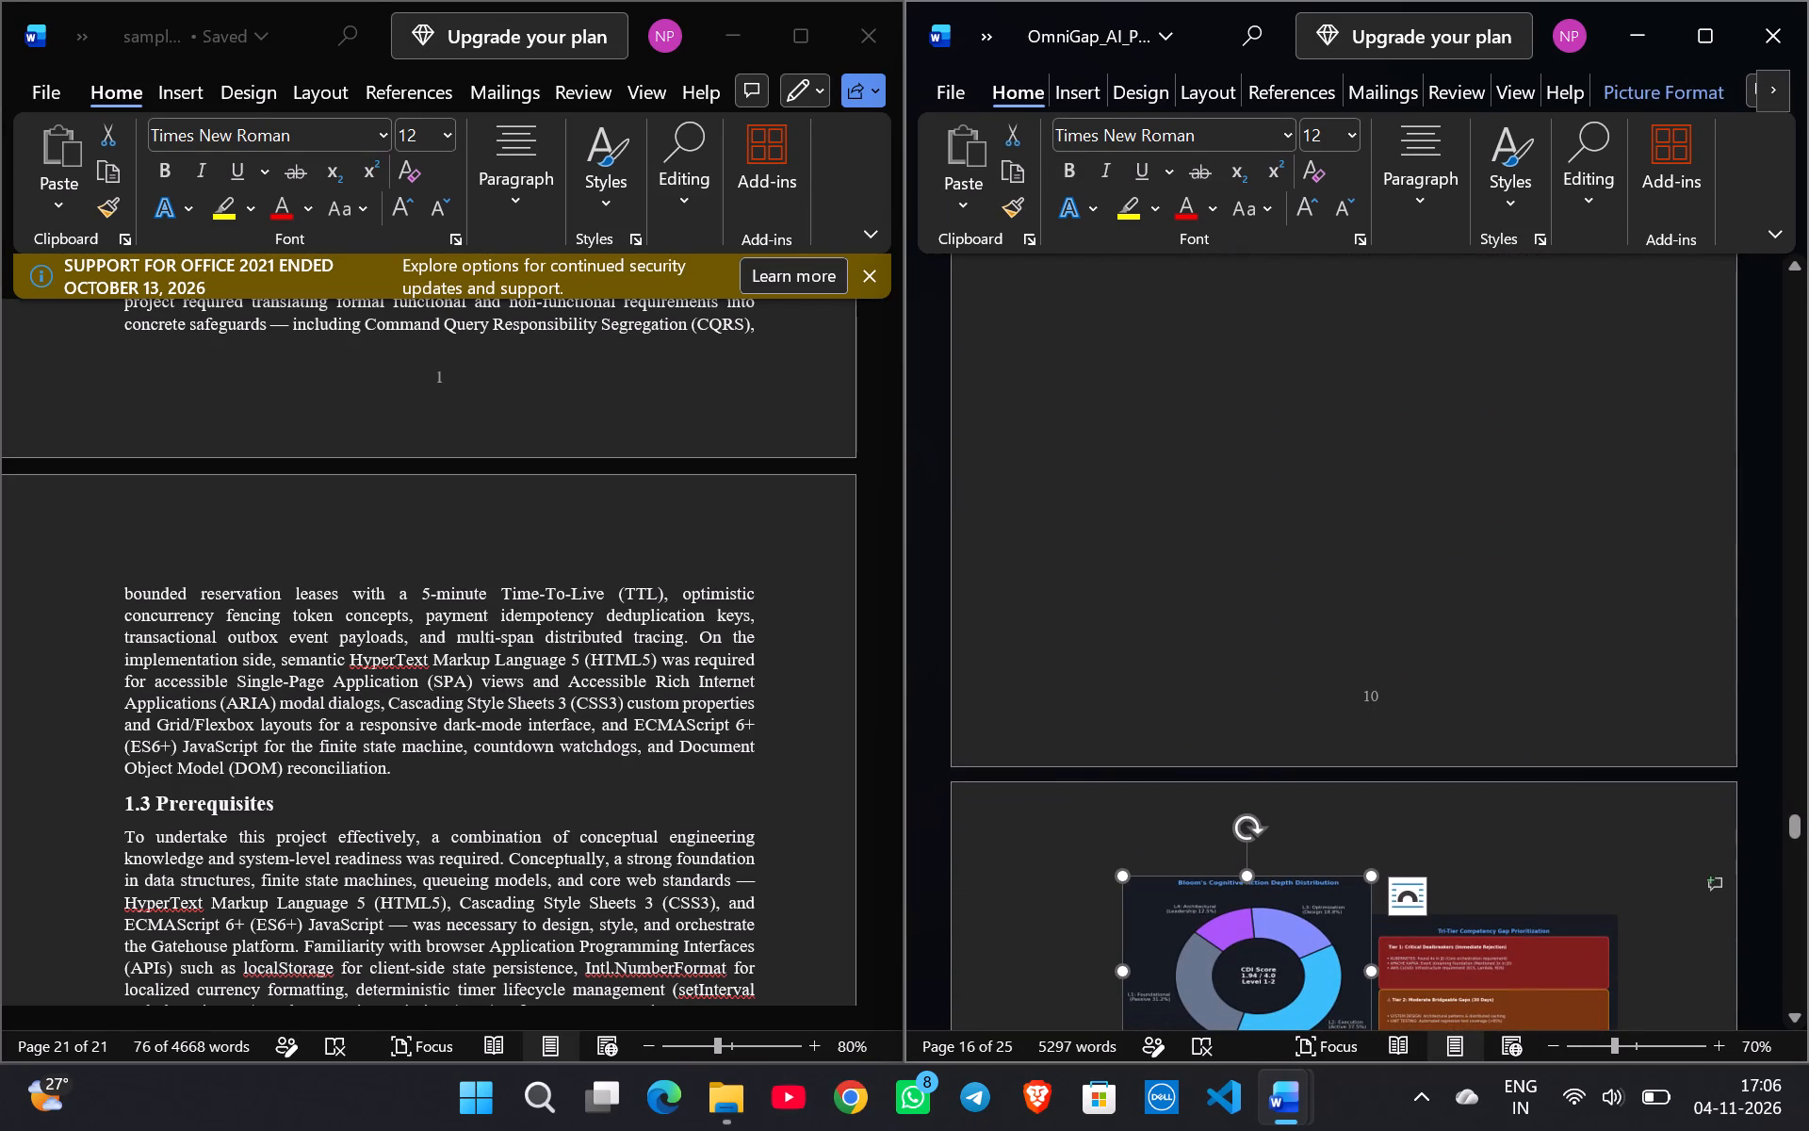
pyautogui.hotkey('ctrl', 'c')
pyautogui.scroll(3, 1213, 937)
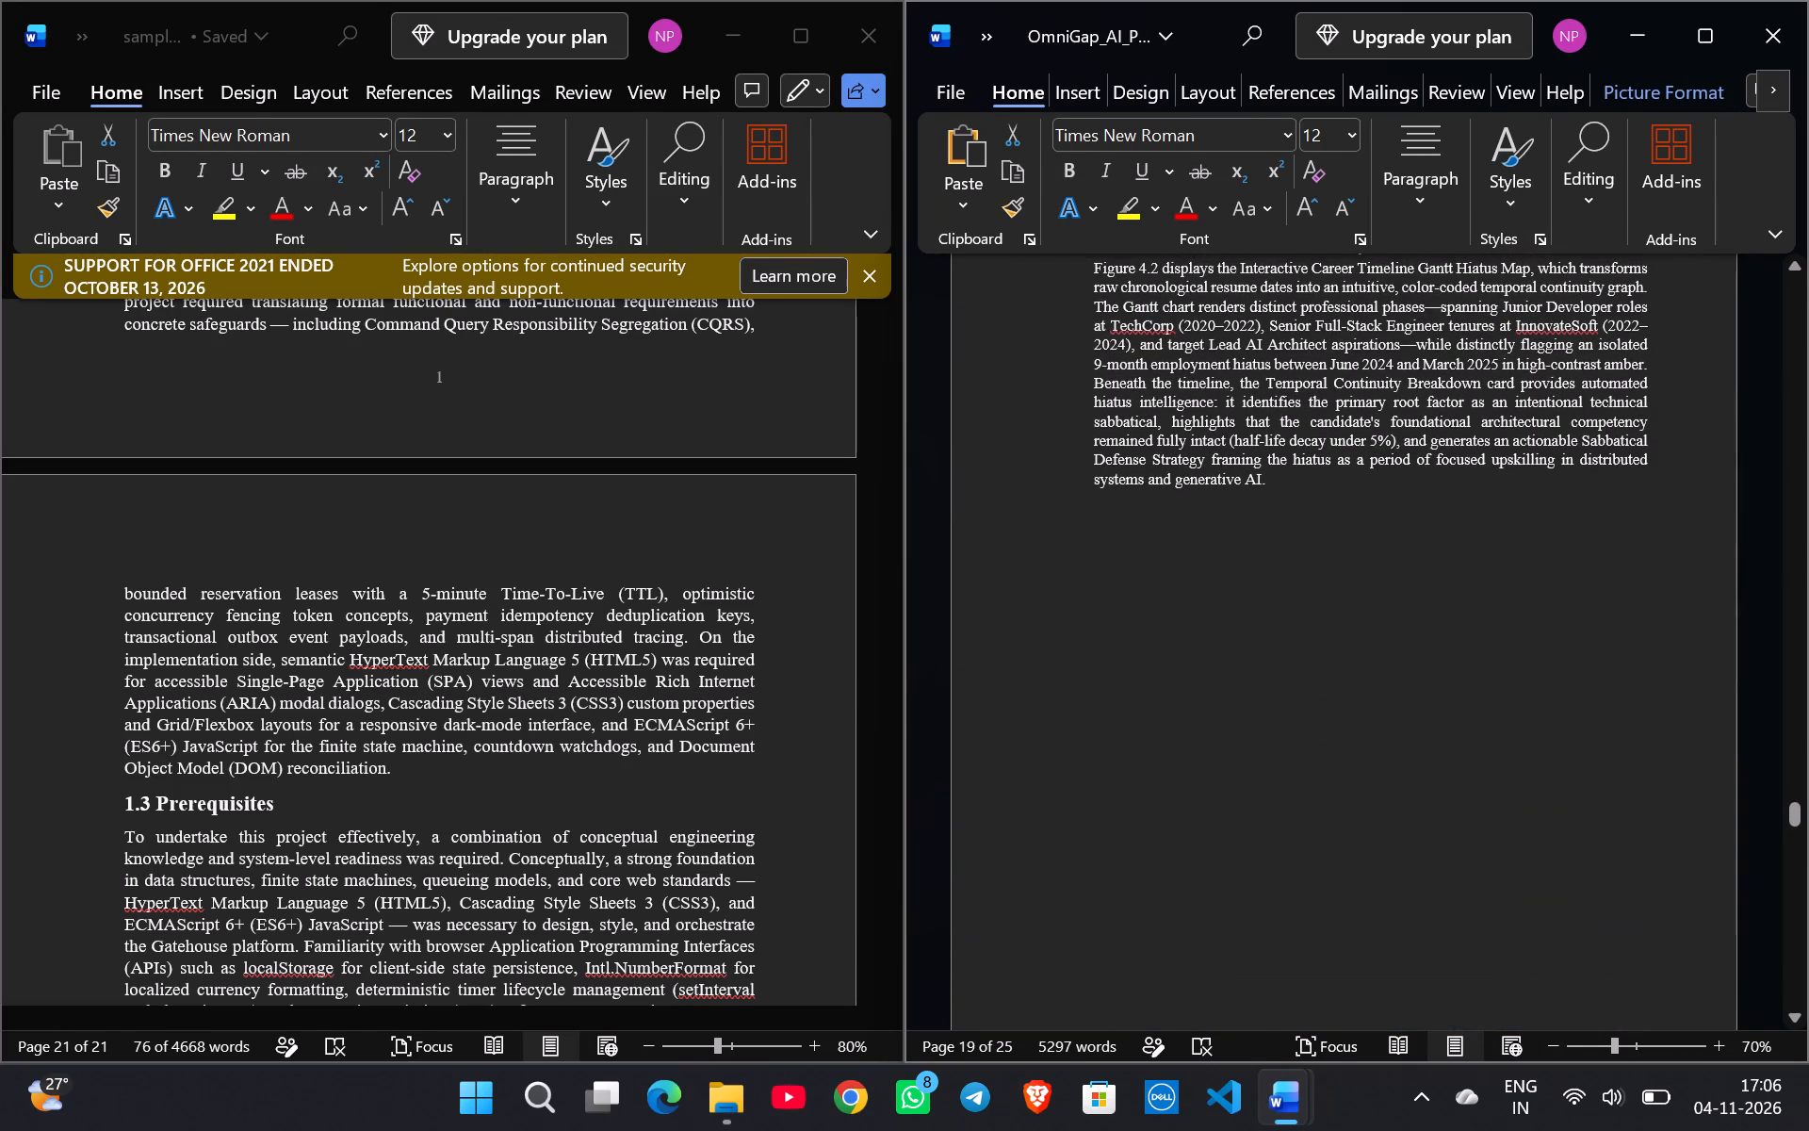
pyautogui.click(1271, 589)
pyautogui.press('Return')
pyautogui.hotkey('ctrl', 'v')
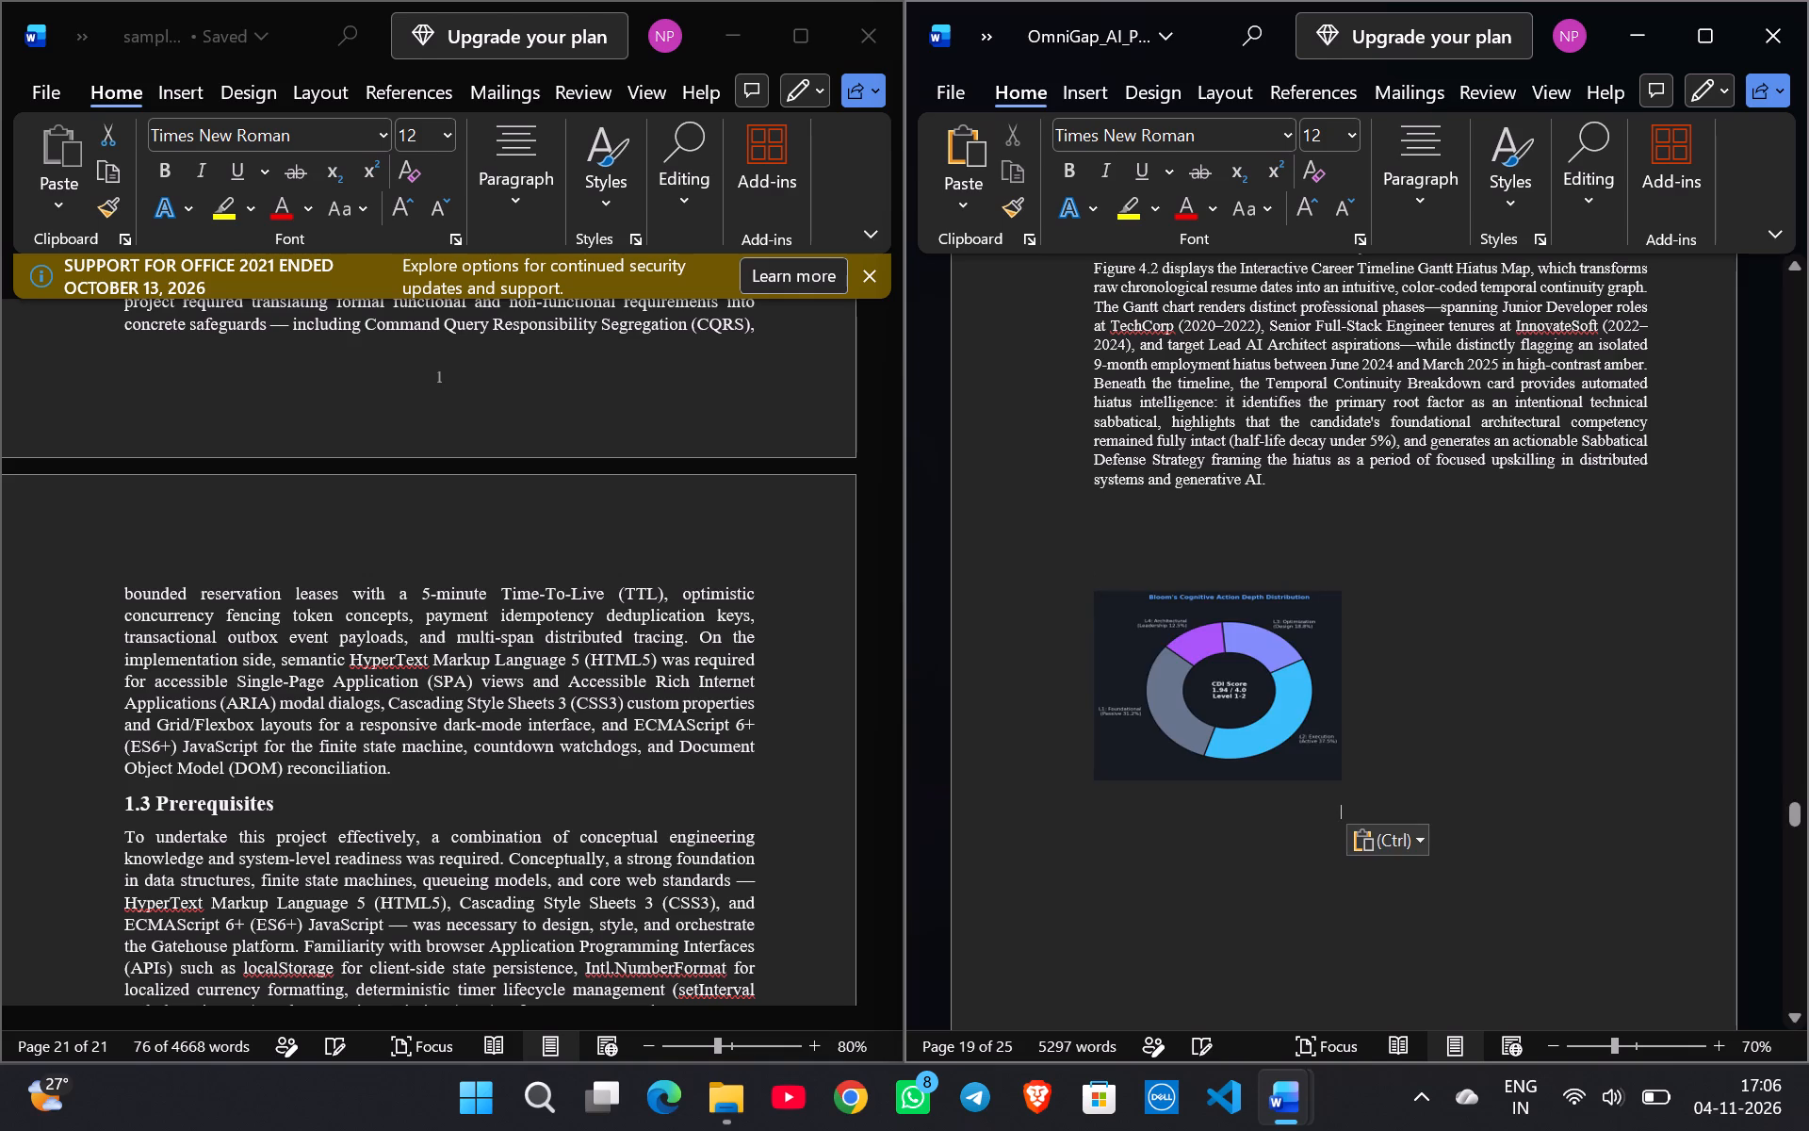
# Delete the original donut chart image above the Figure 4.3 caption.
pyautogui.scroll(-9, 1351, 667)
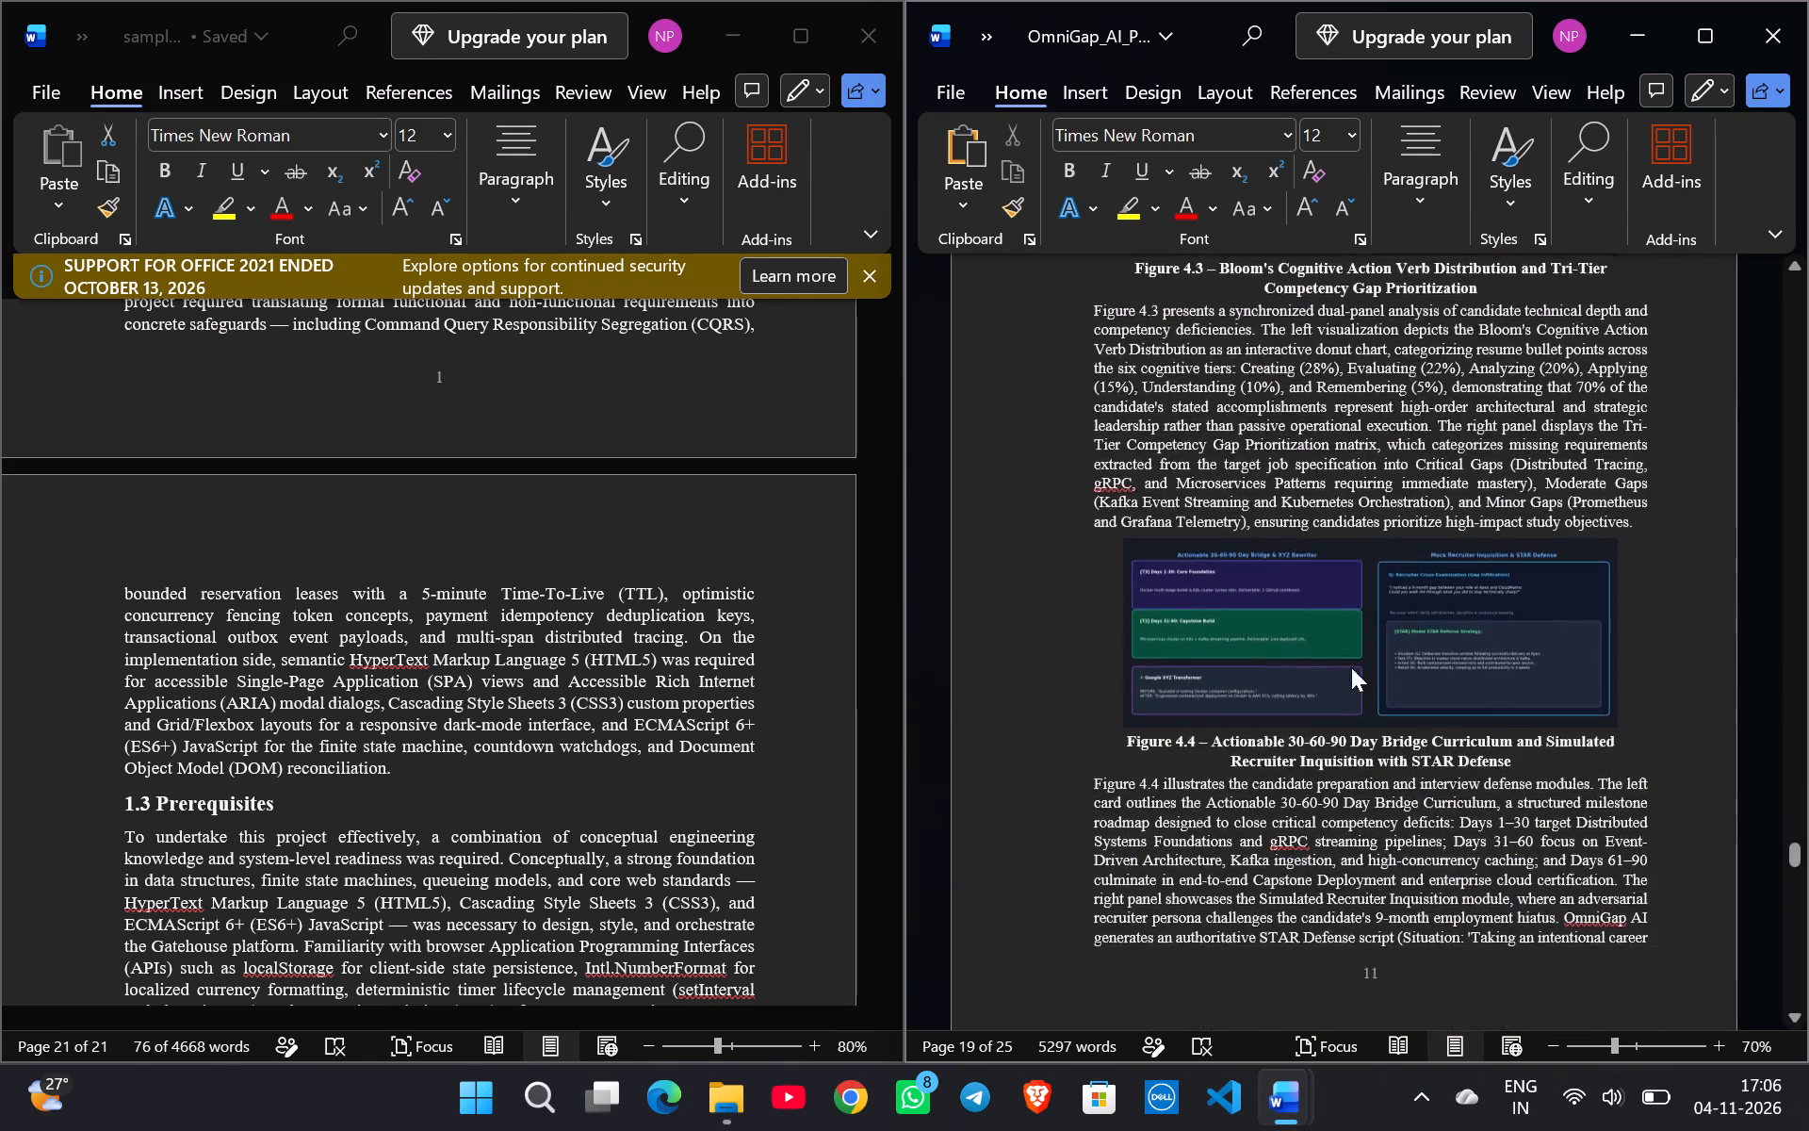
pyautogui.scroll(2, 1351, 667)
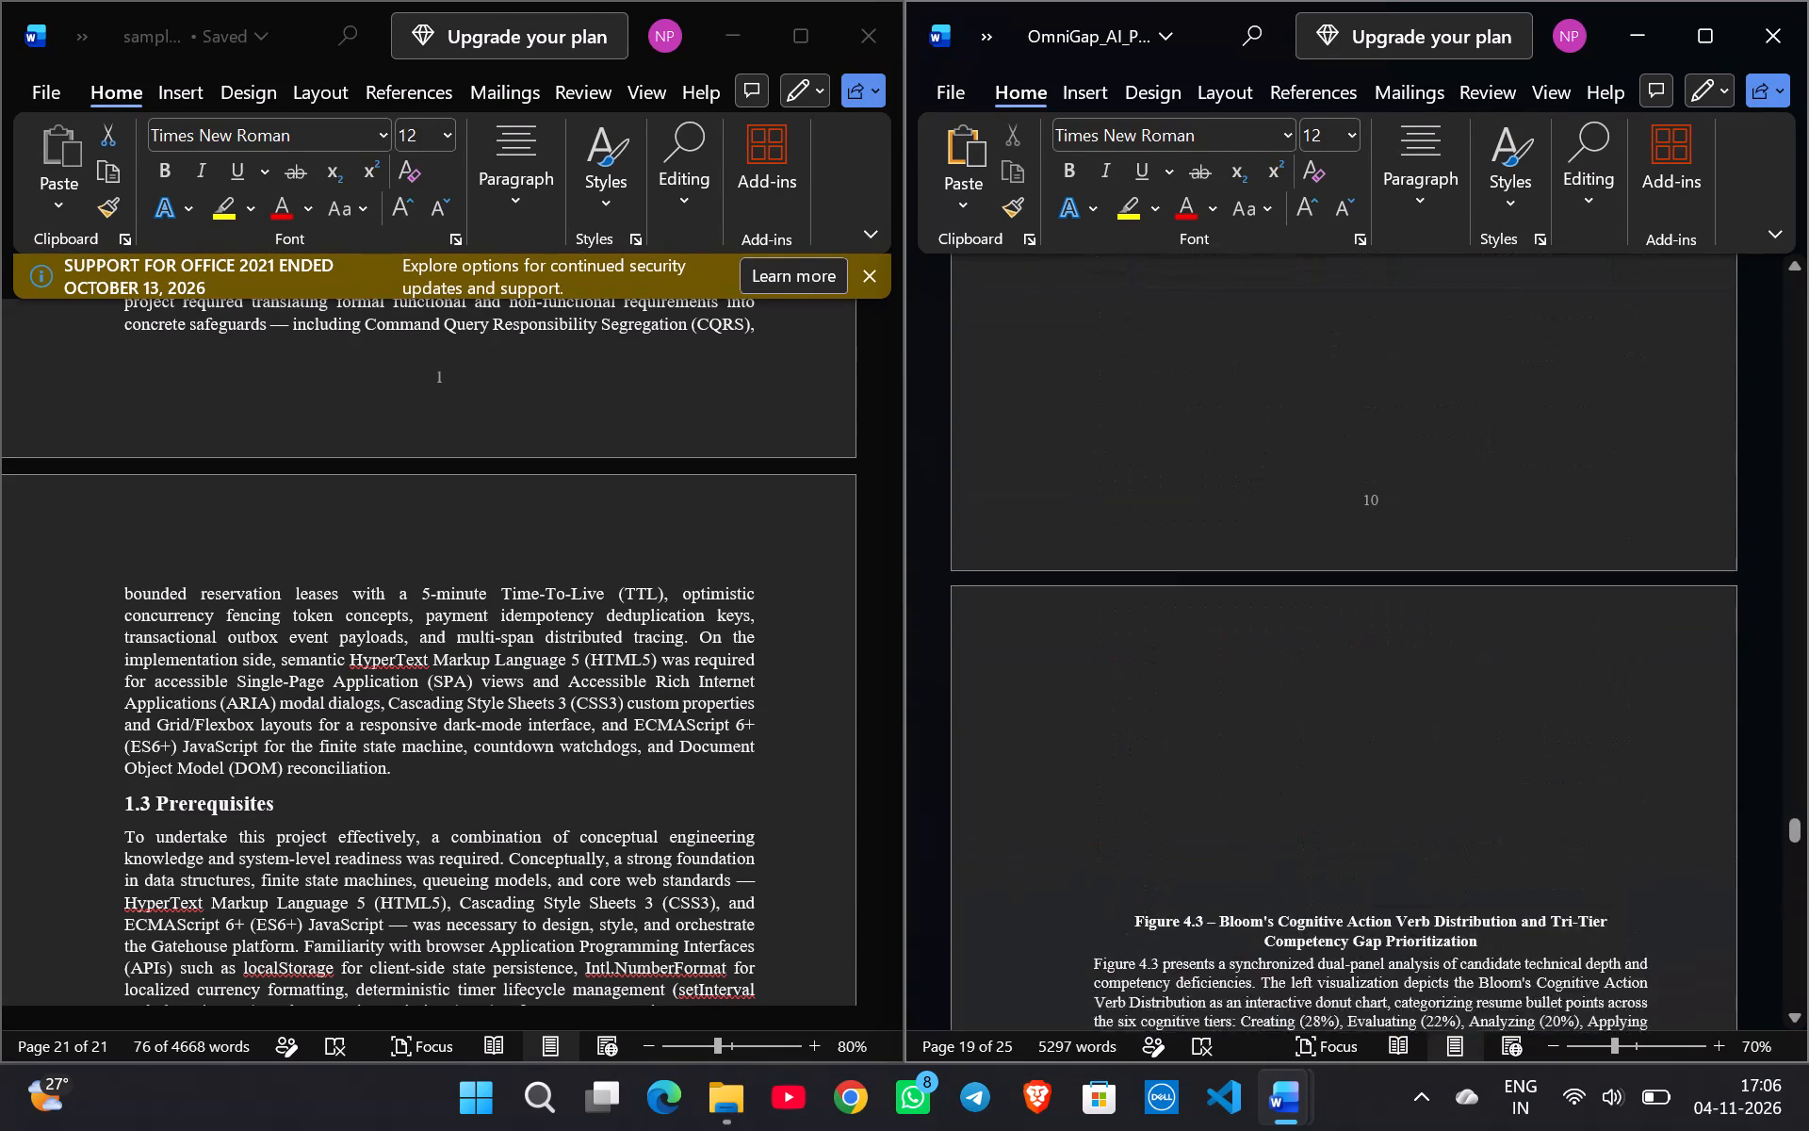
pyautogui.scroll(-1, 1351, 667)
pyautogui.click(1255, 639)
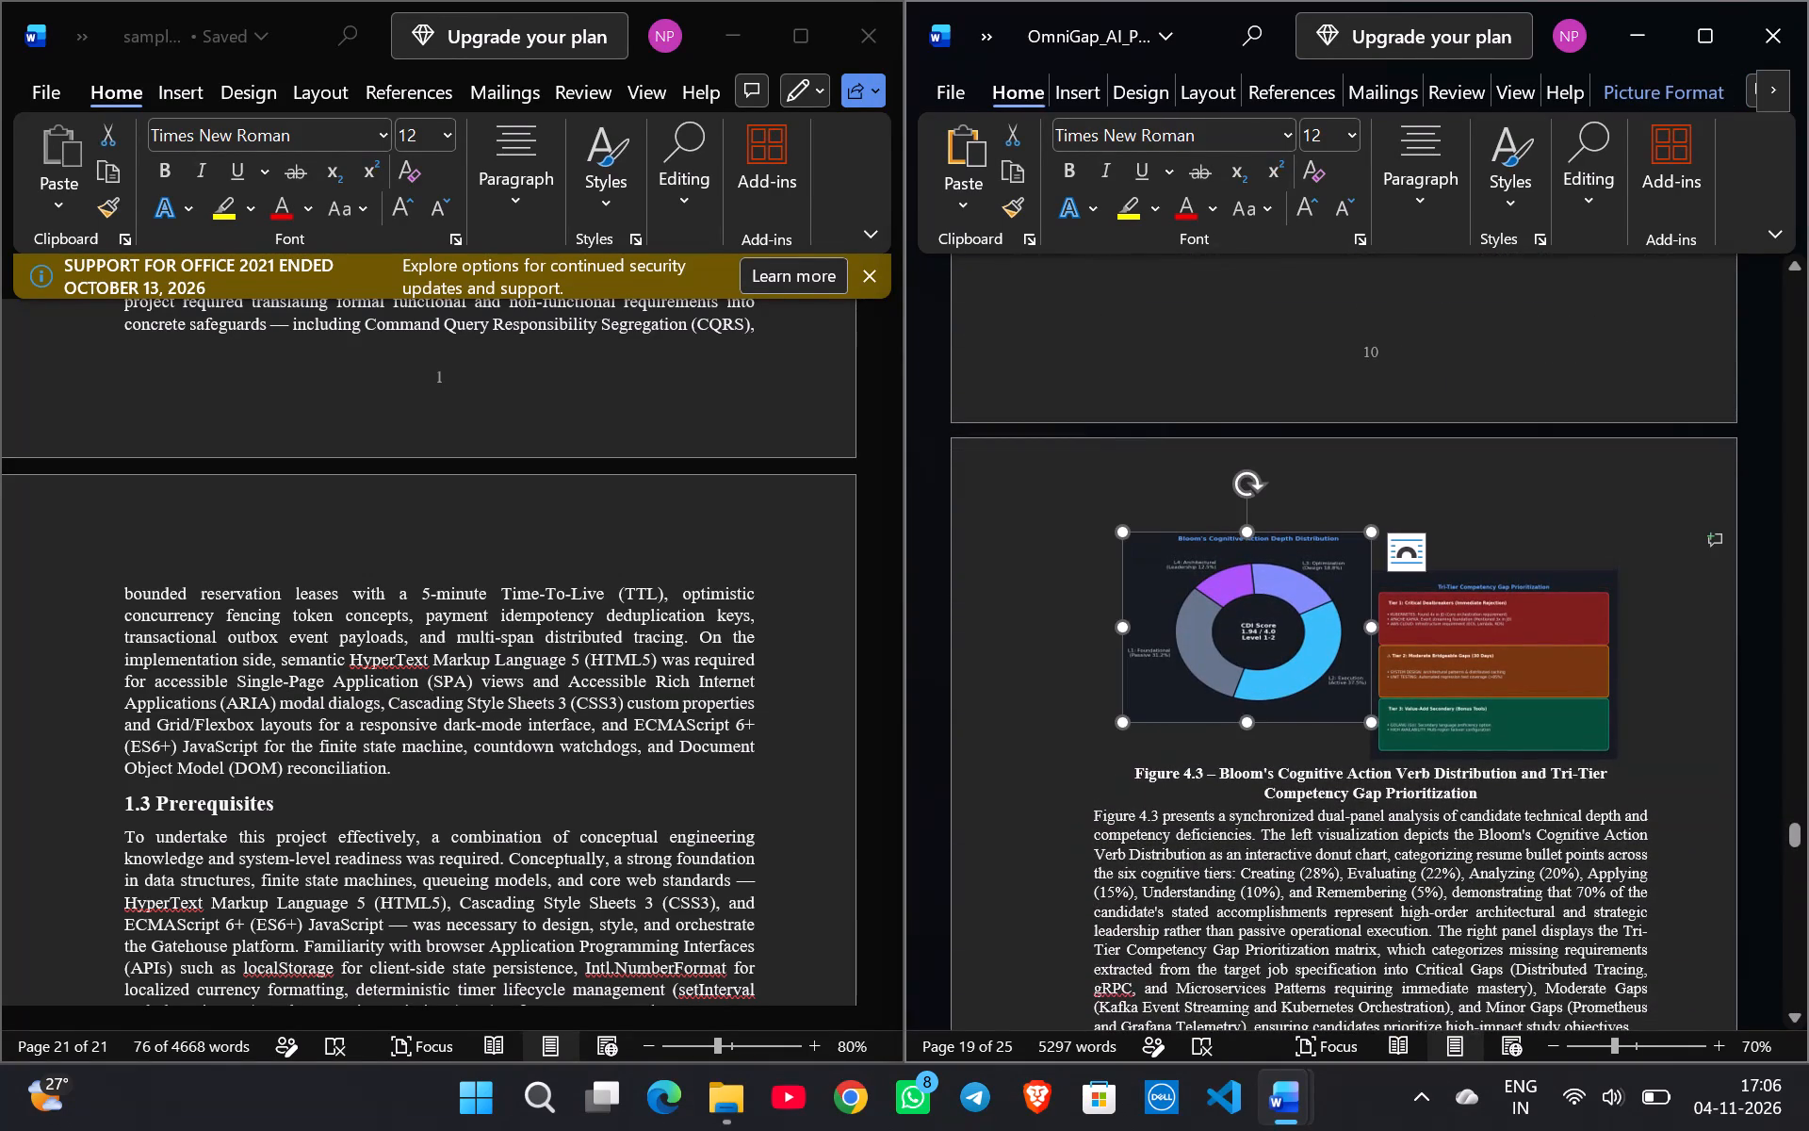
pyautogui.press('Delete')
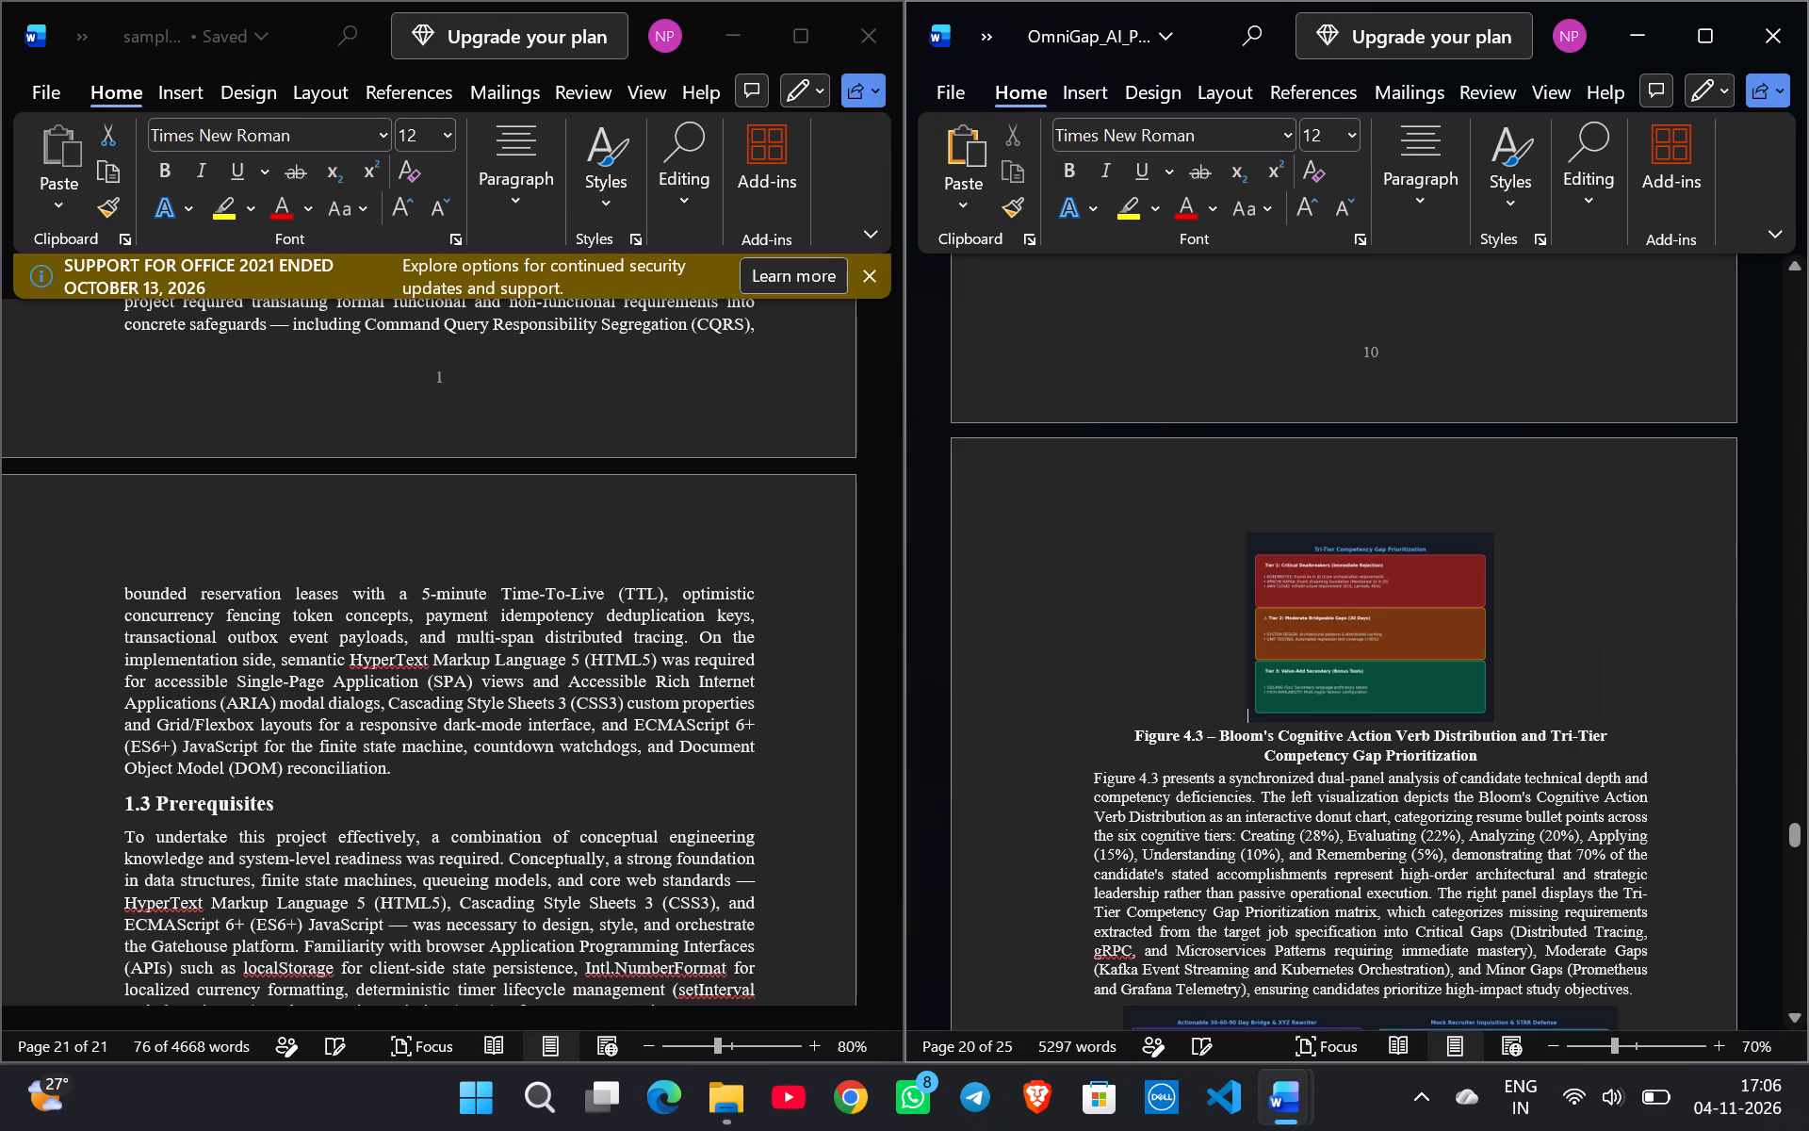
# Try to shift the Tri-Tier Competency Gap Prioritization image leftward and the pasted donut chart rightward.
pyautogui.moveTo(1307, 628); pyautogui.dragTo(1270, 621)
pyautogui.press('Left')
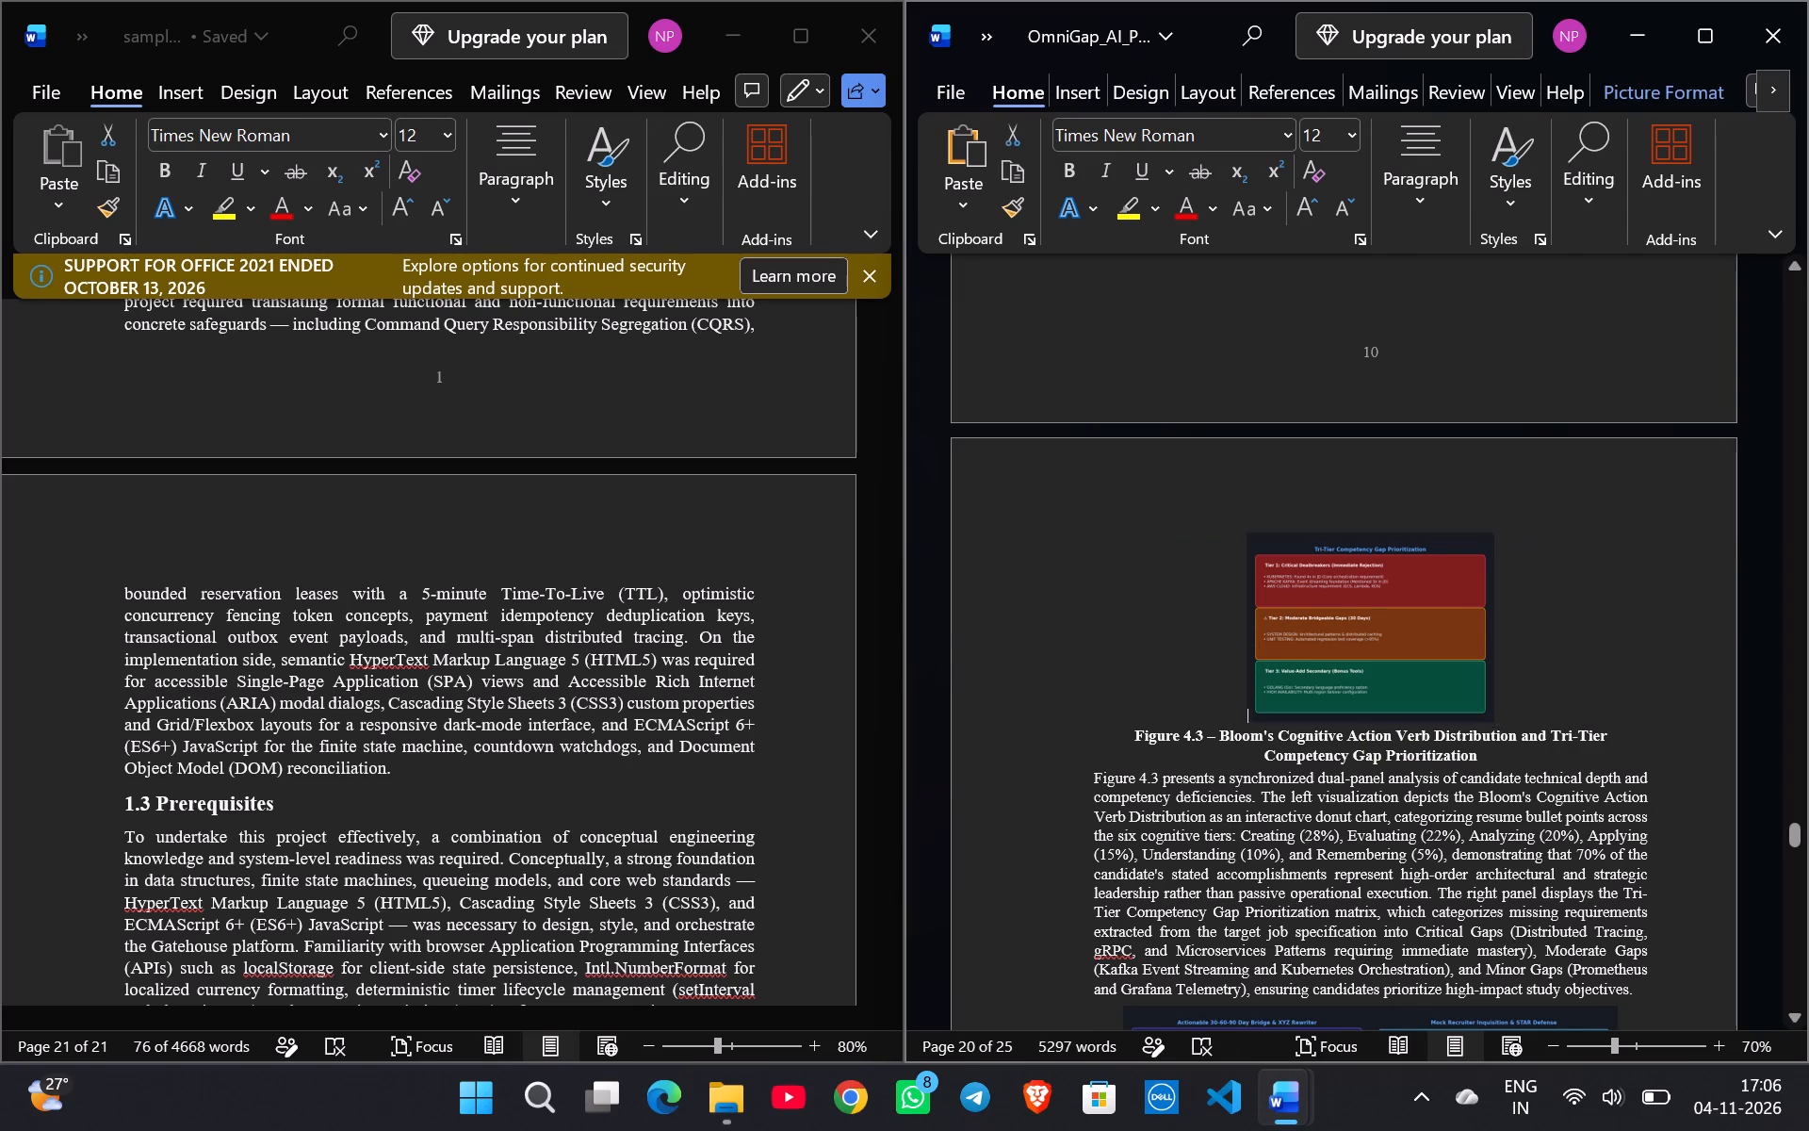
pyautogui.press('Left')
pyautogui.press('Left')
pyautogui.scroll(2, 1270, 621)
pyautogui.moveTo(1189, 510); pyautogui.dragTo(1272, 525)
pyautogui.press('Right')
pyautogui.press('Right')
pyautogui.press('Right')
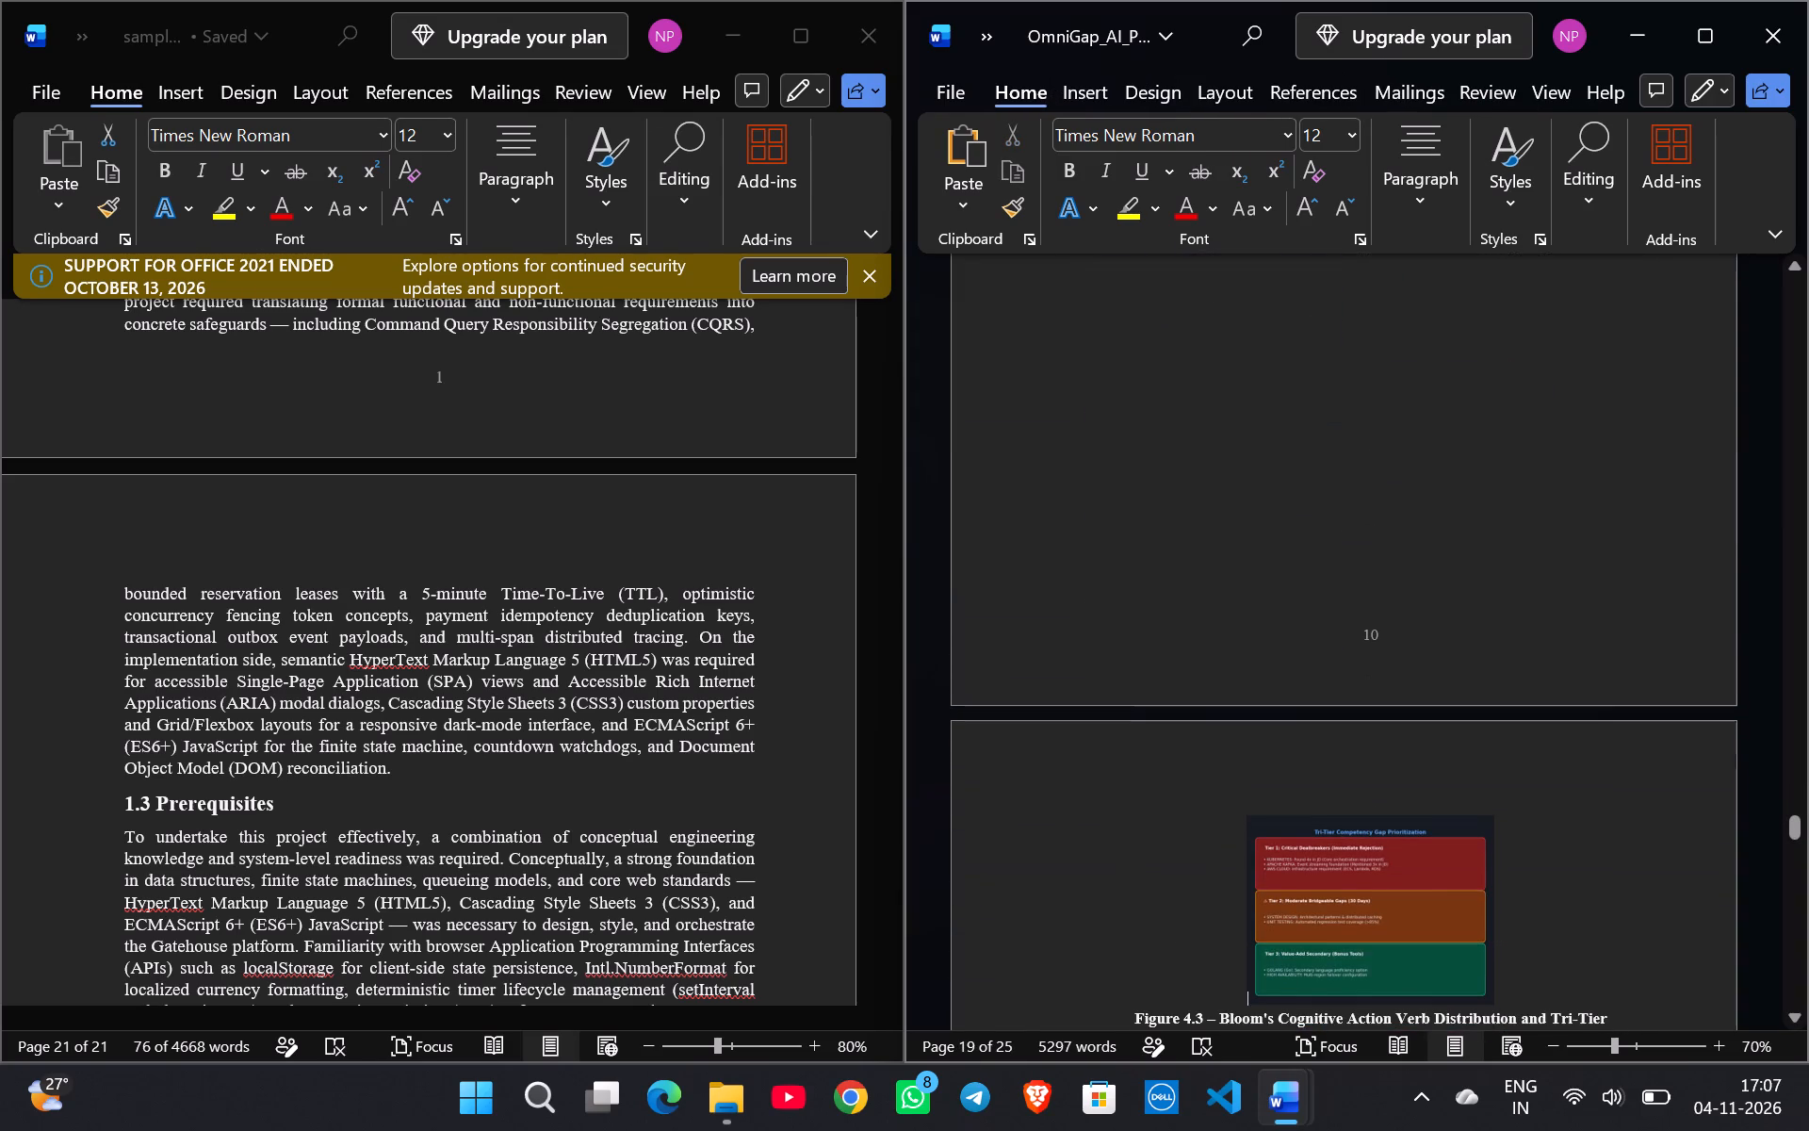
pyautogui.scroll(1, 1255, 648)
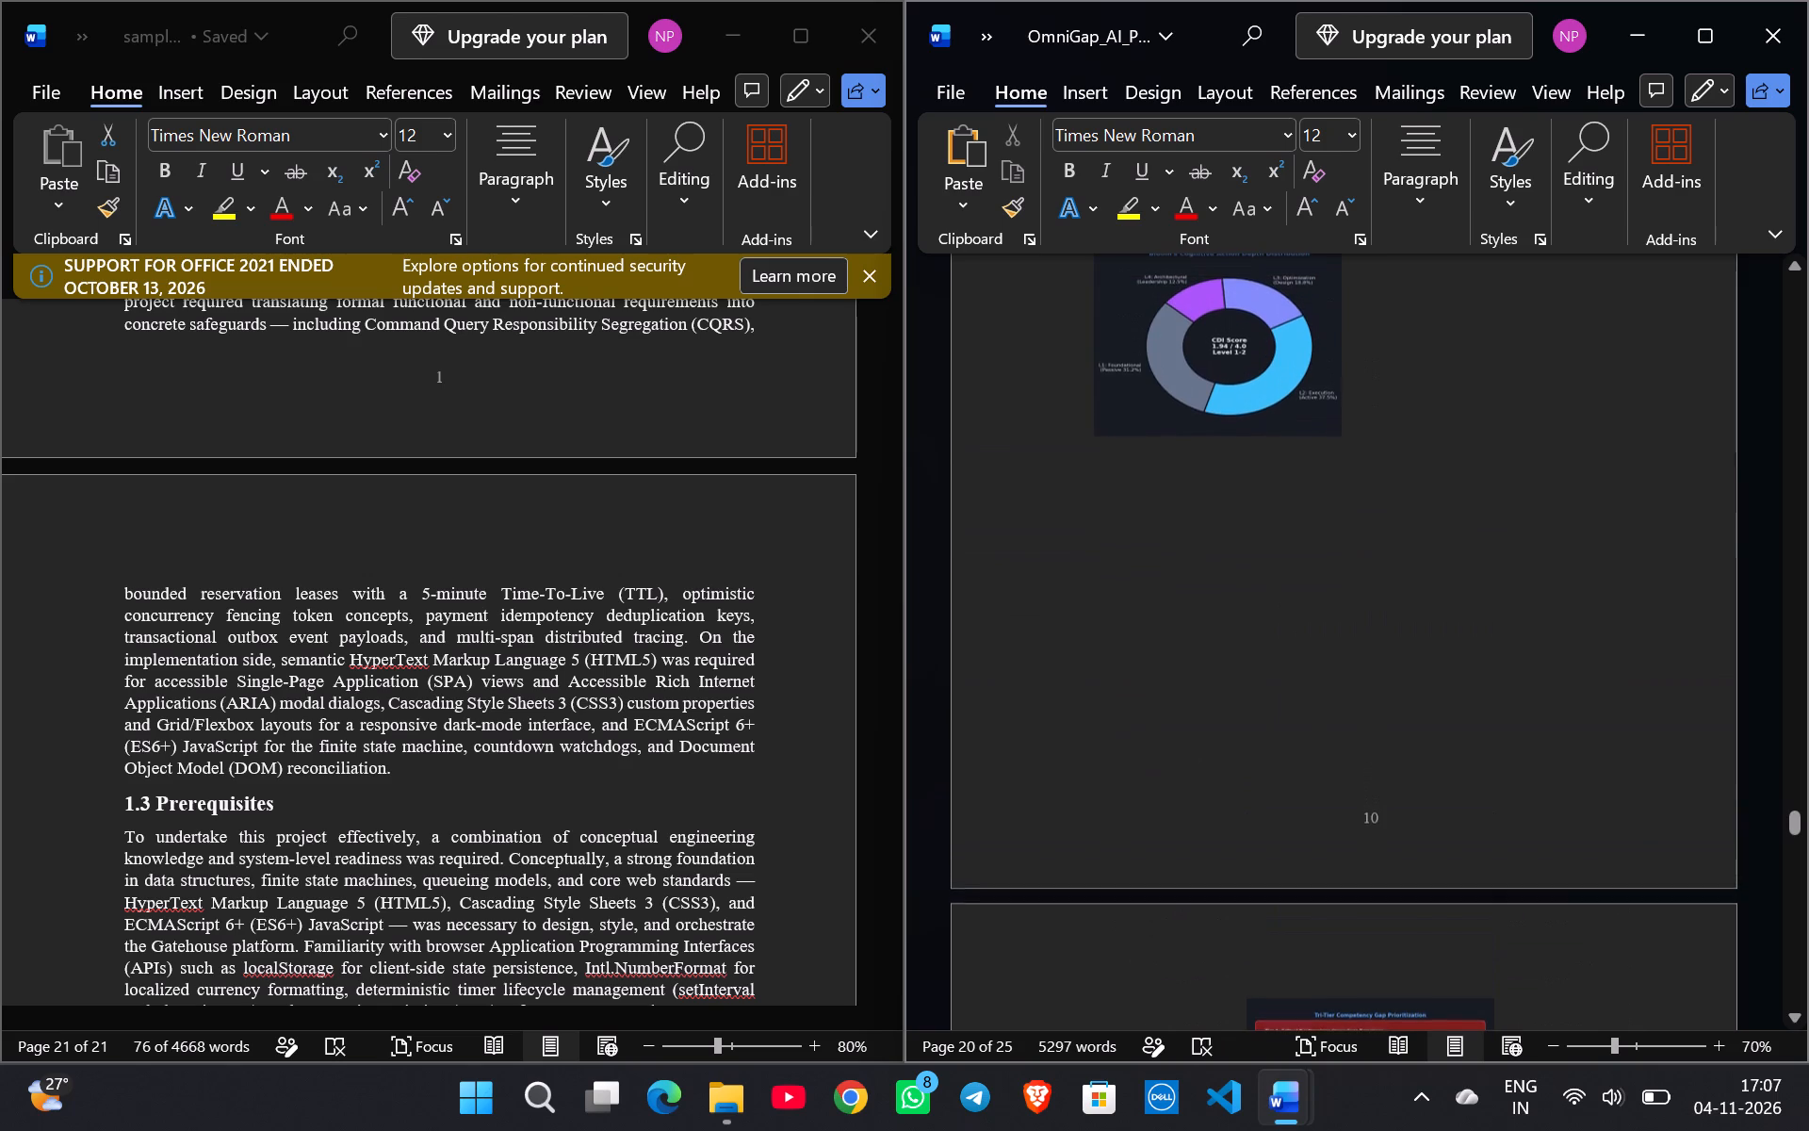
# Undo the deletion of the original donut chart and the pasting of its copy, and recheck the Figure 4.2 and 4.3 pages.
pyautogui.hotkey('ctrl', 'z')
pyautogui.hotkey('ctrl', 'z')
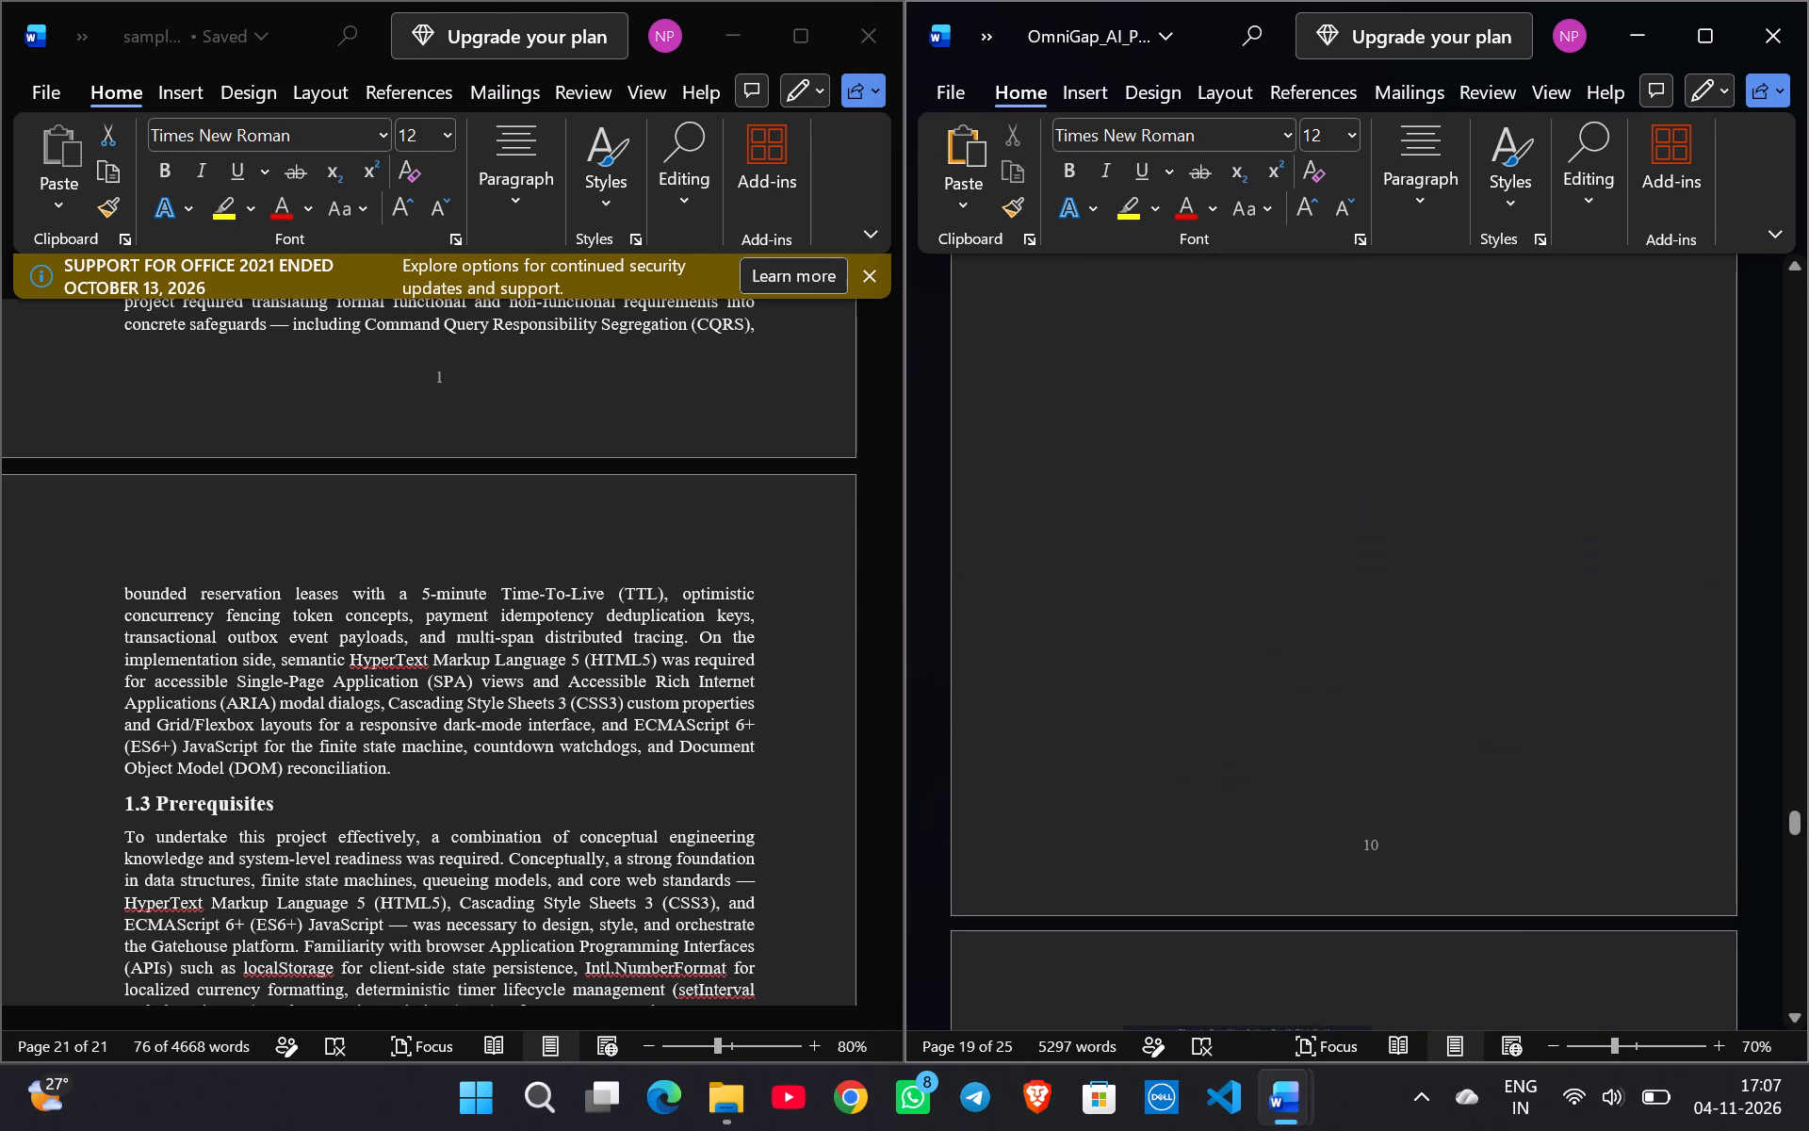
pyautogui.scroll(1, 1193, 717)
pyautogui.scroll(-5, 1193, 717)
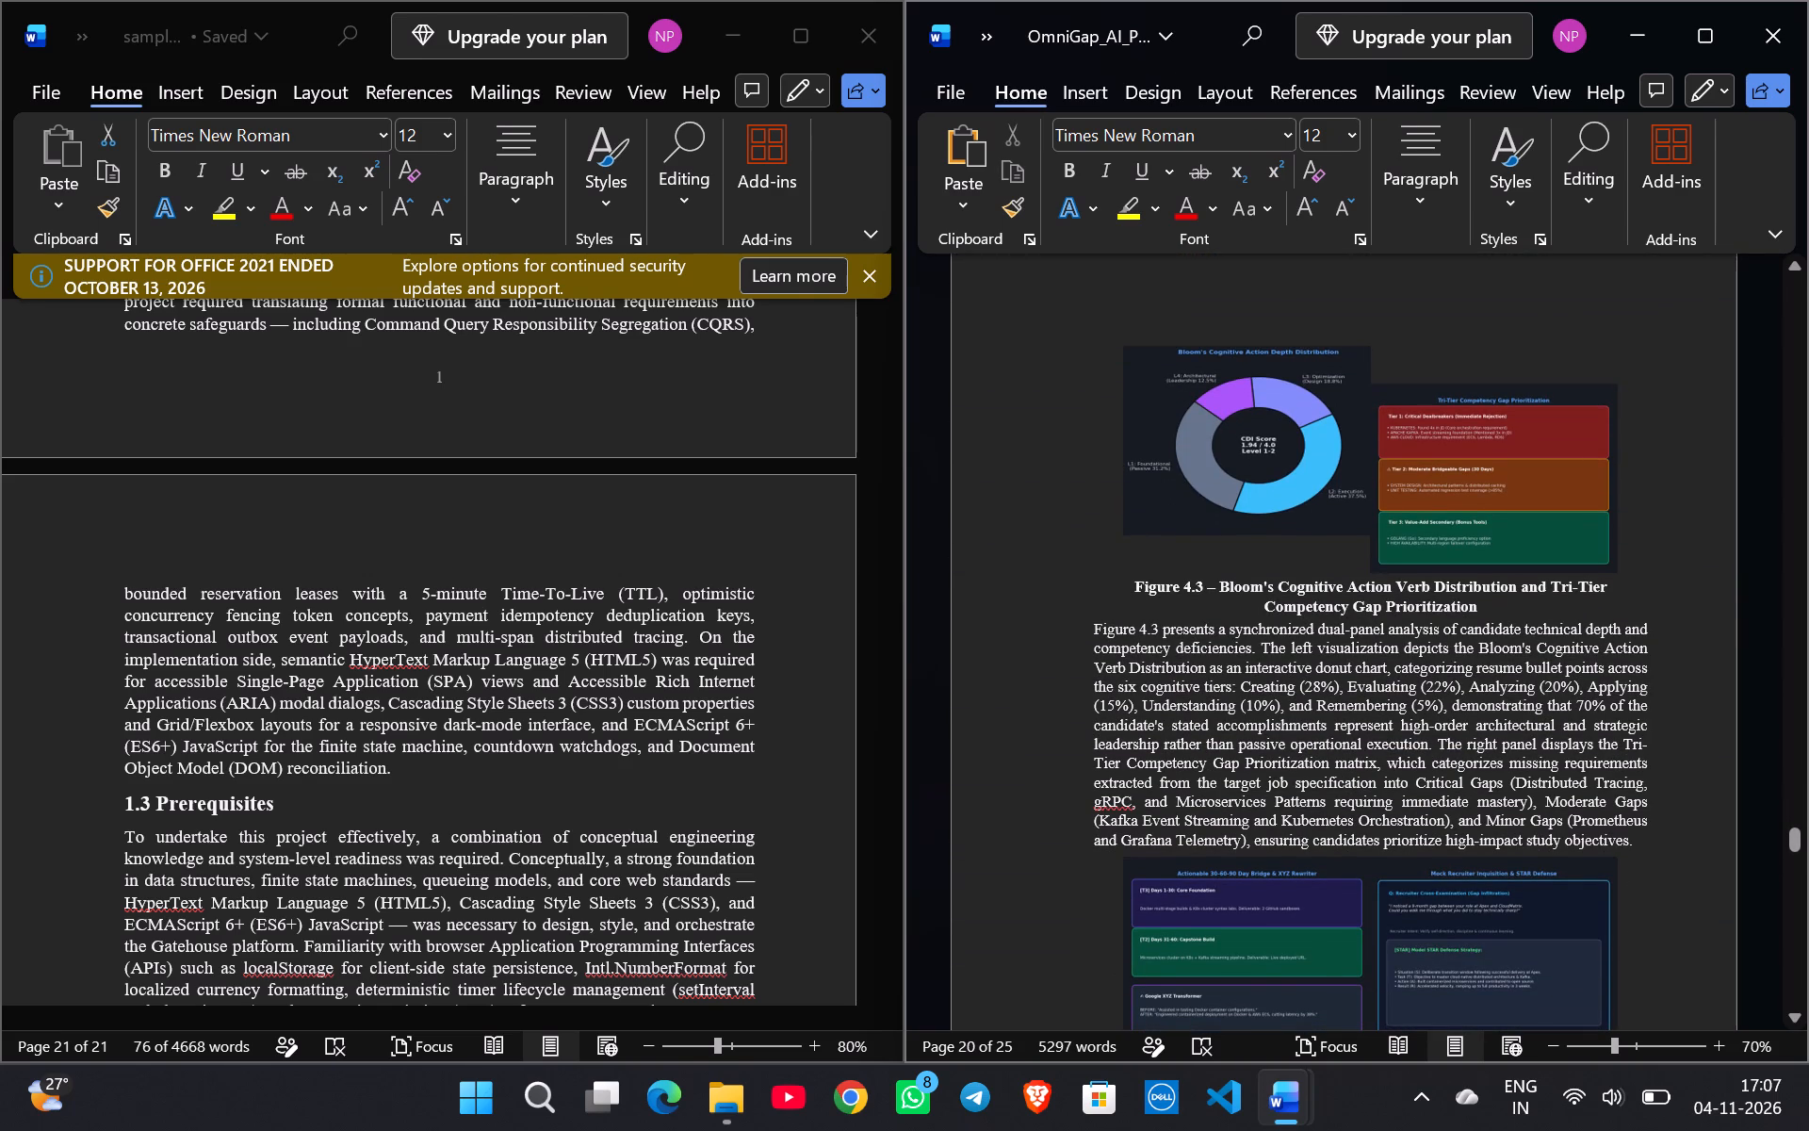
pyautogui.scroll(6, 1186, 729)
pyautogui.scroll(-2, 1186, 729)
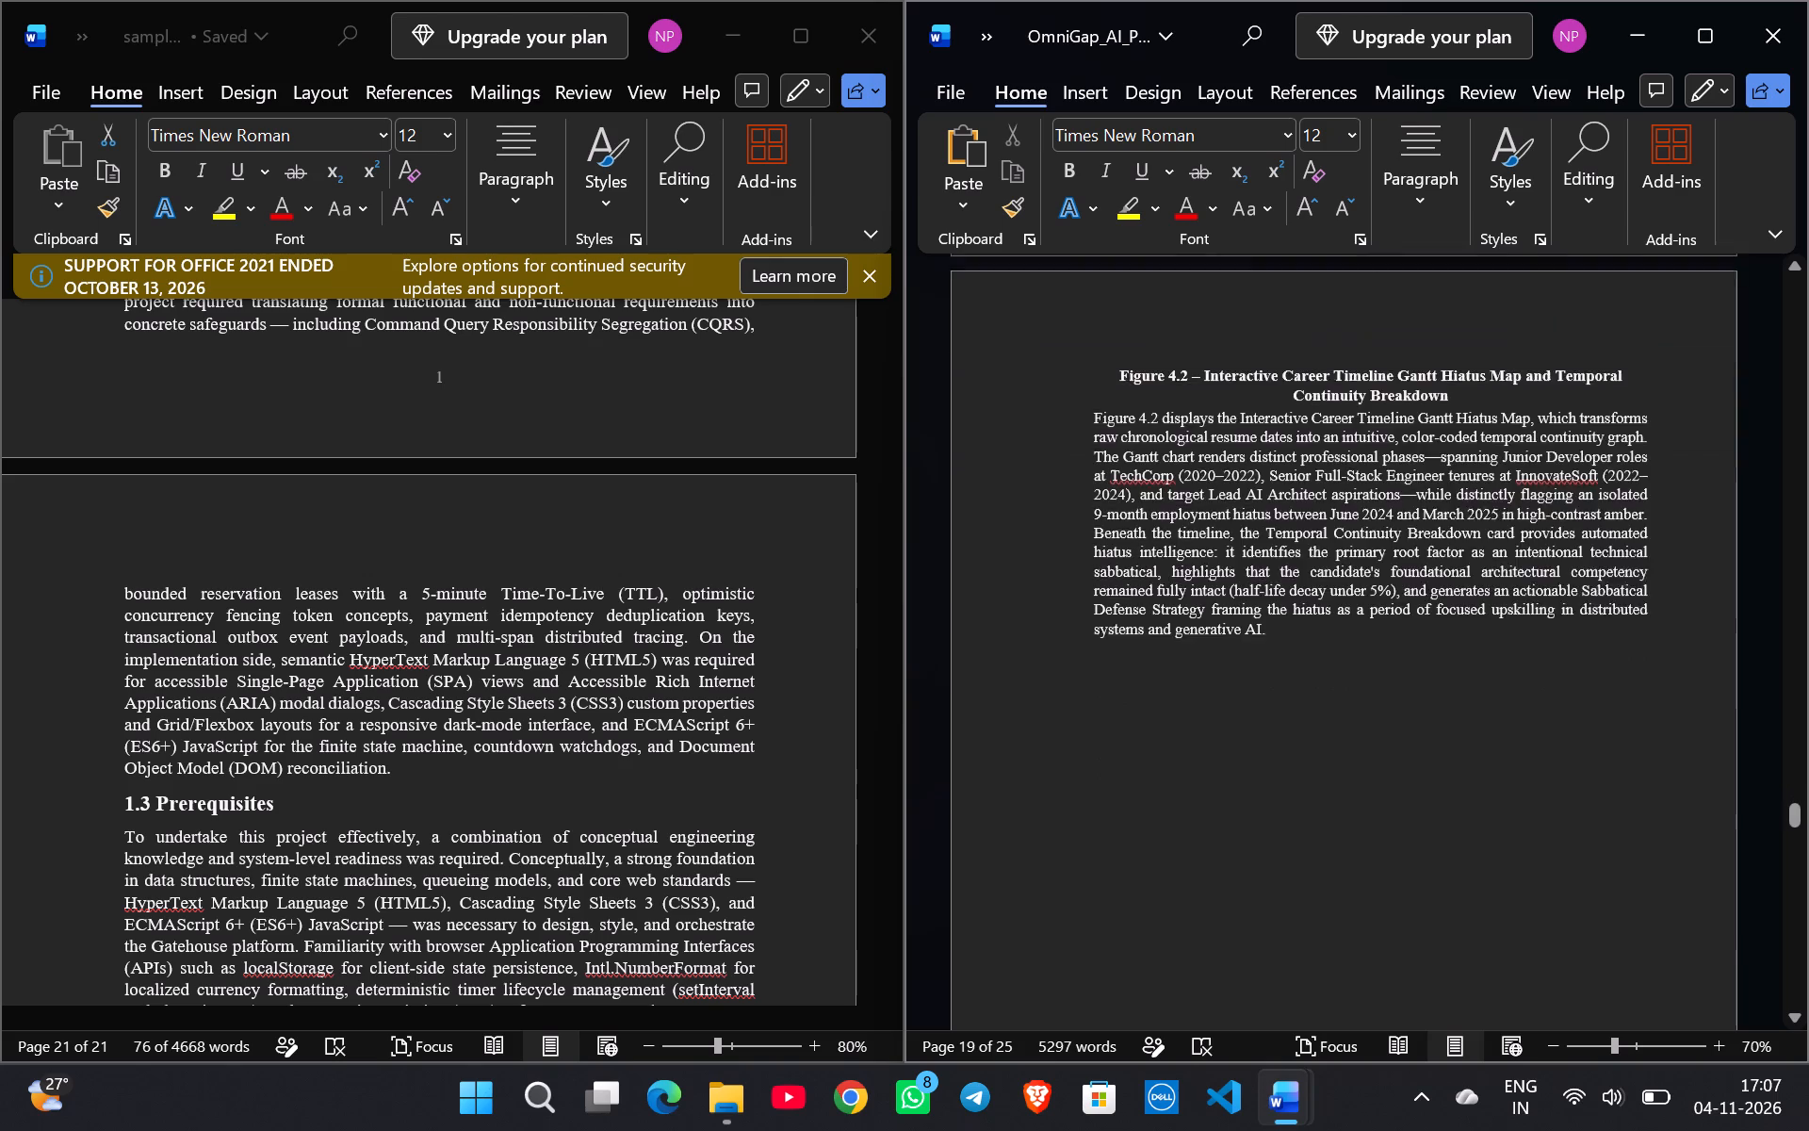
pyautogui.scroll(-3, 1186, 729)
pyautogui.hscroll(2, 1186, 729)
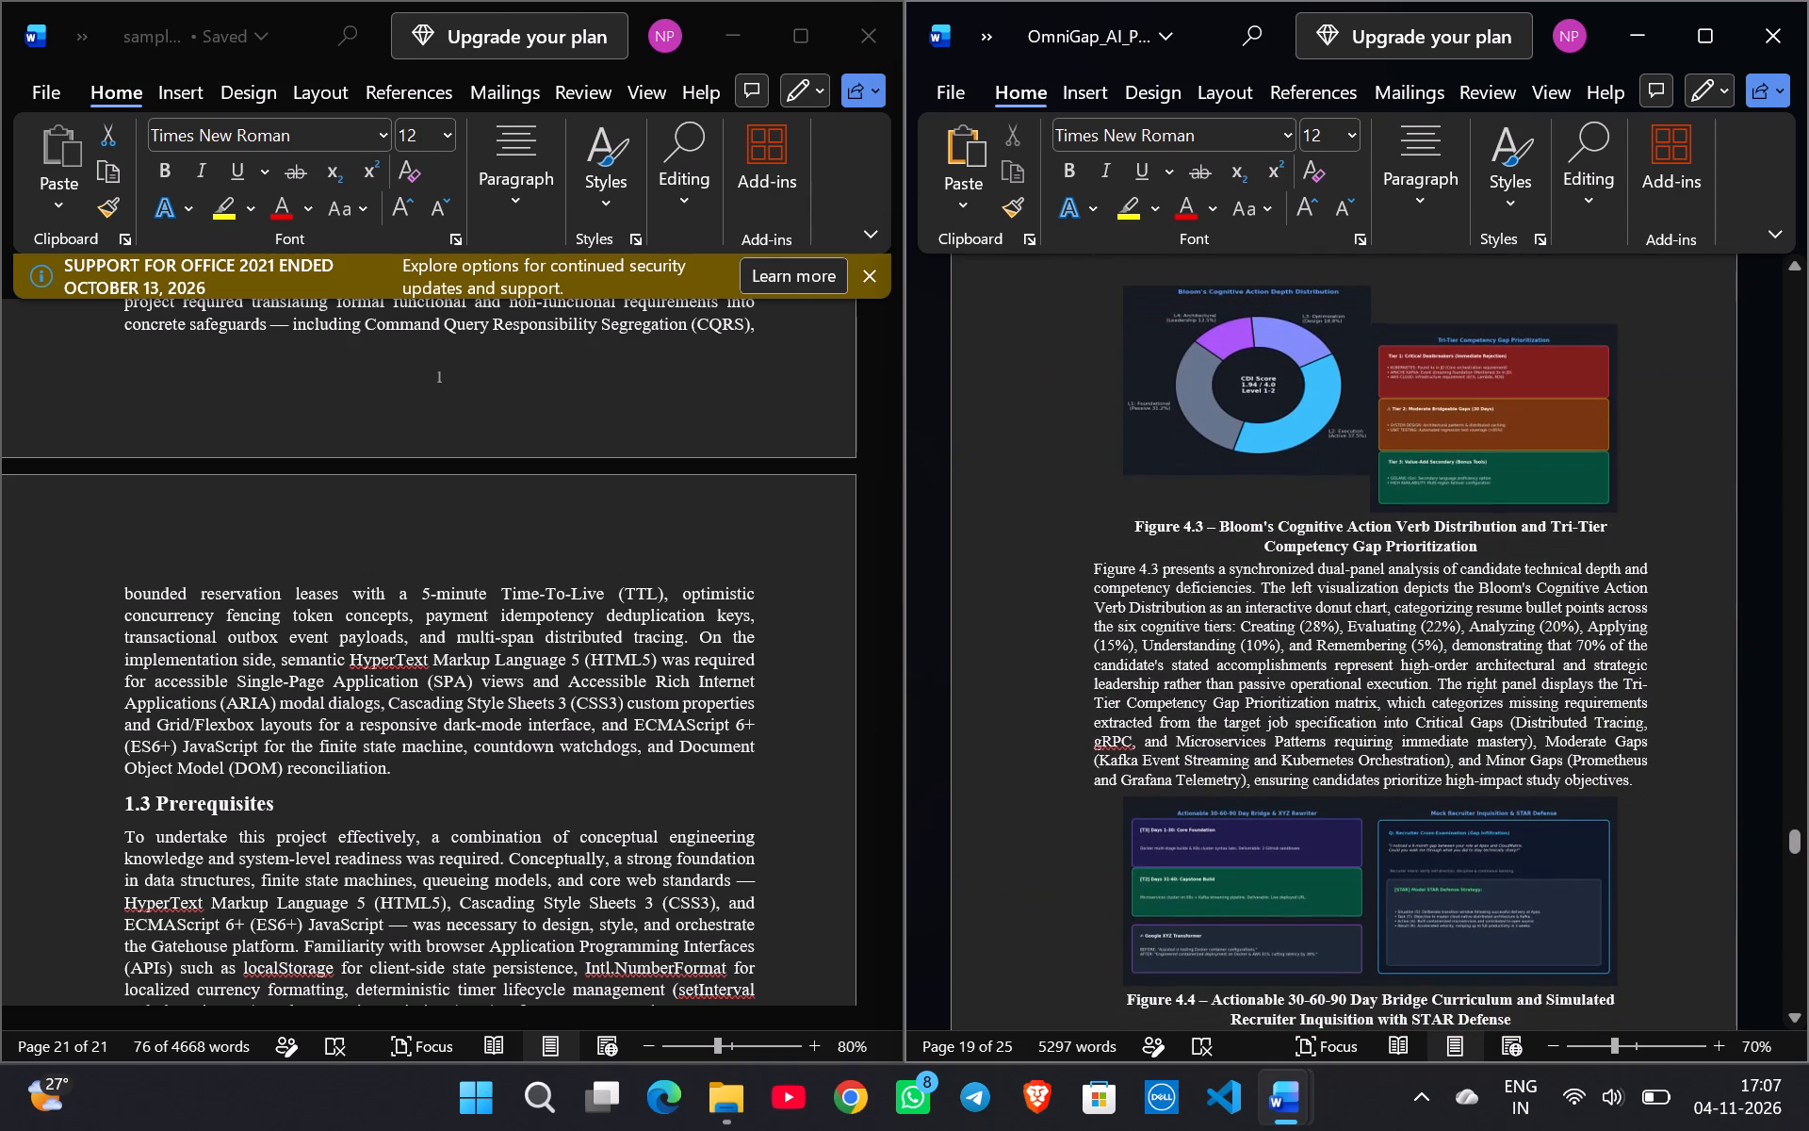
# Save the OmniGap report.
pyautogui.click(998, 27)
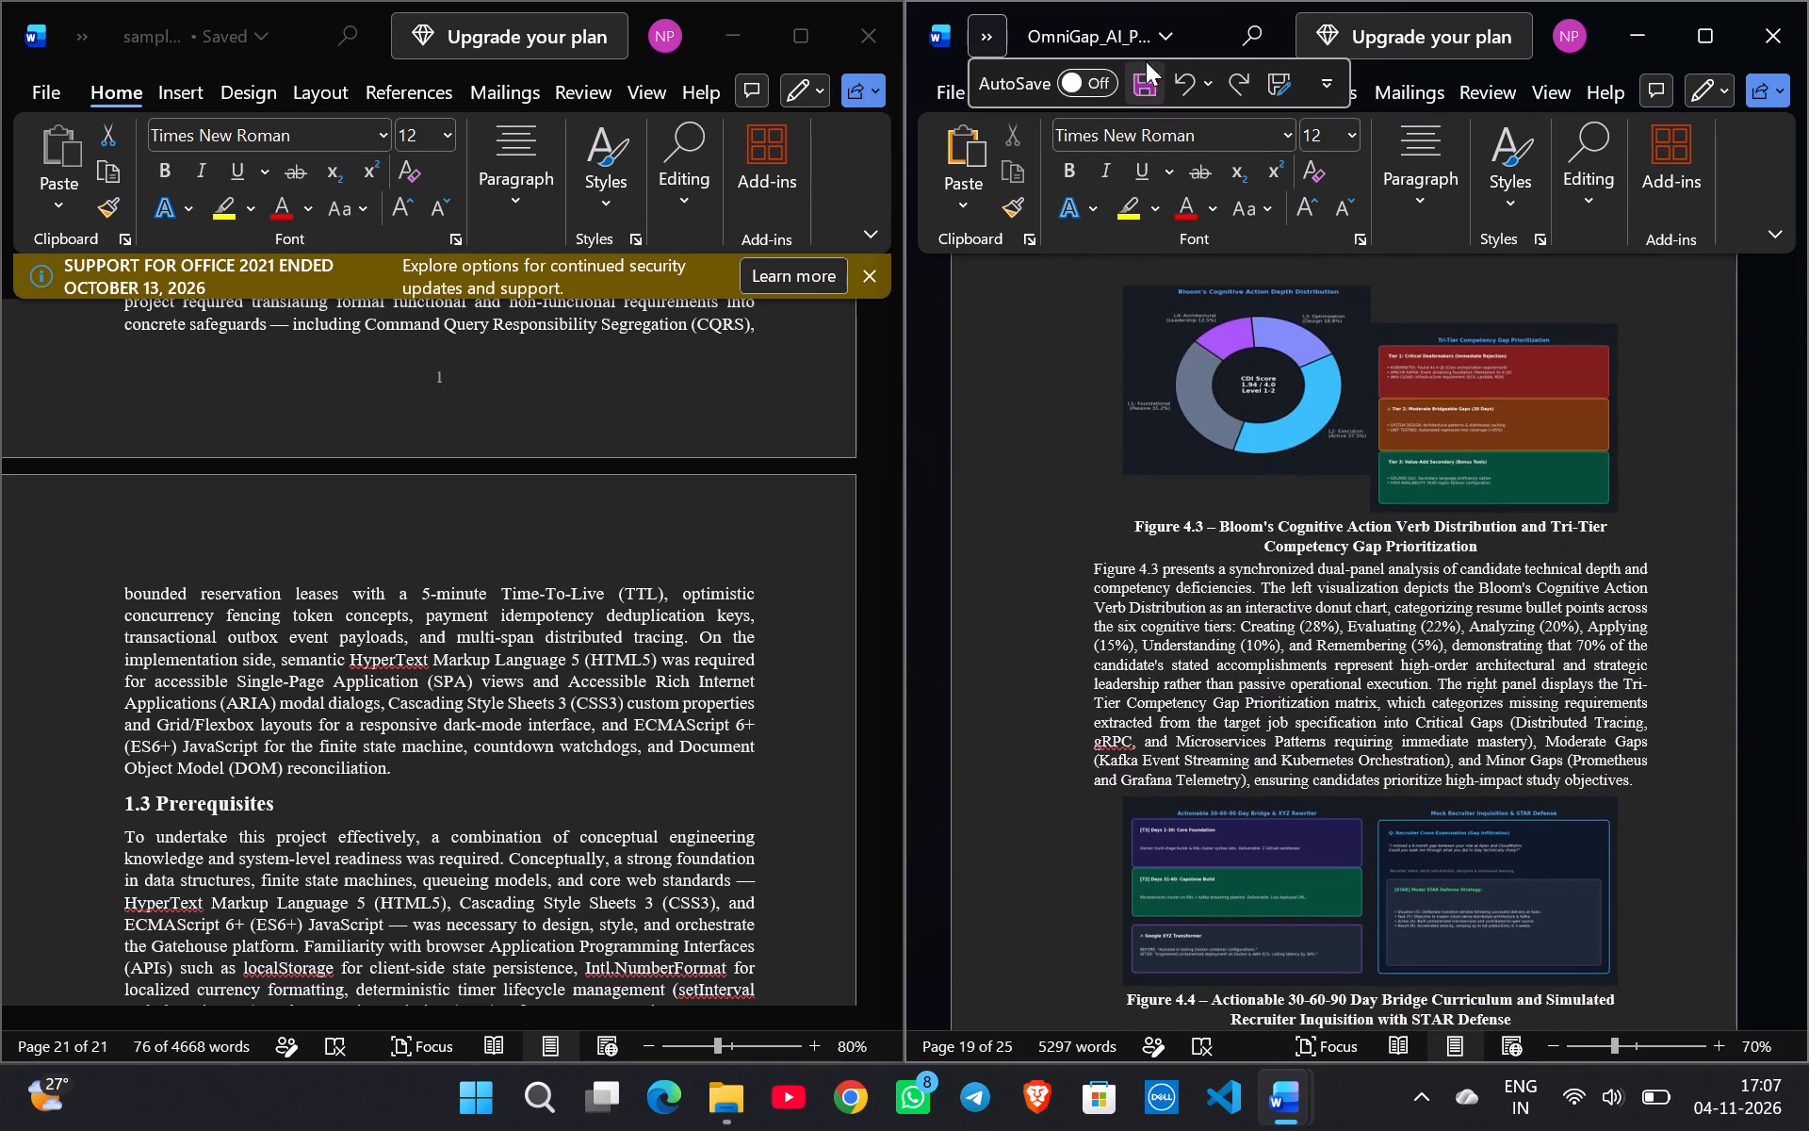
pyautogui.click(1145, 77)
# Check the 5.1 Conclusions heading's font formatting and look through the rest of Chapter 5 and the references.
pyautogui.scroll(-3, 1148, 556)
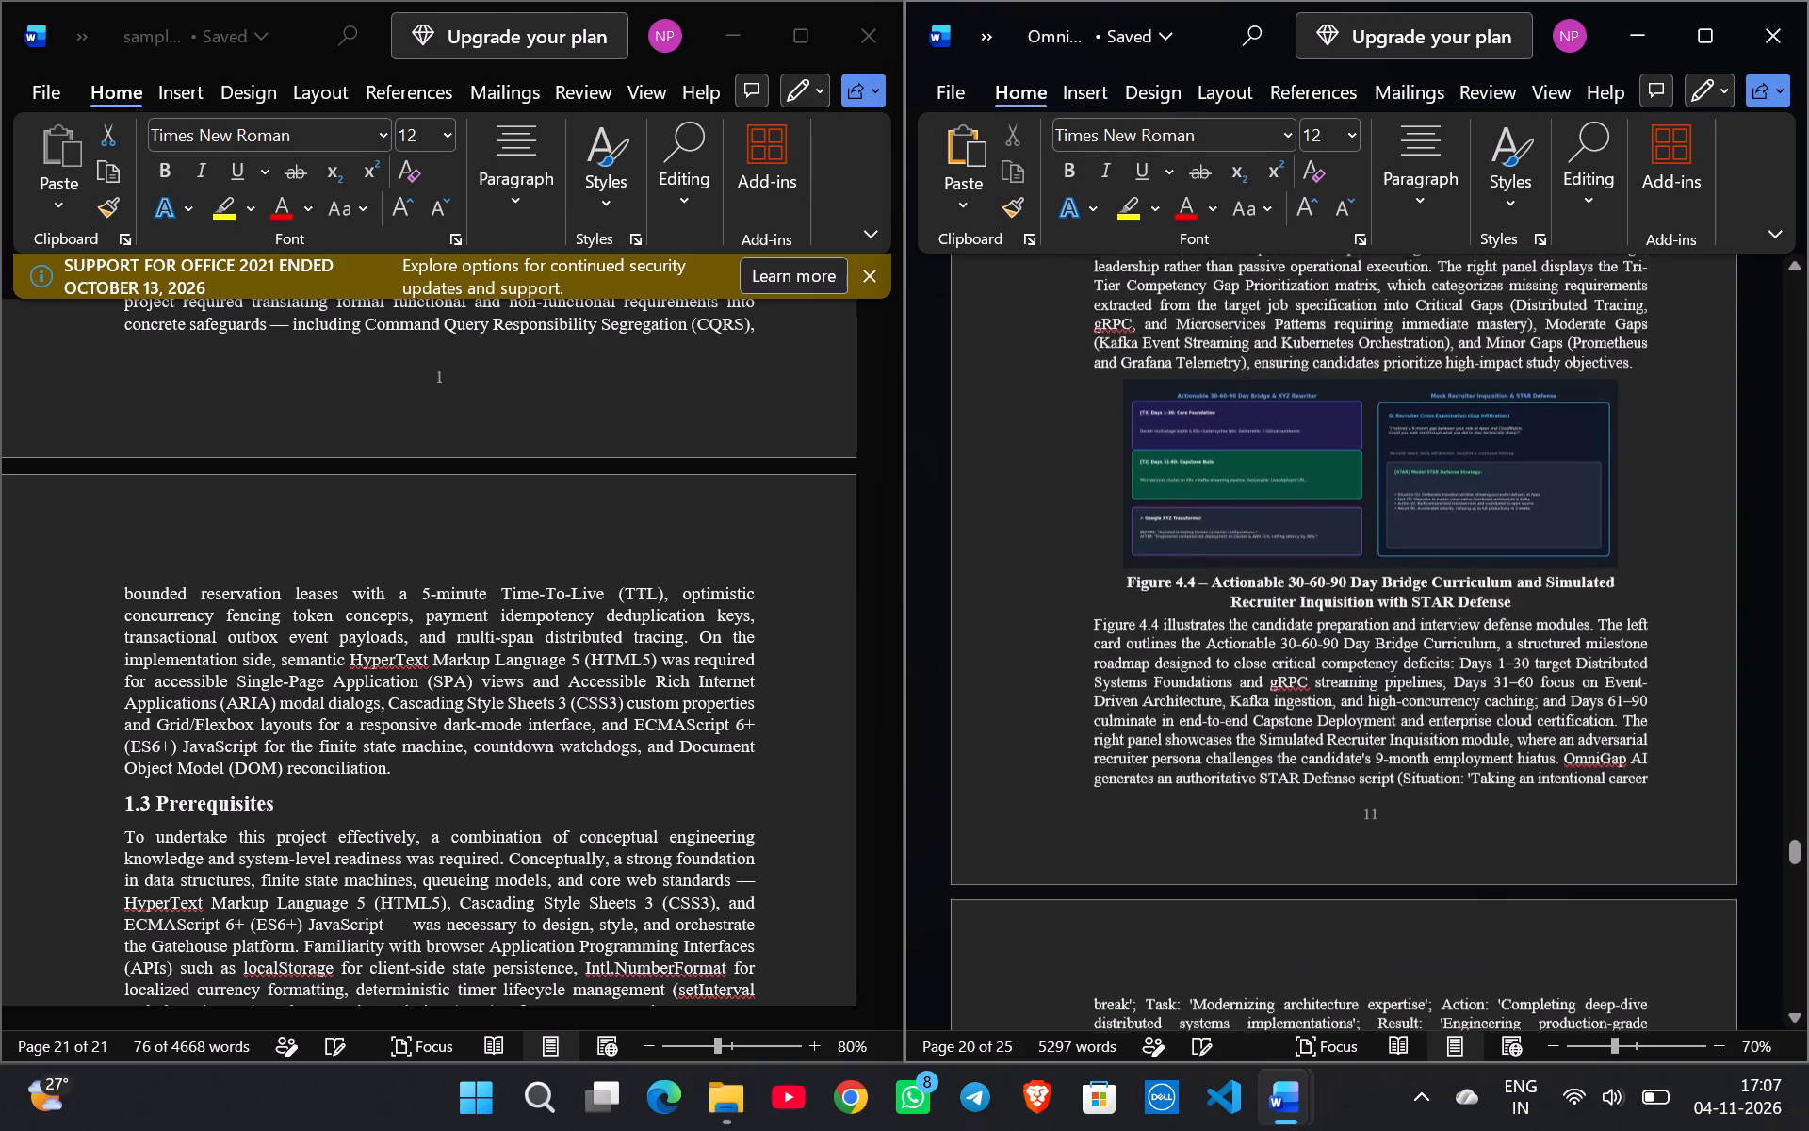
pyautogui.scroll(-9, 1148, 556)
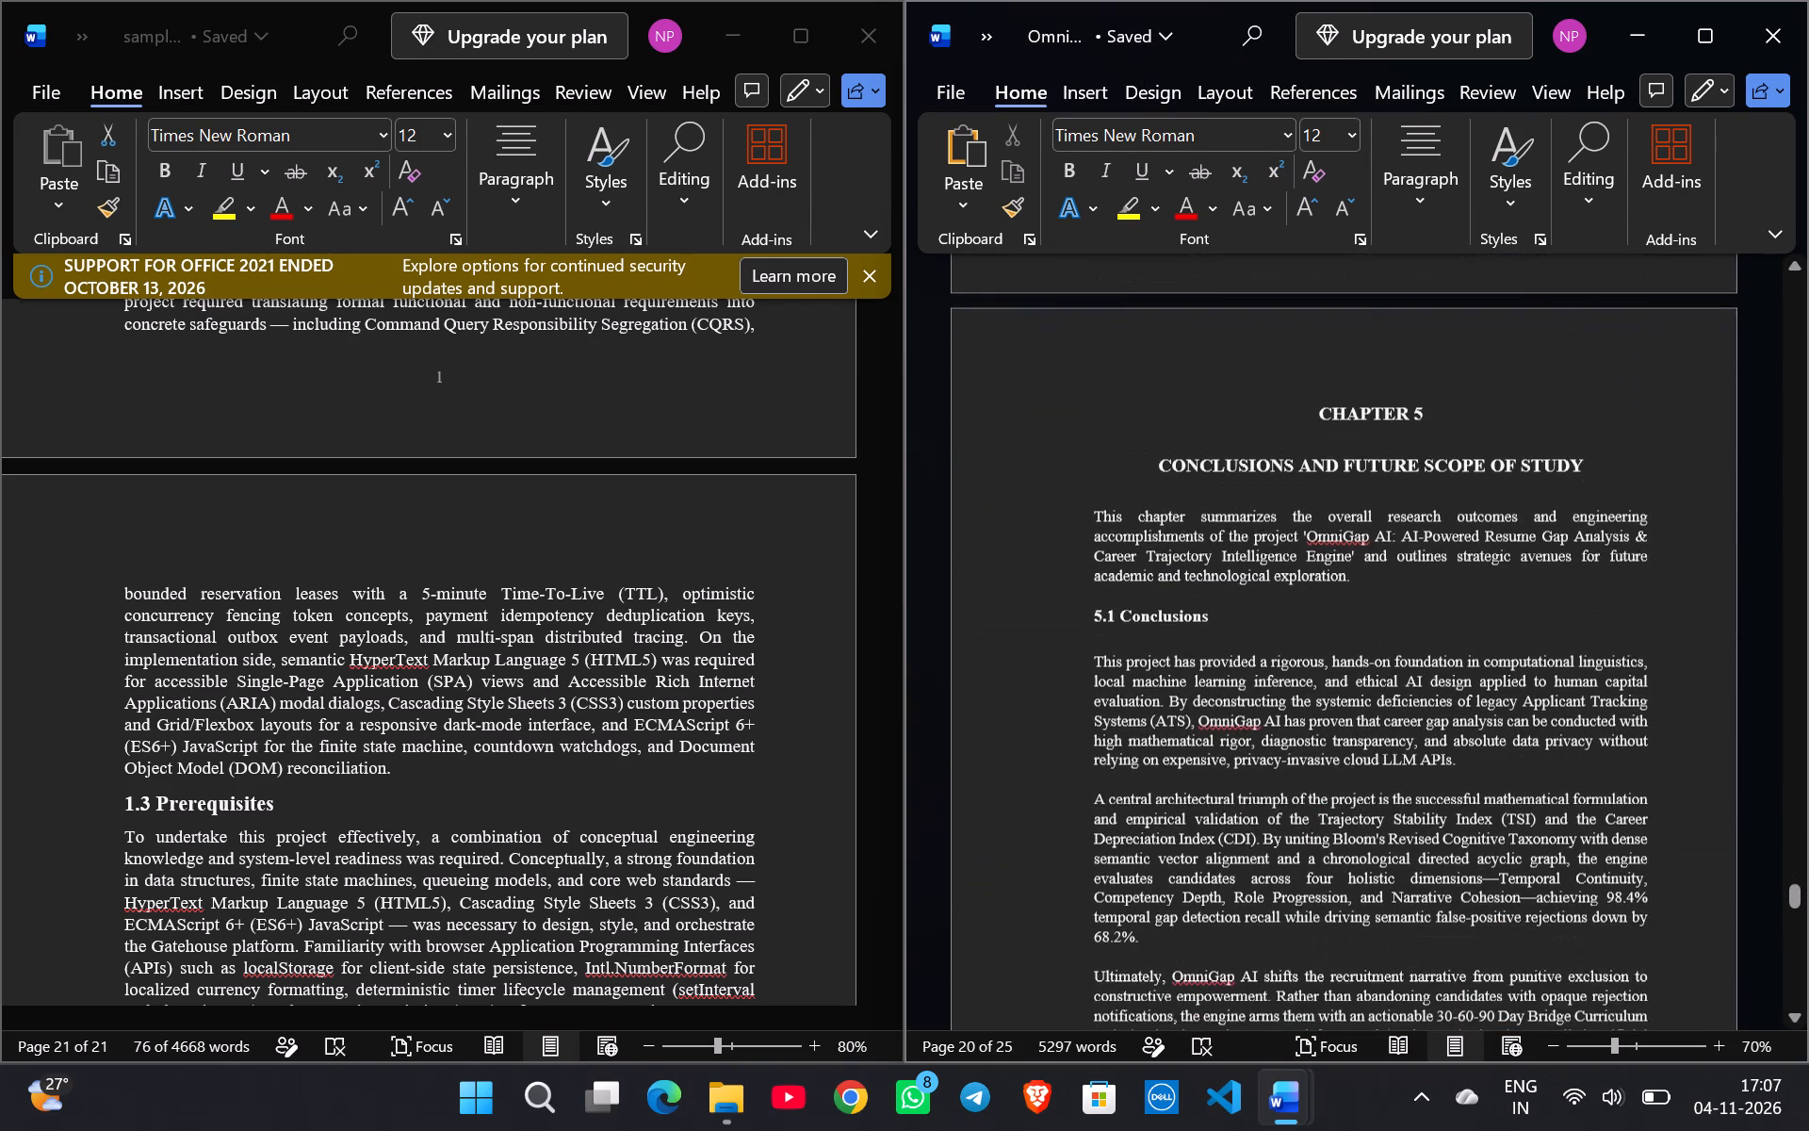
pyautogui.scroll(-1, 1148, 556)
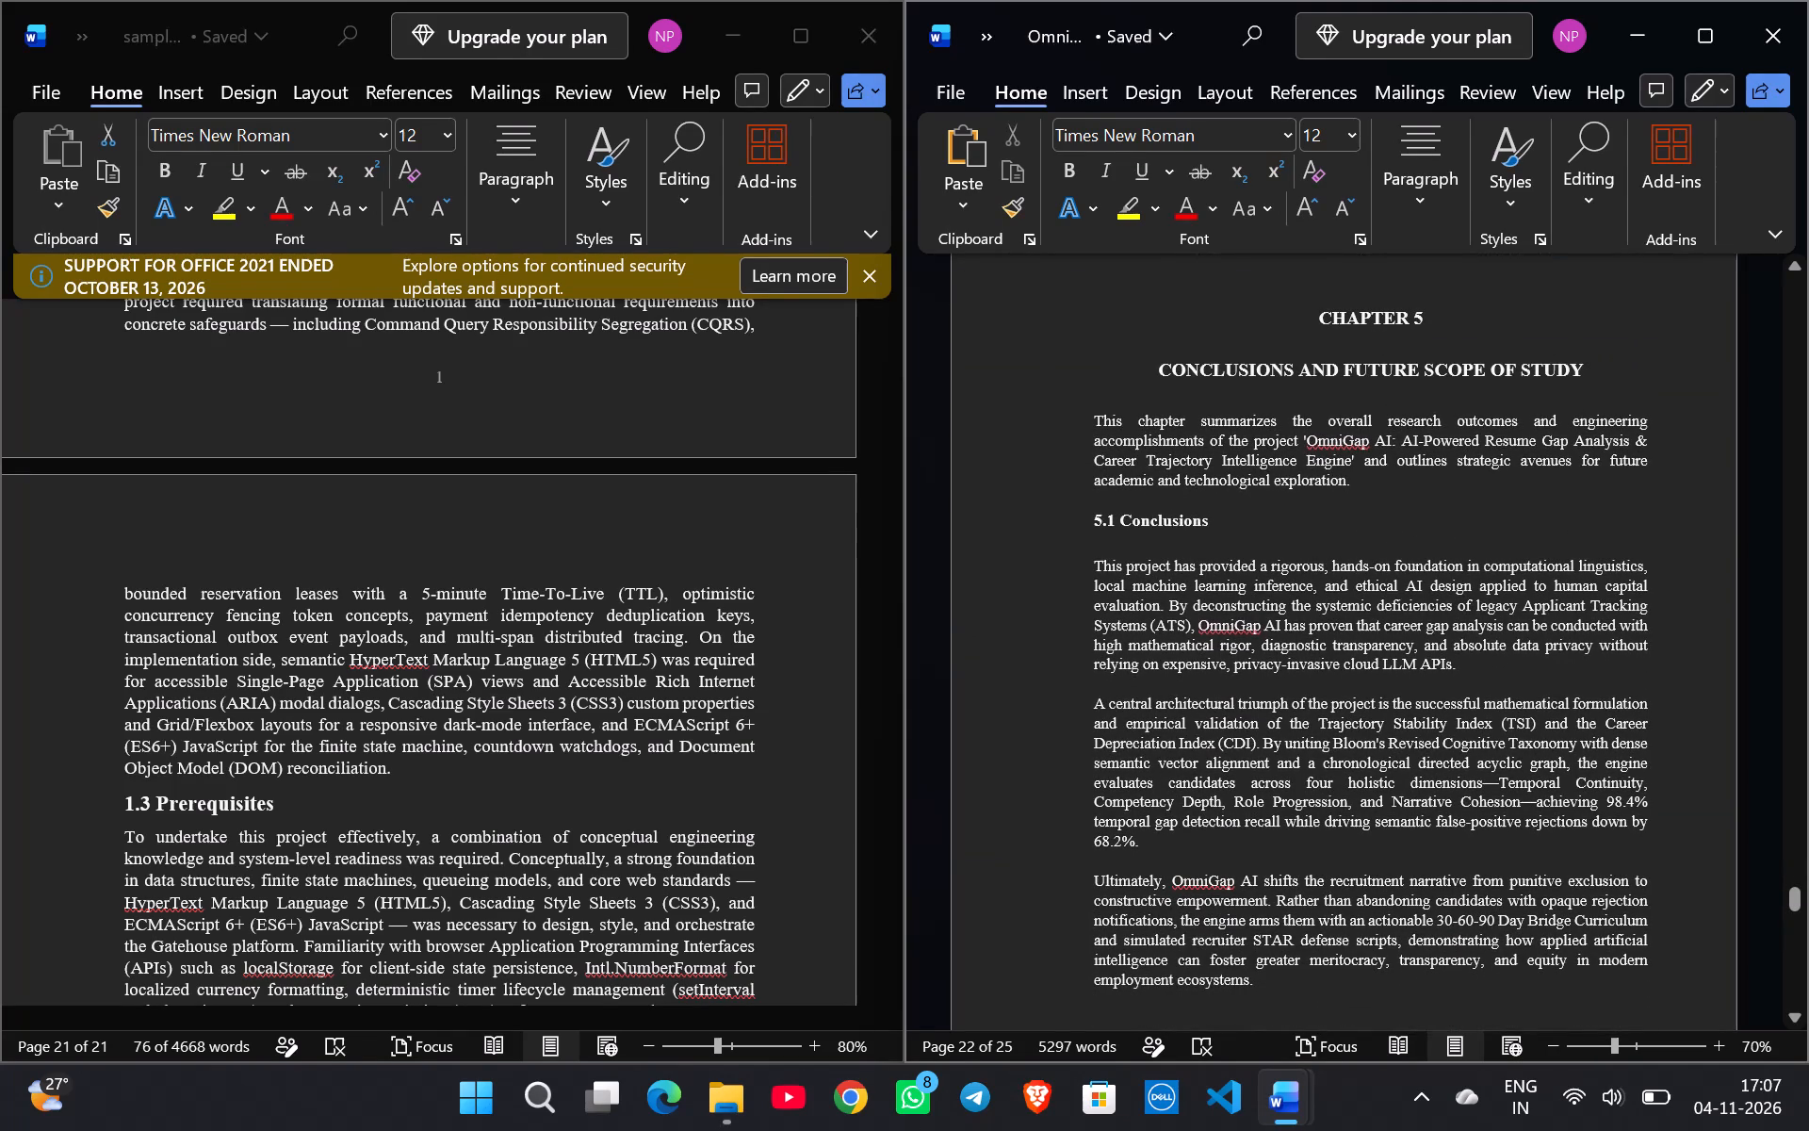
pyautogui.doubleClick(1140, 516)
pyautogui.scroll(-5, 1141, 637)
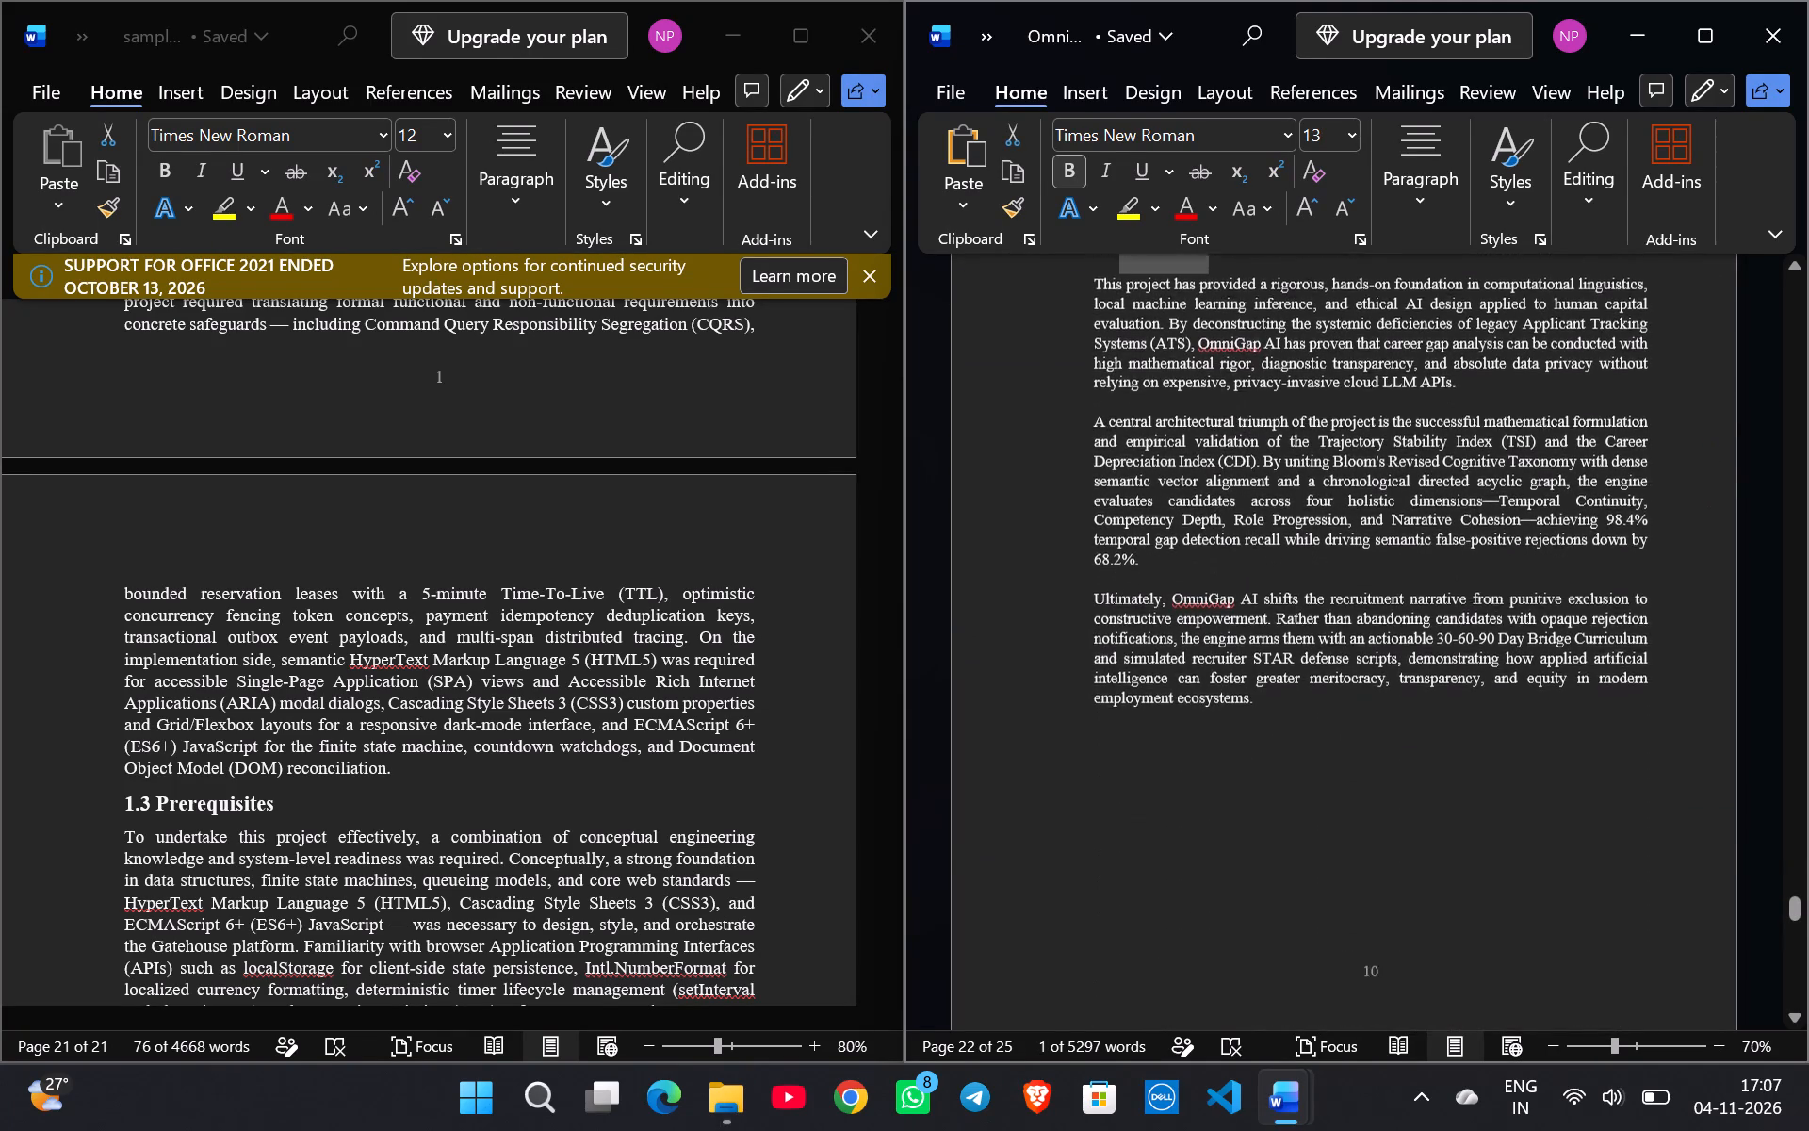
pyautogui.scroll(-8, 1141, 637)
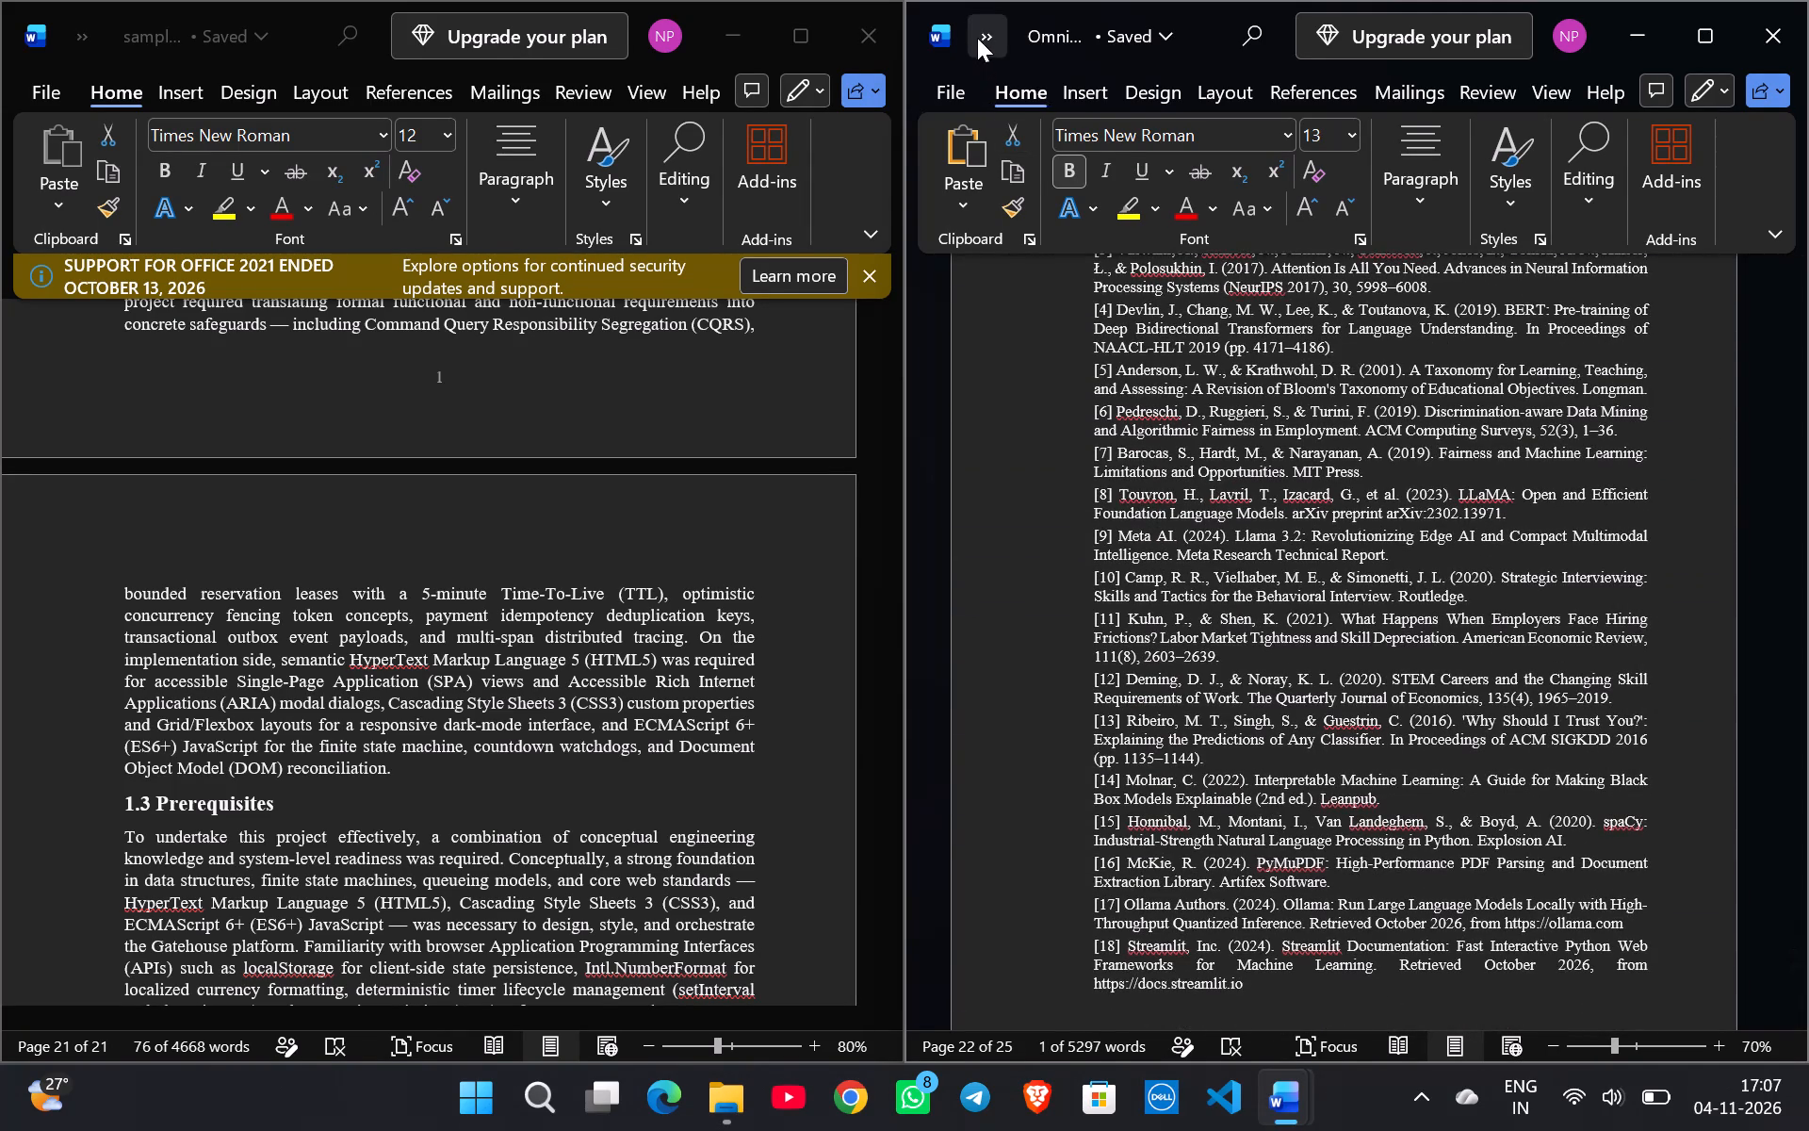
# Save the OmniGap report.
pyautogui.click(980, 36)
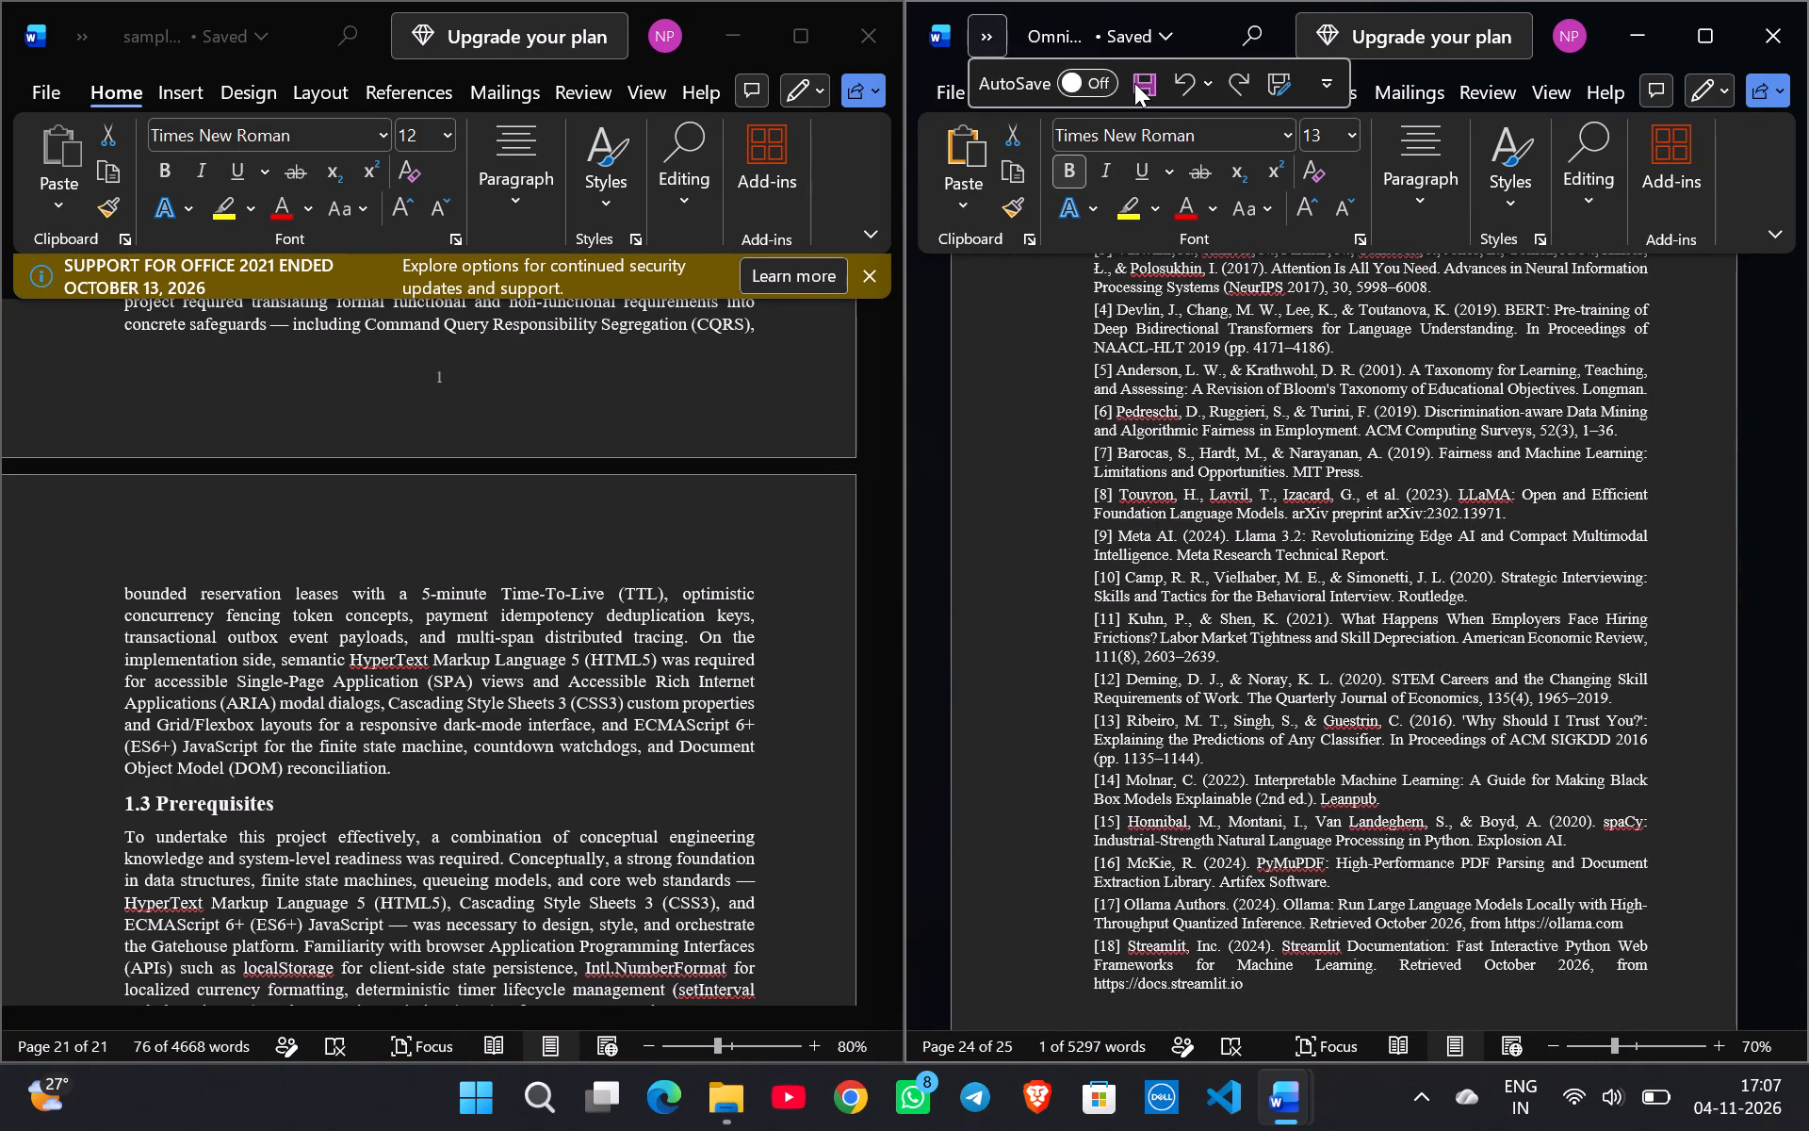
pyautogui.click(1134, 83)
# Retype the final letter "e" of "Engine" in the OmniGap cover page title and make it bold.
pyautogui.scroll(-14, 1168, 601)
pyautogui.scroll(2, 1168, 601)
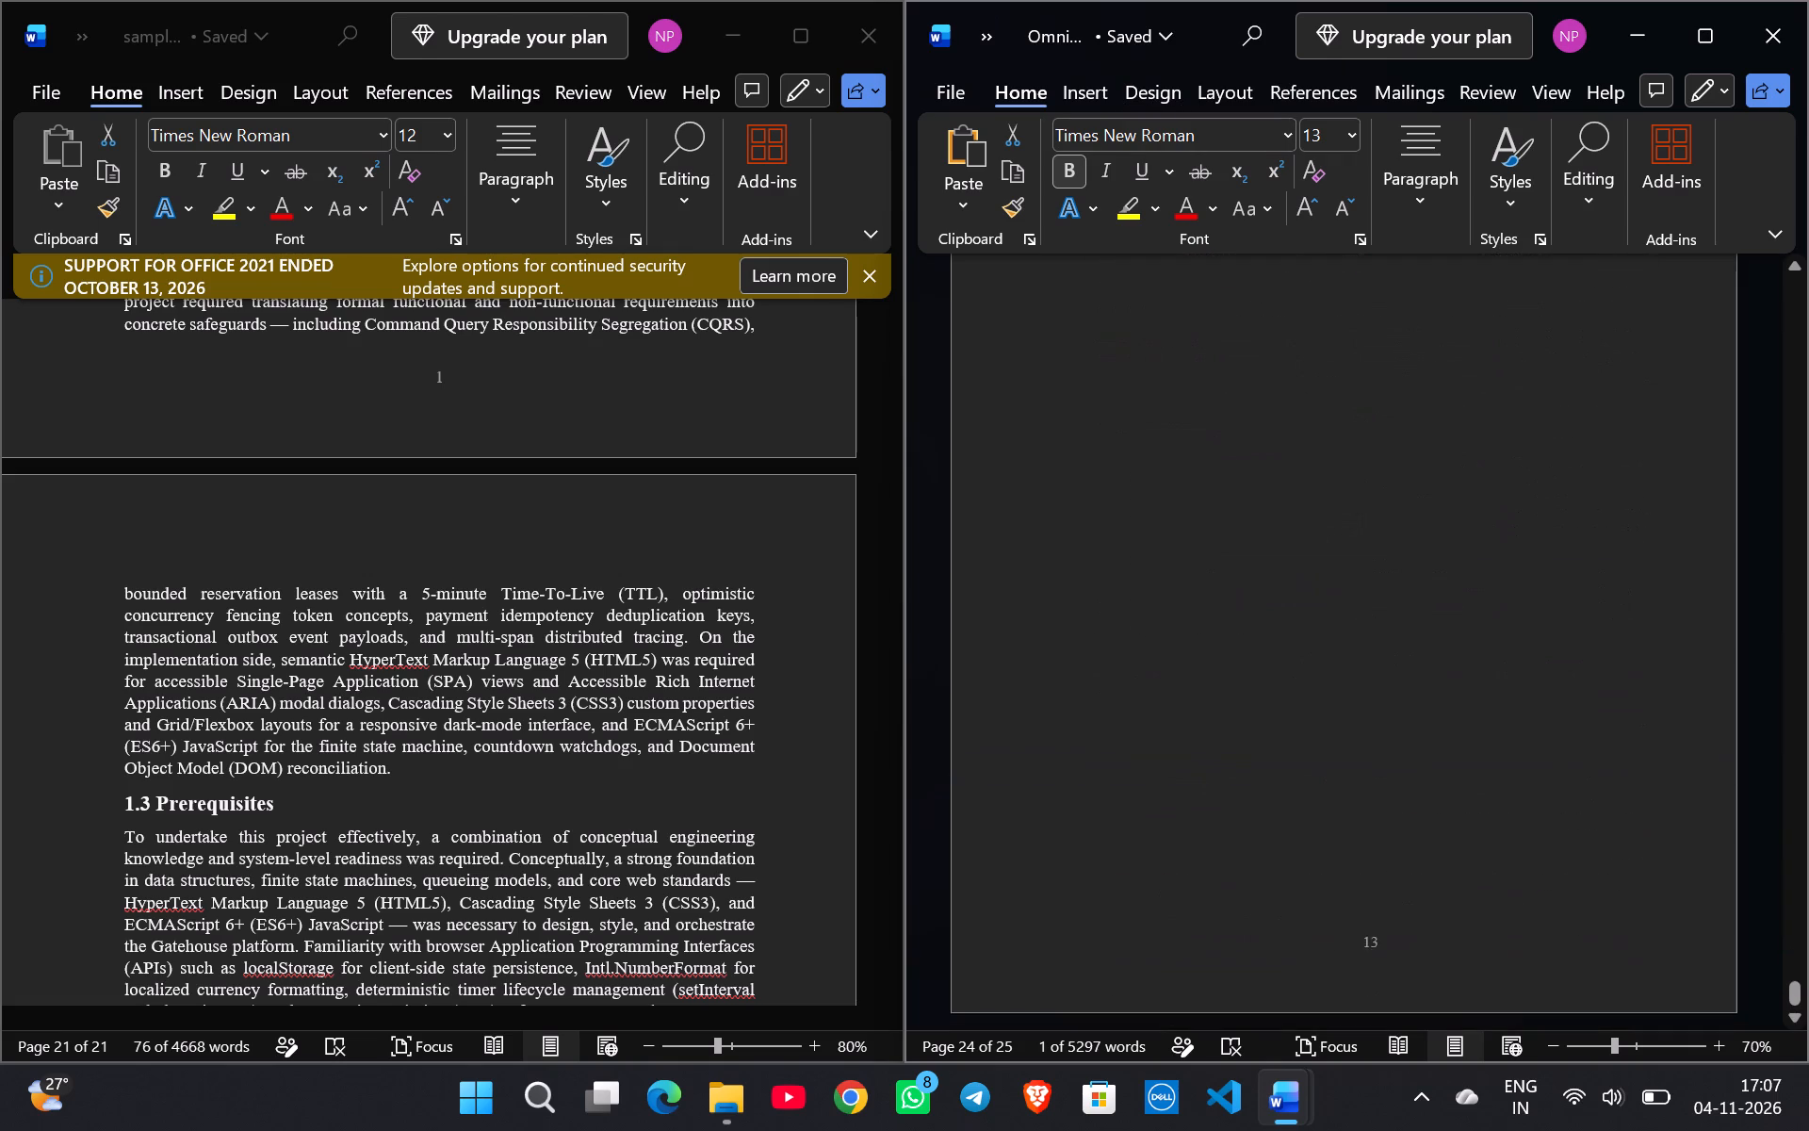
pyautogui.scroll(20, 1168, 601)
pyautogui.scroll(19, 1168, 601)
pyautogui.scroll(20, 1168, 601)
pyautogui.scroll(7, 1168, 601)
pyautogui.scroll(20, 526, 739)
pyautogui.scroll(4, 526, 739)
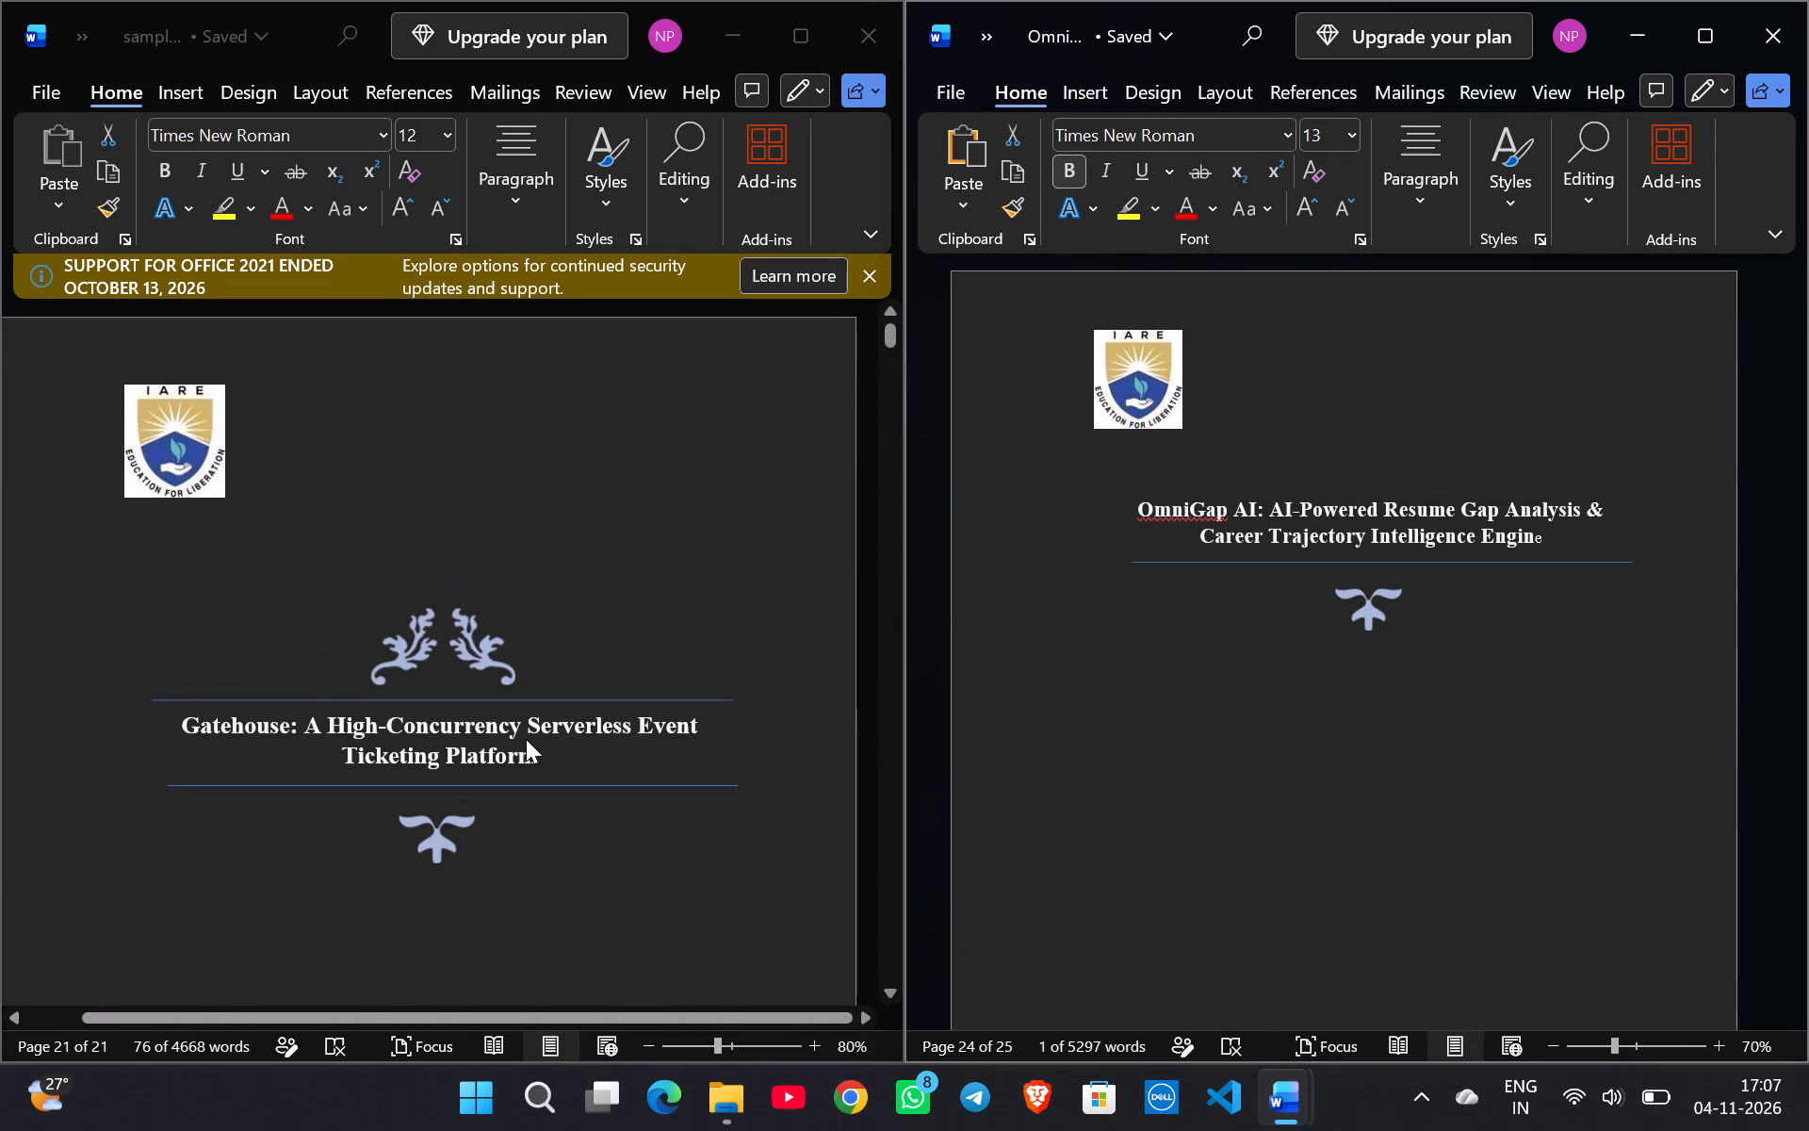
pyautogui.click(1546, 533)
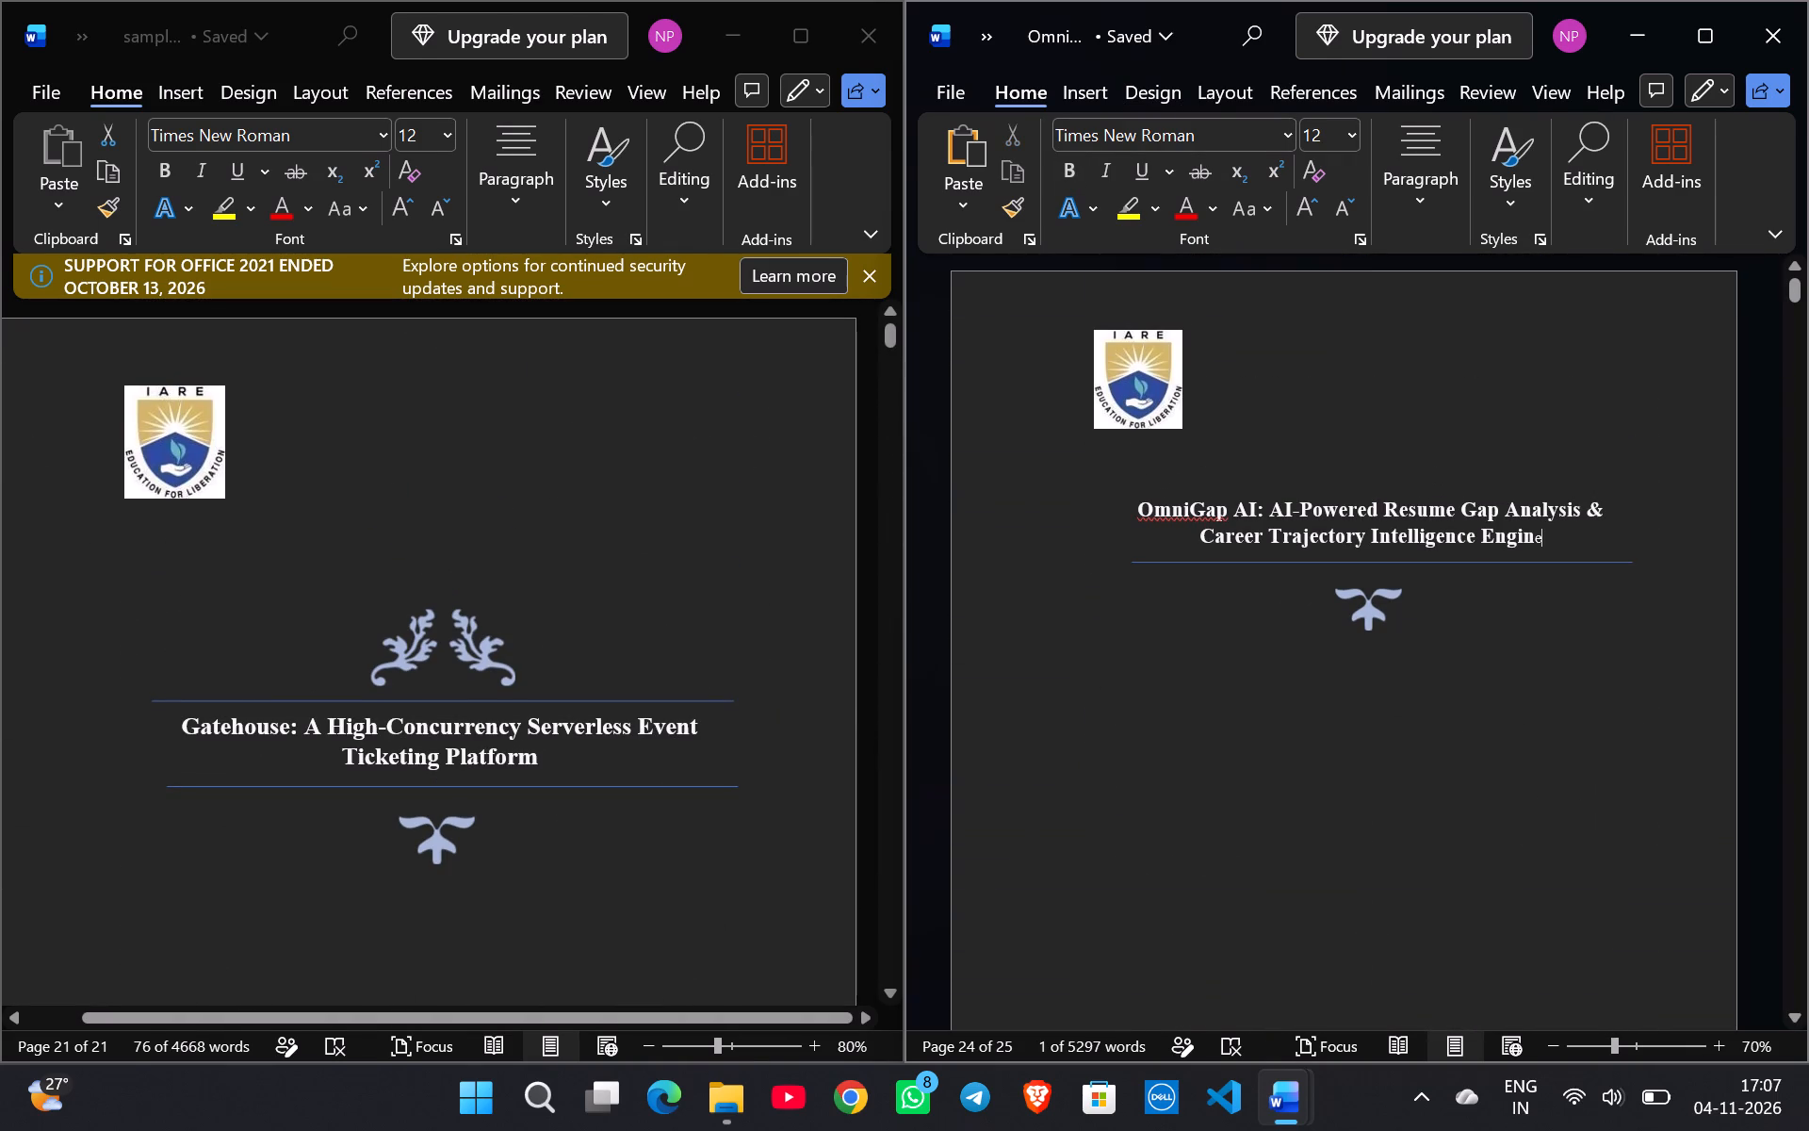
pyautogui.press('BackSpace')
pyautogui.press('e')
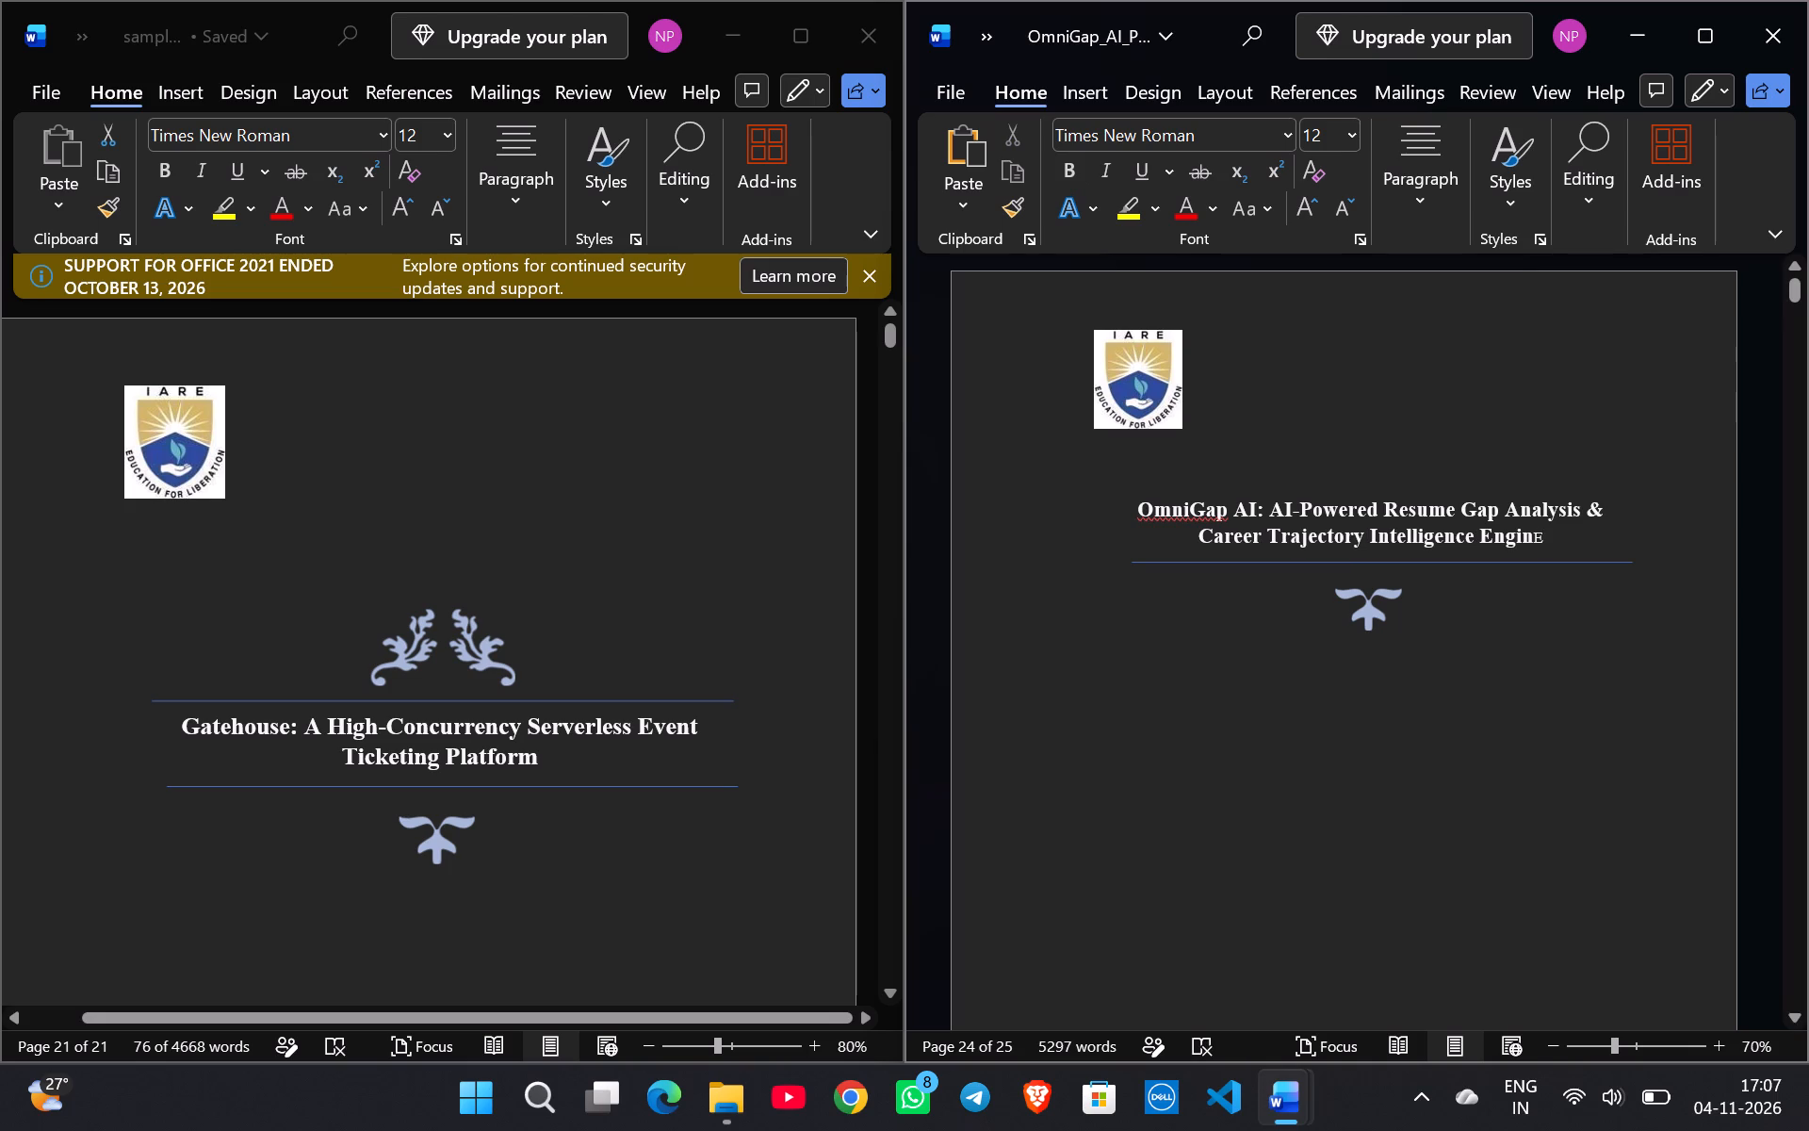
pyautogui.moveTo(1540, 534); pyautogui.dragTo(1532, 535)
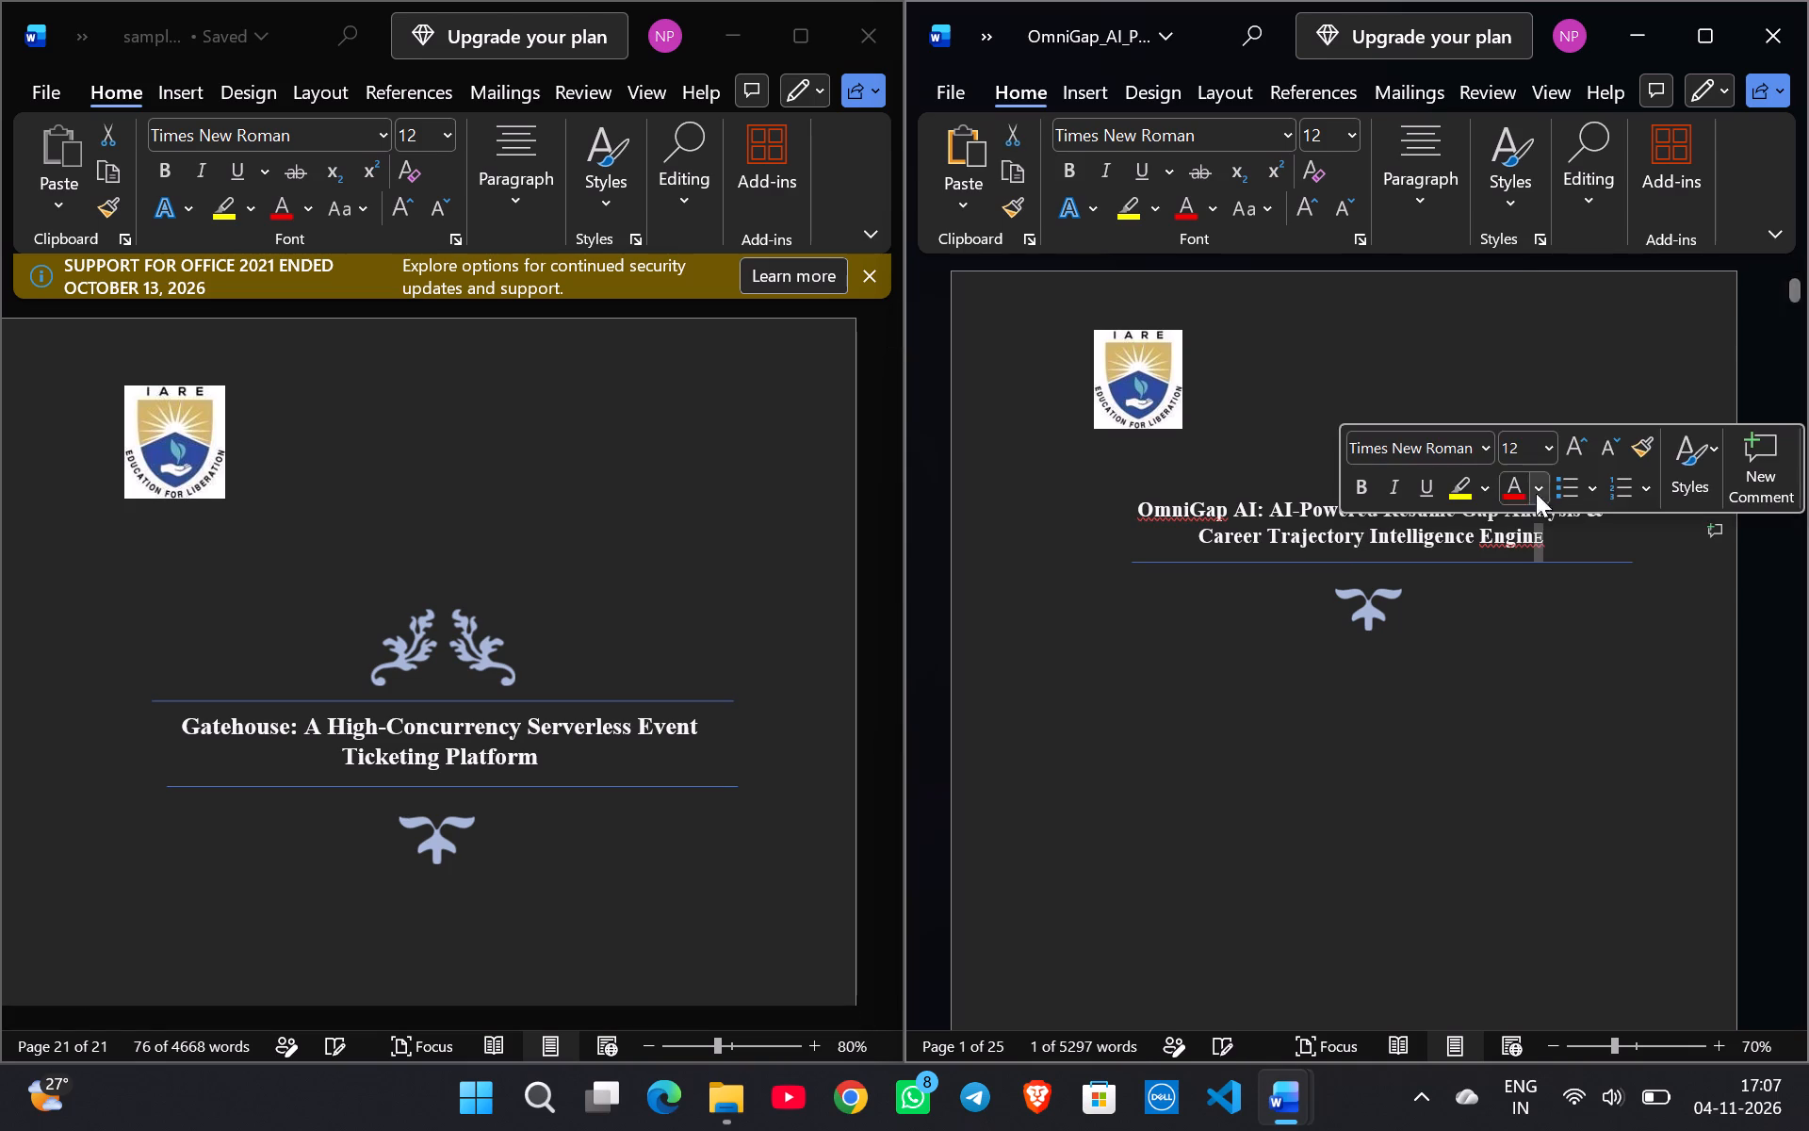
pyautogui.click(1367, 483)
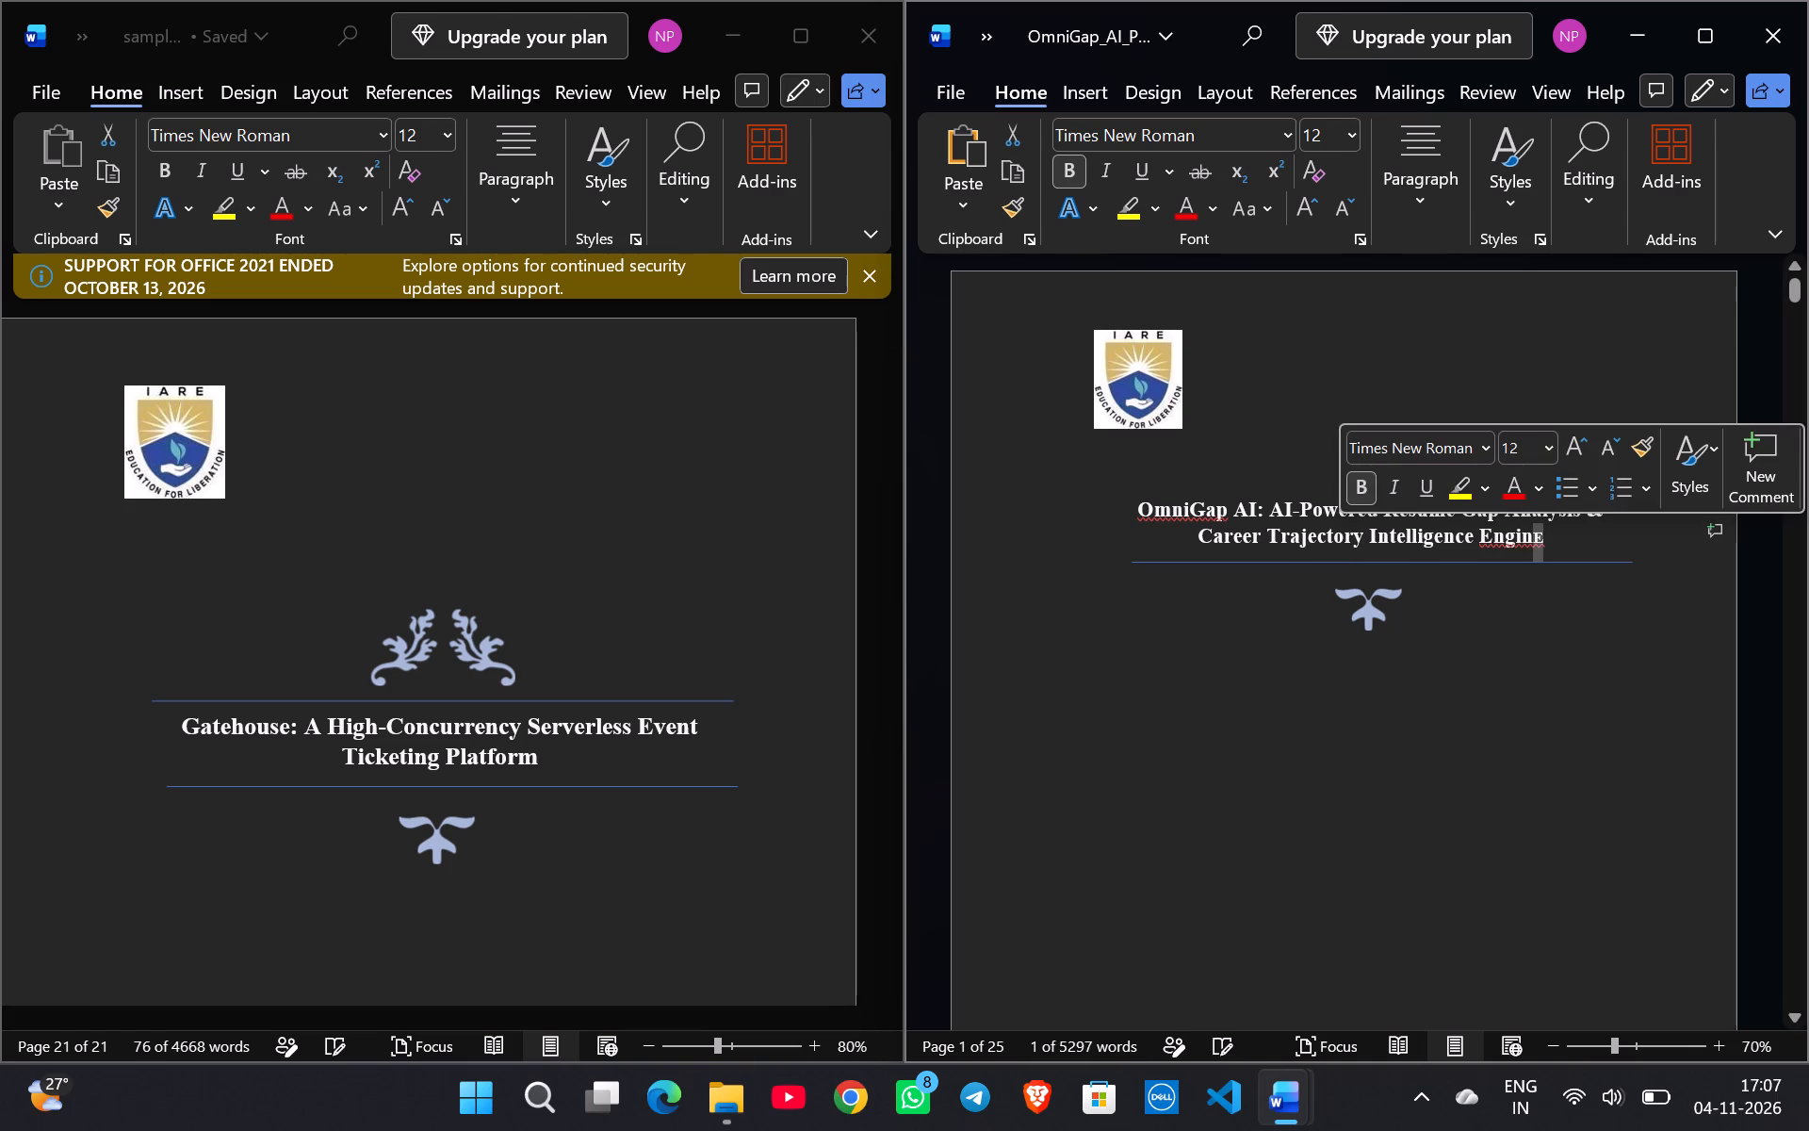
pyautogui.click(1565, 742)
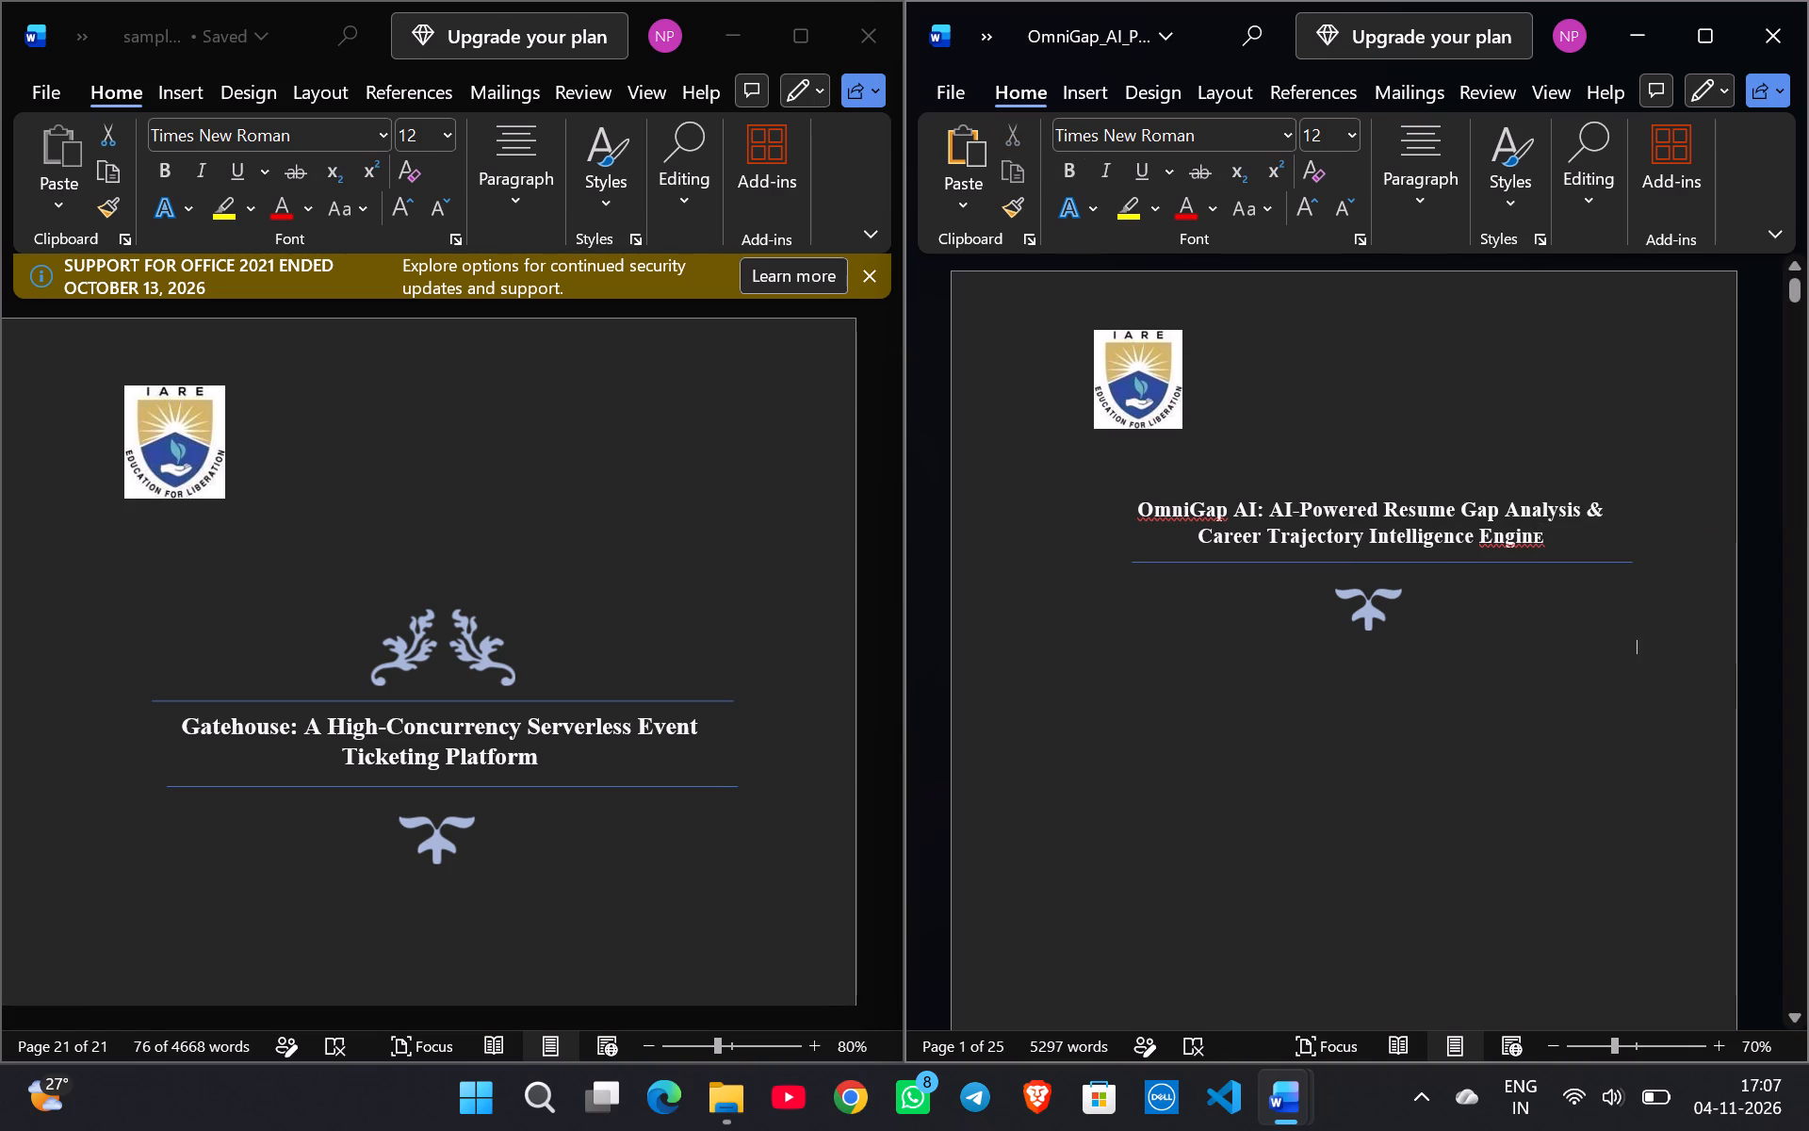
# Check the font size across the OmniGap cover title and set the last letter of "Engine" to 16 pt.
pyautogui.doubleClick(1481, 533)
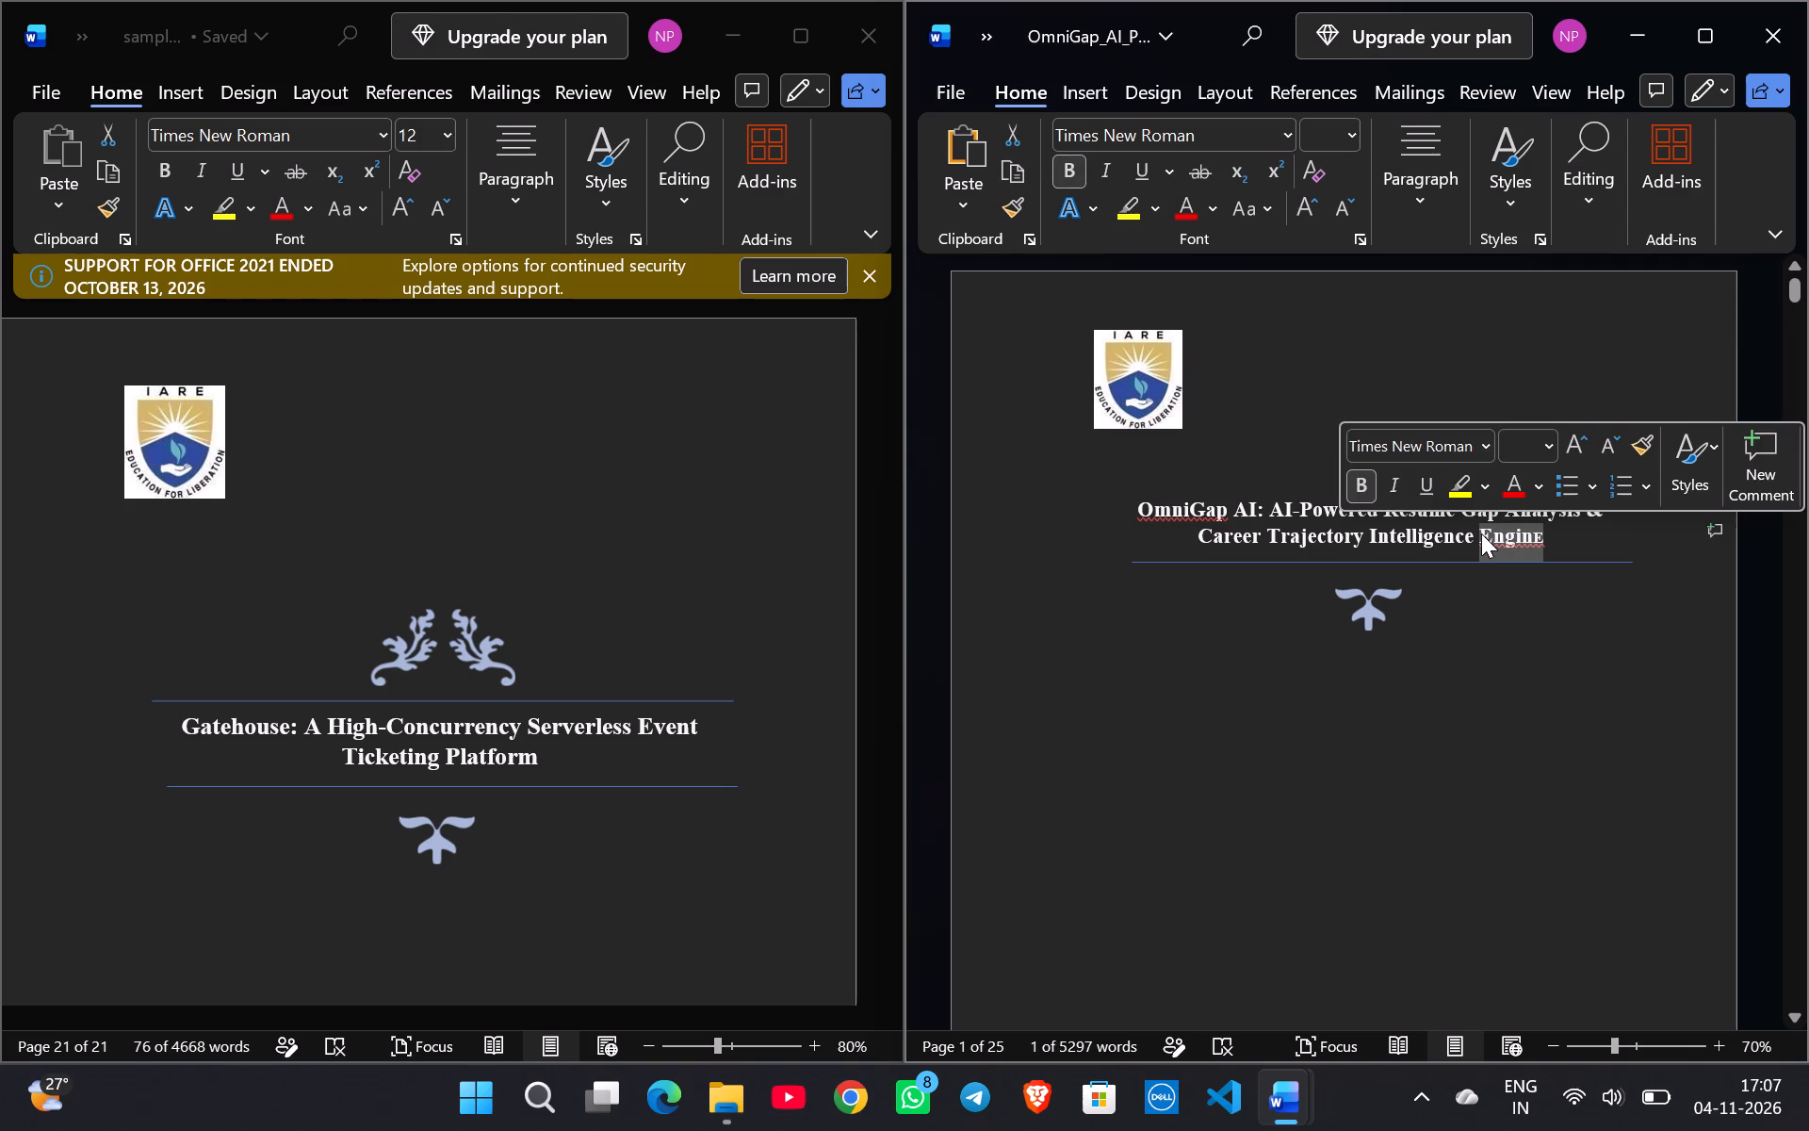
pyautogui.doubleClick(1266, 509)
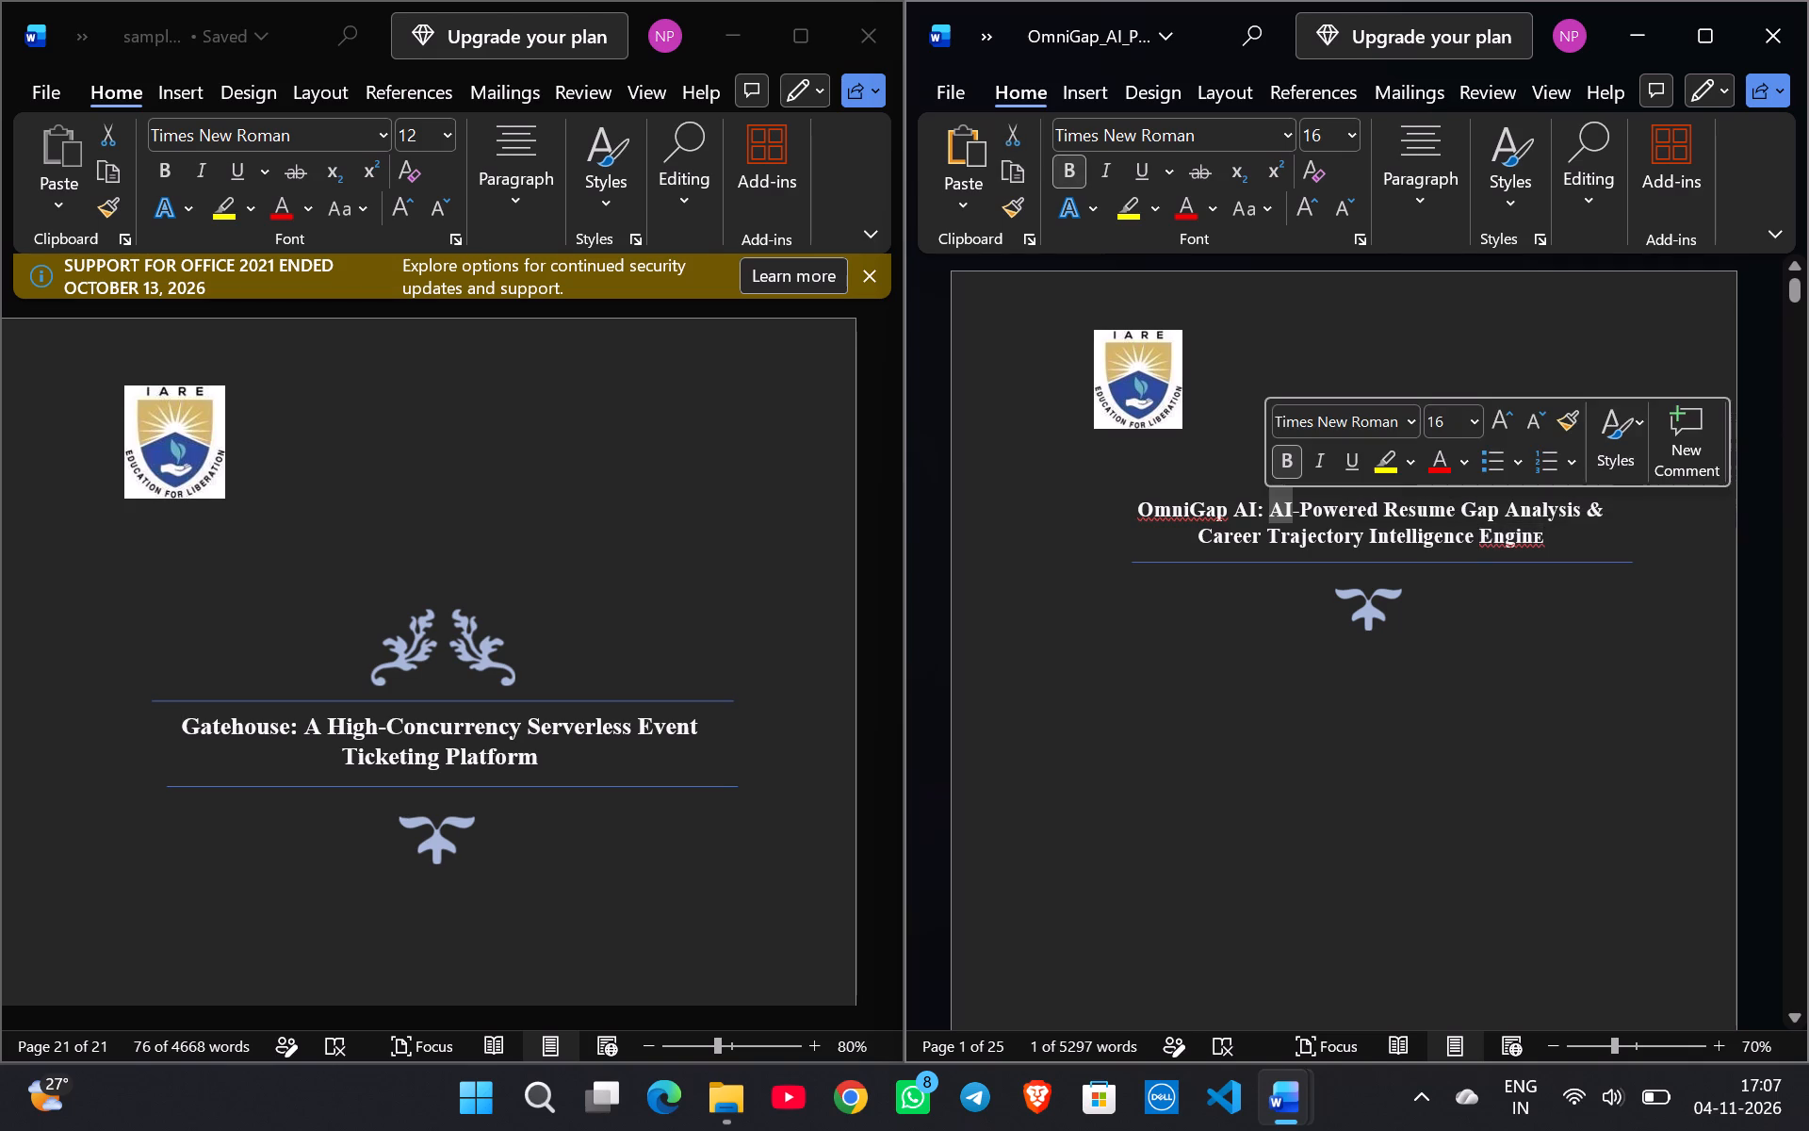
pyautogui.moveTo(1231, 513); pyautogui.dragTo(1214, 513)
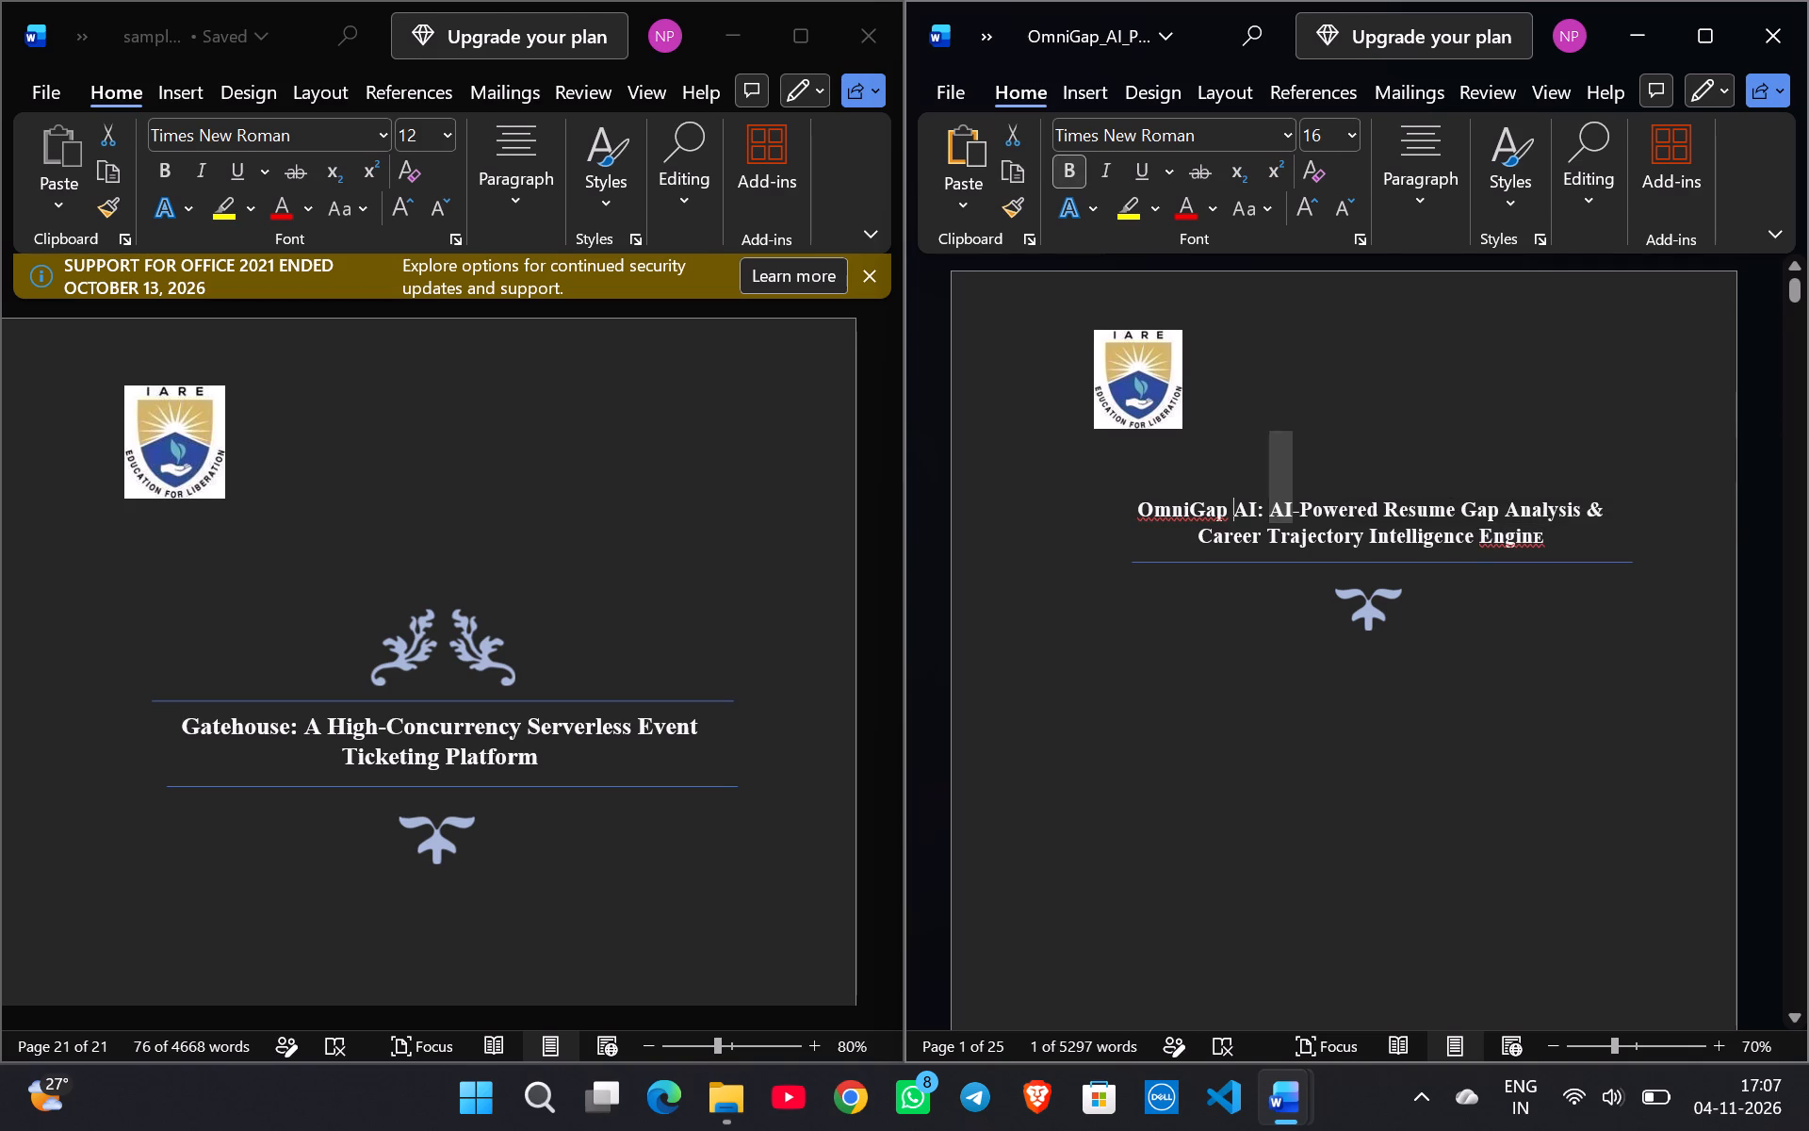
pyautogui.moveTo(1214, 513); pyautogui.dragTo(1183, 513)
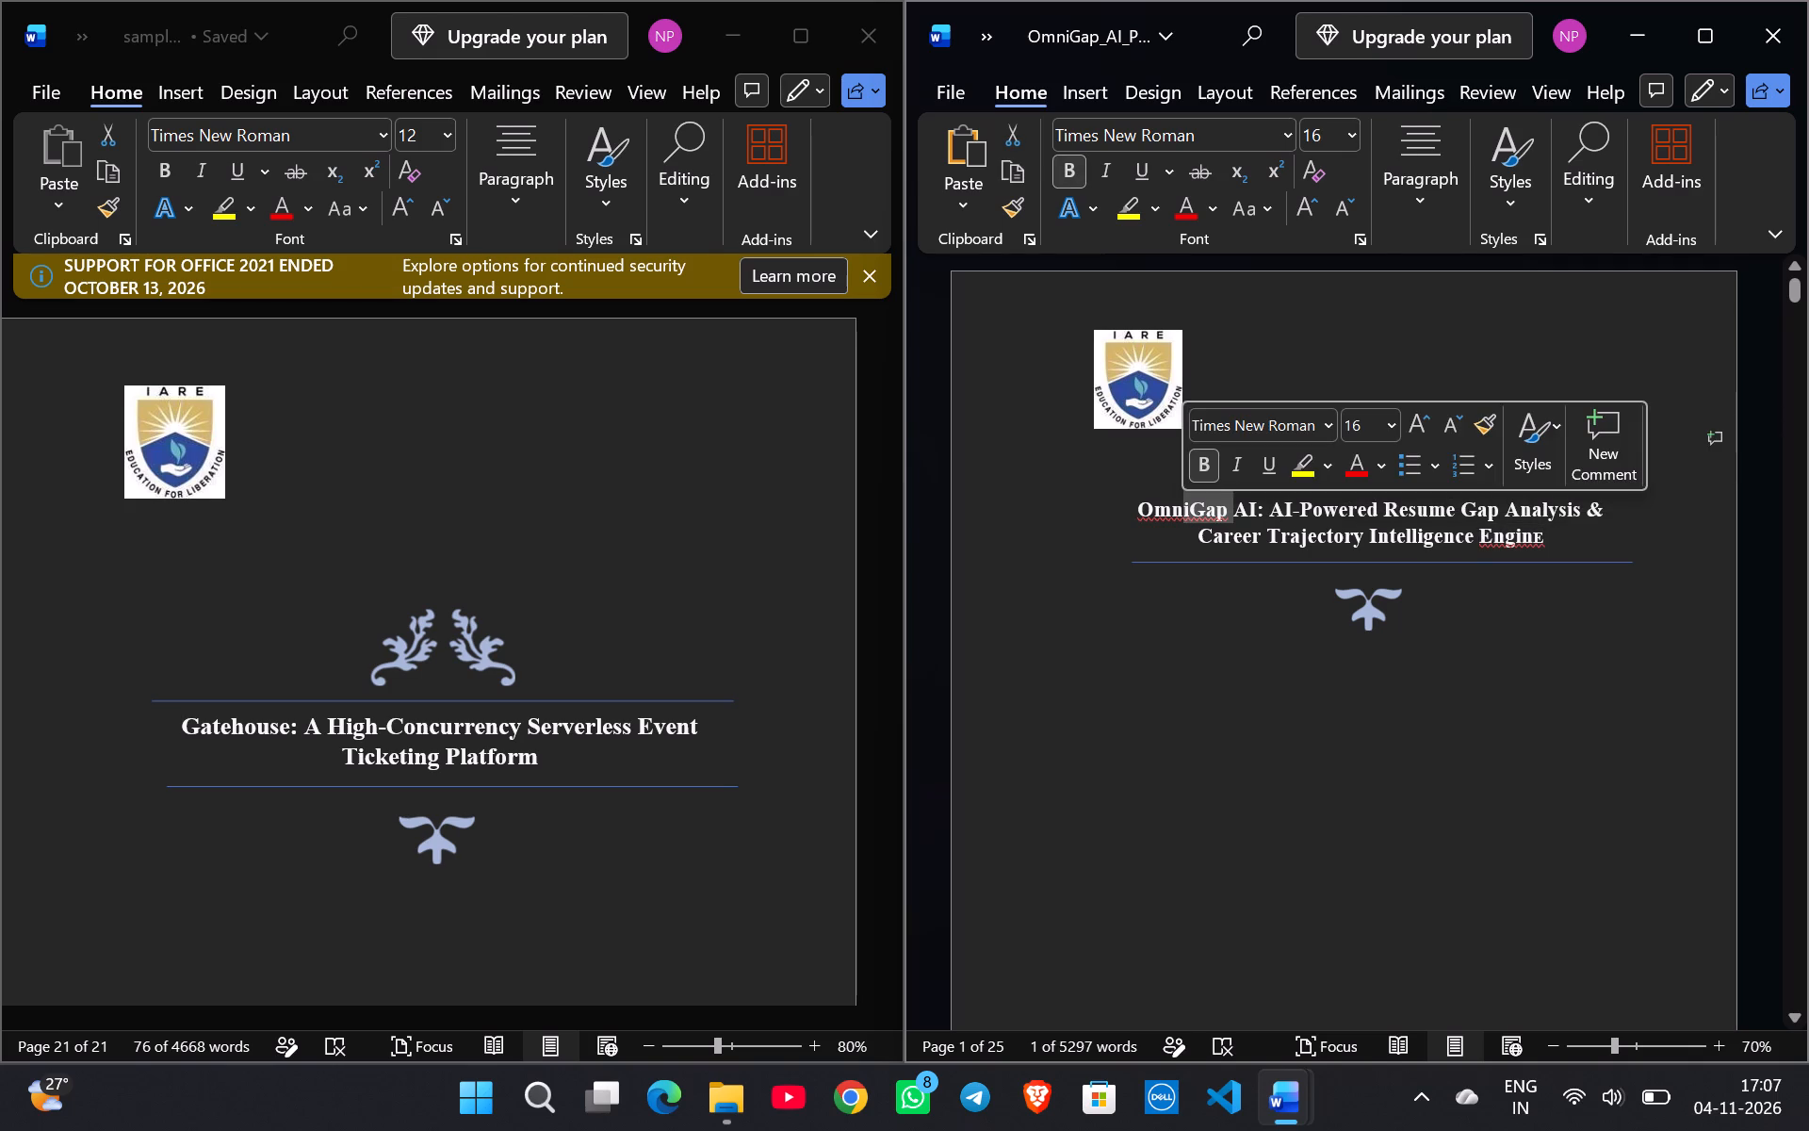
pyautogui.moveTo(1545, 537); pyautogui.dragTo(1537, 538)
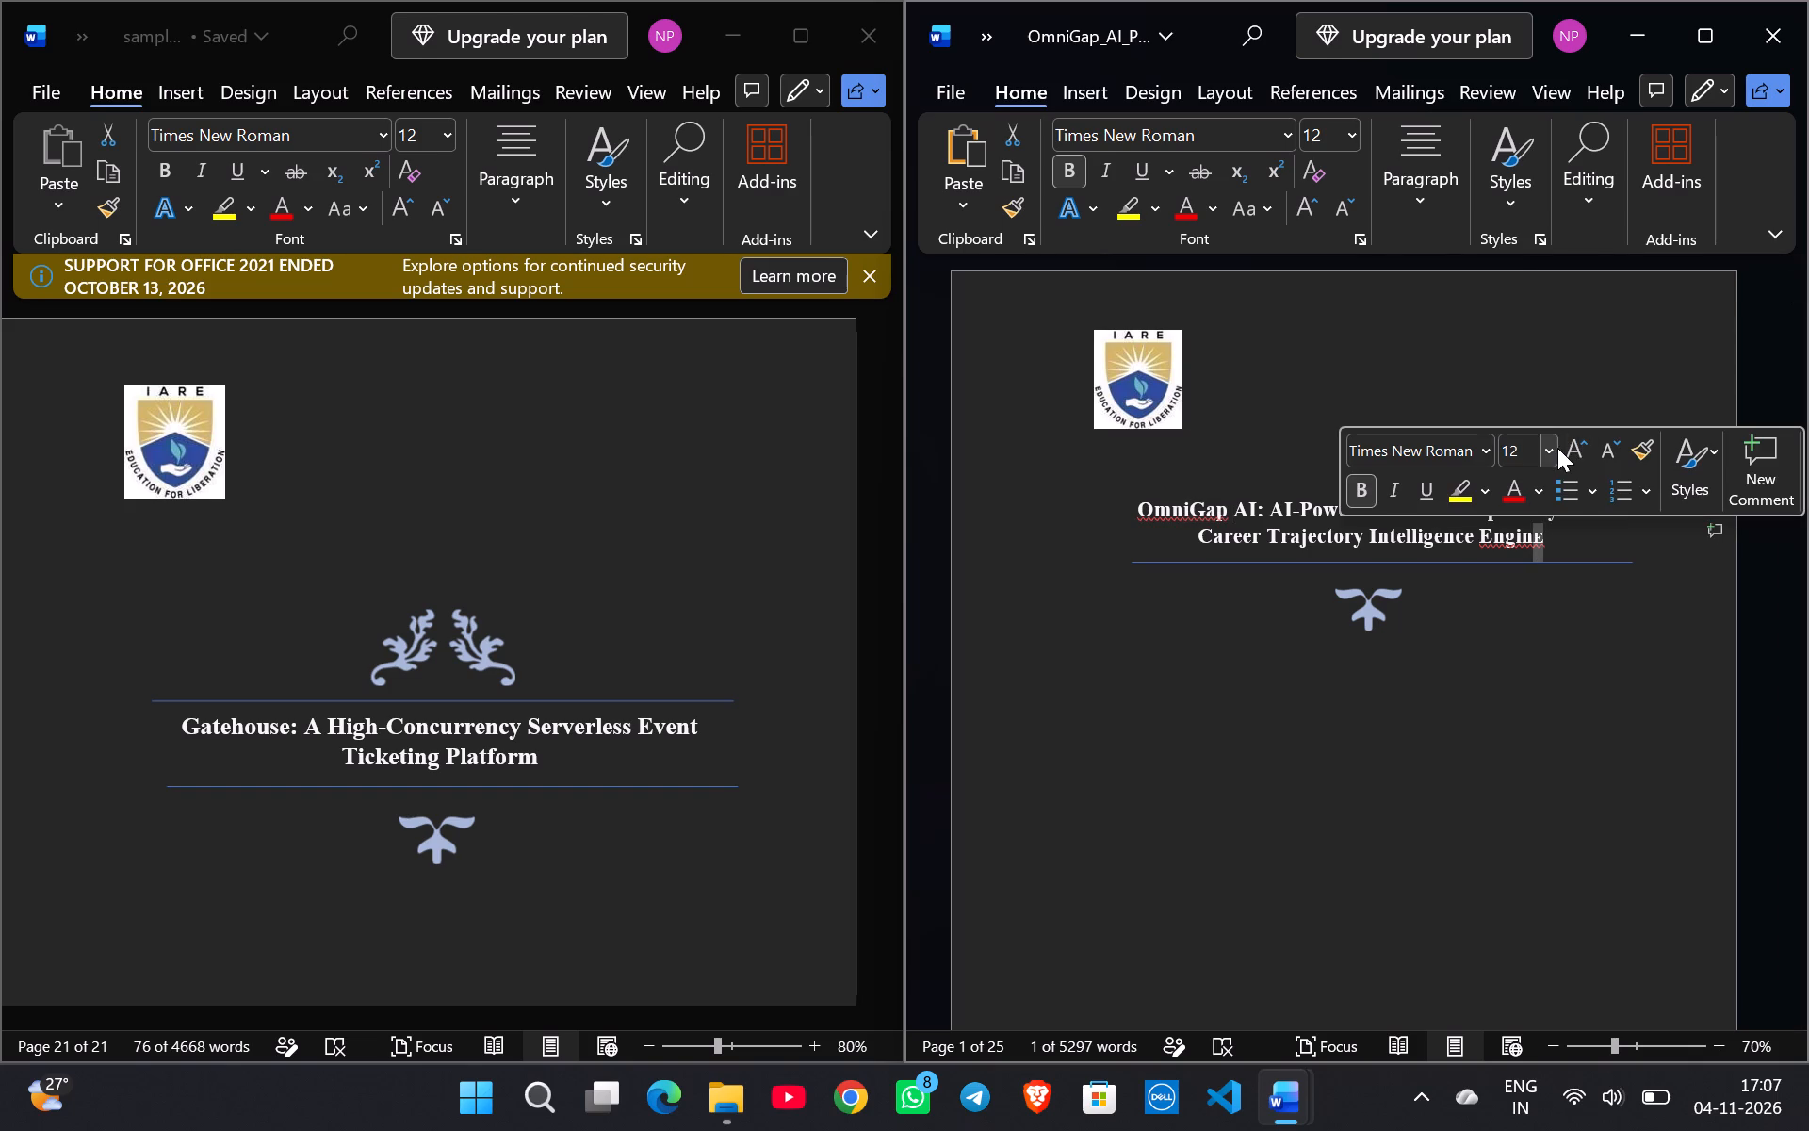
pyautogui.click(1555, 449)
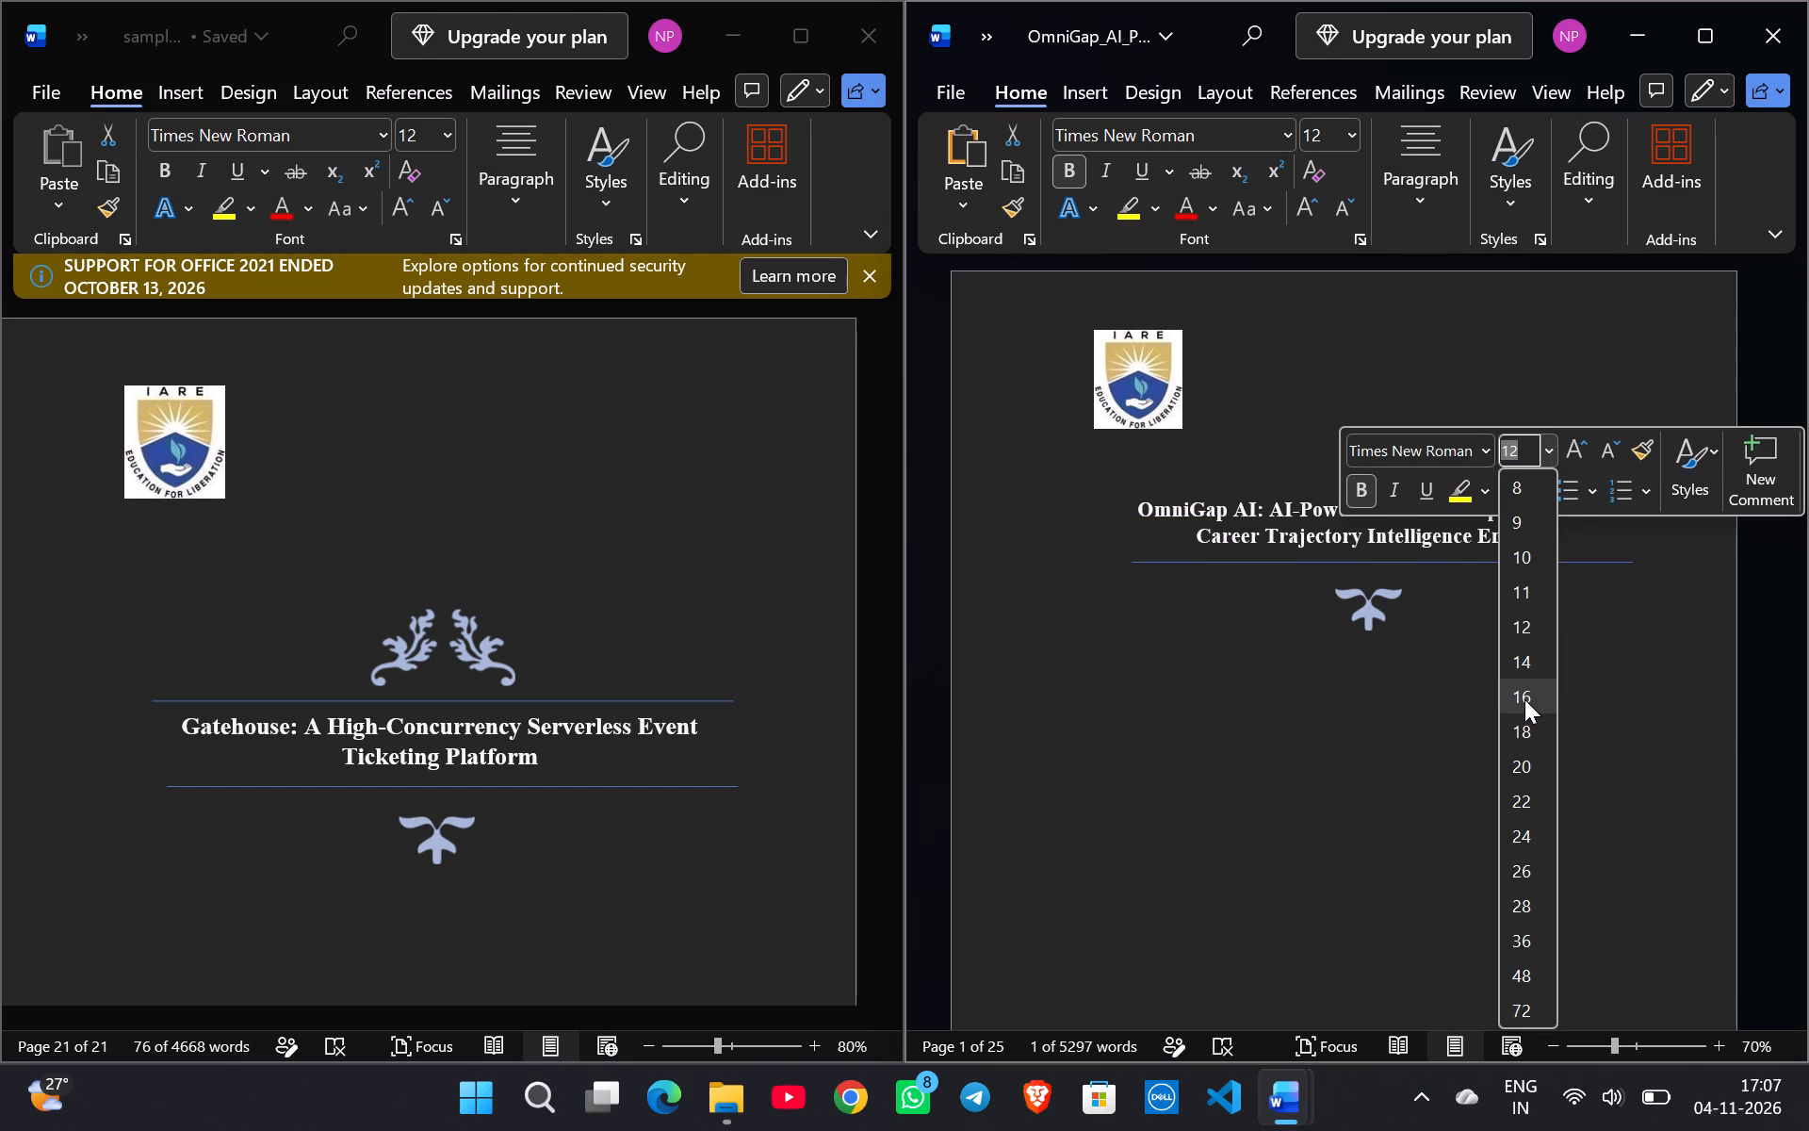
pyautogui.click(1524, 699)
pyautogui.click(1342, 743)
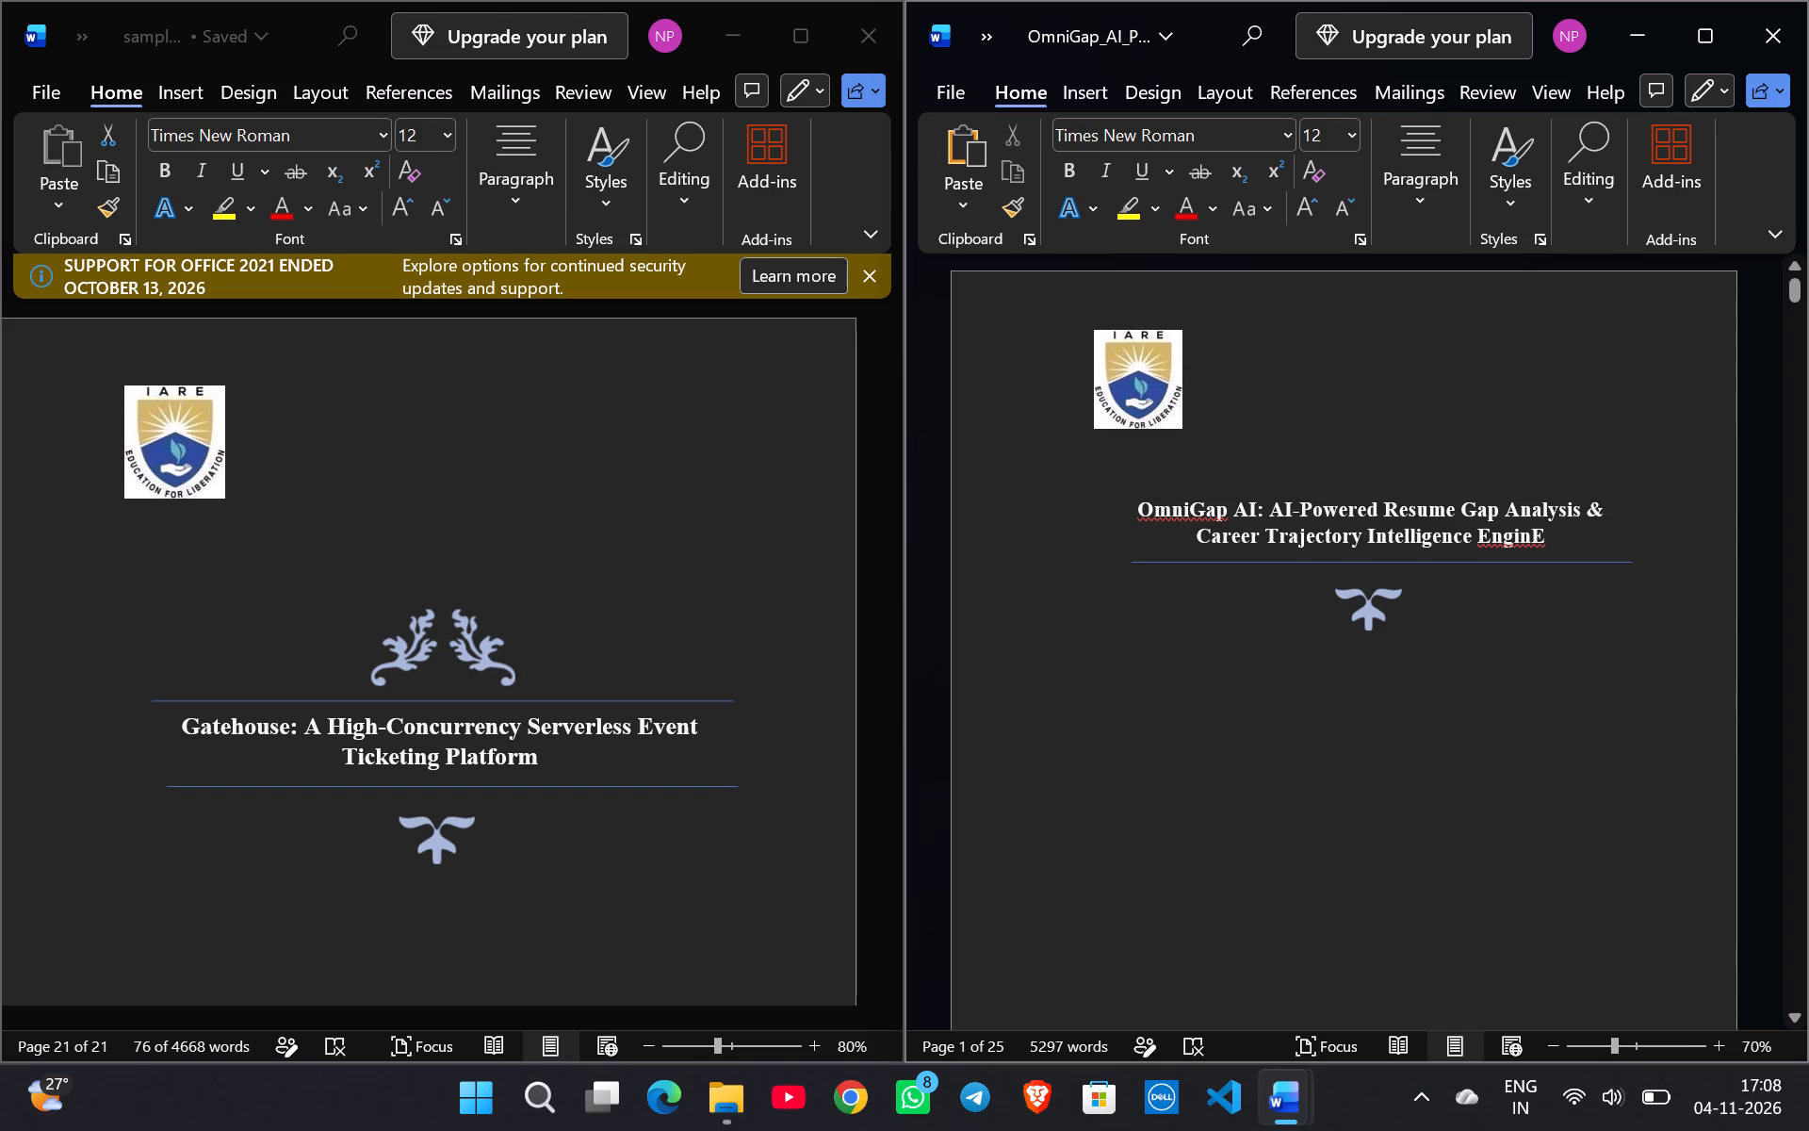
# Compare the font formatting of the OmniGap cover title with the sample Gatehouse cover title and inspect the sample's ornaments.
pyautogui.moveTo(1540, 538); pyautogui.dragTo(1509, 547)
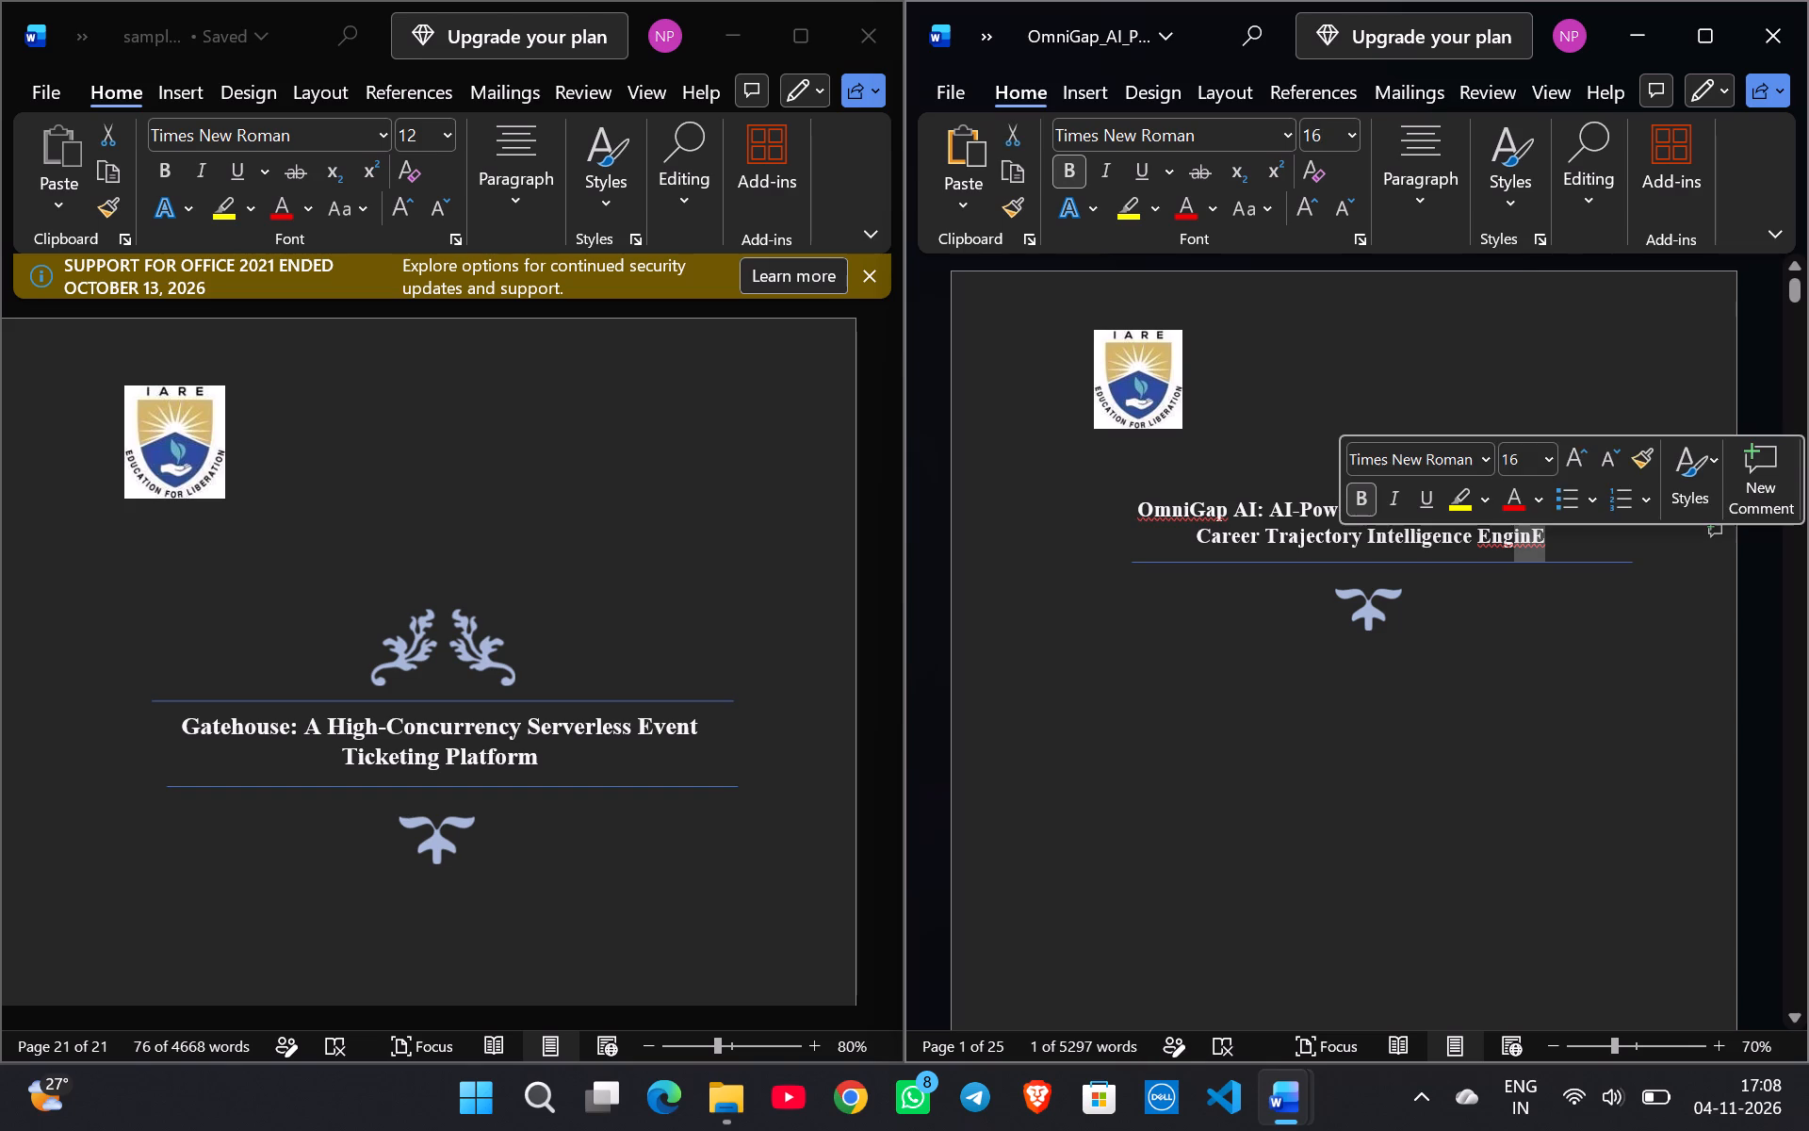
pyautogui.moveTo(1252, 509); pyautogui.dragTo(1356, 511)
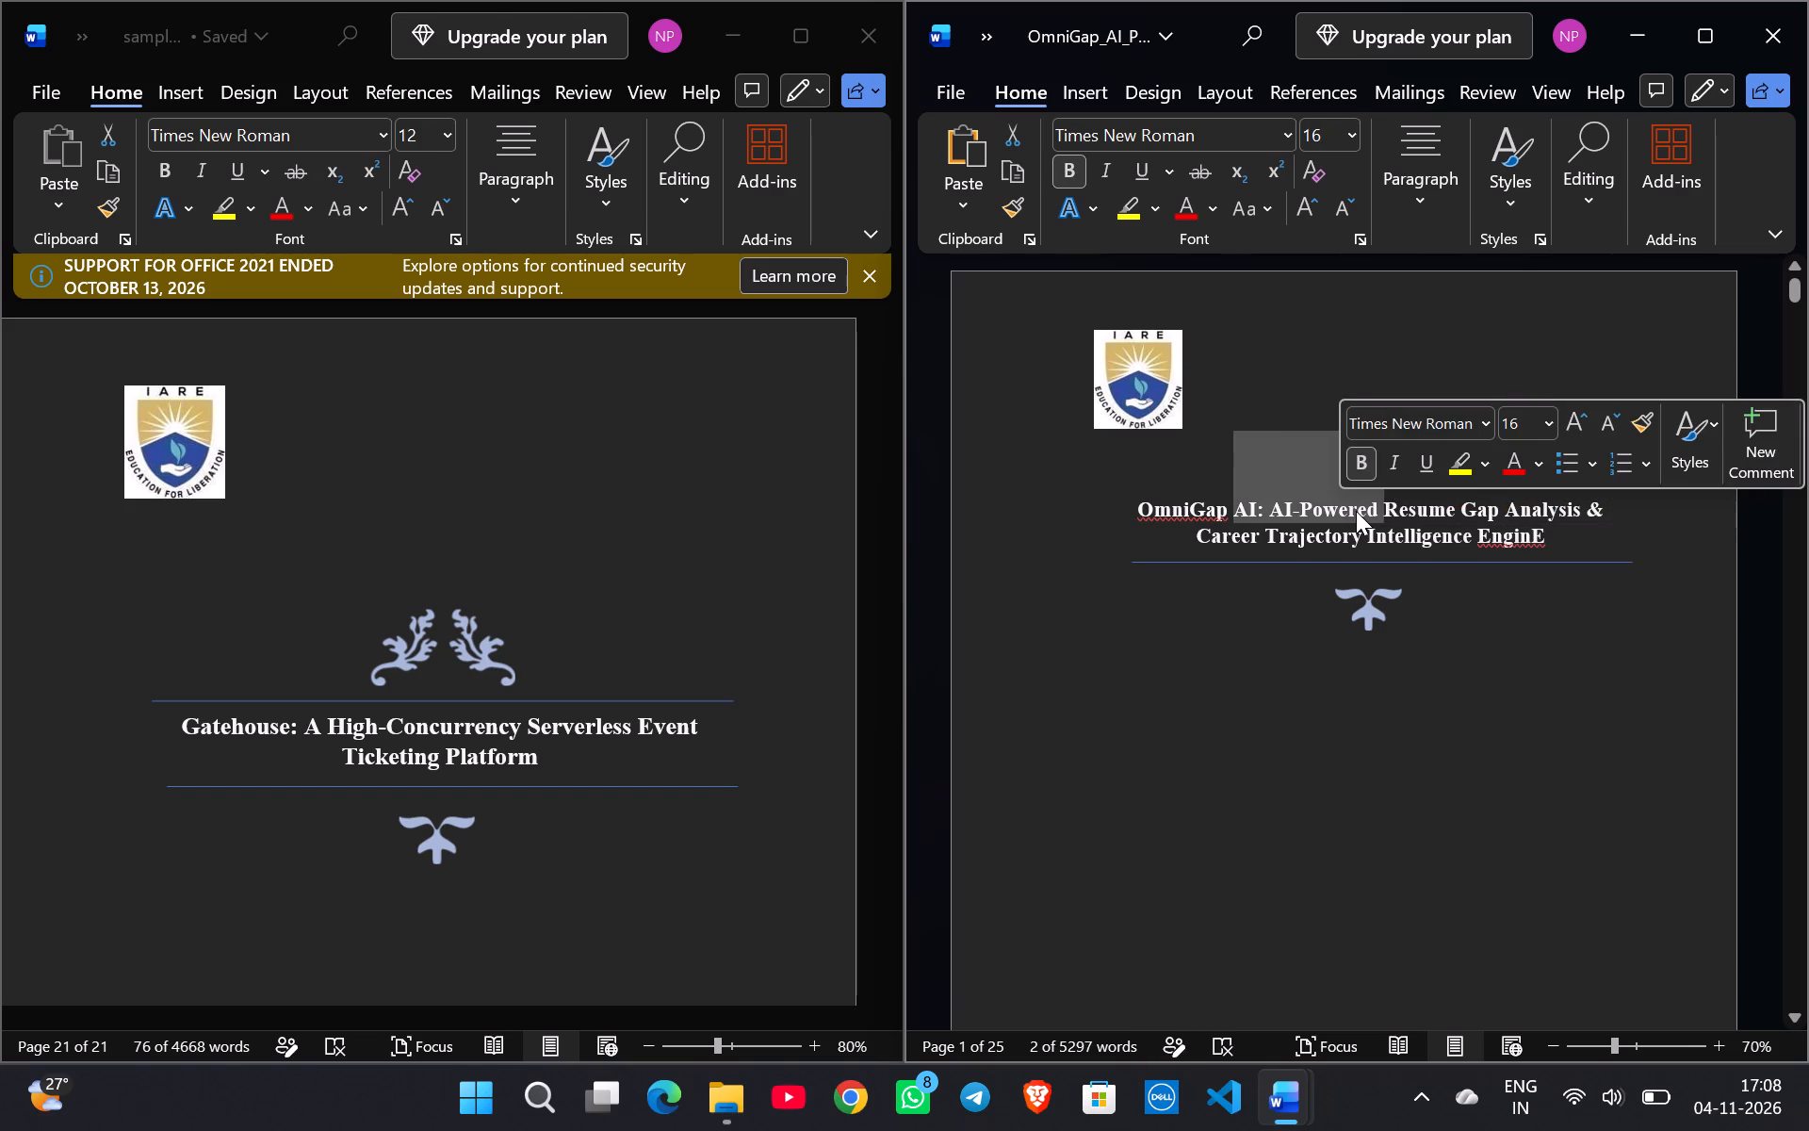
pyautogui.moveTo(1556, 541); pyautogui.dragTo(1509, 529)
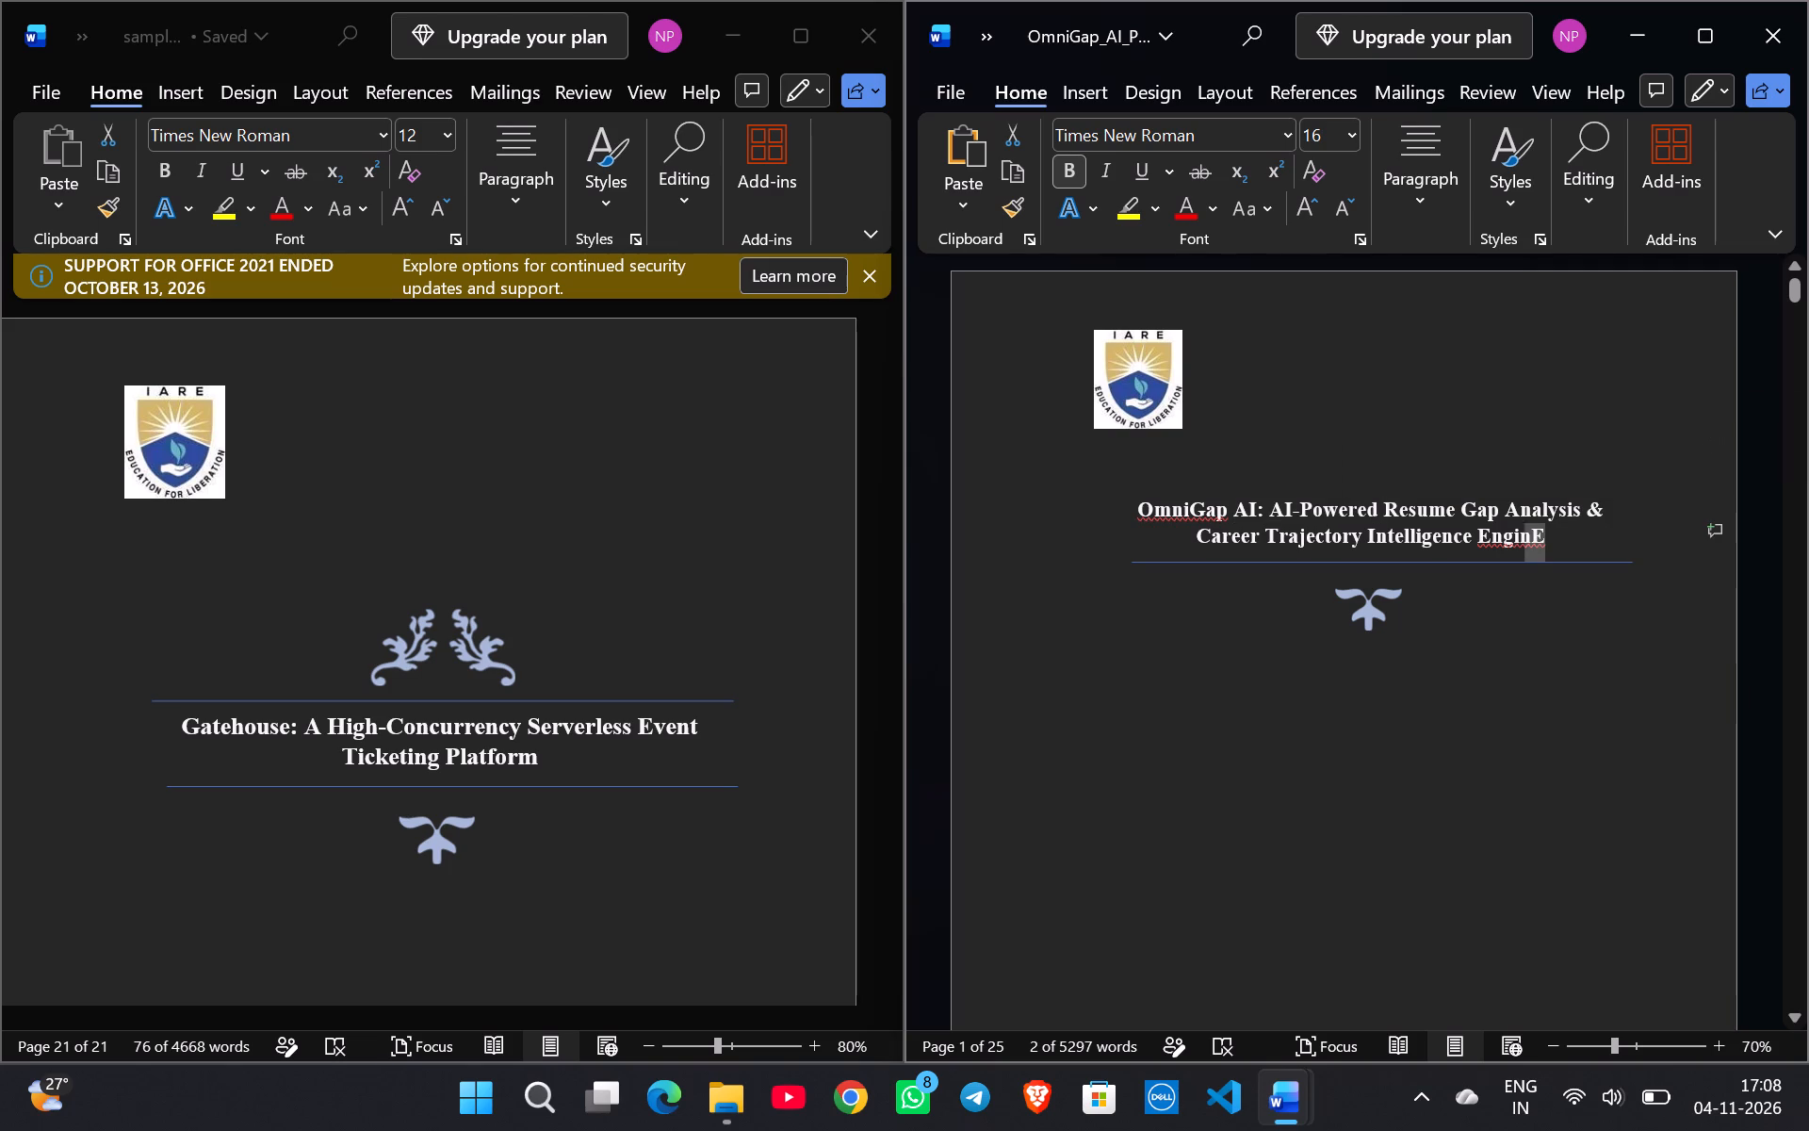
pyautogui.moveTo(1509, 529); pyautogui.dragTo(1477, 532)
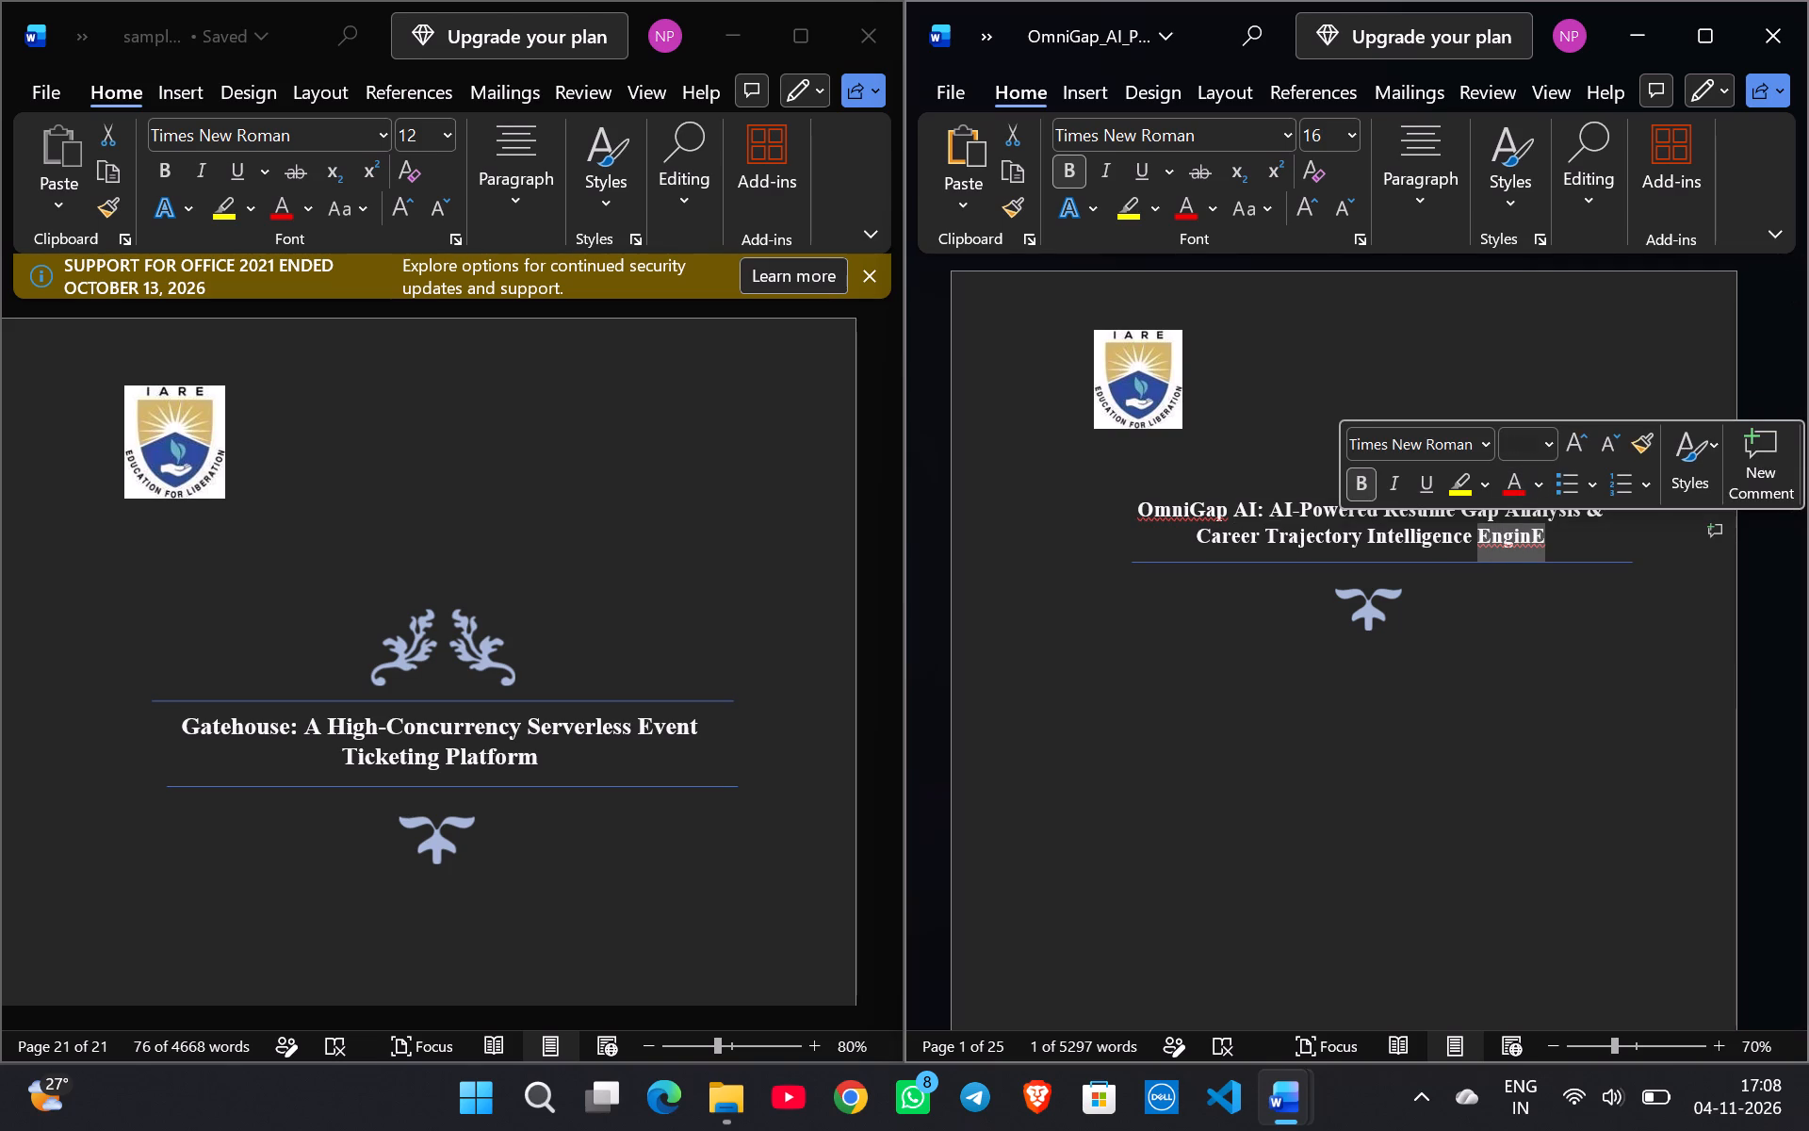
pyautogui.click(1528, 615)
pyautogui.click(1437, 532)
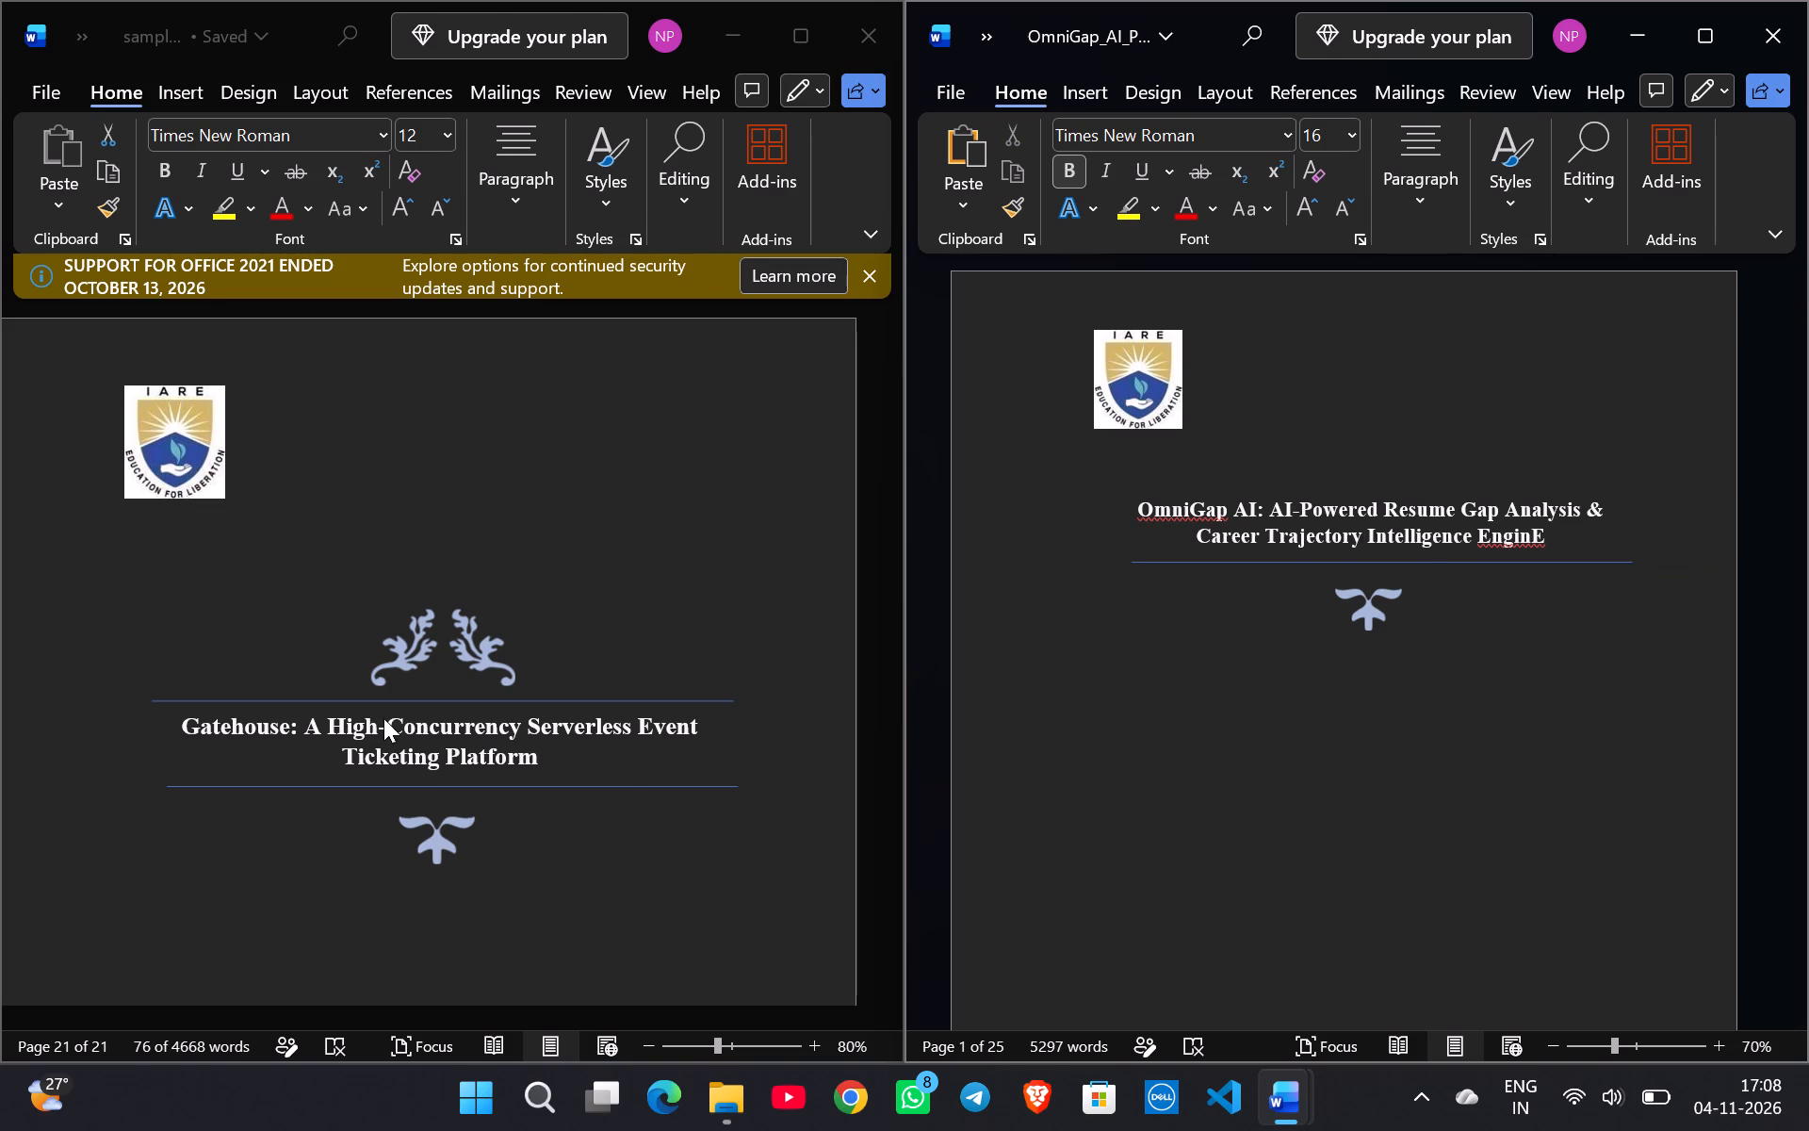
pyautogui.moveTo(365, 726); pyautogui.dragTo(464, 756)
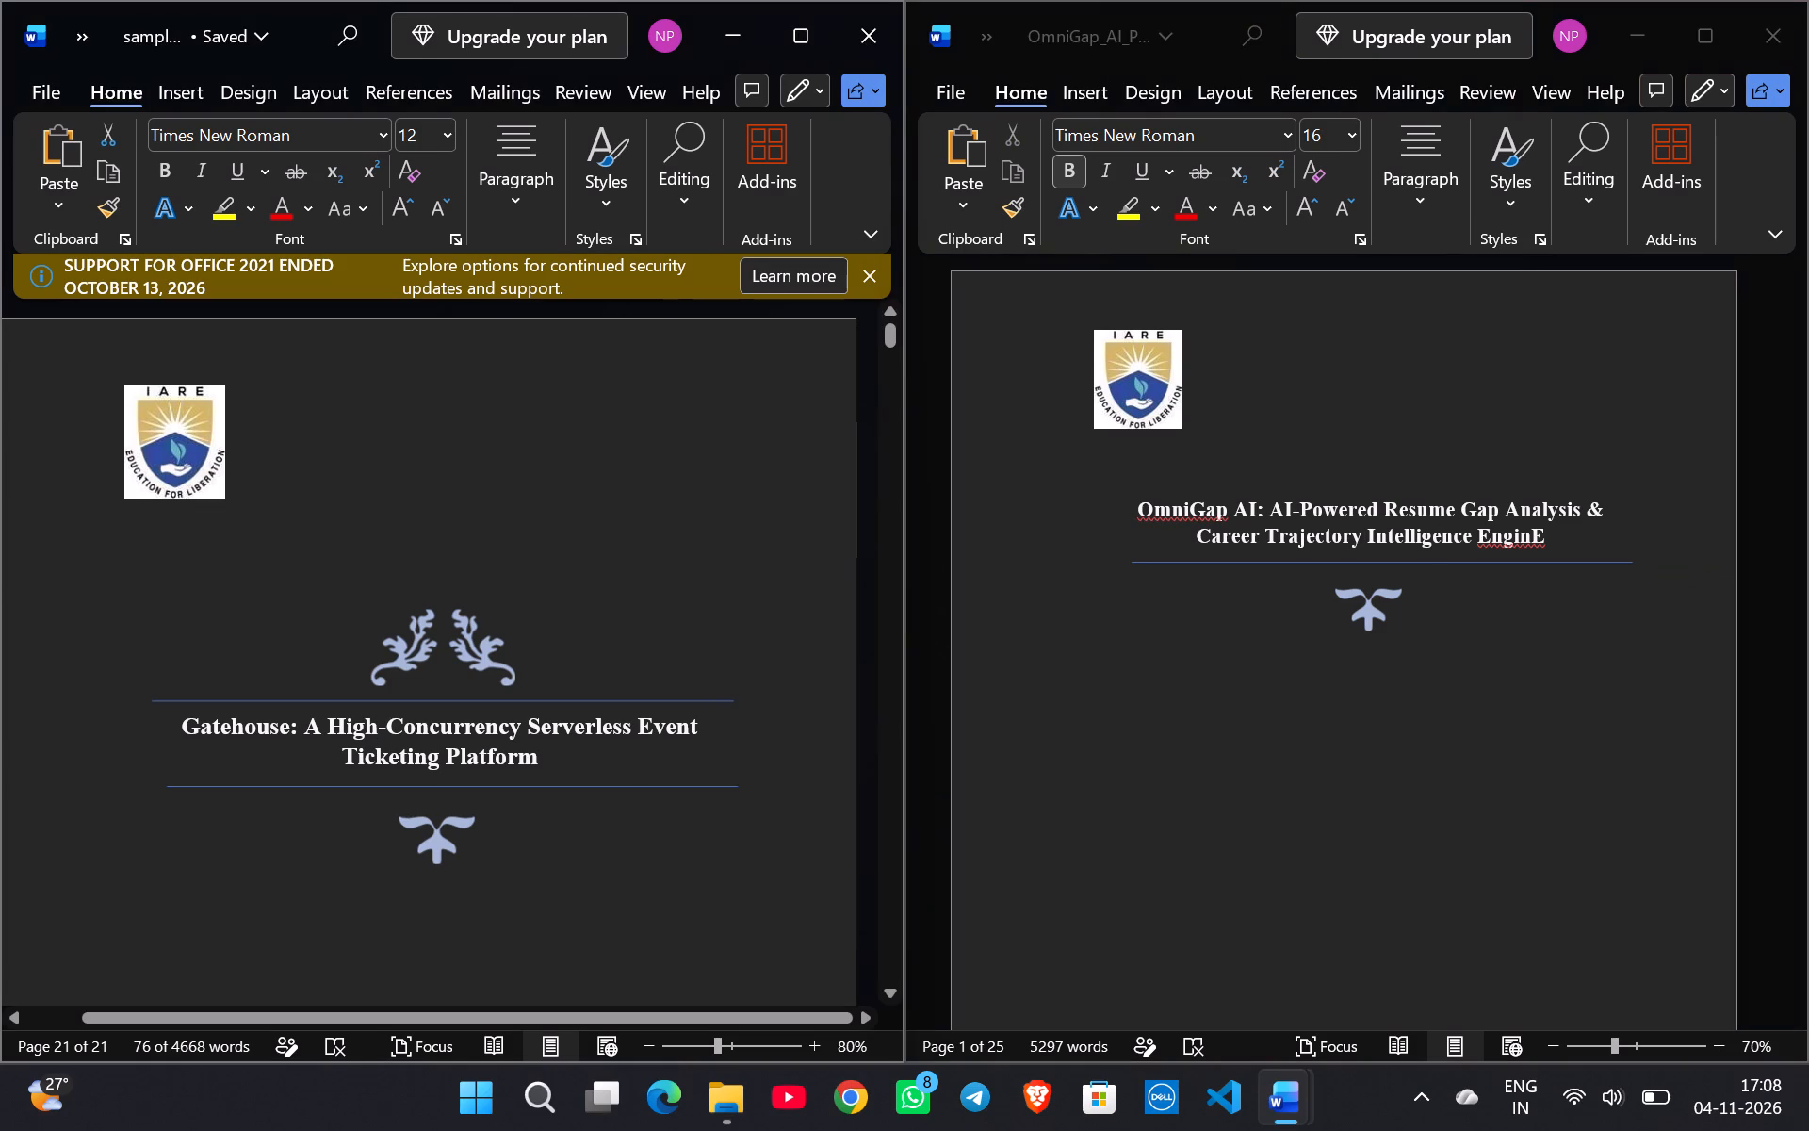
pyautogui.moveTo(464, 756); pyautogui.dragTo(469, 757)
pyautogui.moveTo(469, 757); pyautogui.dragTo(414, 734)
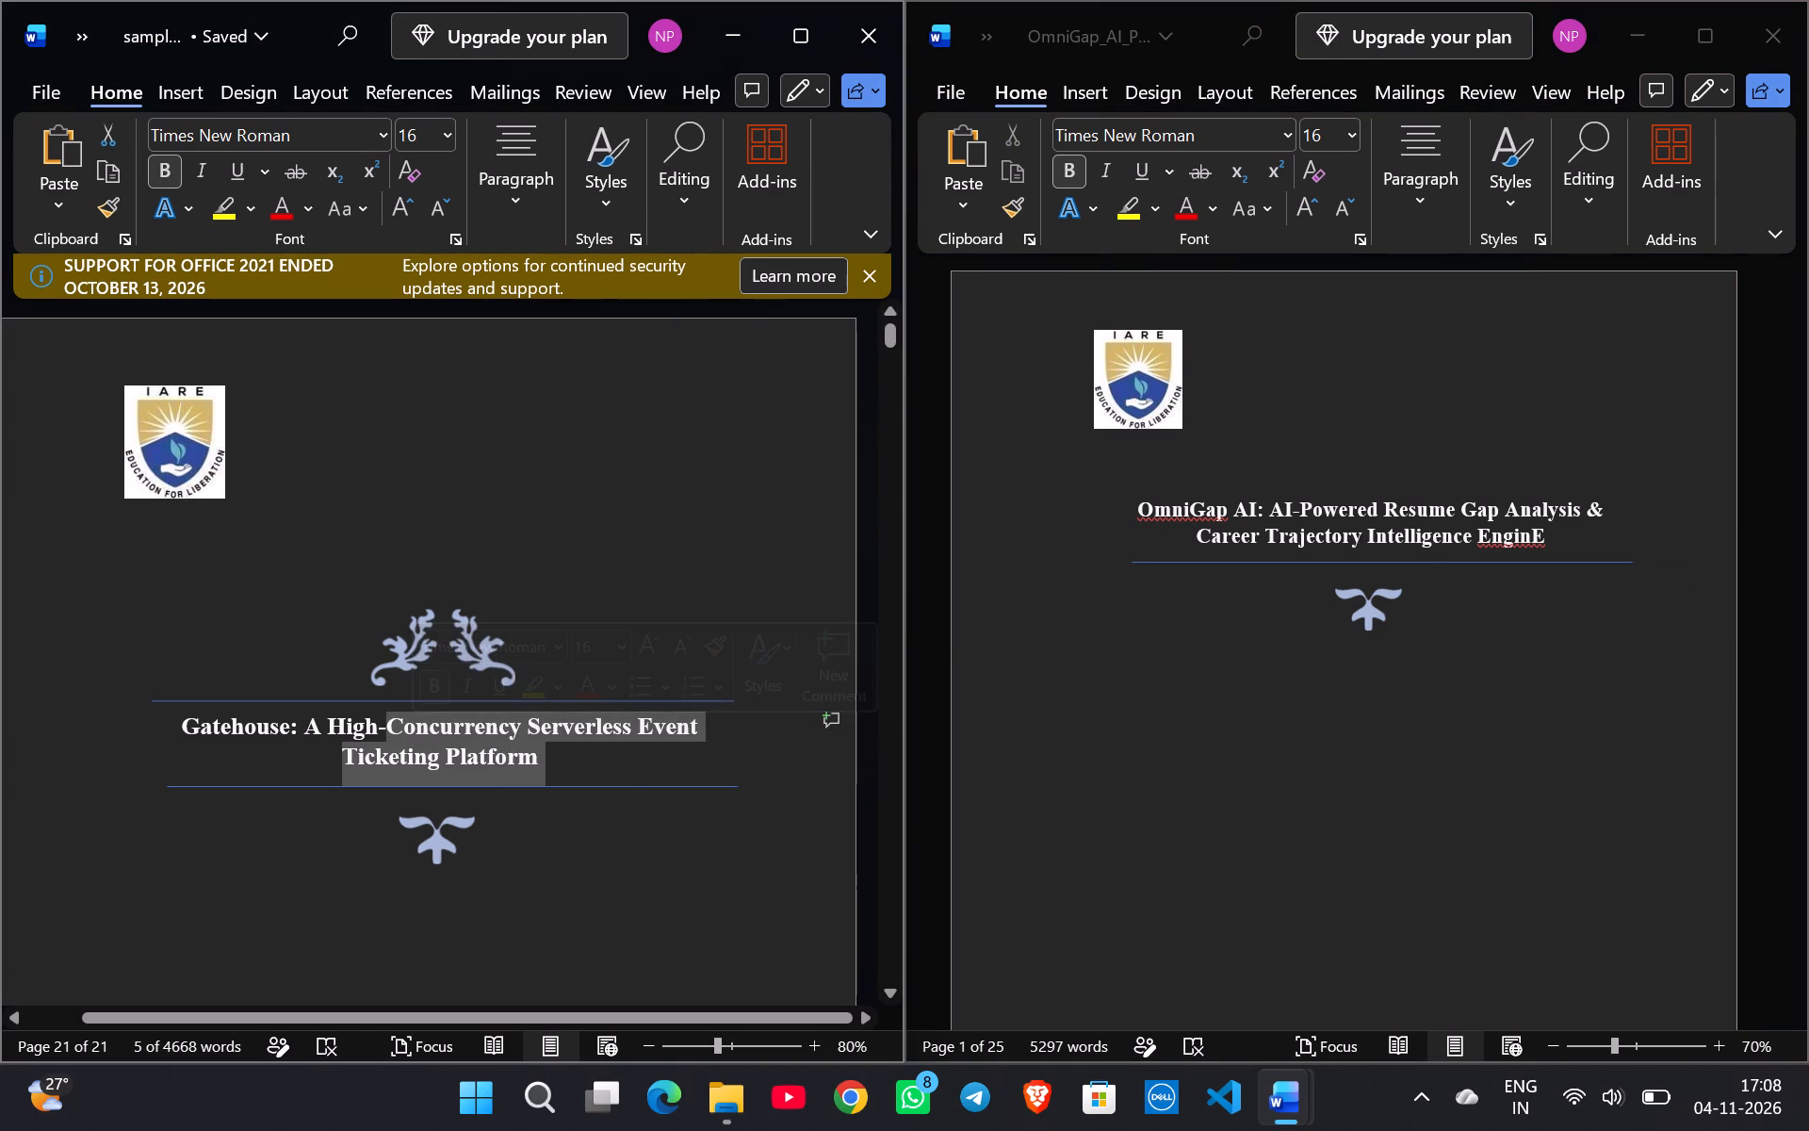
pyautogui.click(706, 844)
pyautogui.scroll(1, 1113, 749)
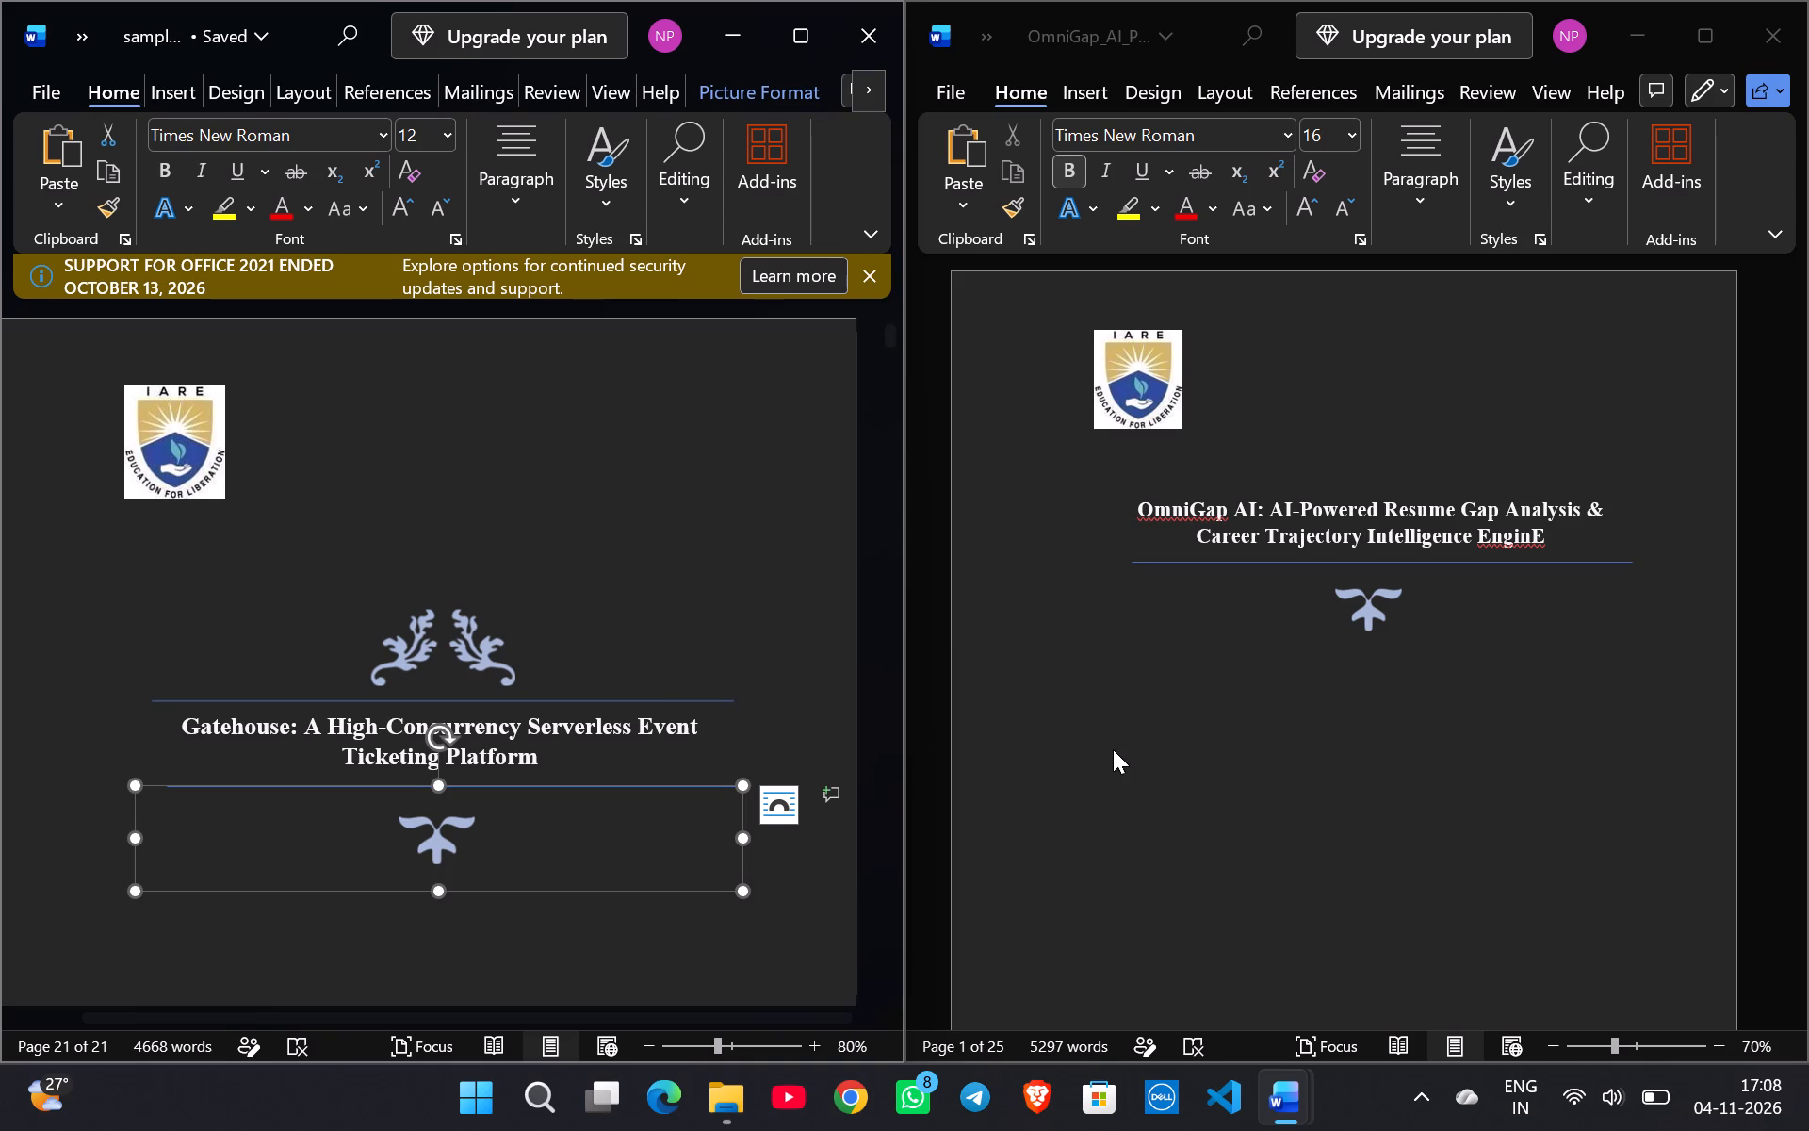
pyautogui.click(696, 583)
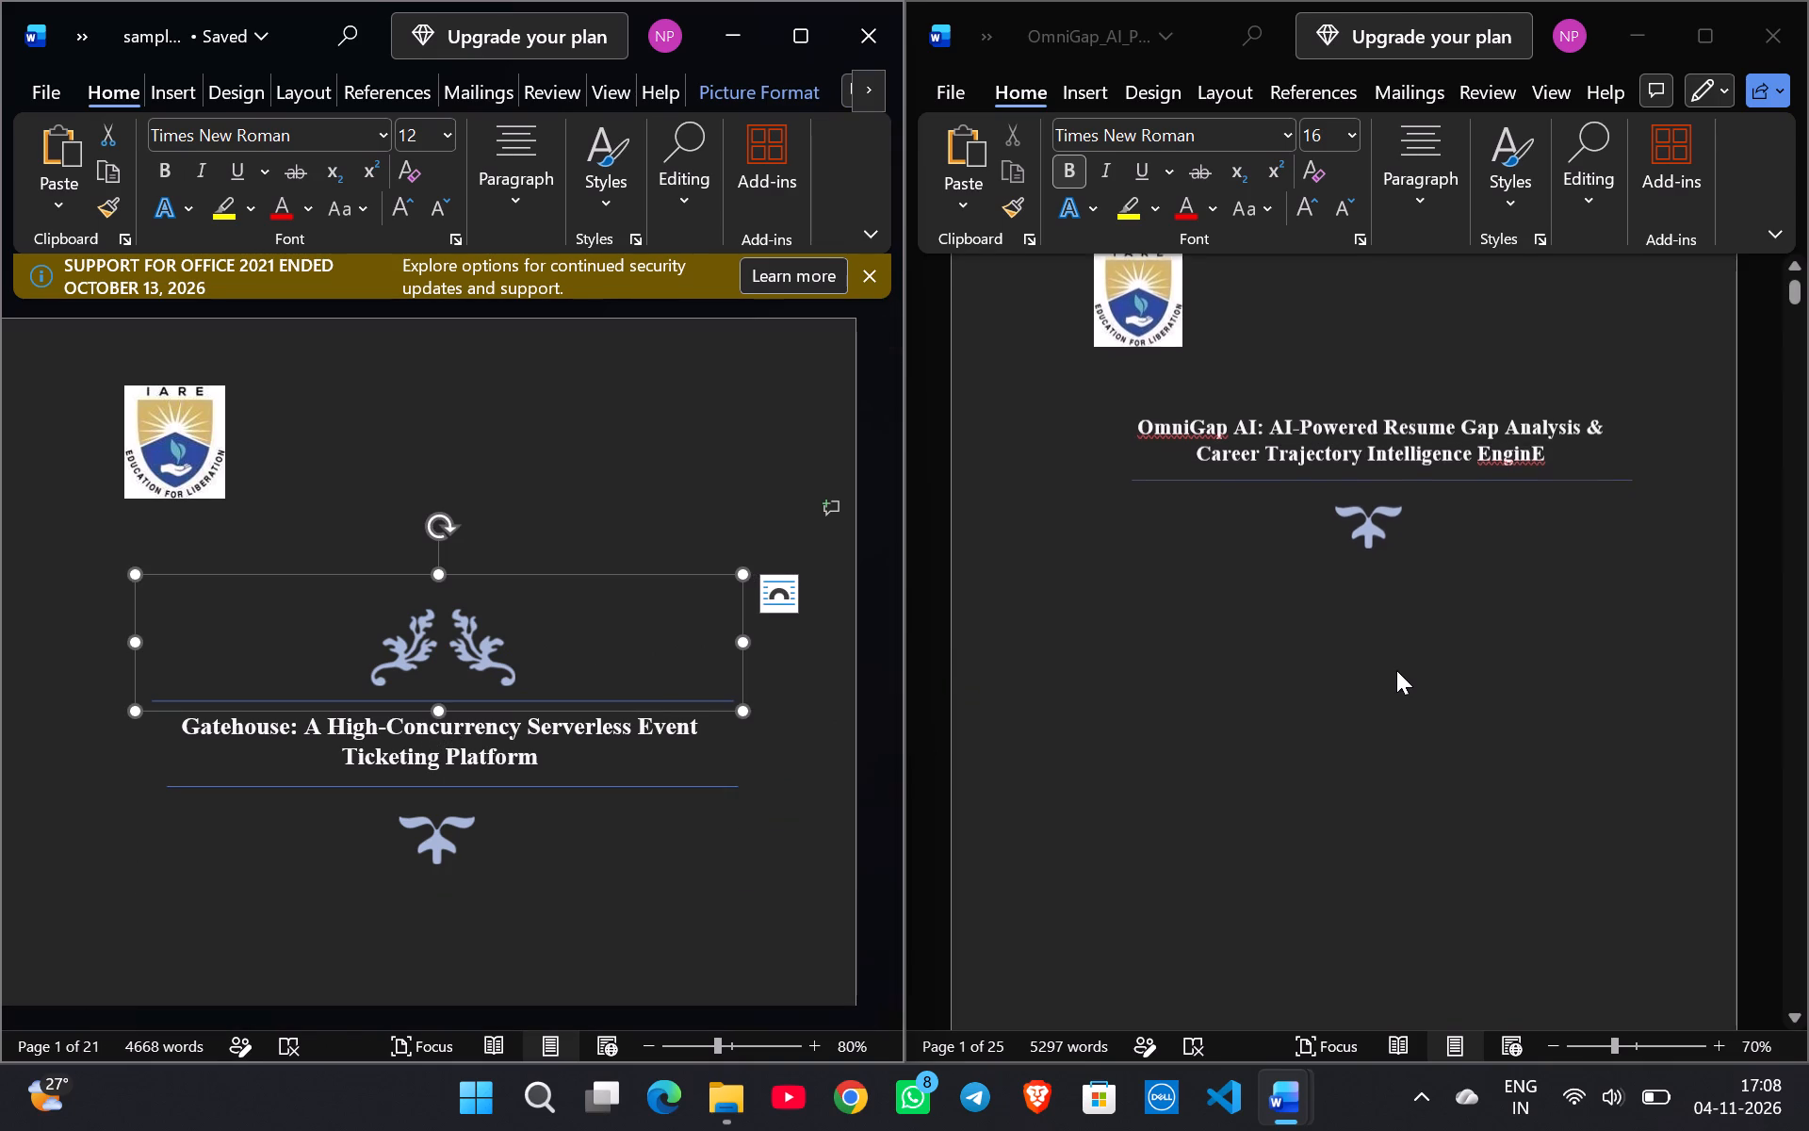
pyautogui.click(770, 735)
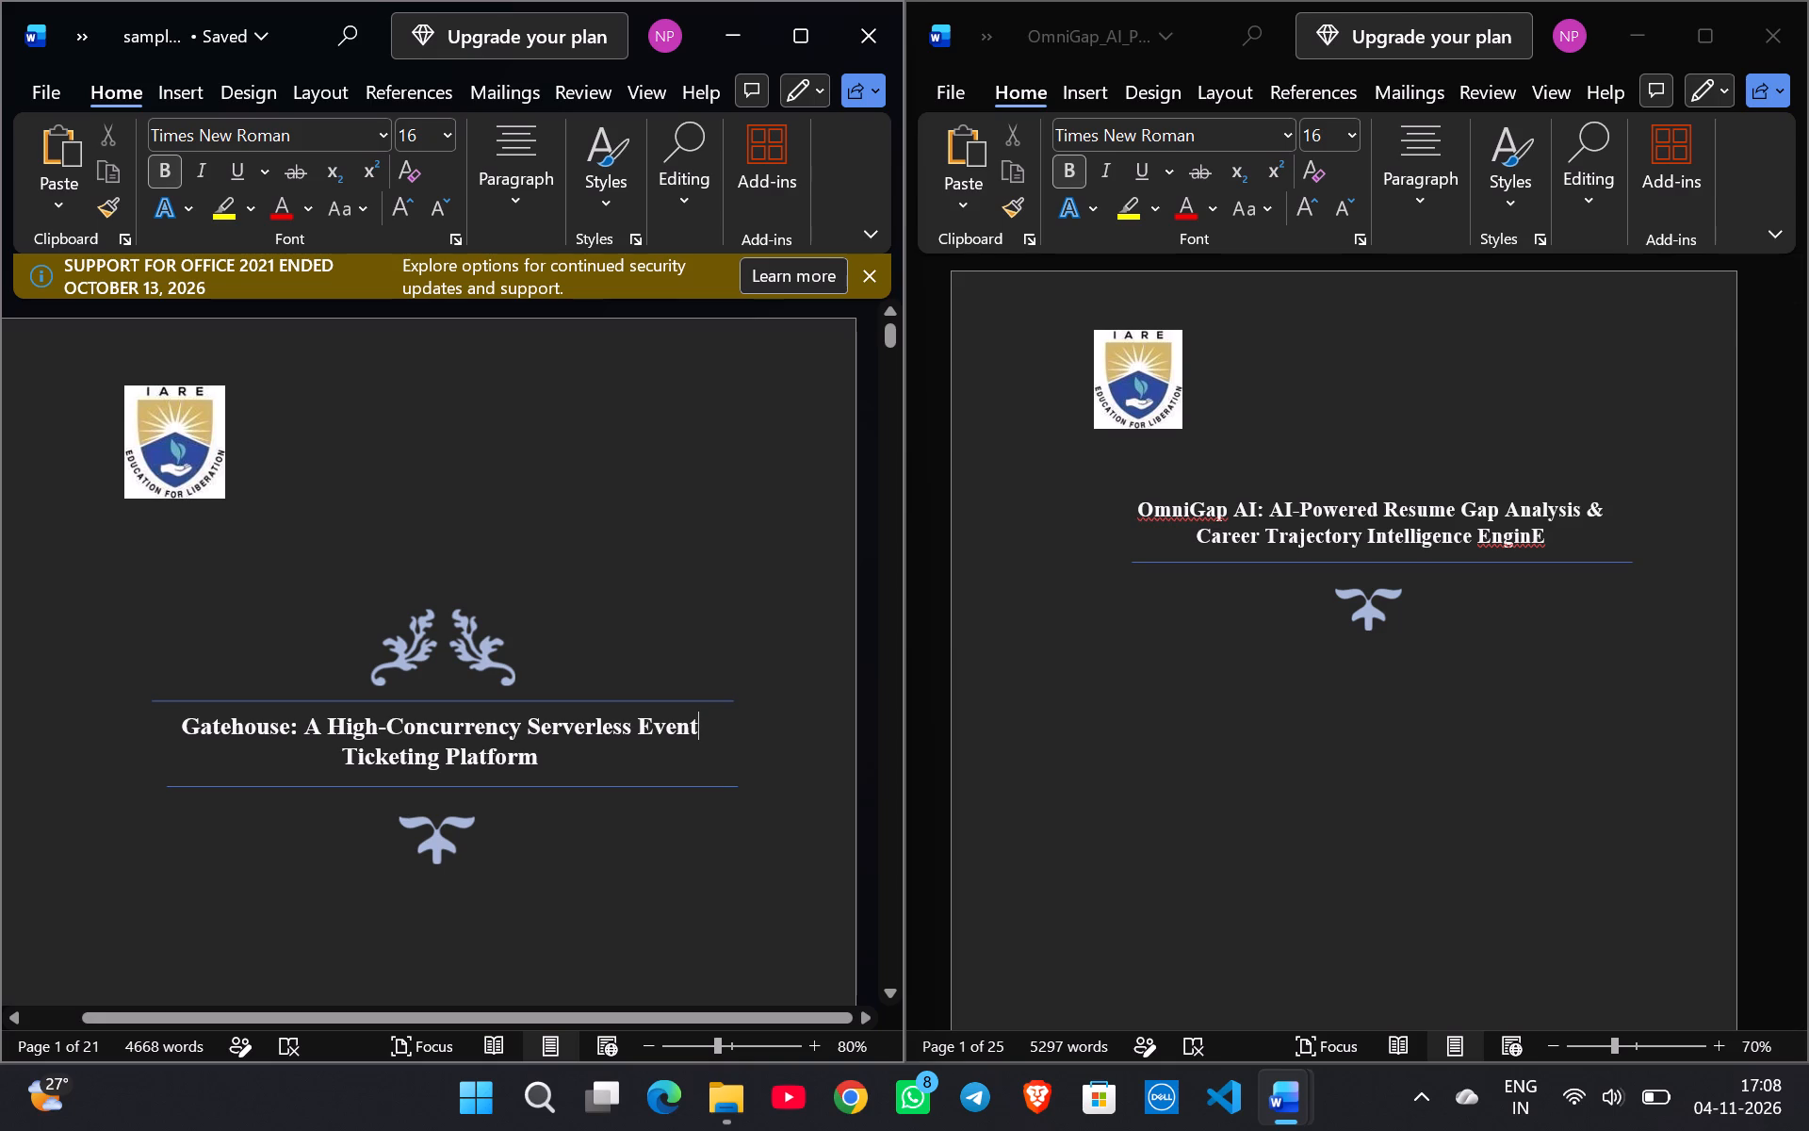
# Save the OmniGap report with the cover title changes.
pyautogui.click(986, 27)
pyautogui.click(986, 27)
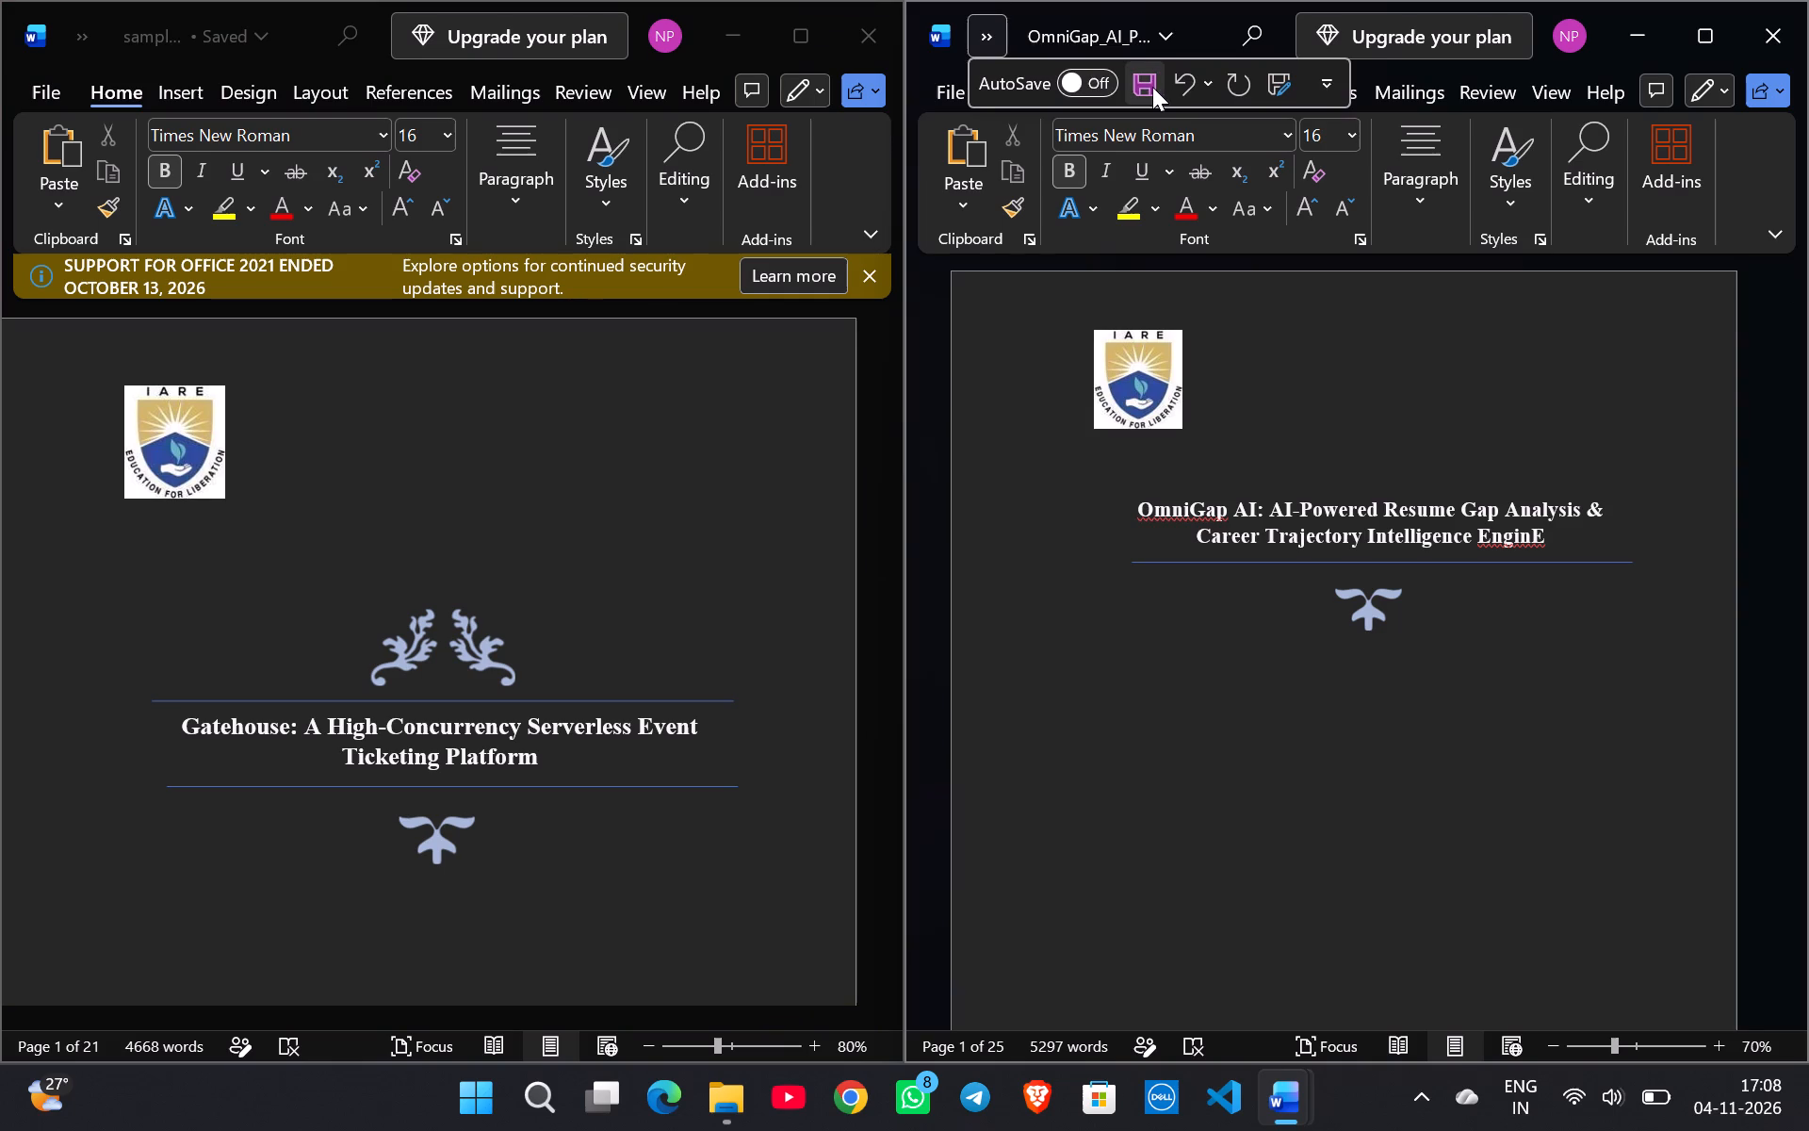
pyautogui.click(1152, 87)
# Compare the inner title page and the student names block of the OmniGap report with those of the sample report.
pyautogui.scroll(-4, 1162, 615)
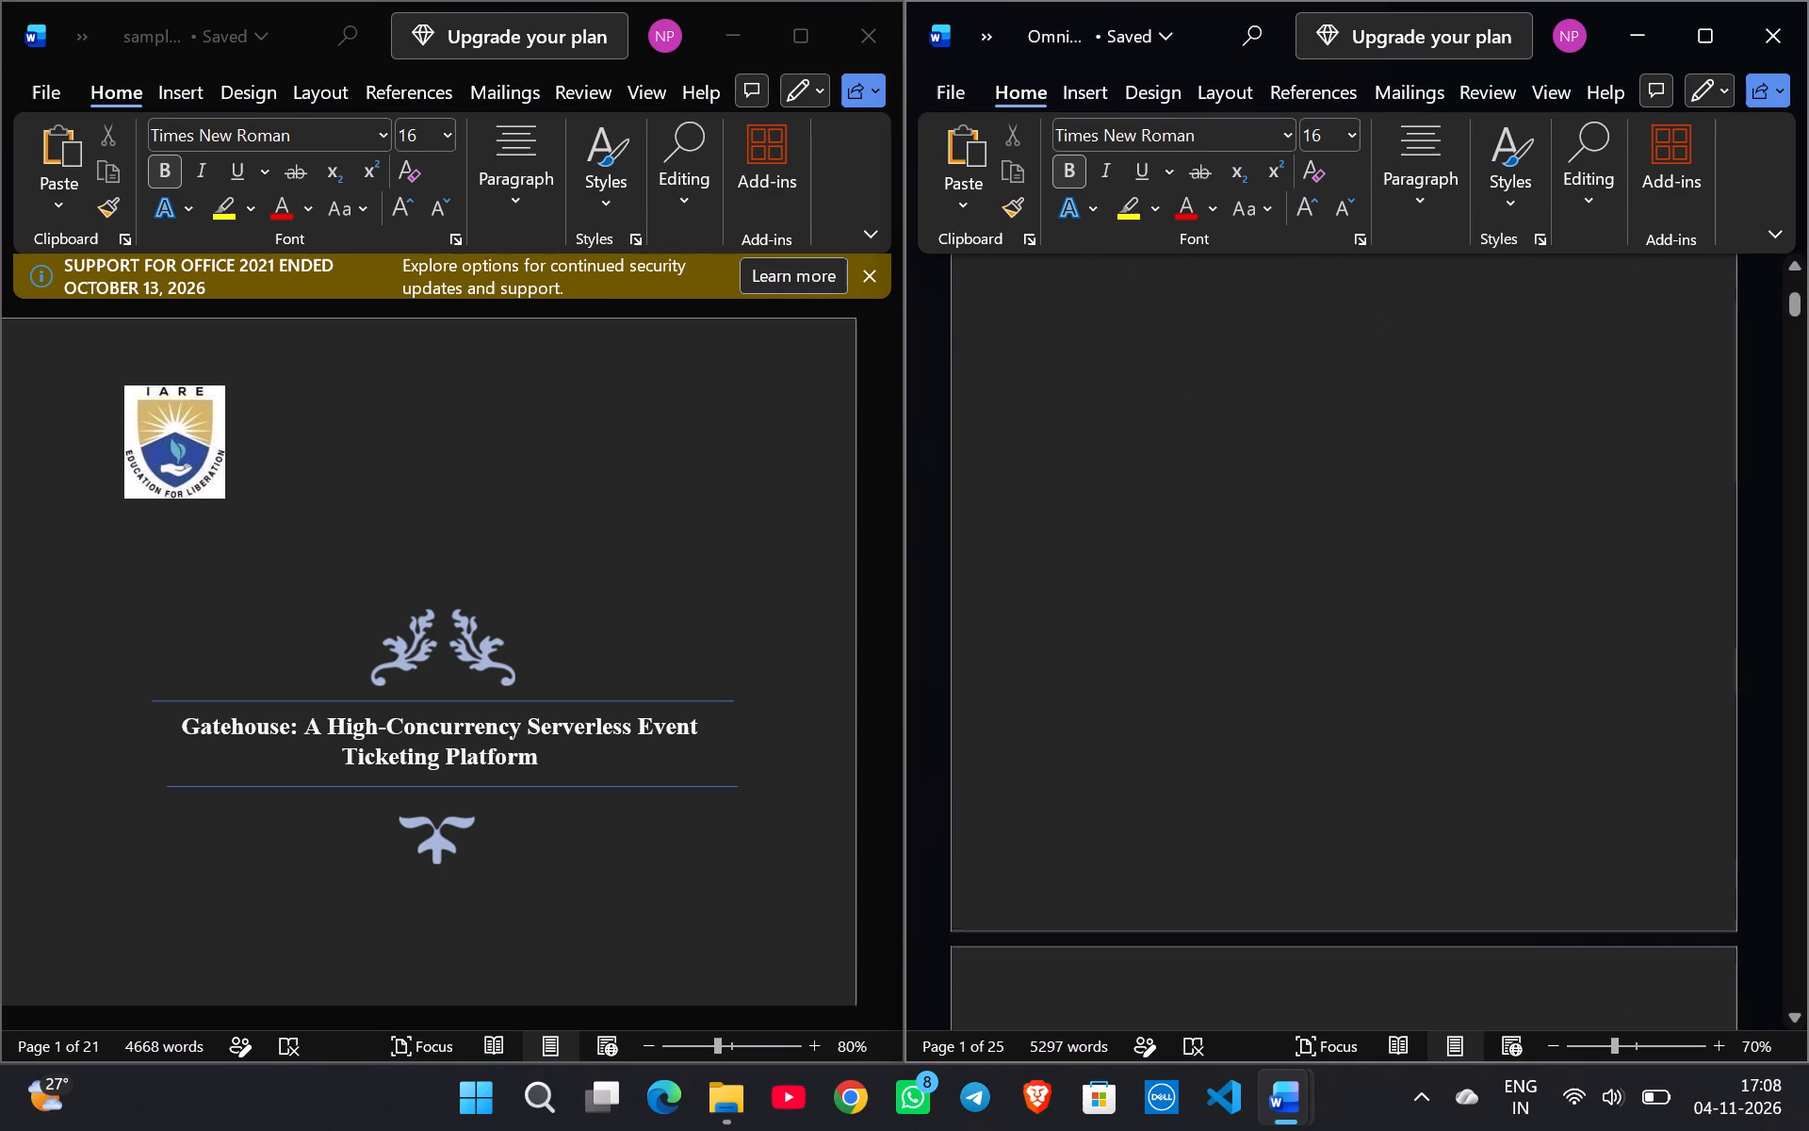
pyautogui.scroll(-1, 1162, 615)
pyautogui.scroll(-5, 462, 648)
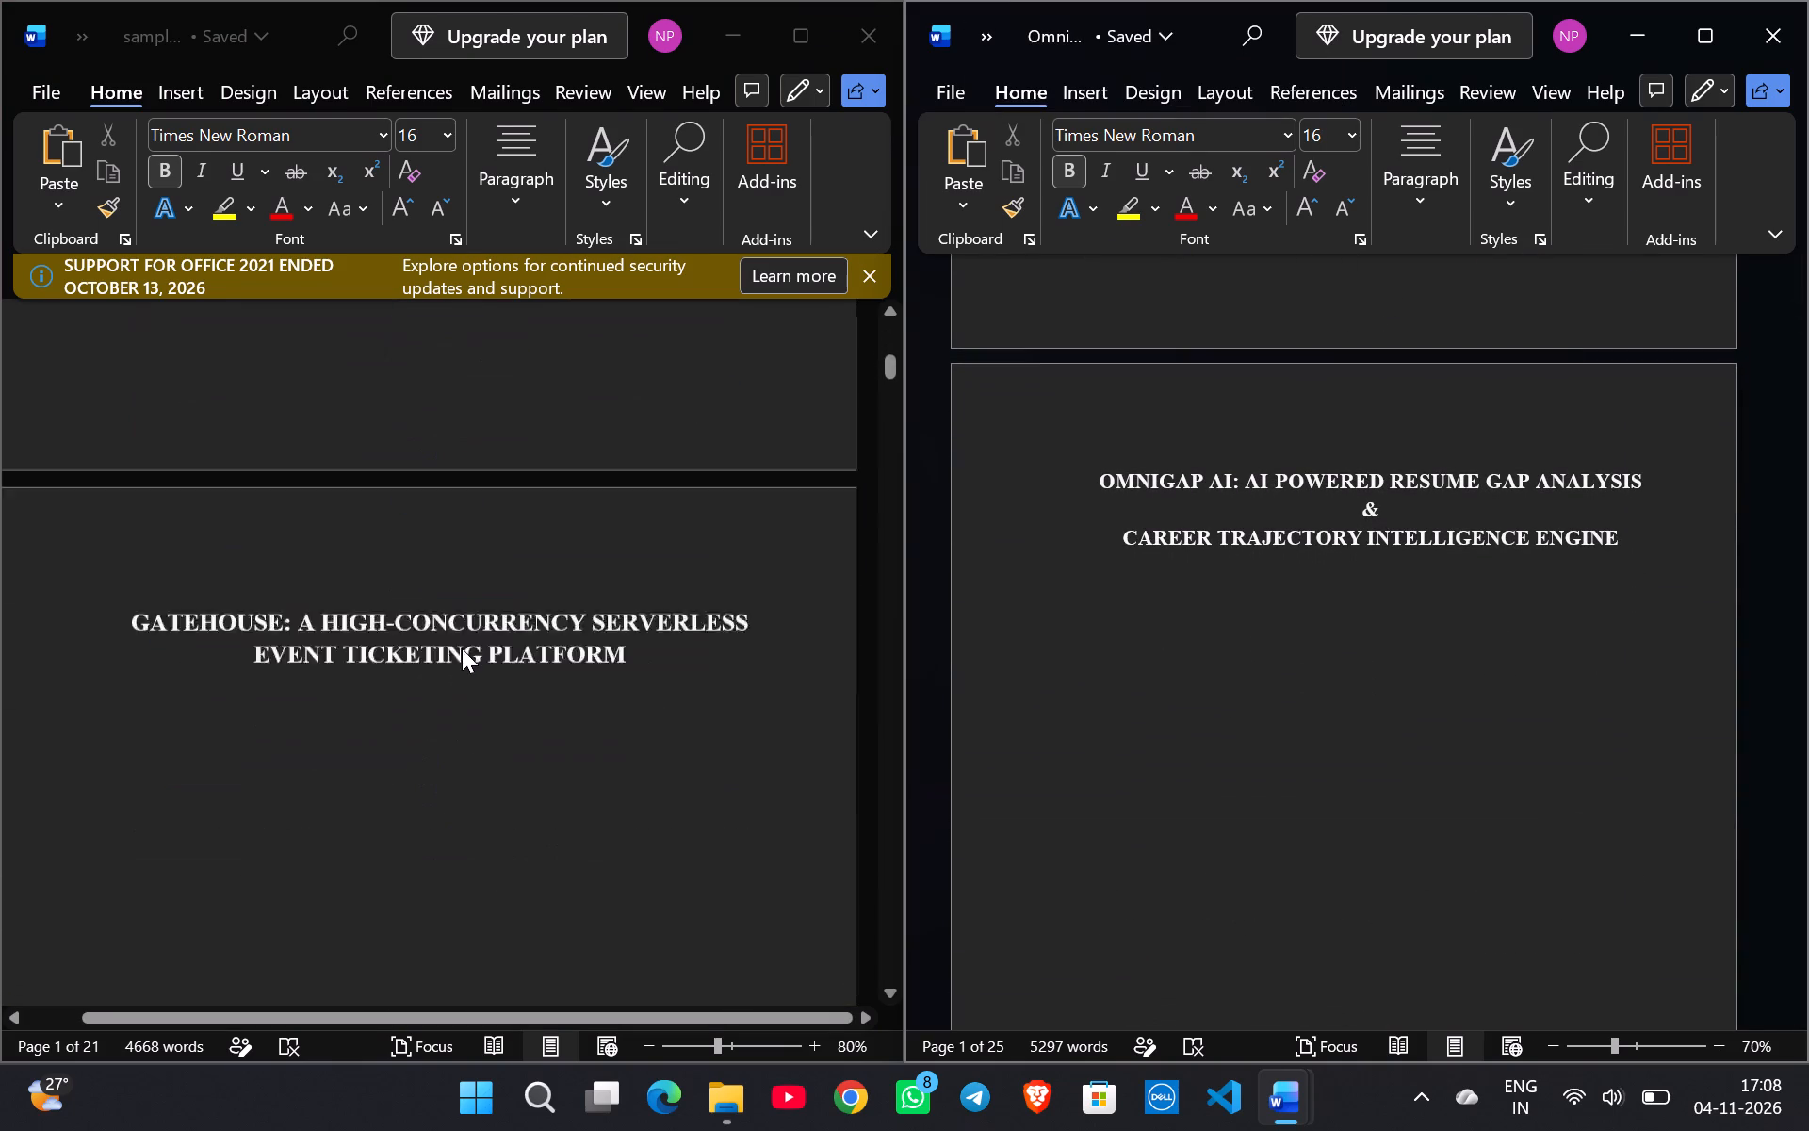
pyautogui.scroll(-1, 462, 648)
pyautogui.scroll(-4, 1141, 788)
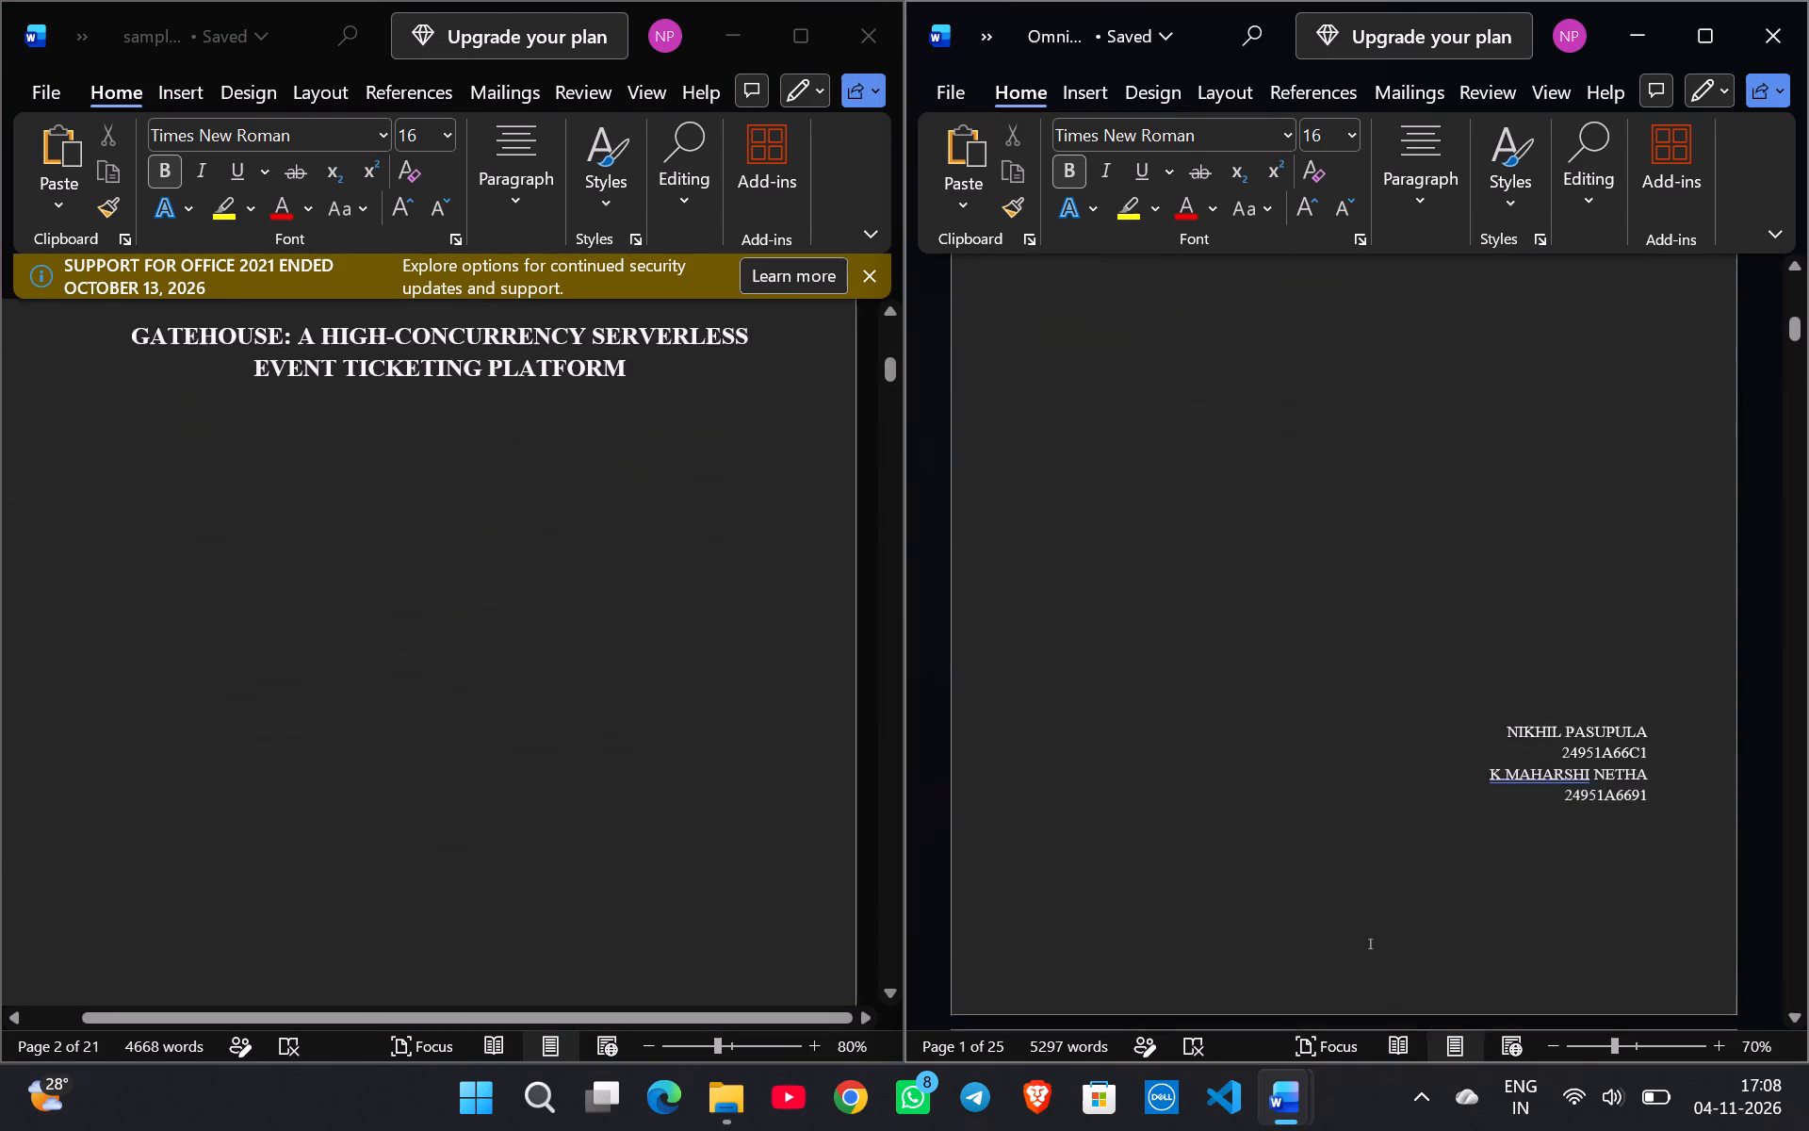
pyautogui.scroll(-2, 485, 743)
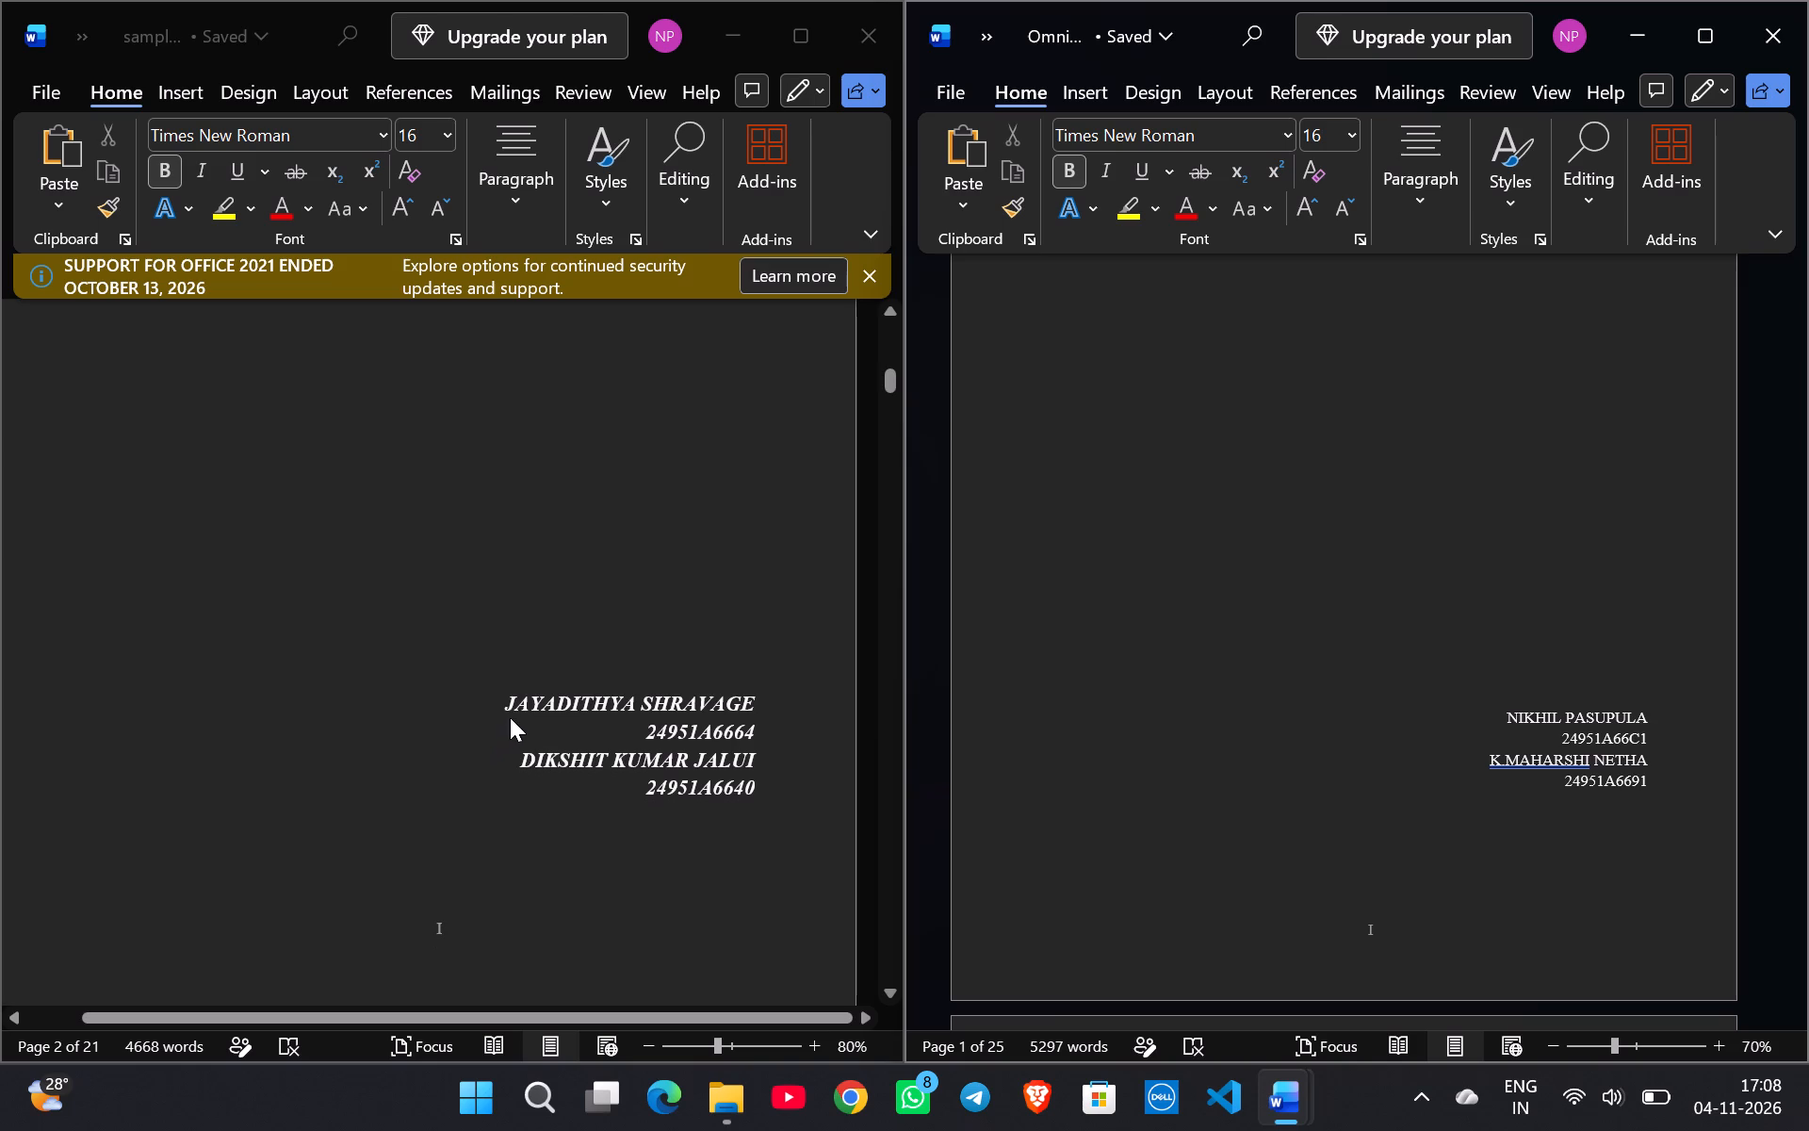
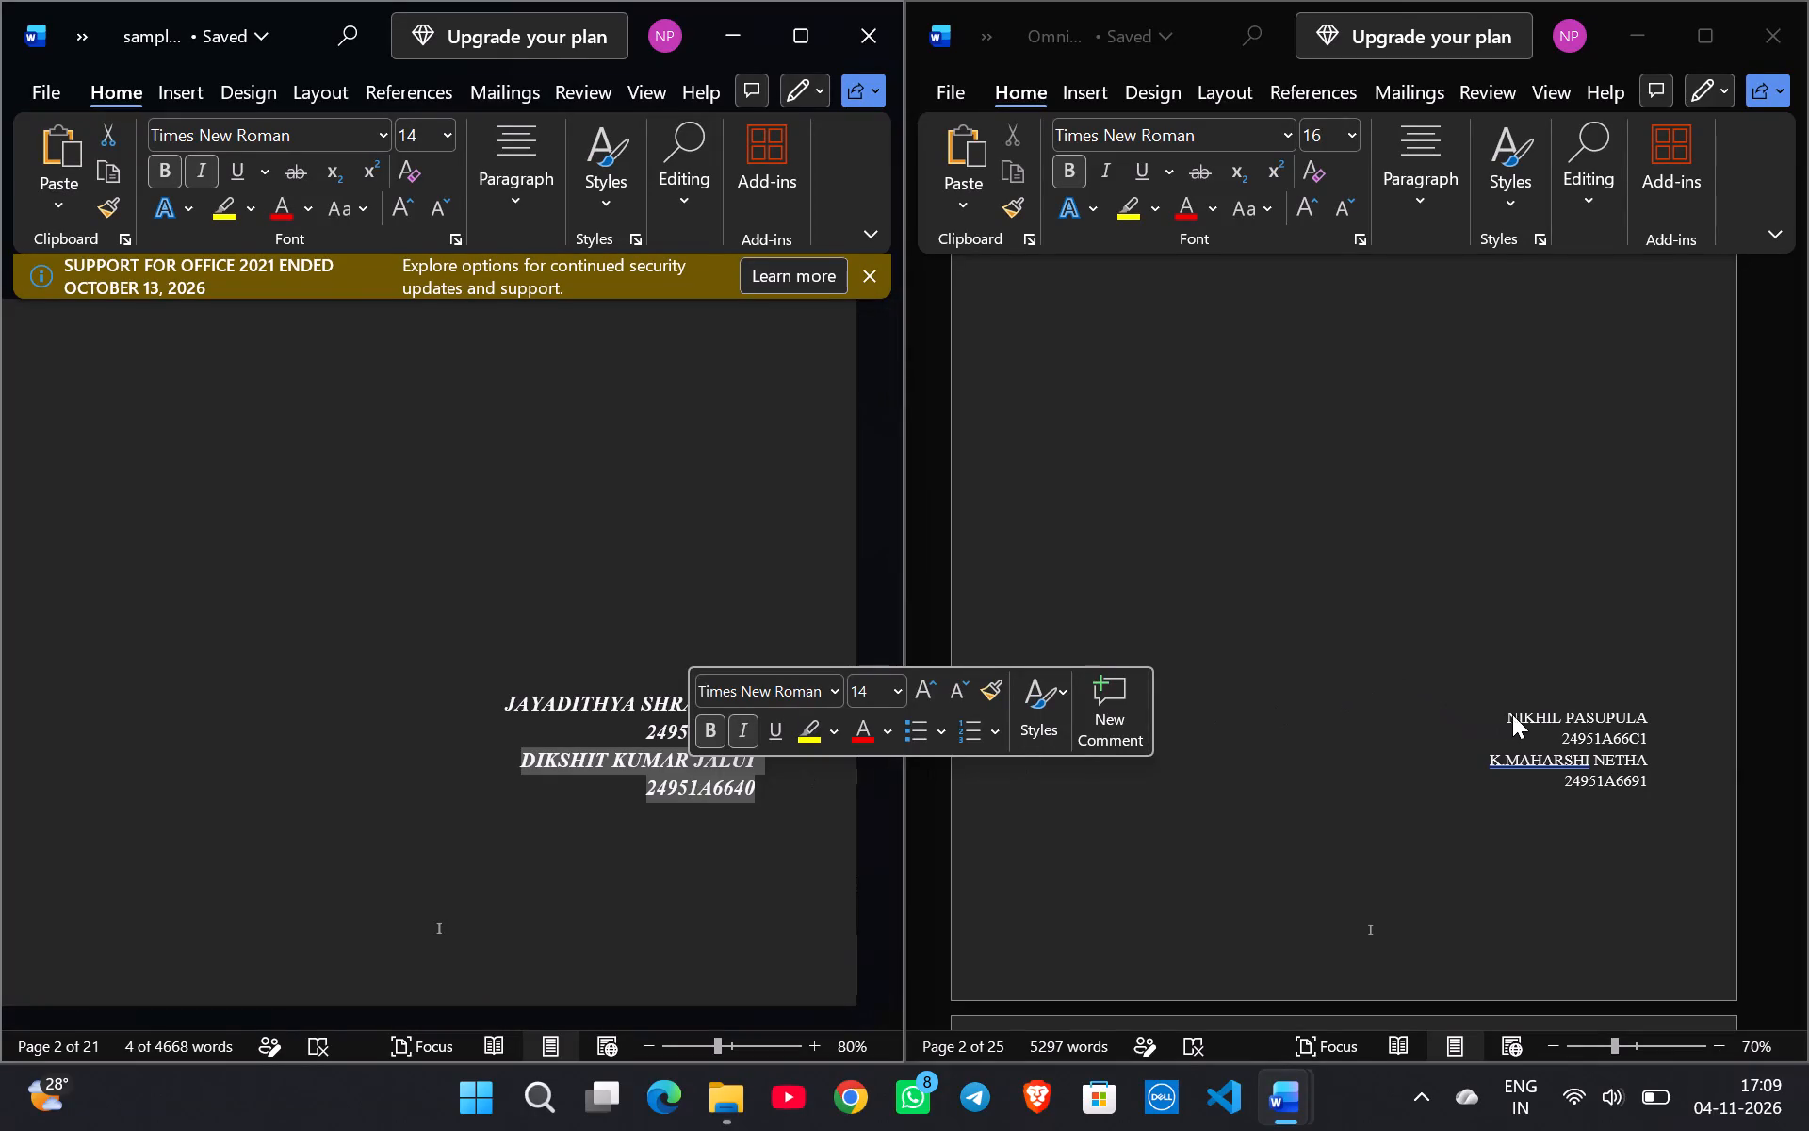
# Format the student names and roll numbers block on the OmniGap report's second page as 14 pt bold italic.
pyautogui.moveTo(1509, 717); pyautogui.dragTo(1654, 777)
pyautogui.moveTo(1654, 777); pyautogui.dragTo(1503, 706)
pyautogui.click(1554, 627)
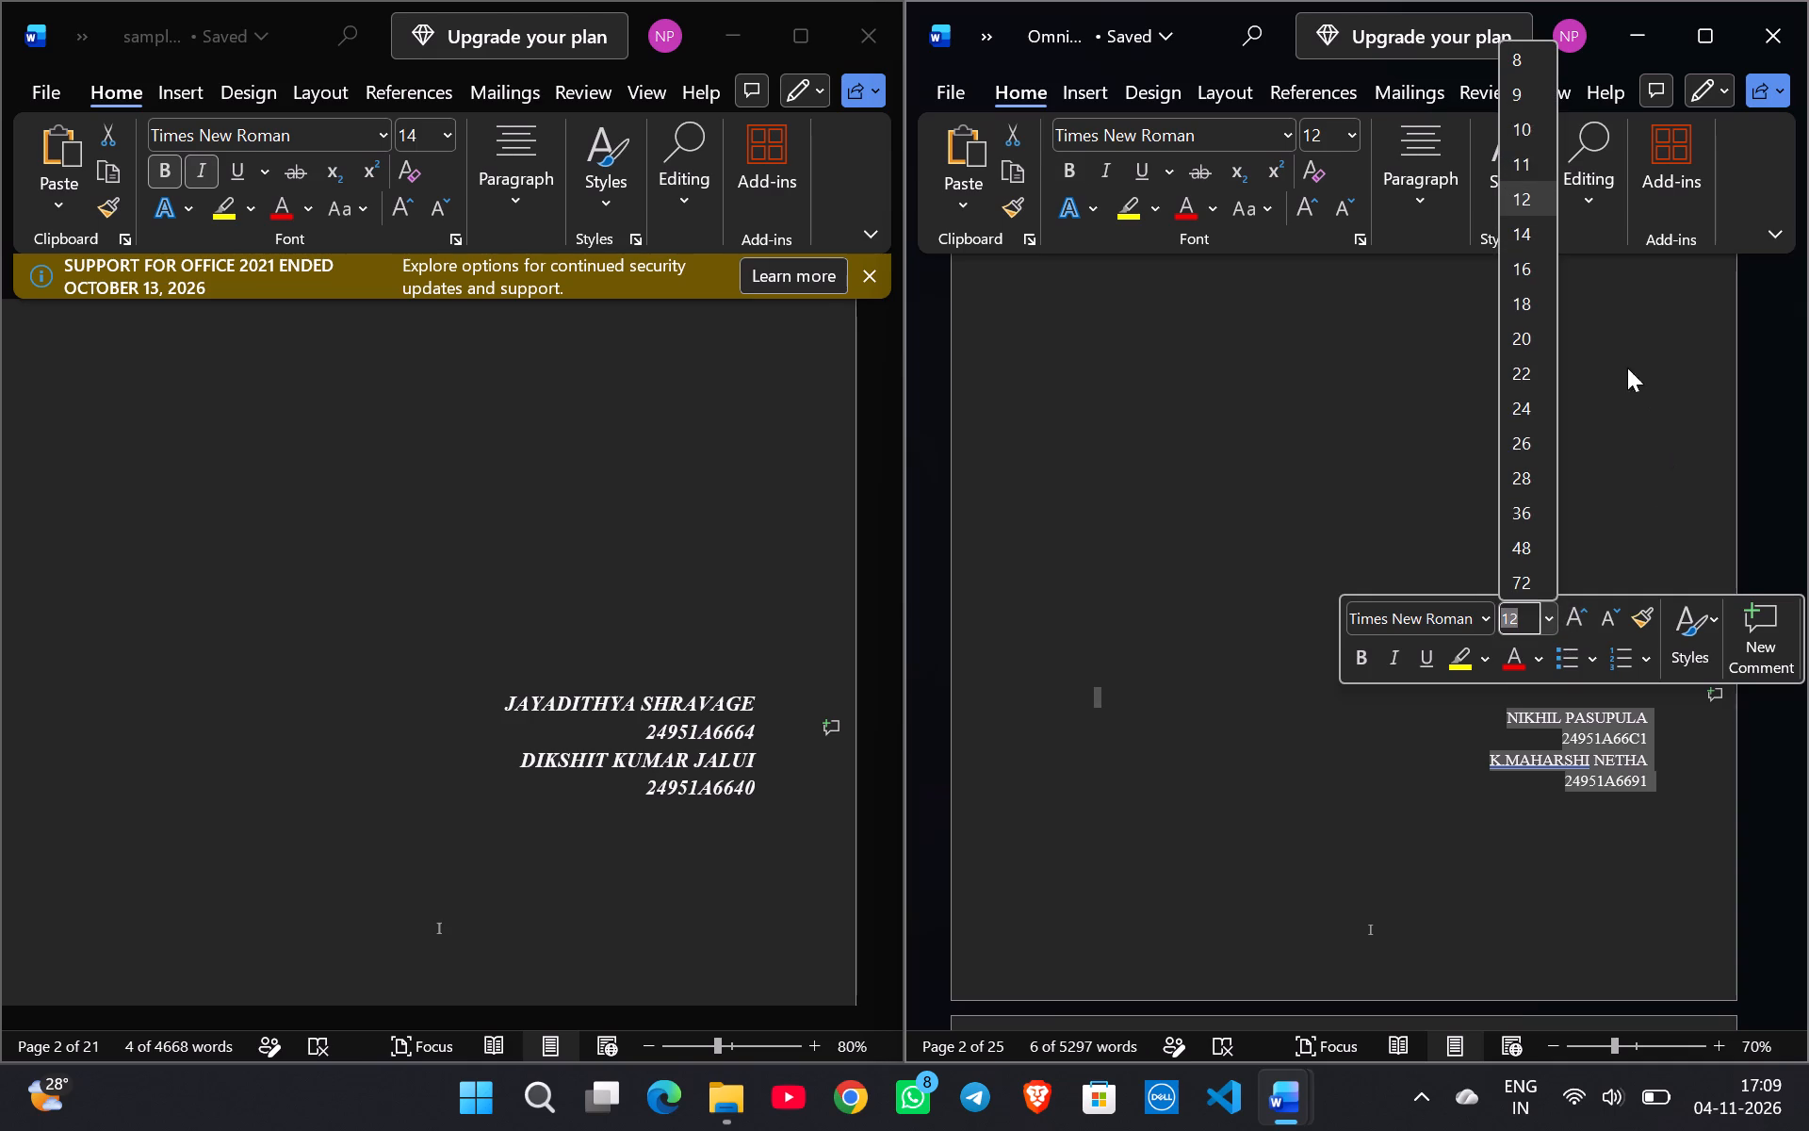
pyautogui.click(1518, 246)
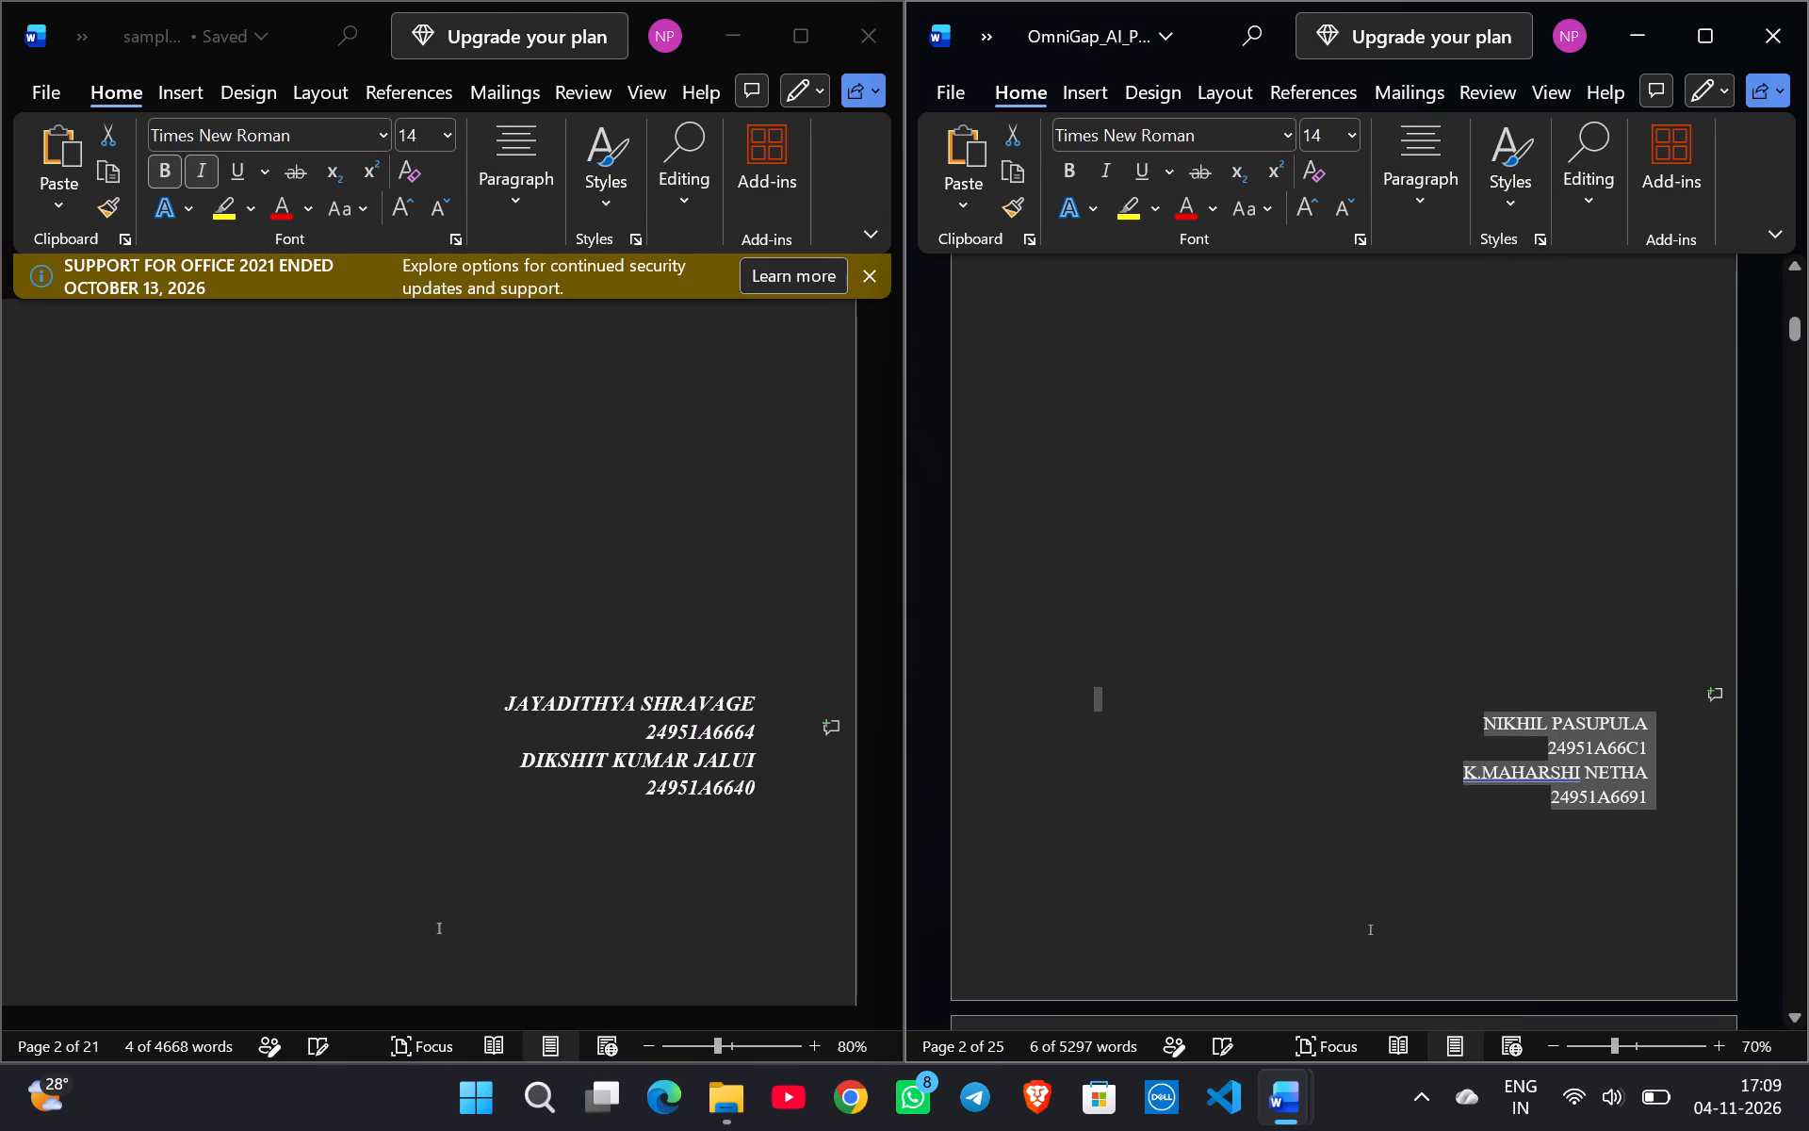
pyautogui.click(1055, 172)
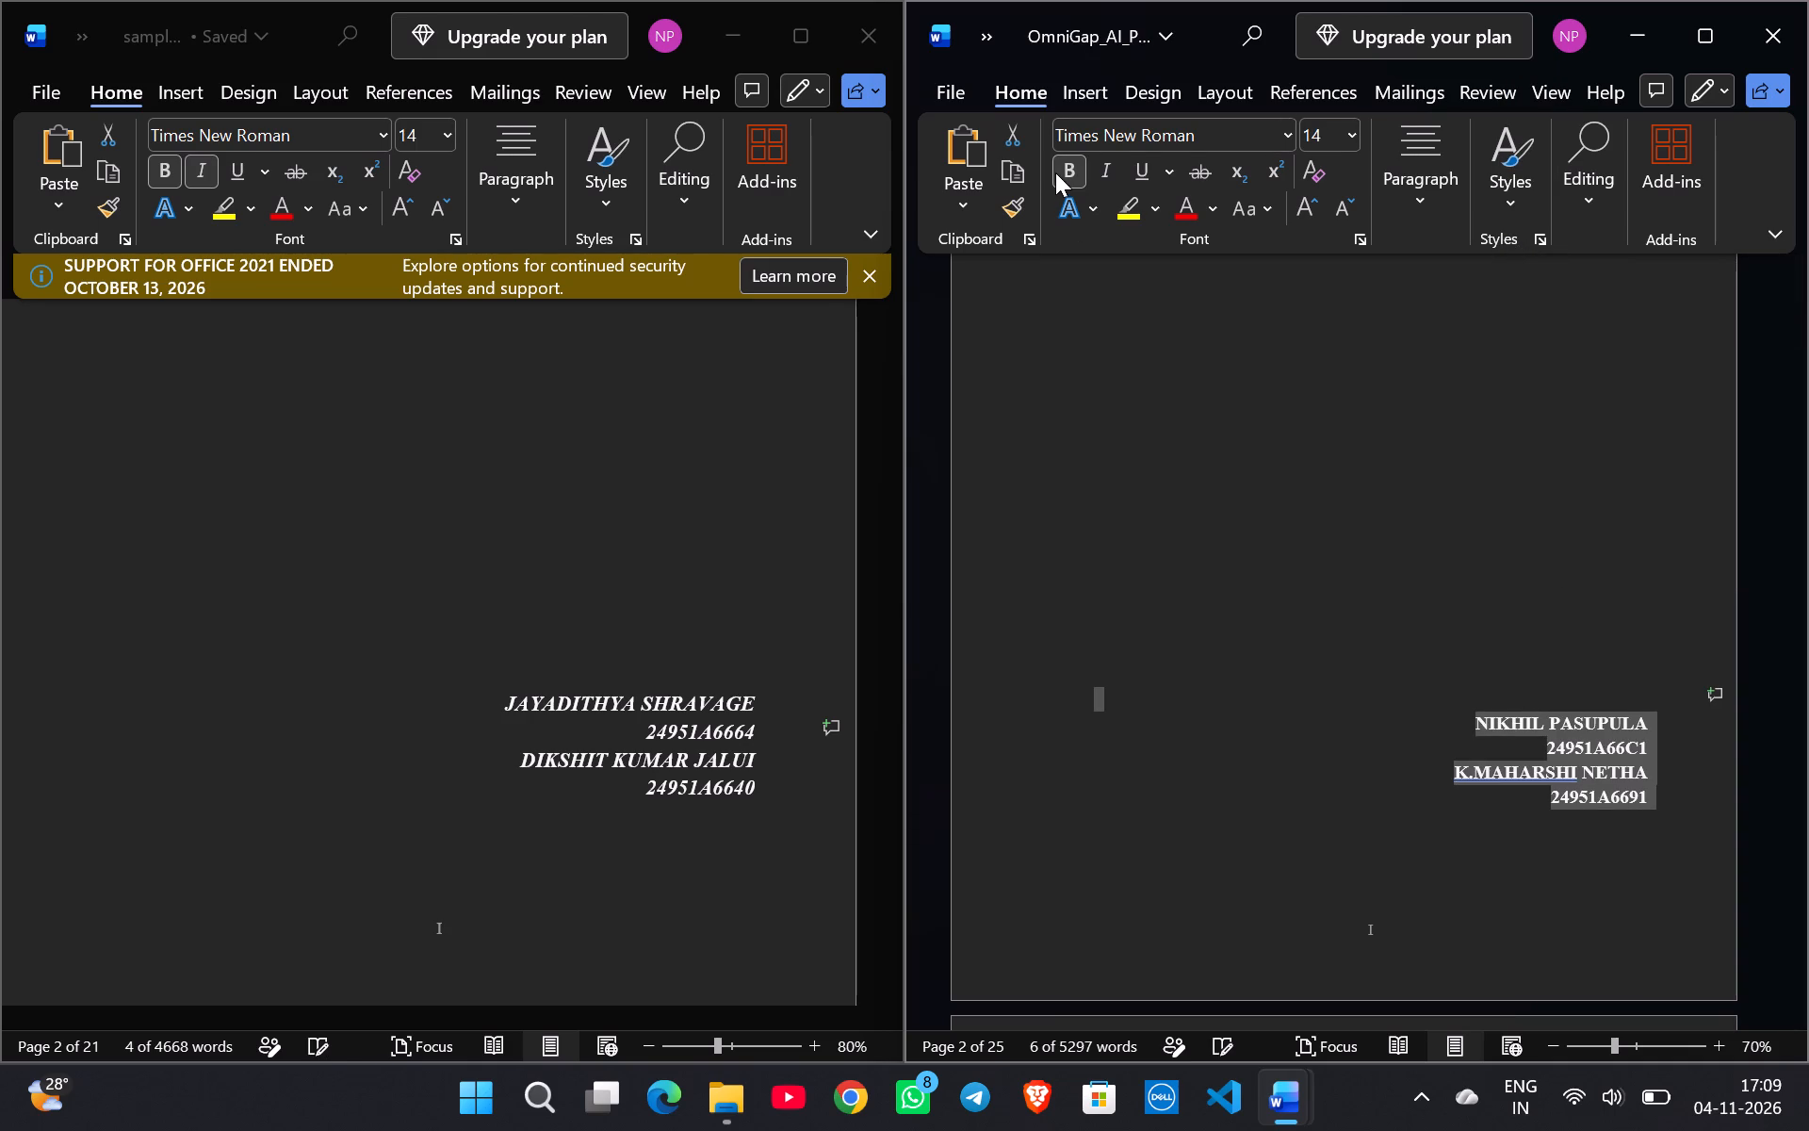
pyautogui.click(1114, 170)
pyautogui.click(1179, 556)
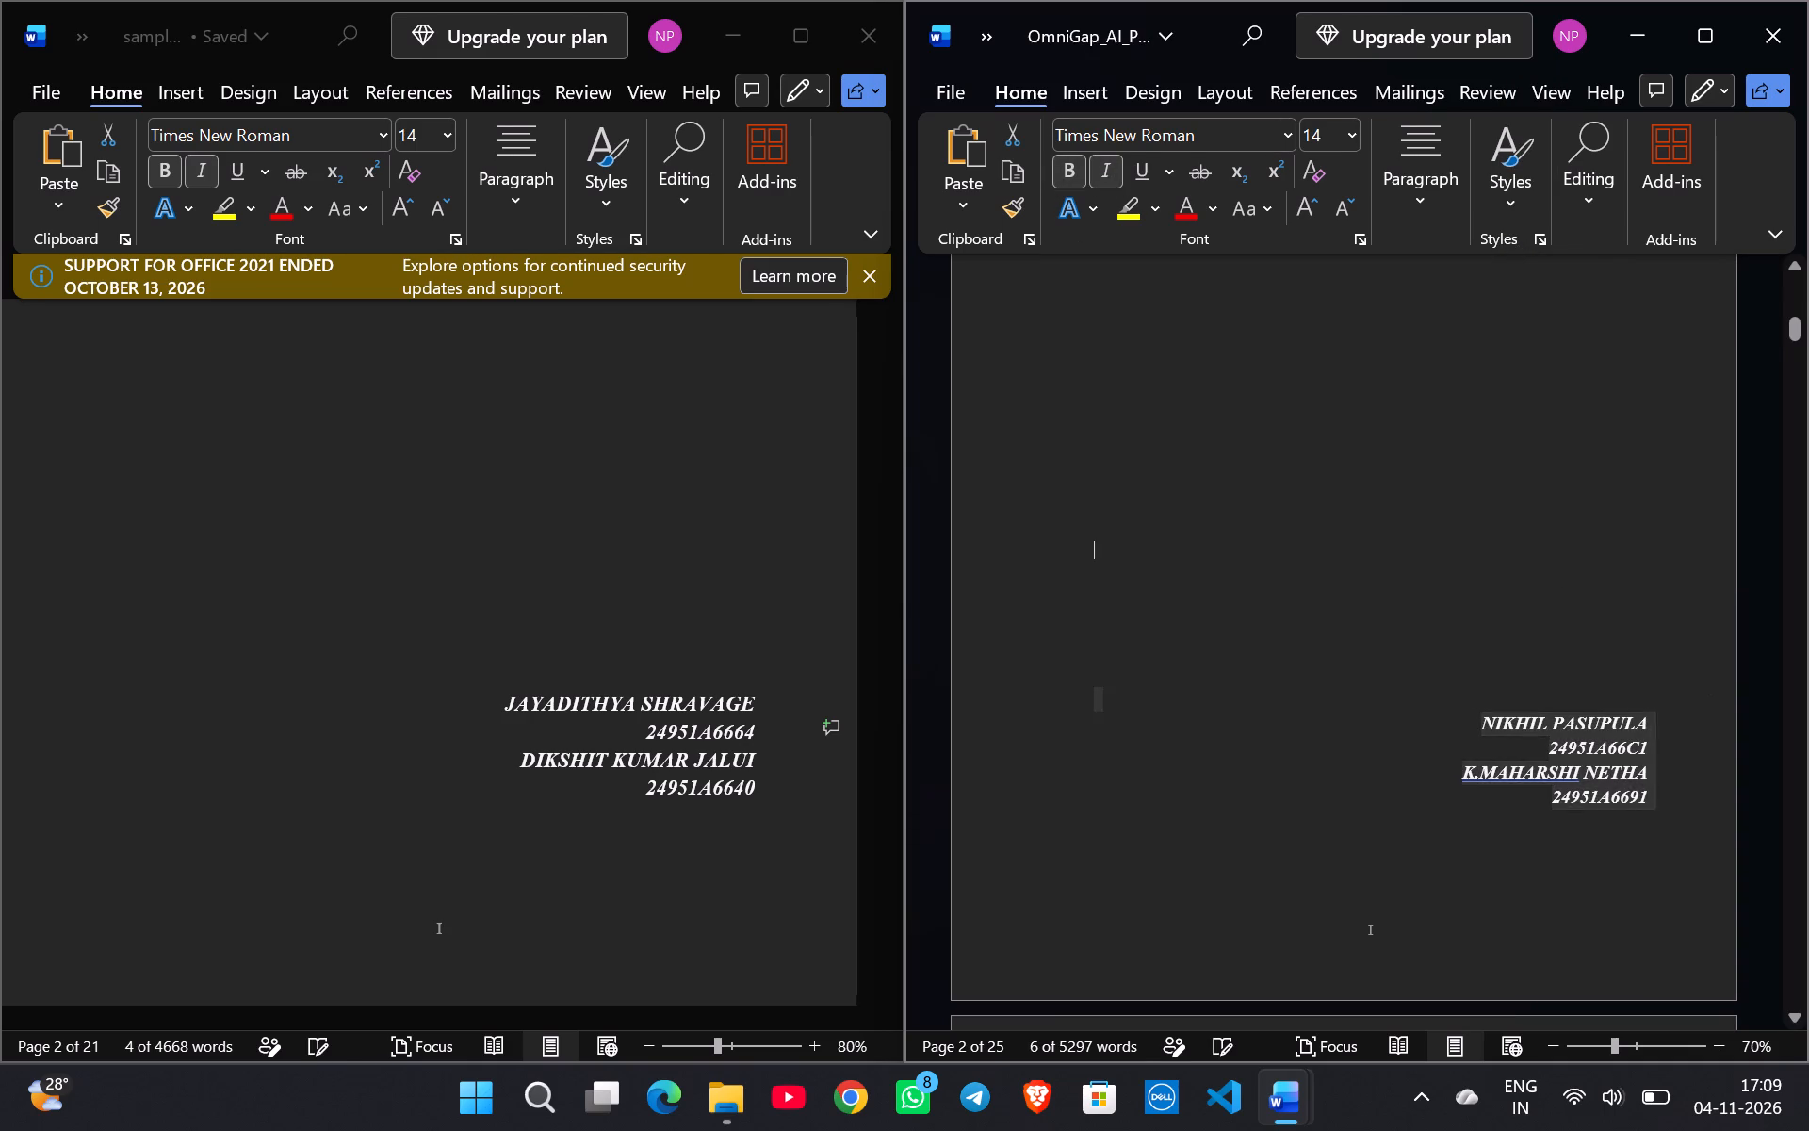
# Compare the OmniGap inner title page with the sample's, including the font formatting of the department line.
pyautogui.scroll(-5, 1179, 556)
pyautogui.scroll(-4, 515, 776)
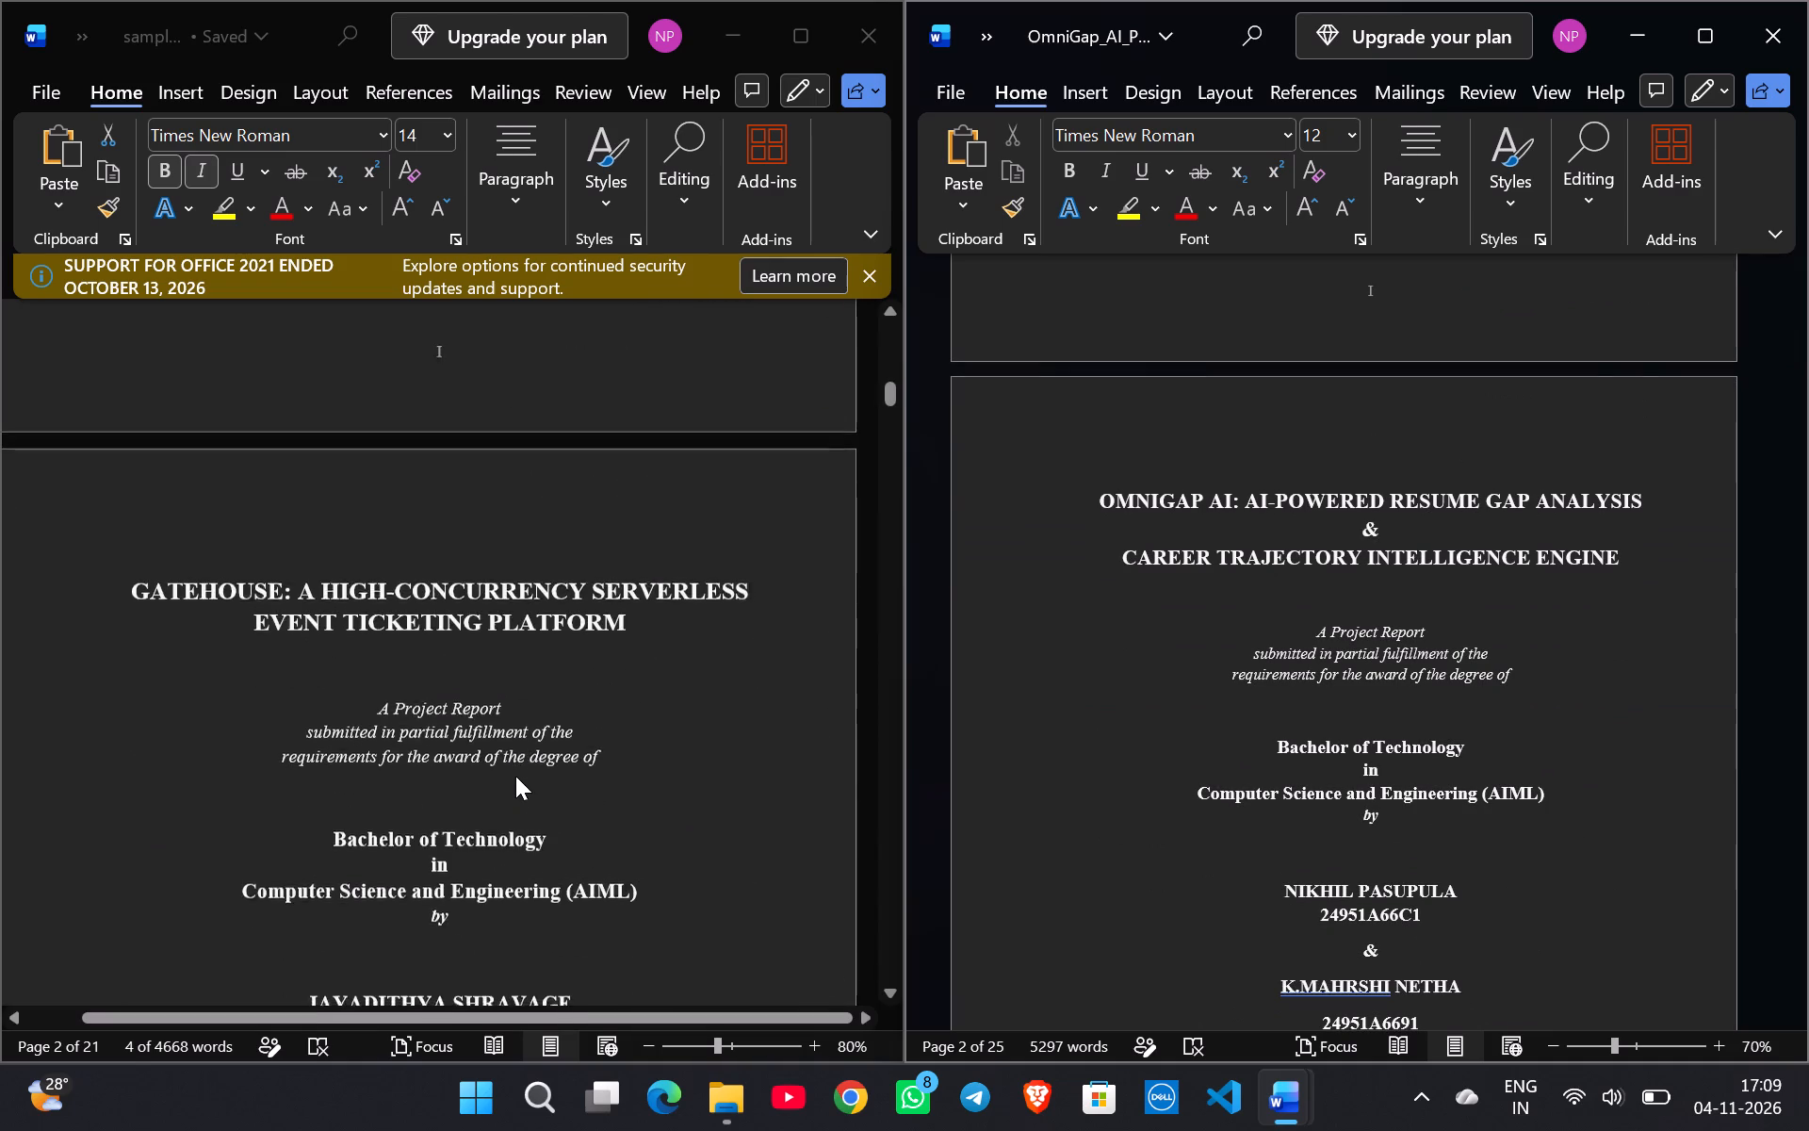
pyautogui.scroll(-1, 515, 776)
pyautogui.scroll(-1, 1111, 822)
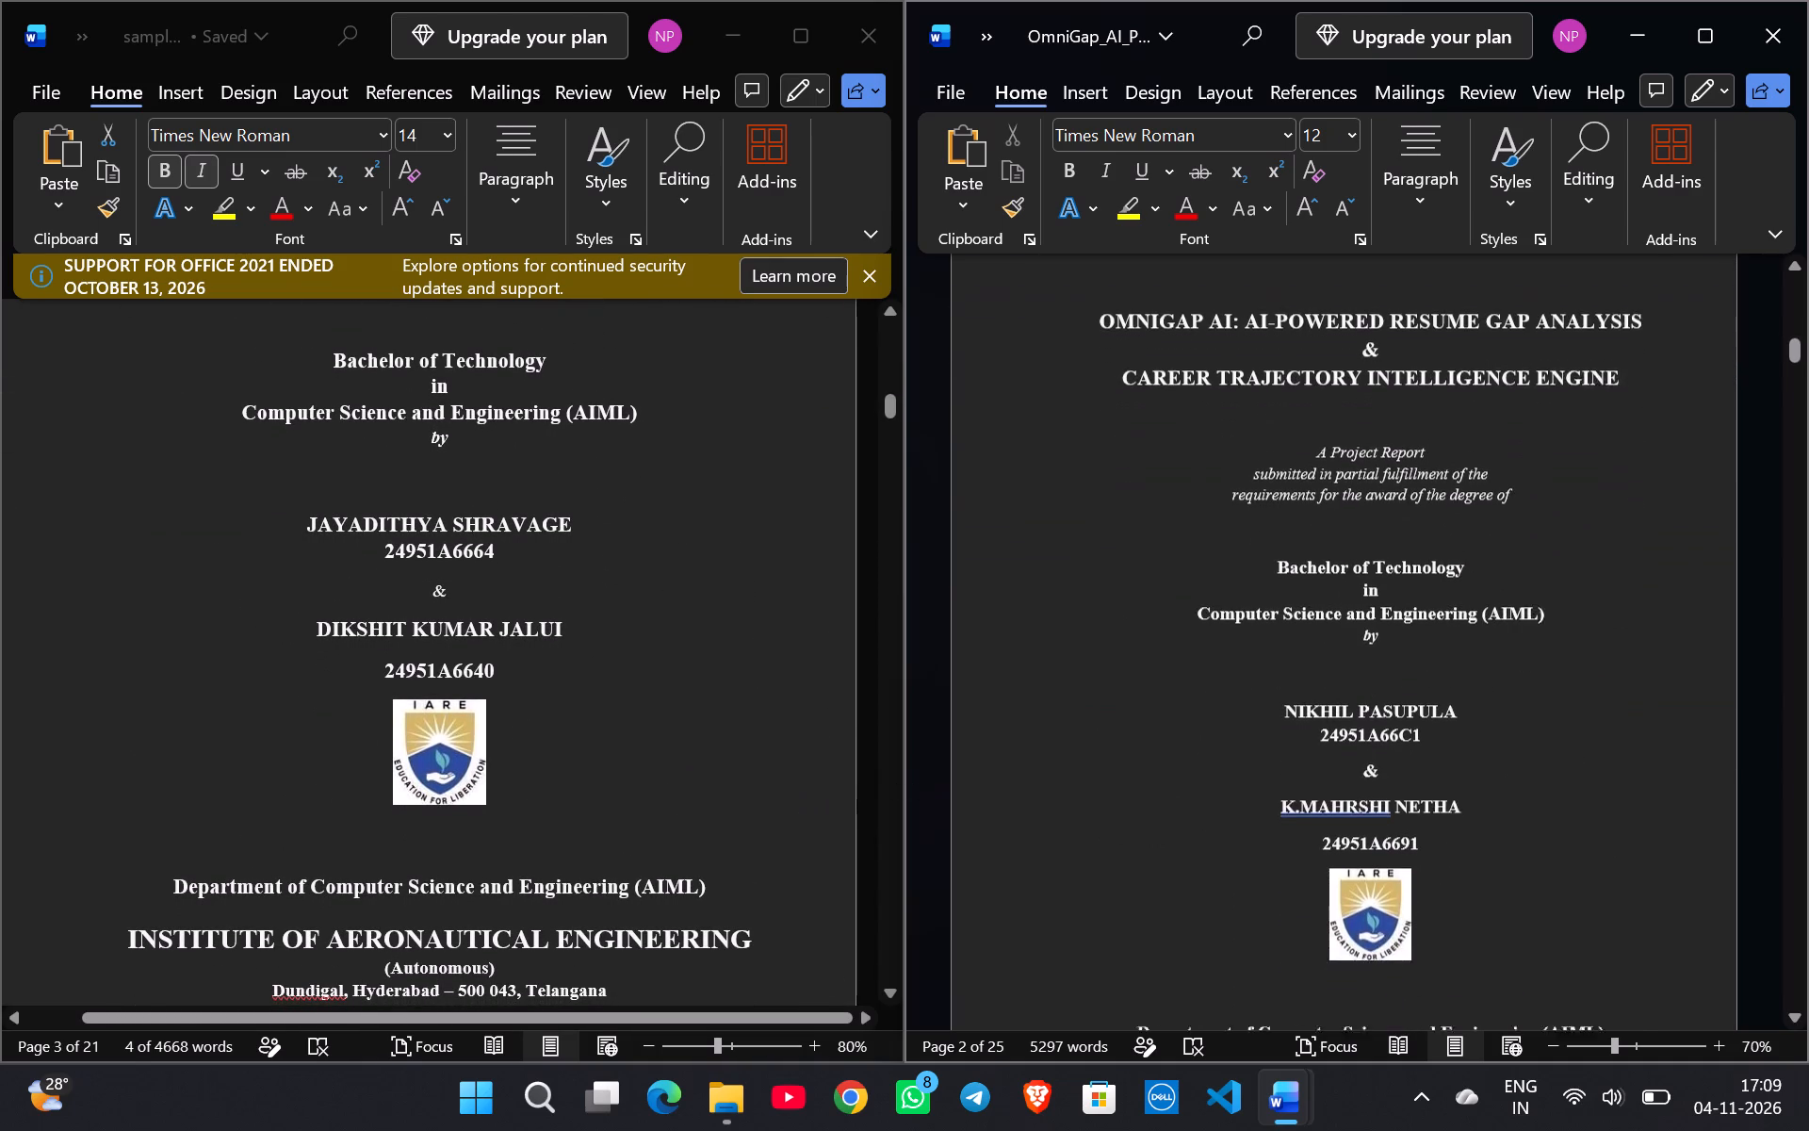
pyautogui.scroll(-1, 1111, 822)
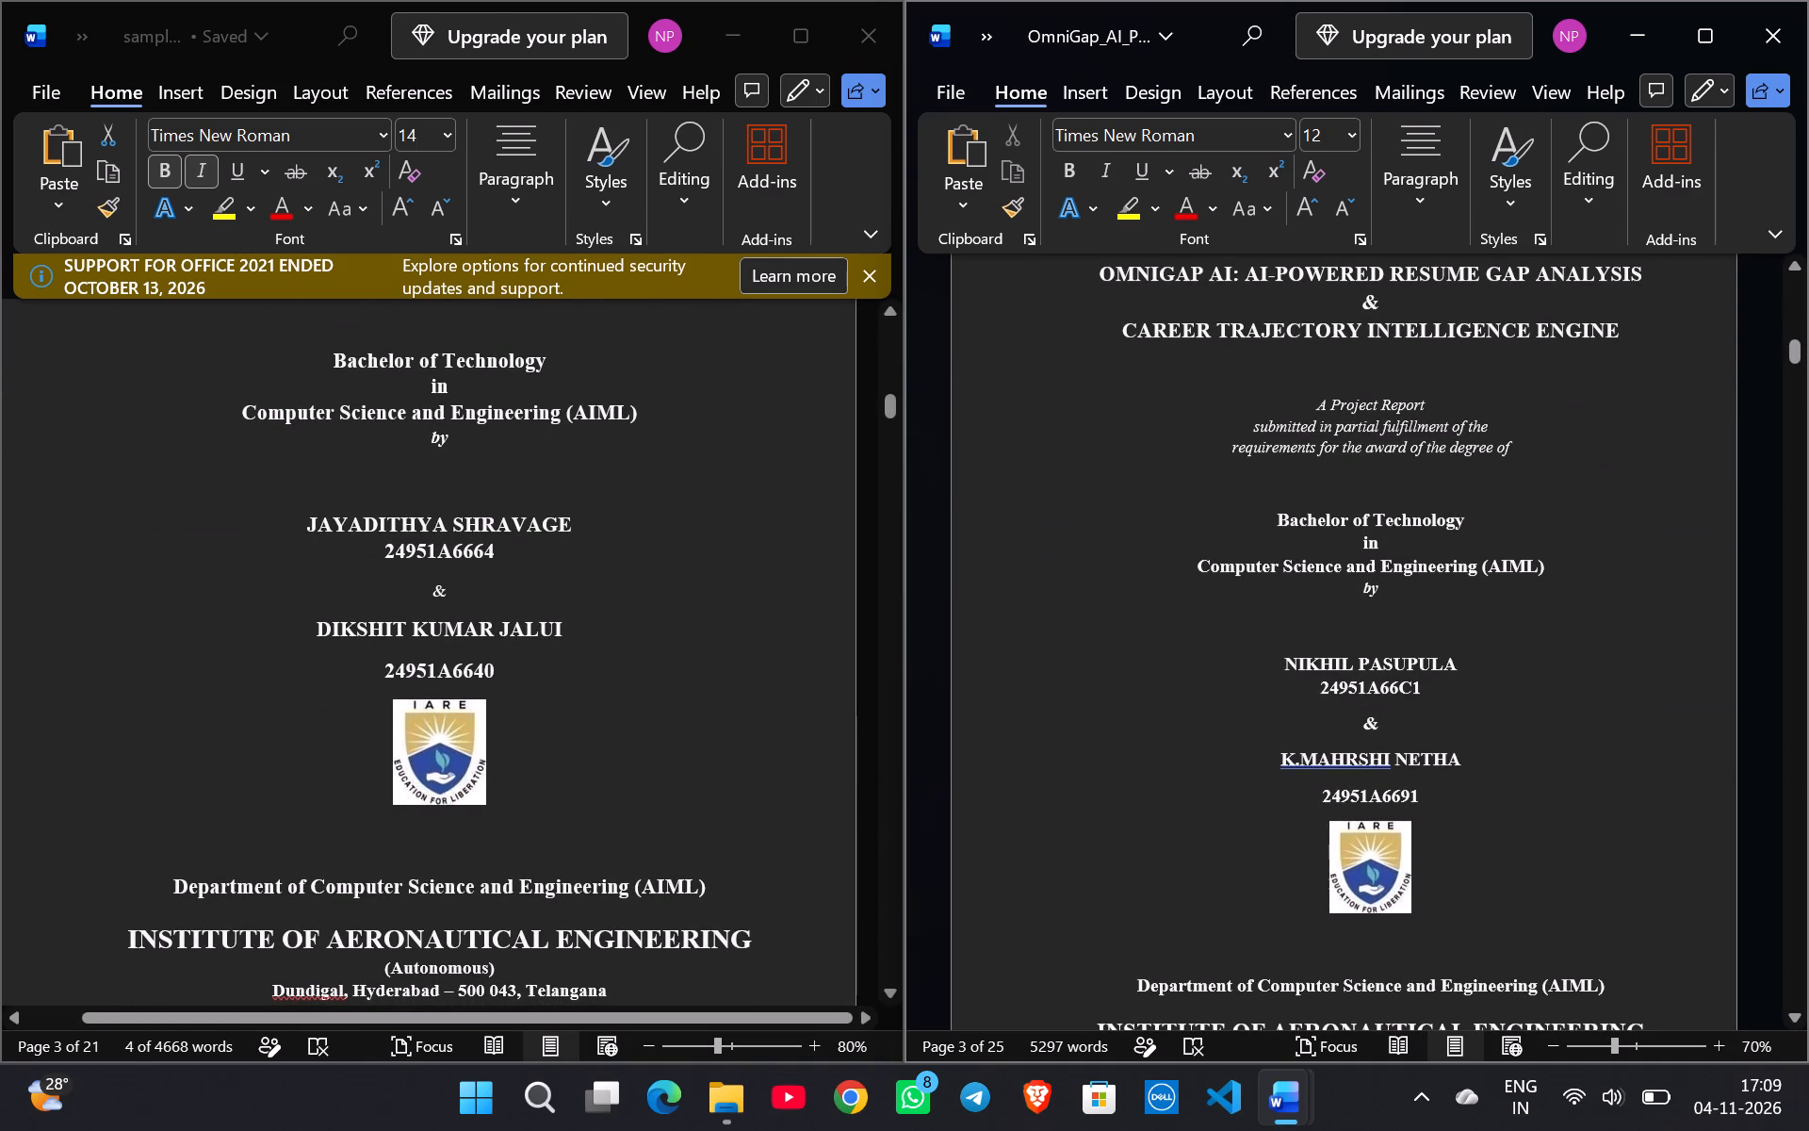
pyautogui.scroll(-1, 1111, 822)
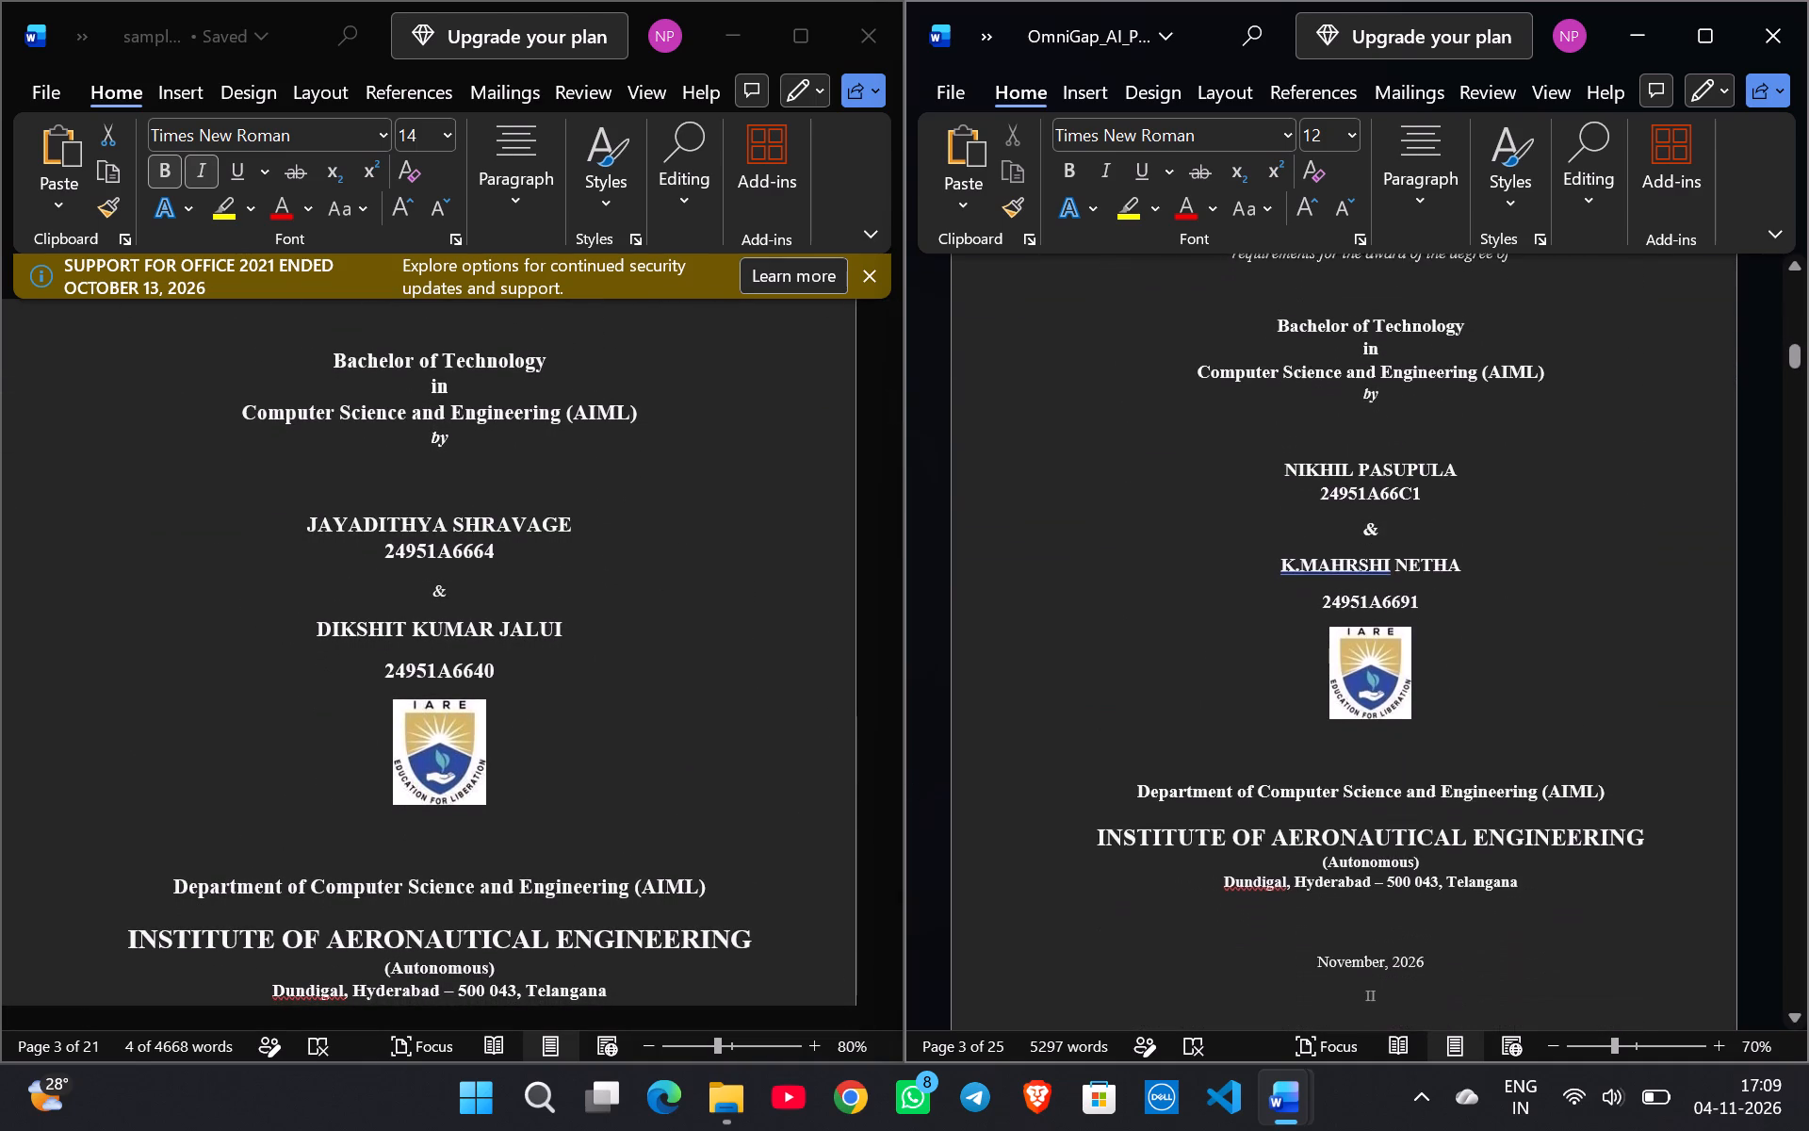
pyautogui.scroll(-1, 1111, 822)
pyautogui.hscroll(1, 703, 778)
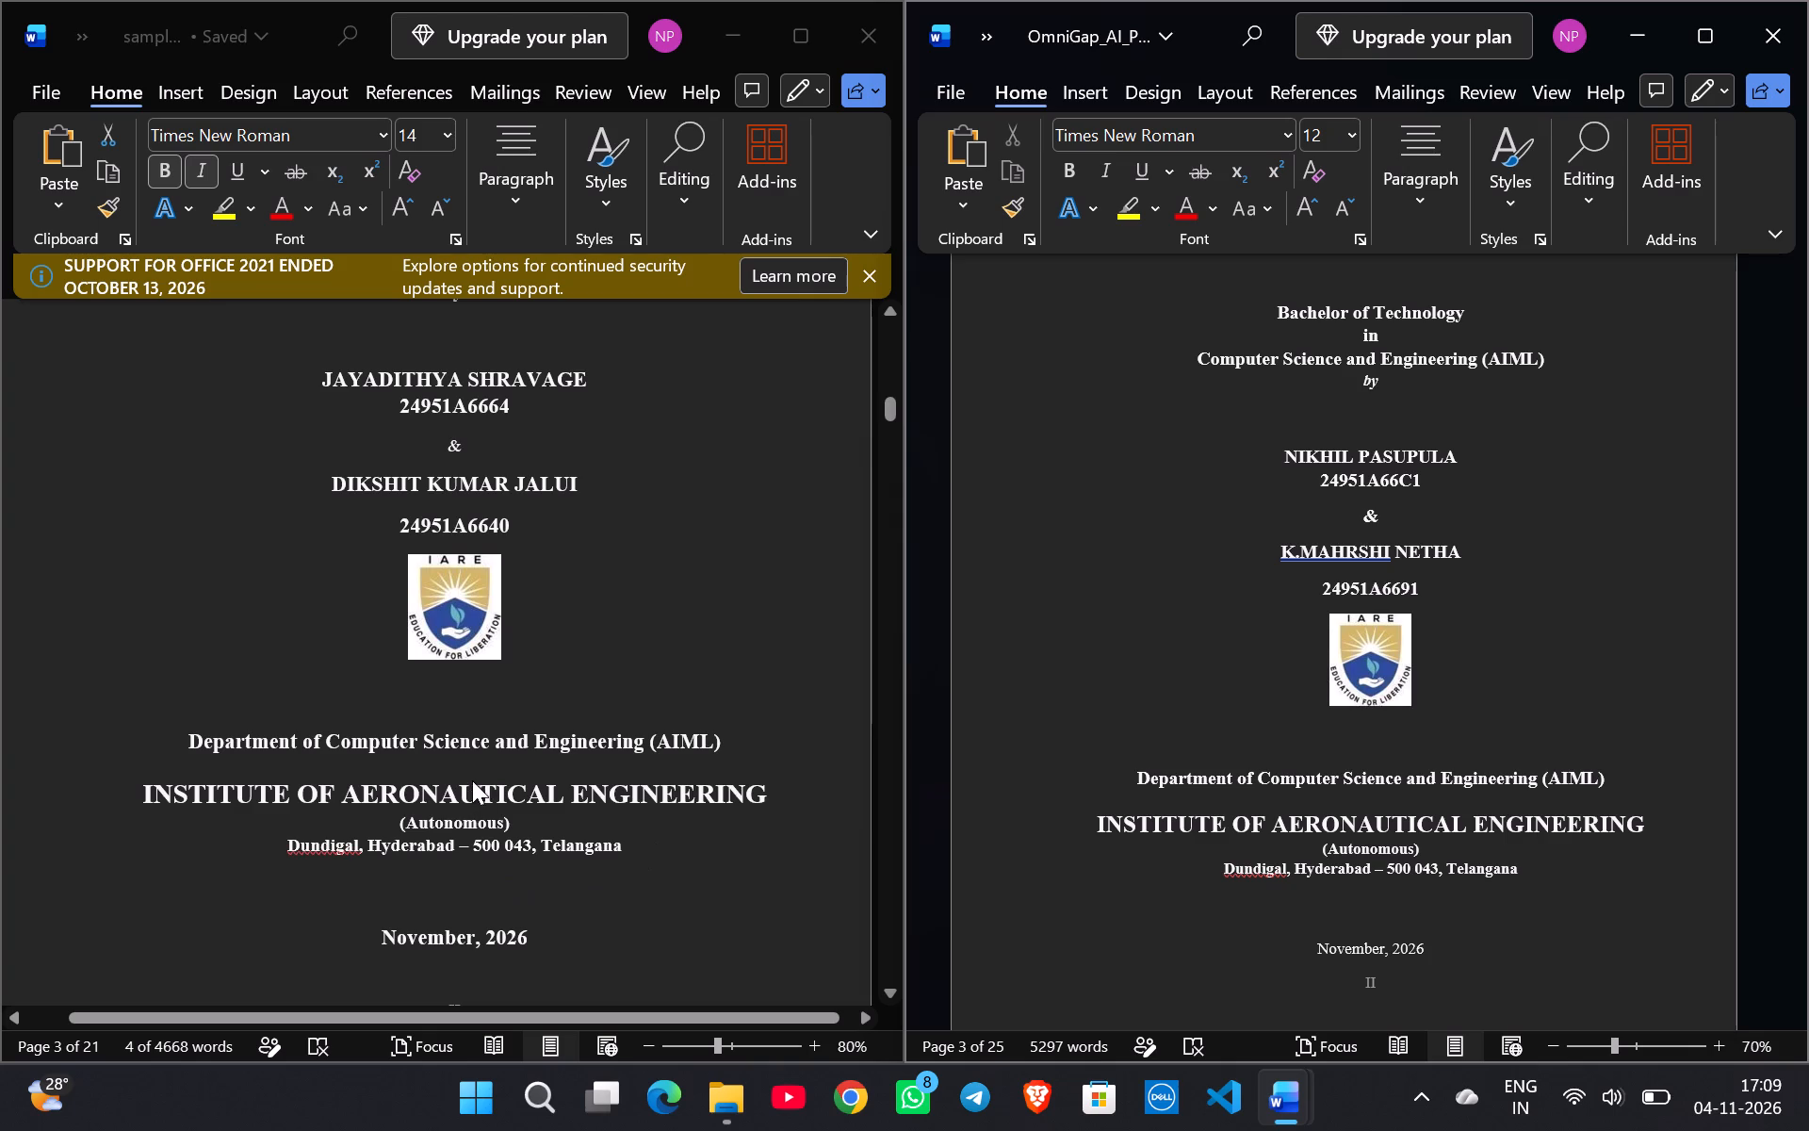
pyautogui.tripleClick(461, 745)
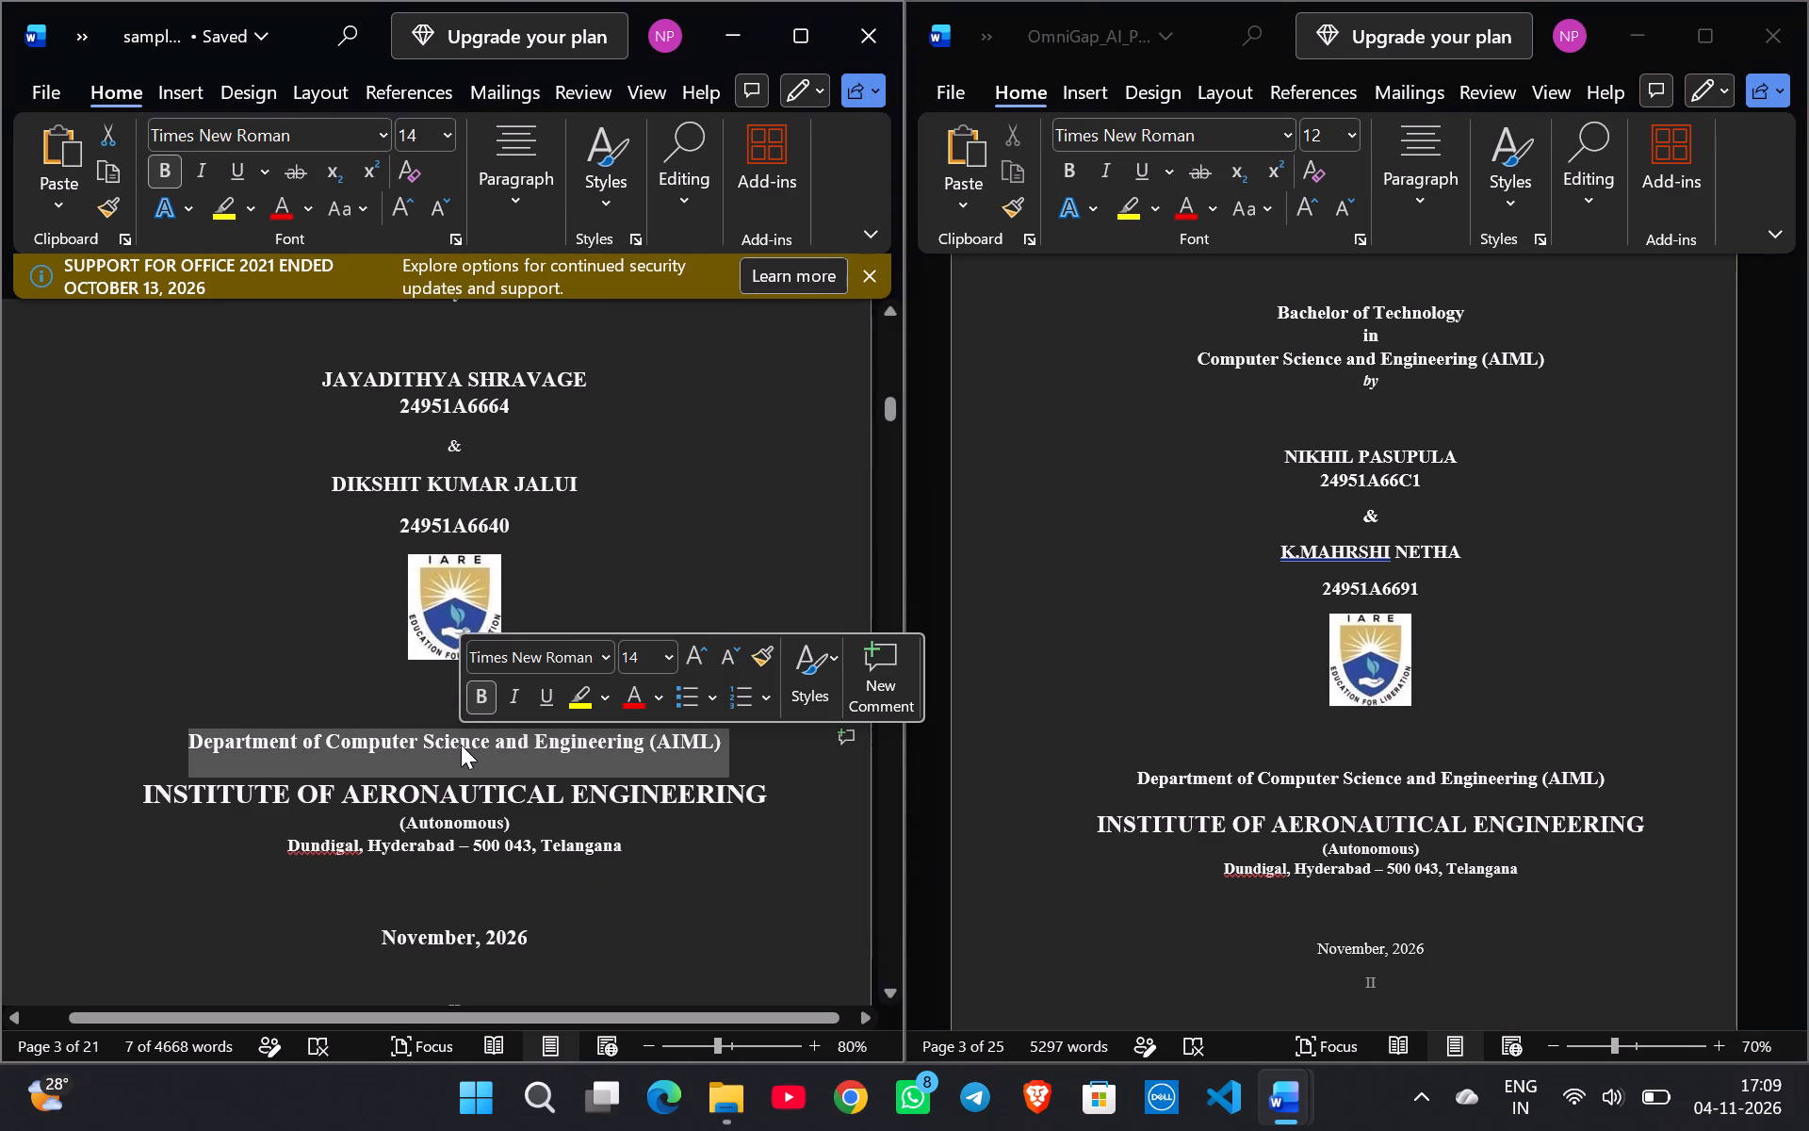
pyautogui.tripleClick(1412, 783)
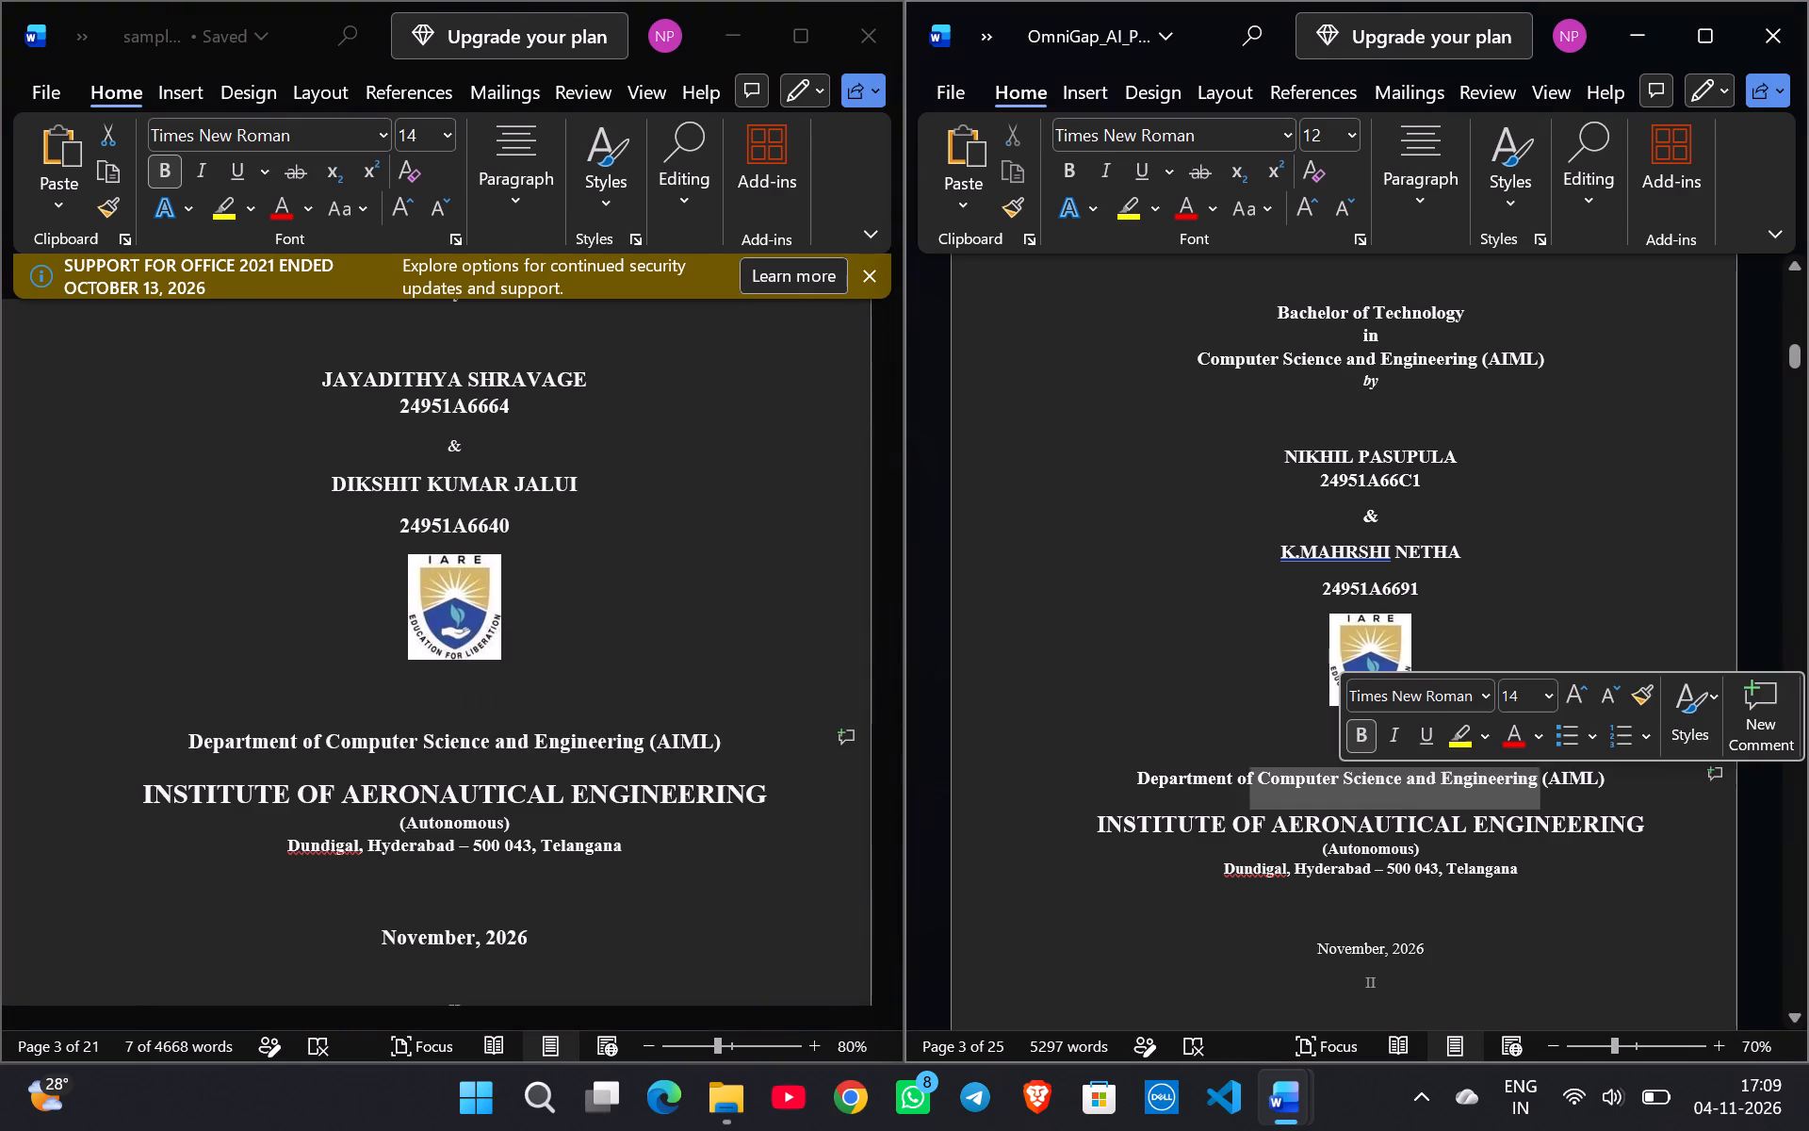
pyautogui.click(1139, 727)
pyautogui.scroll(-1, 1139, 727)
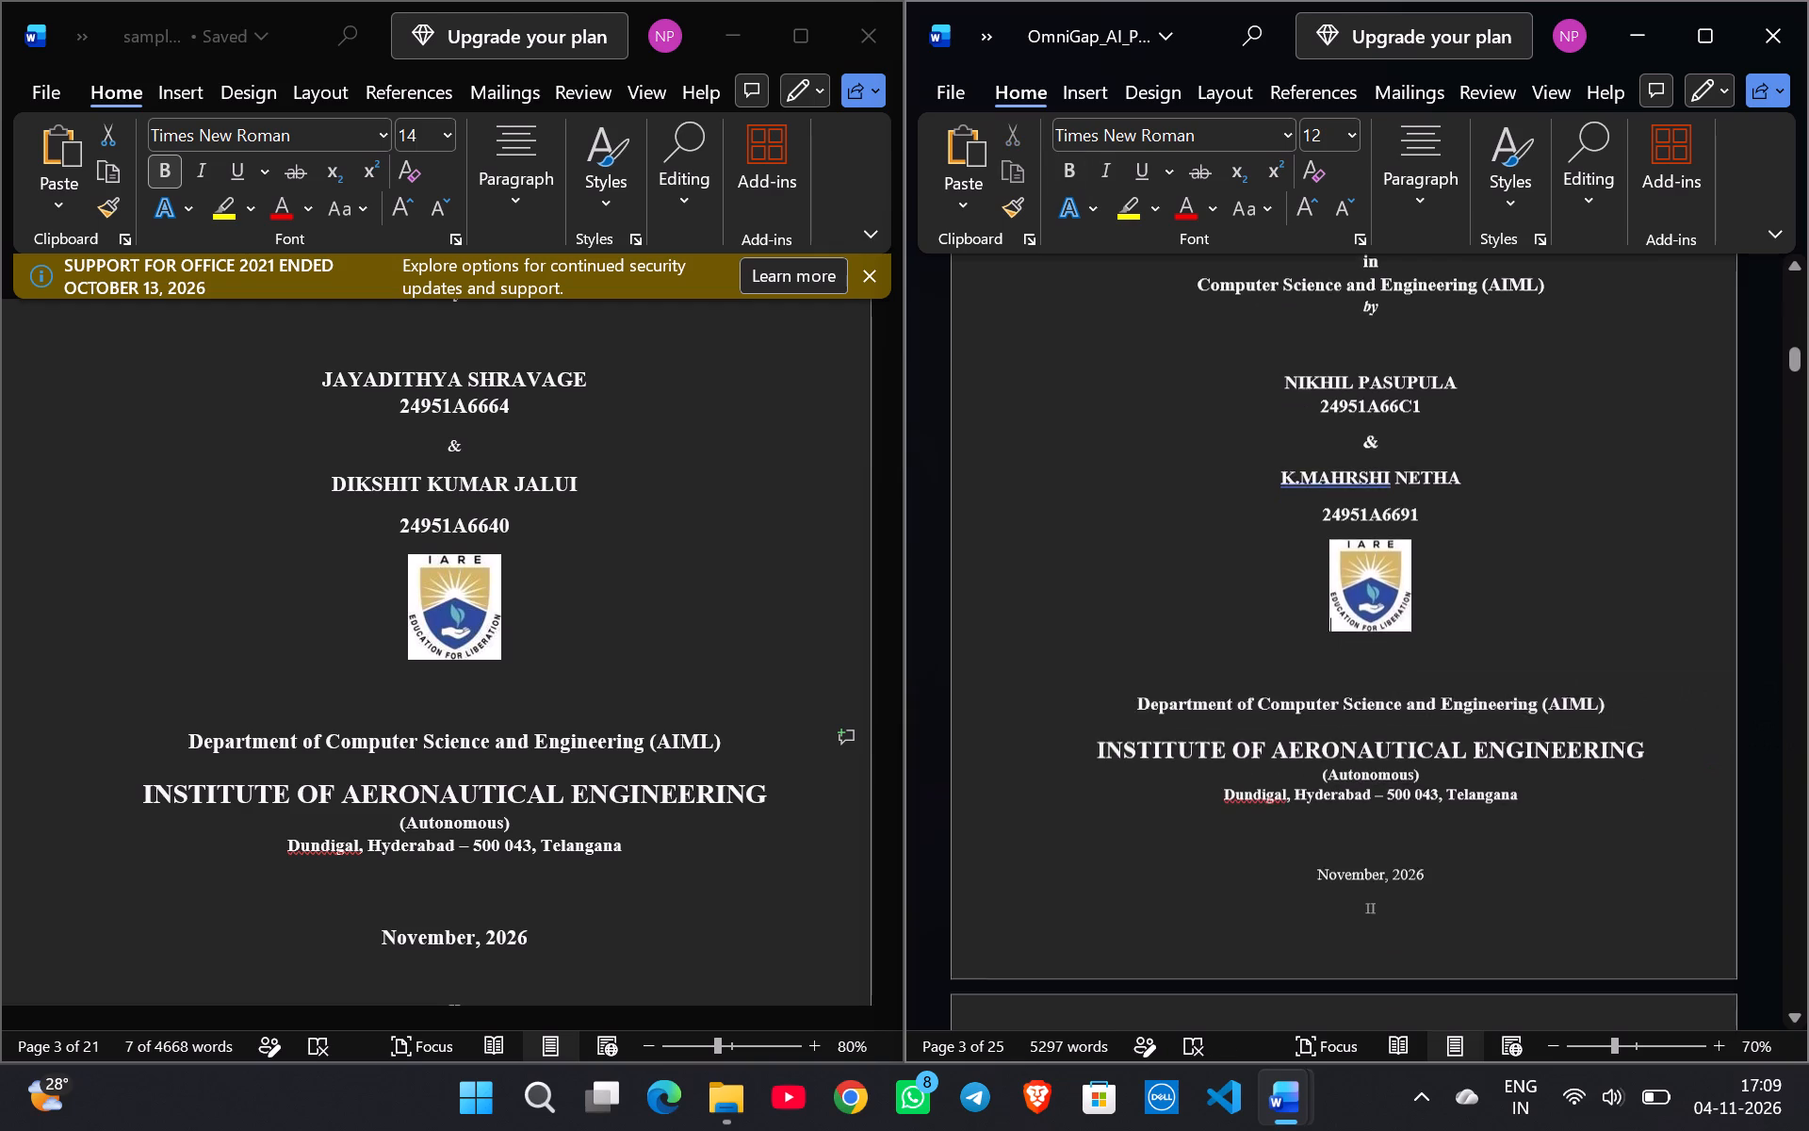
# Check the sample's date formatting and set "November, 2026" on the OmniGap inner title page to 14 pt bold.
pyautogui.scroll(-2, 1139, 727)
pyautogui.scroll(-2, 594, 757)
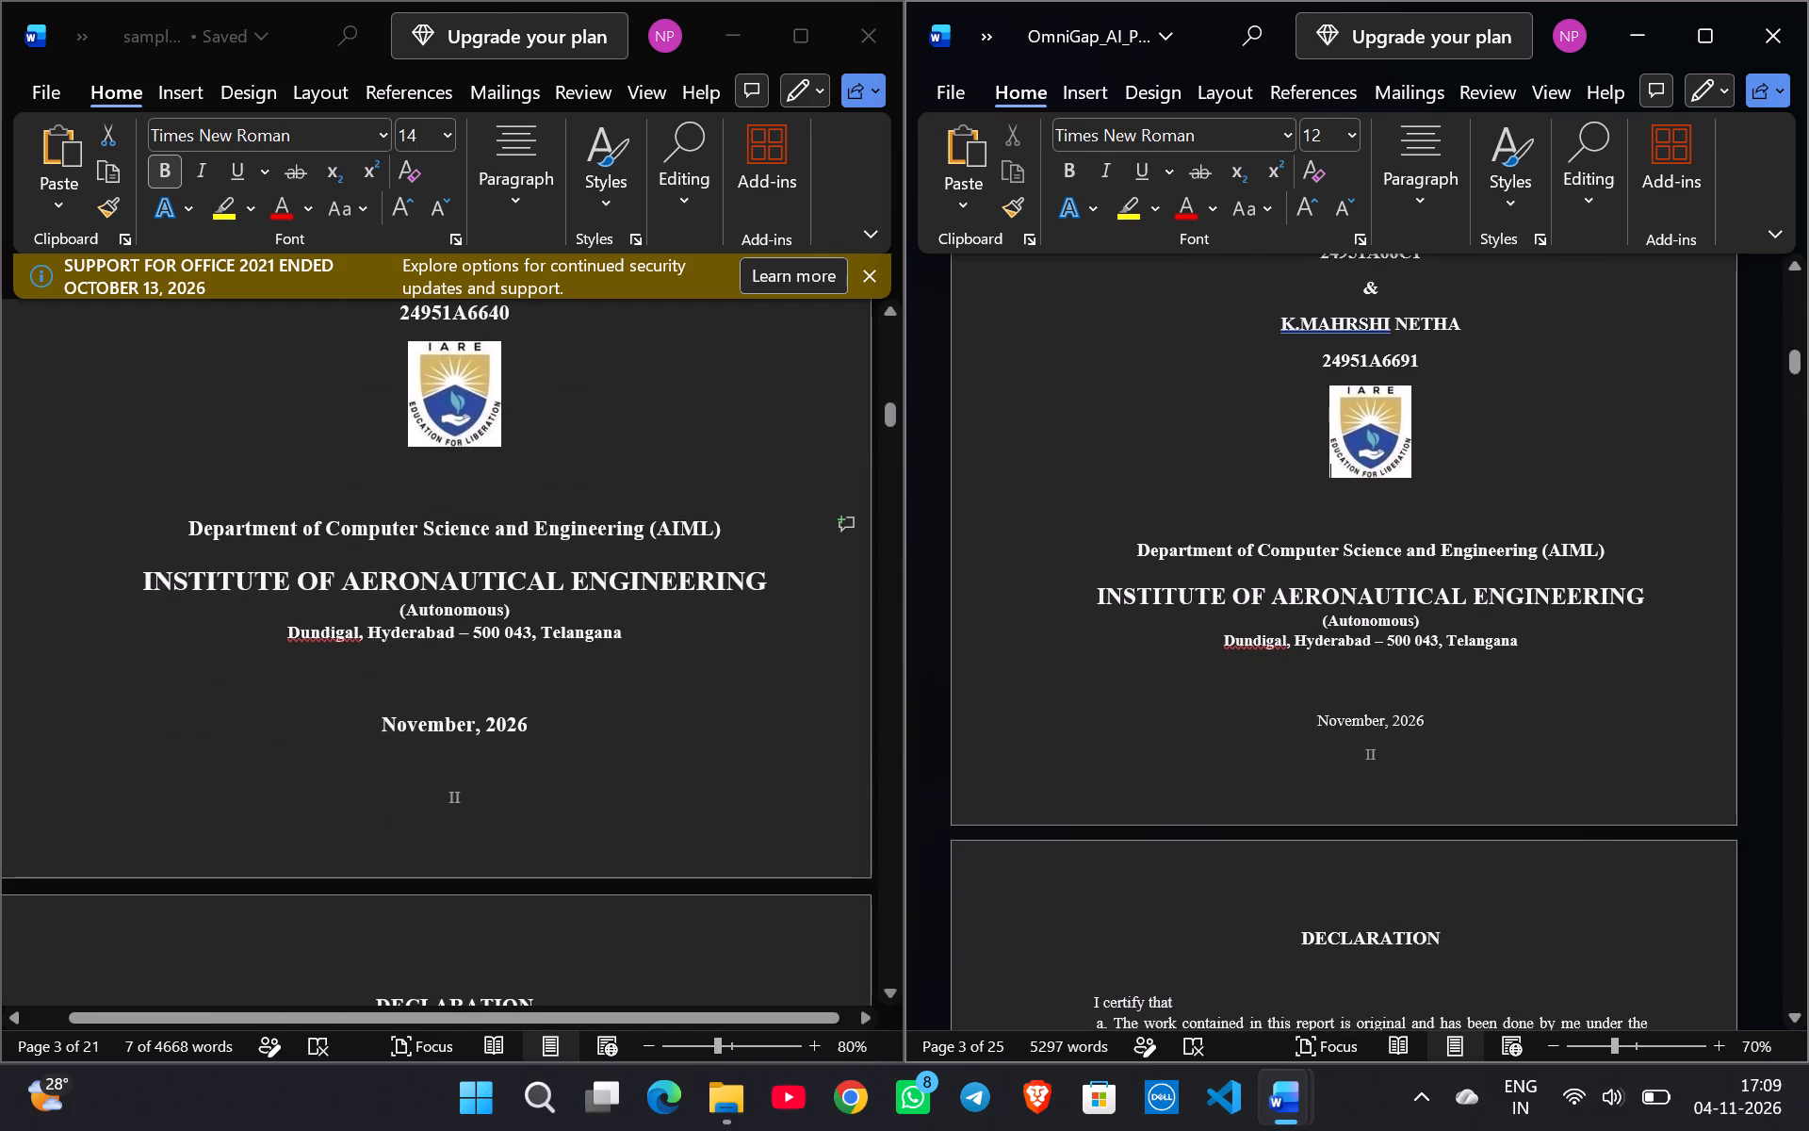
pyautogui.doubleClick(439, 719)
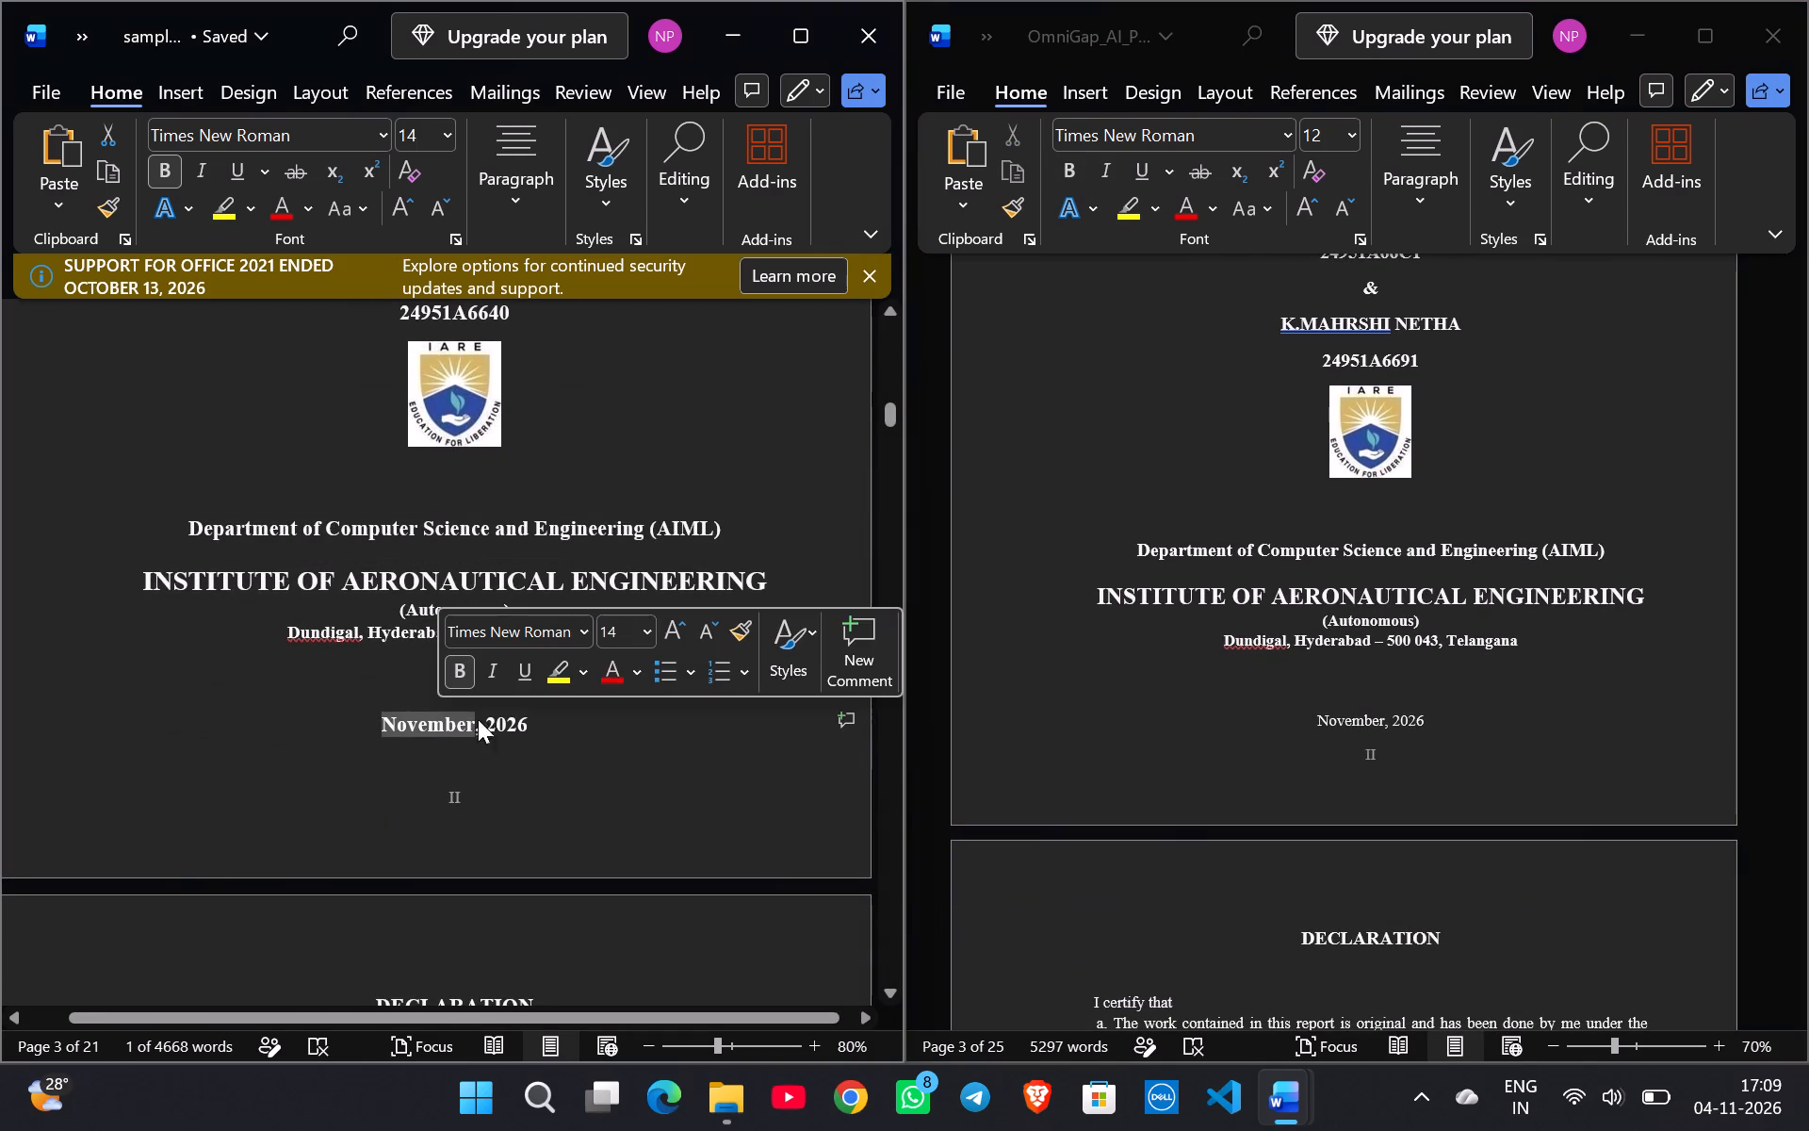
pyautogui.doubleClick(1370, 721)
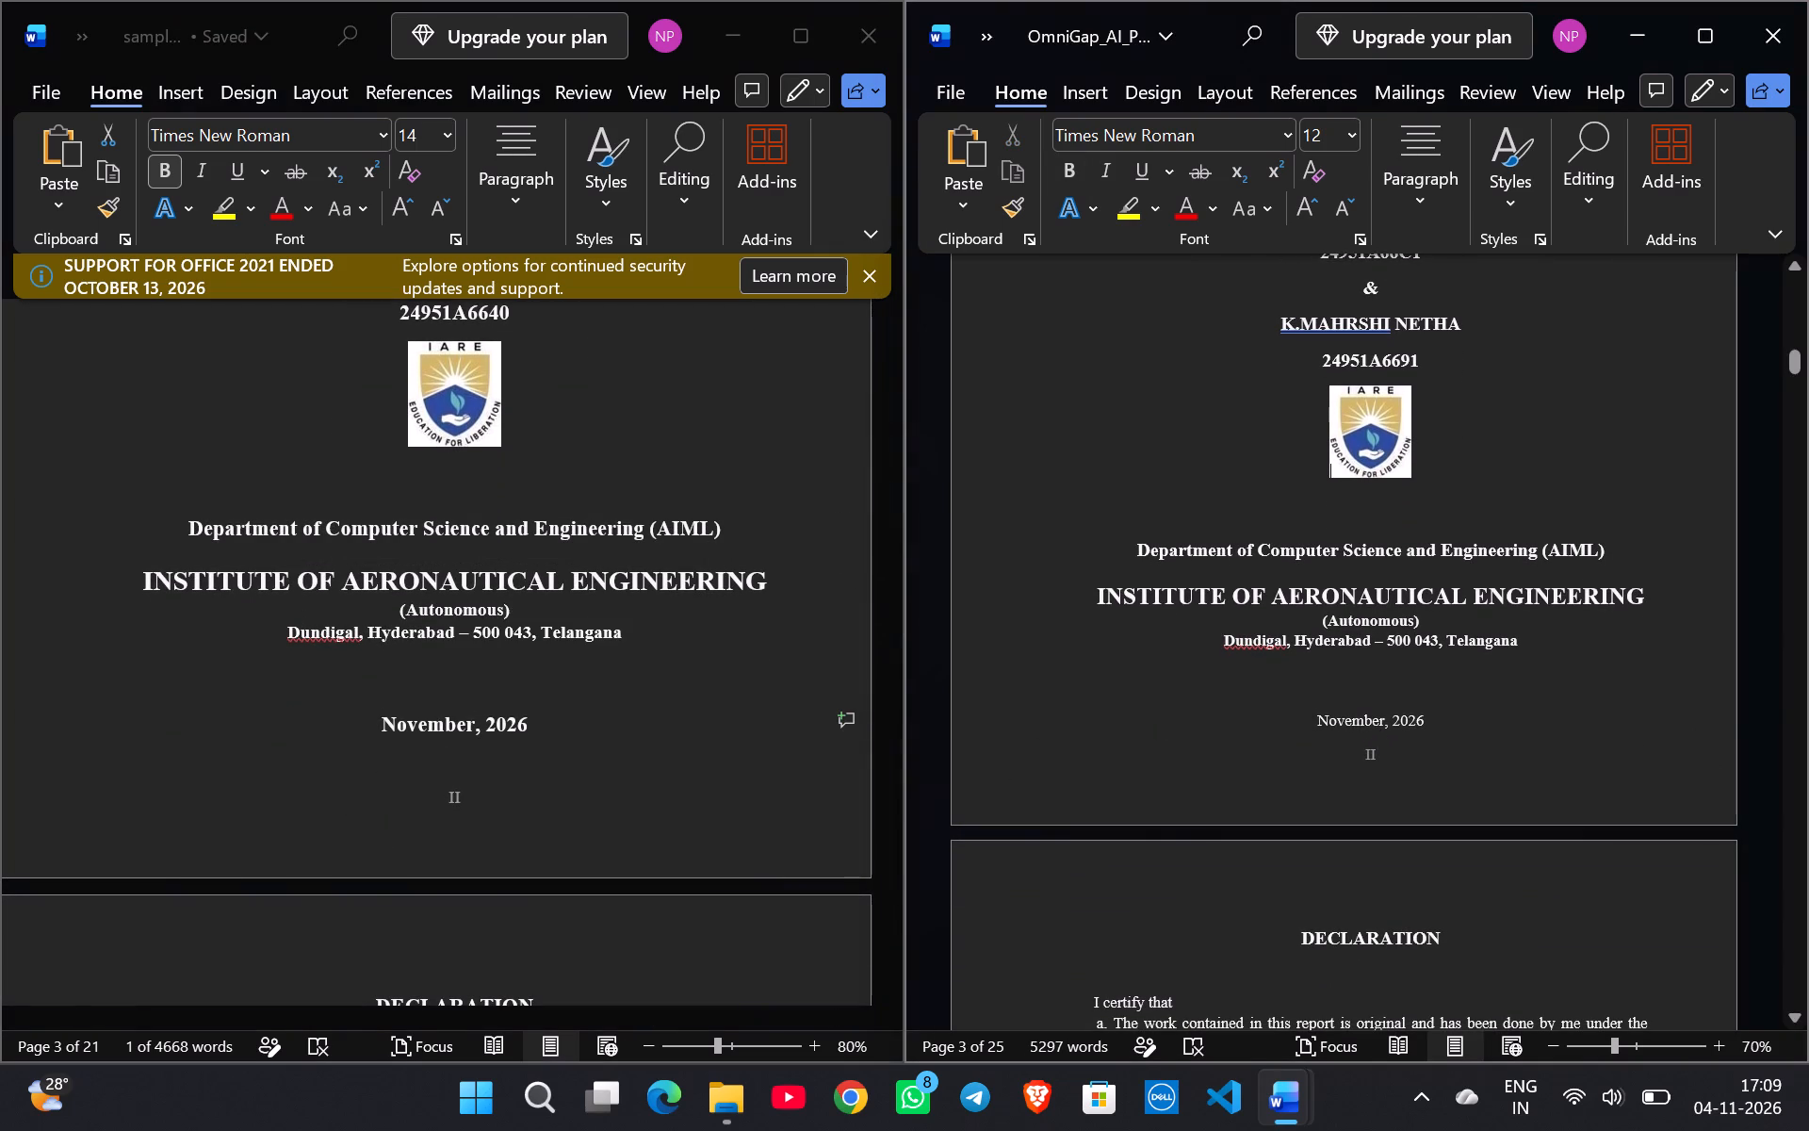
pyautogui.click(1370, 721)
pyautogui.doubleClick(1370, 721)
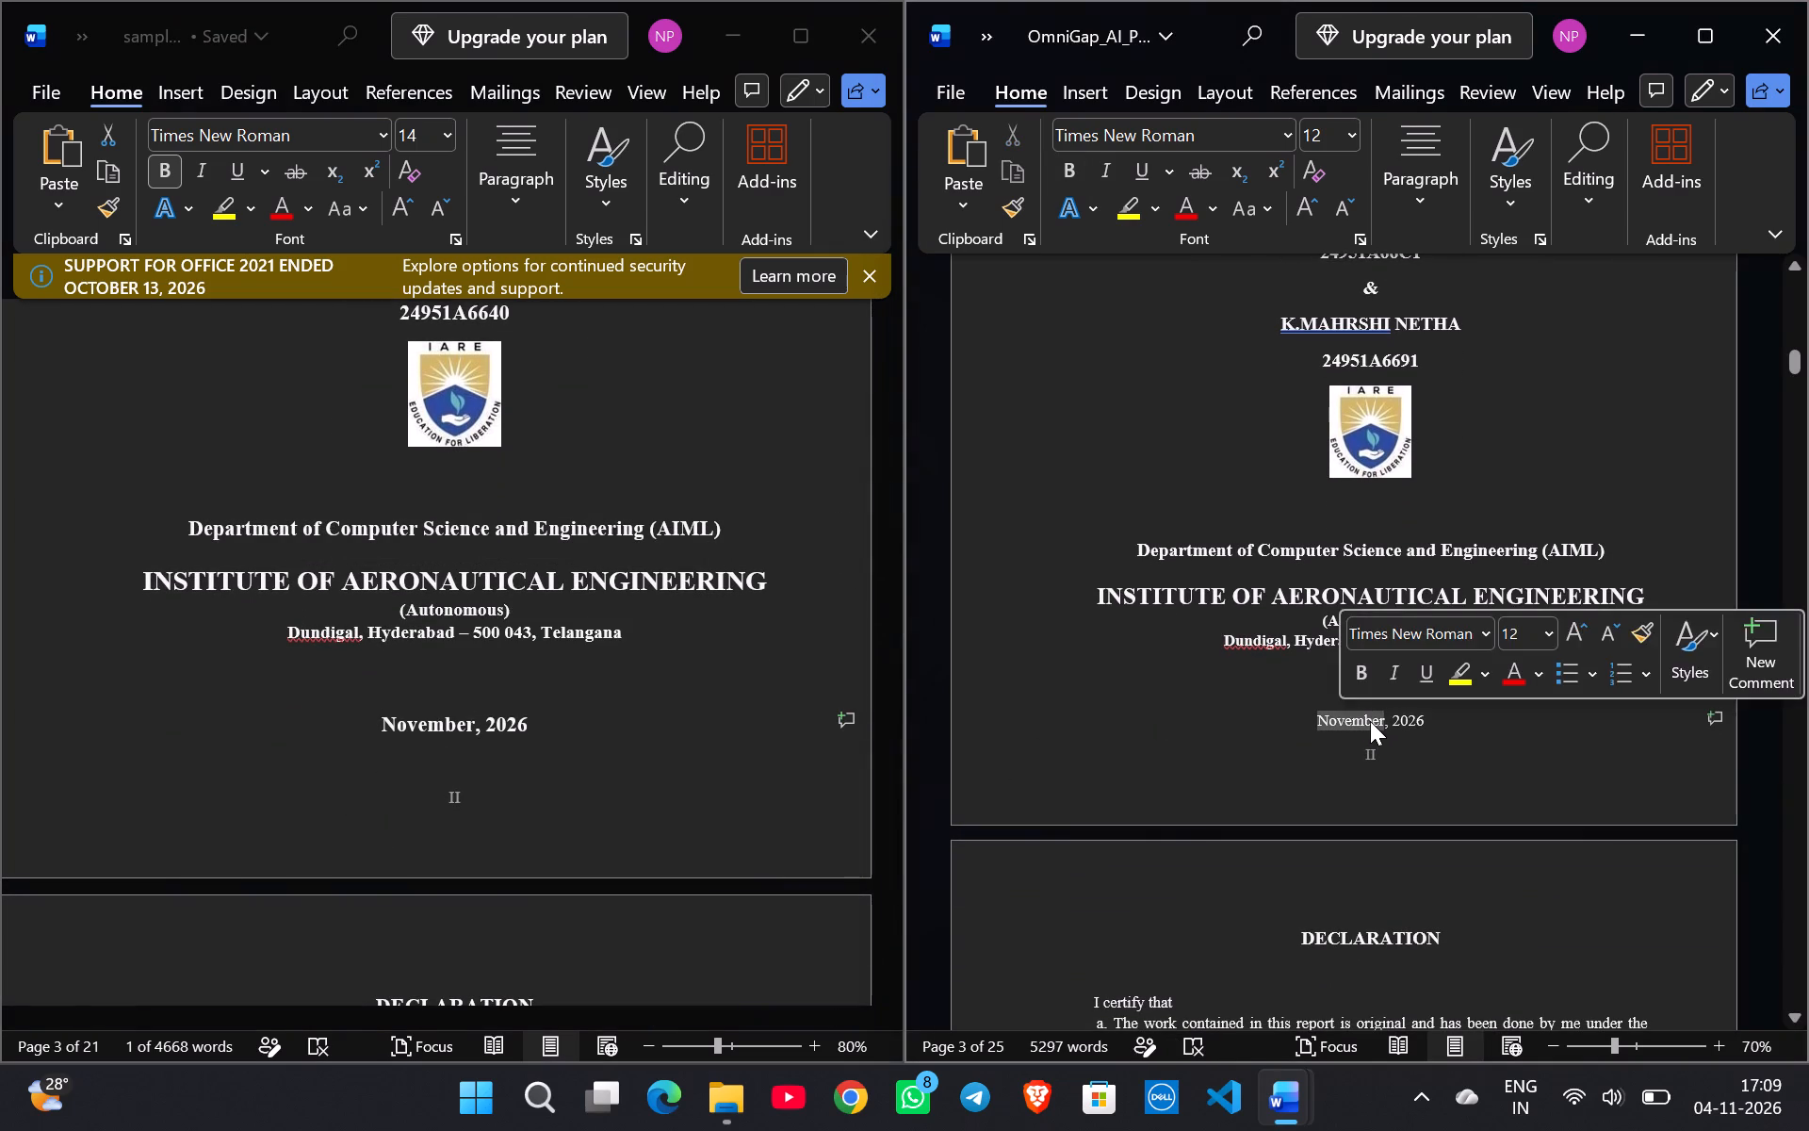
pyautogui.tripleClick(1370, 721)
pyautogui.click(1370, 721)
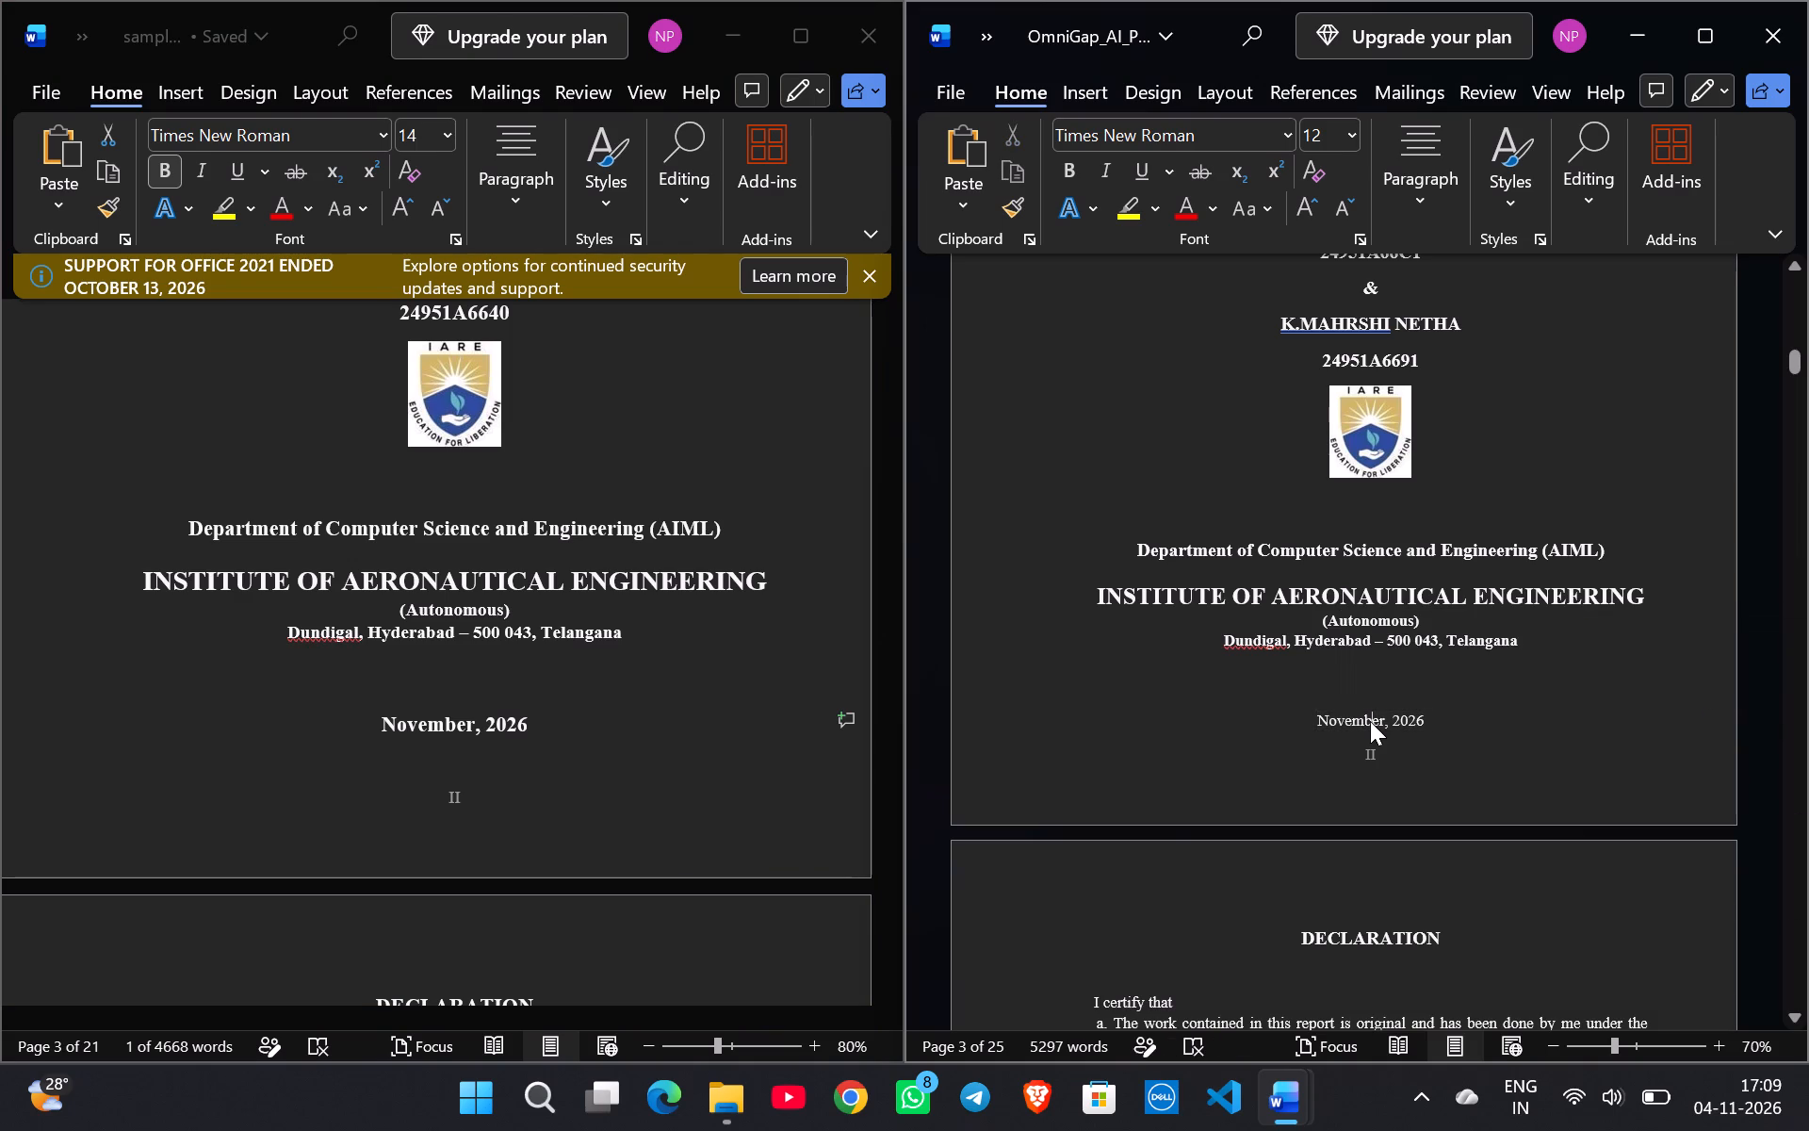
pyautogui.doubleClick(1370, 721)
pyautogui.doubleClick(1370, 721)
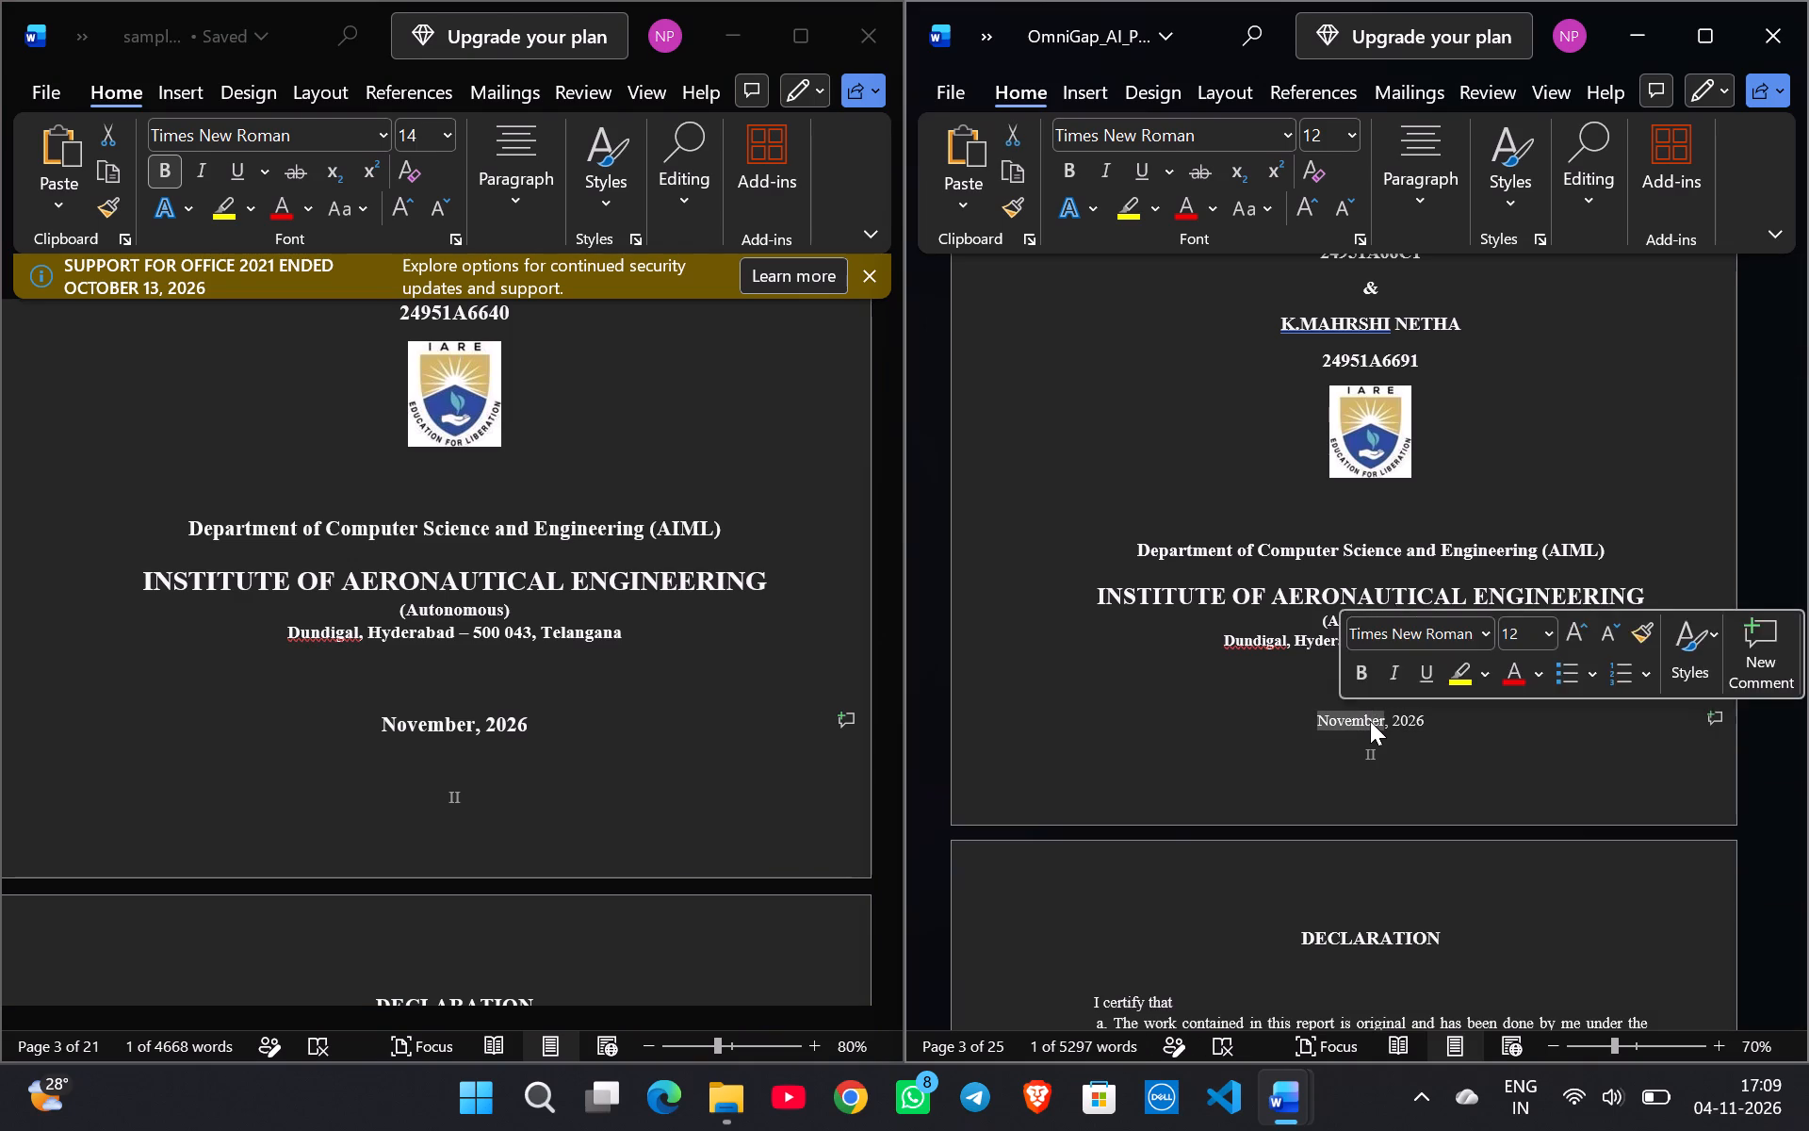
pyautogui.tripleClick(1370, 721)
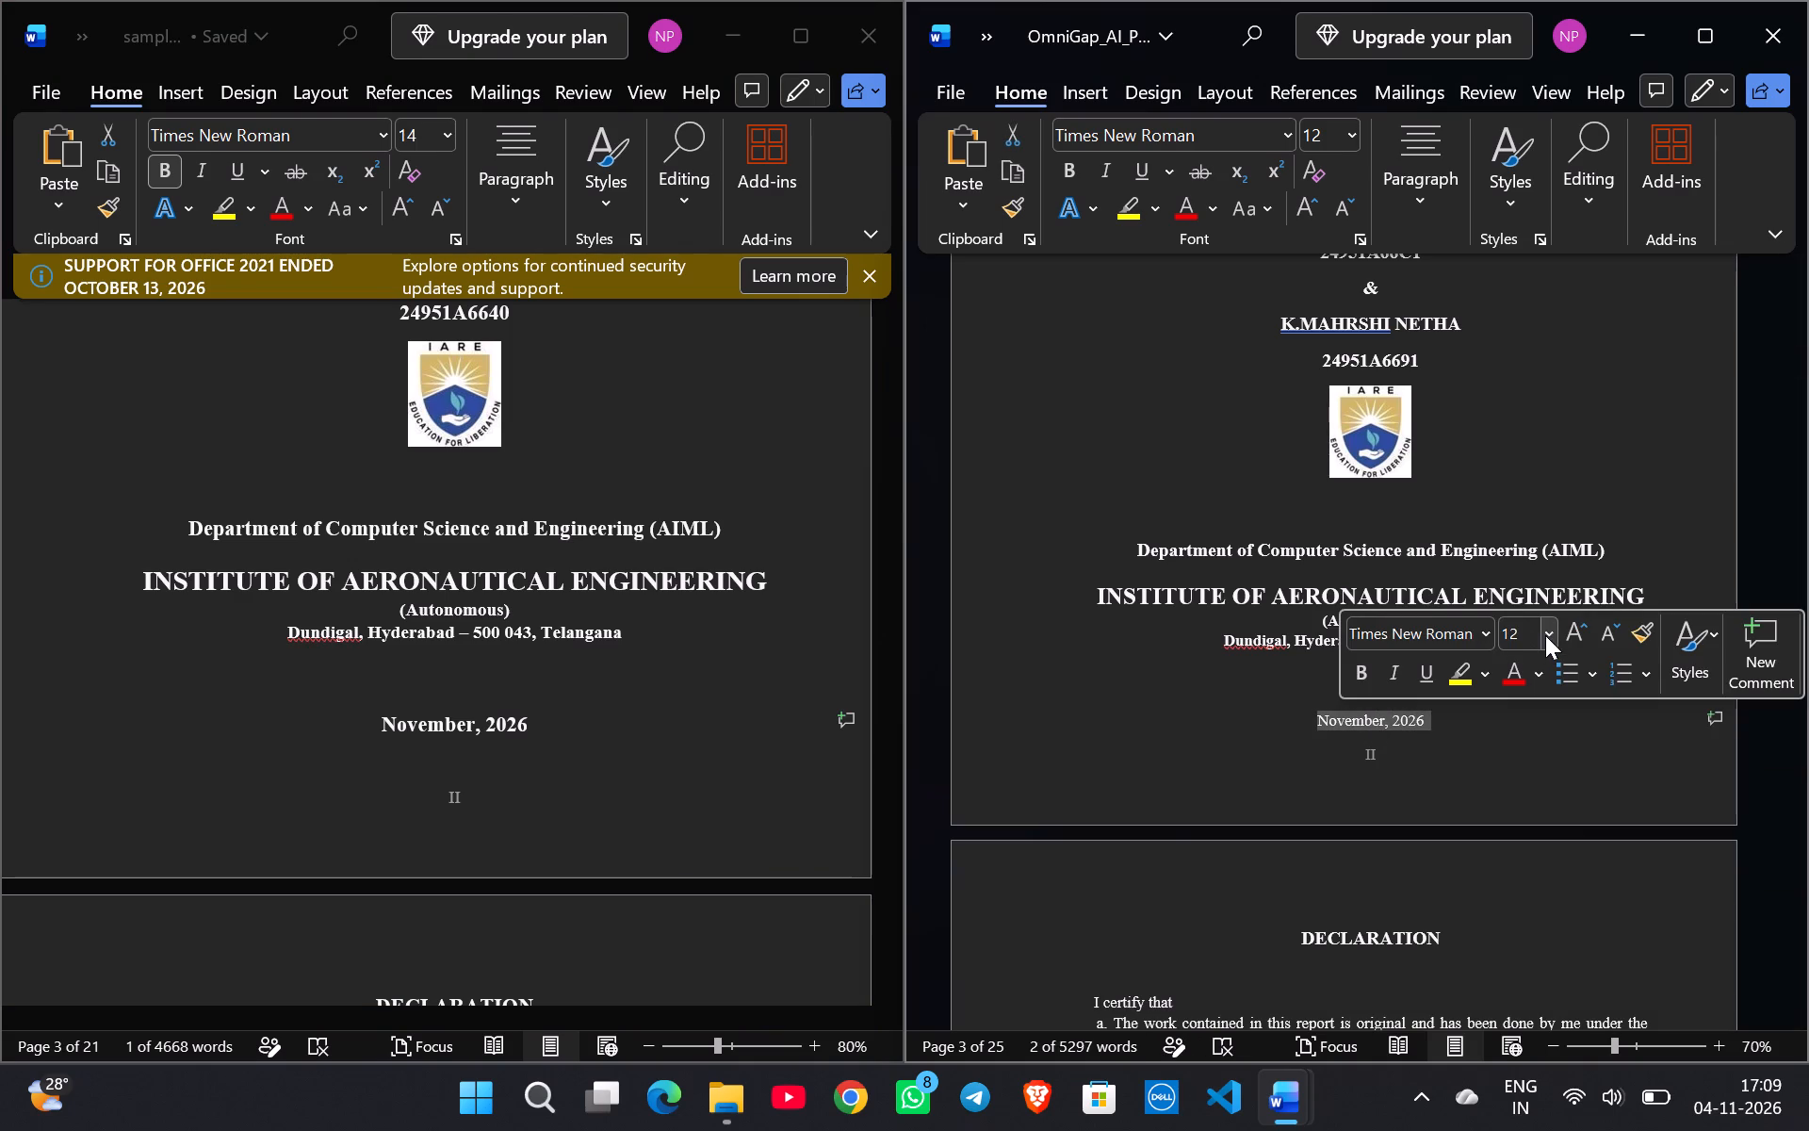
pyautogui.click(1545, 635)
pyautogui.click(1527, 249)
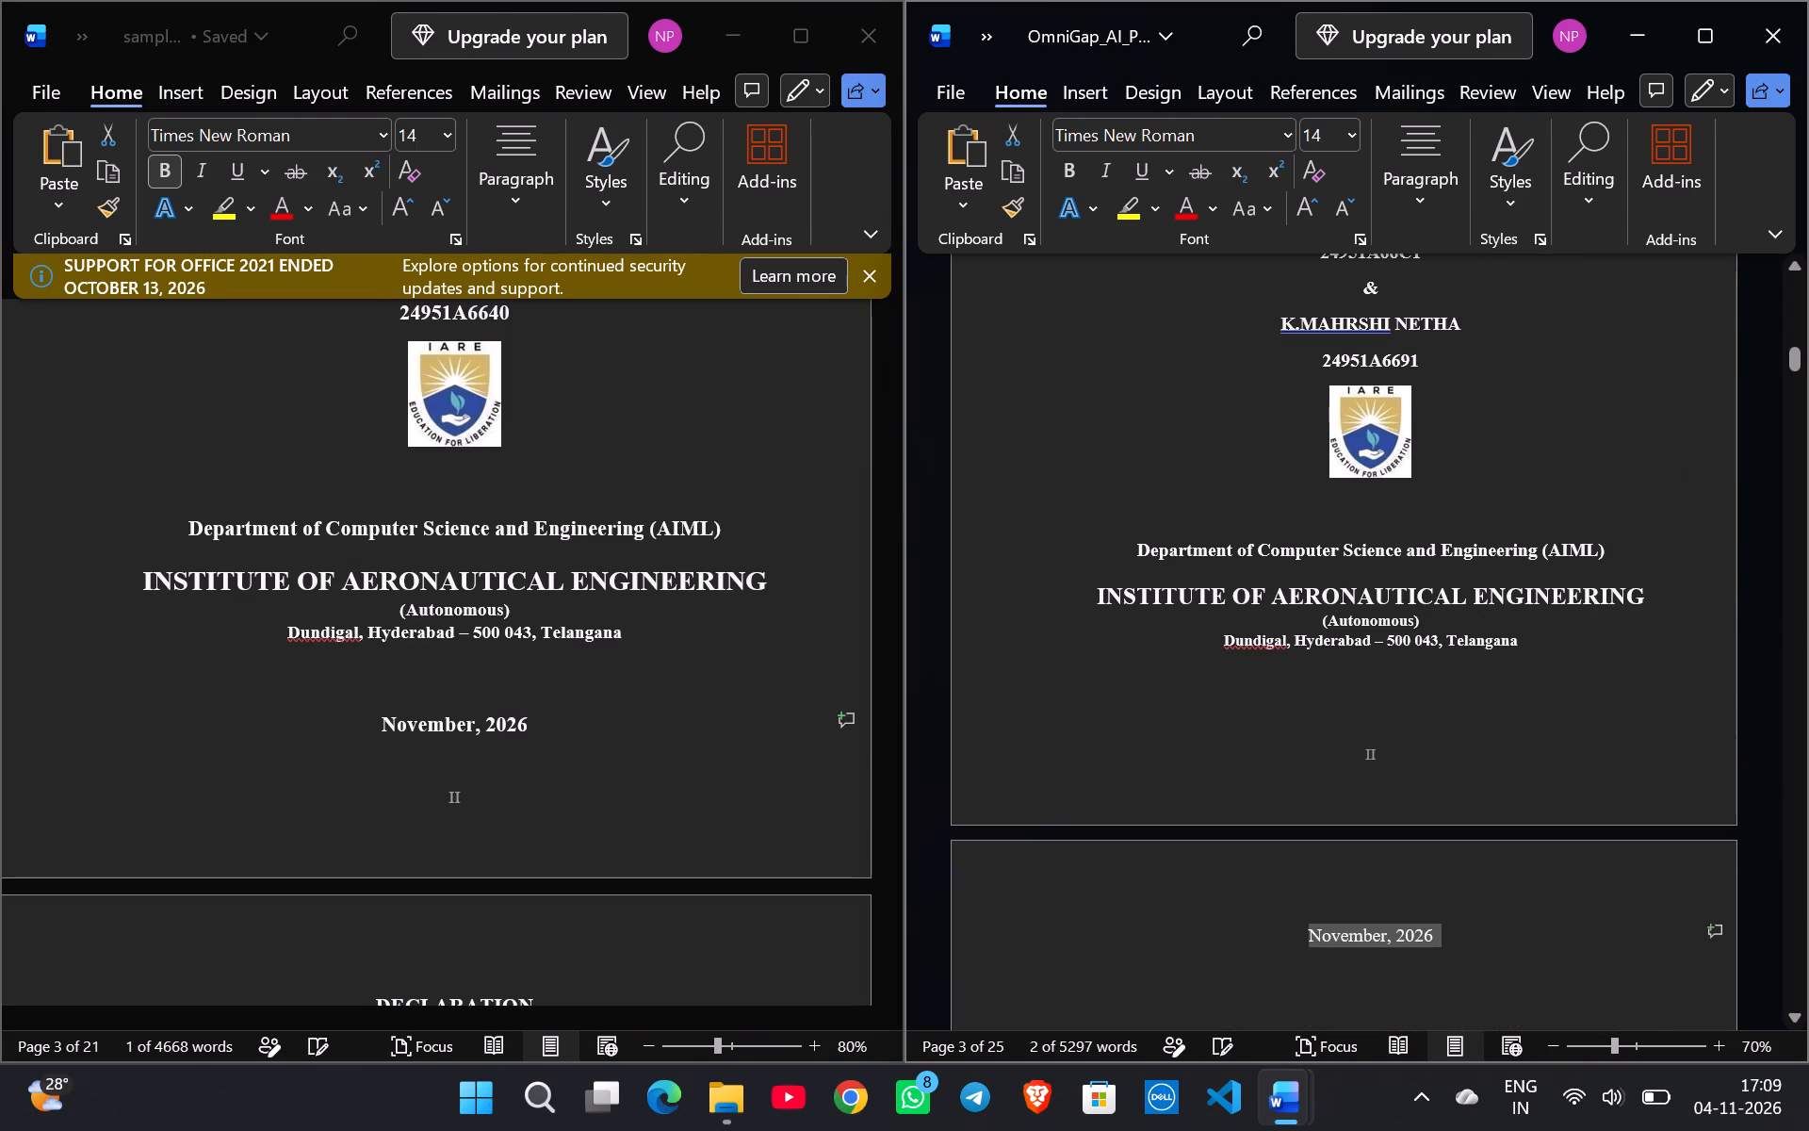
pyautogui.click(1075, 174)
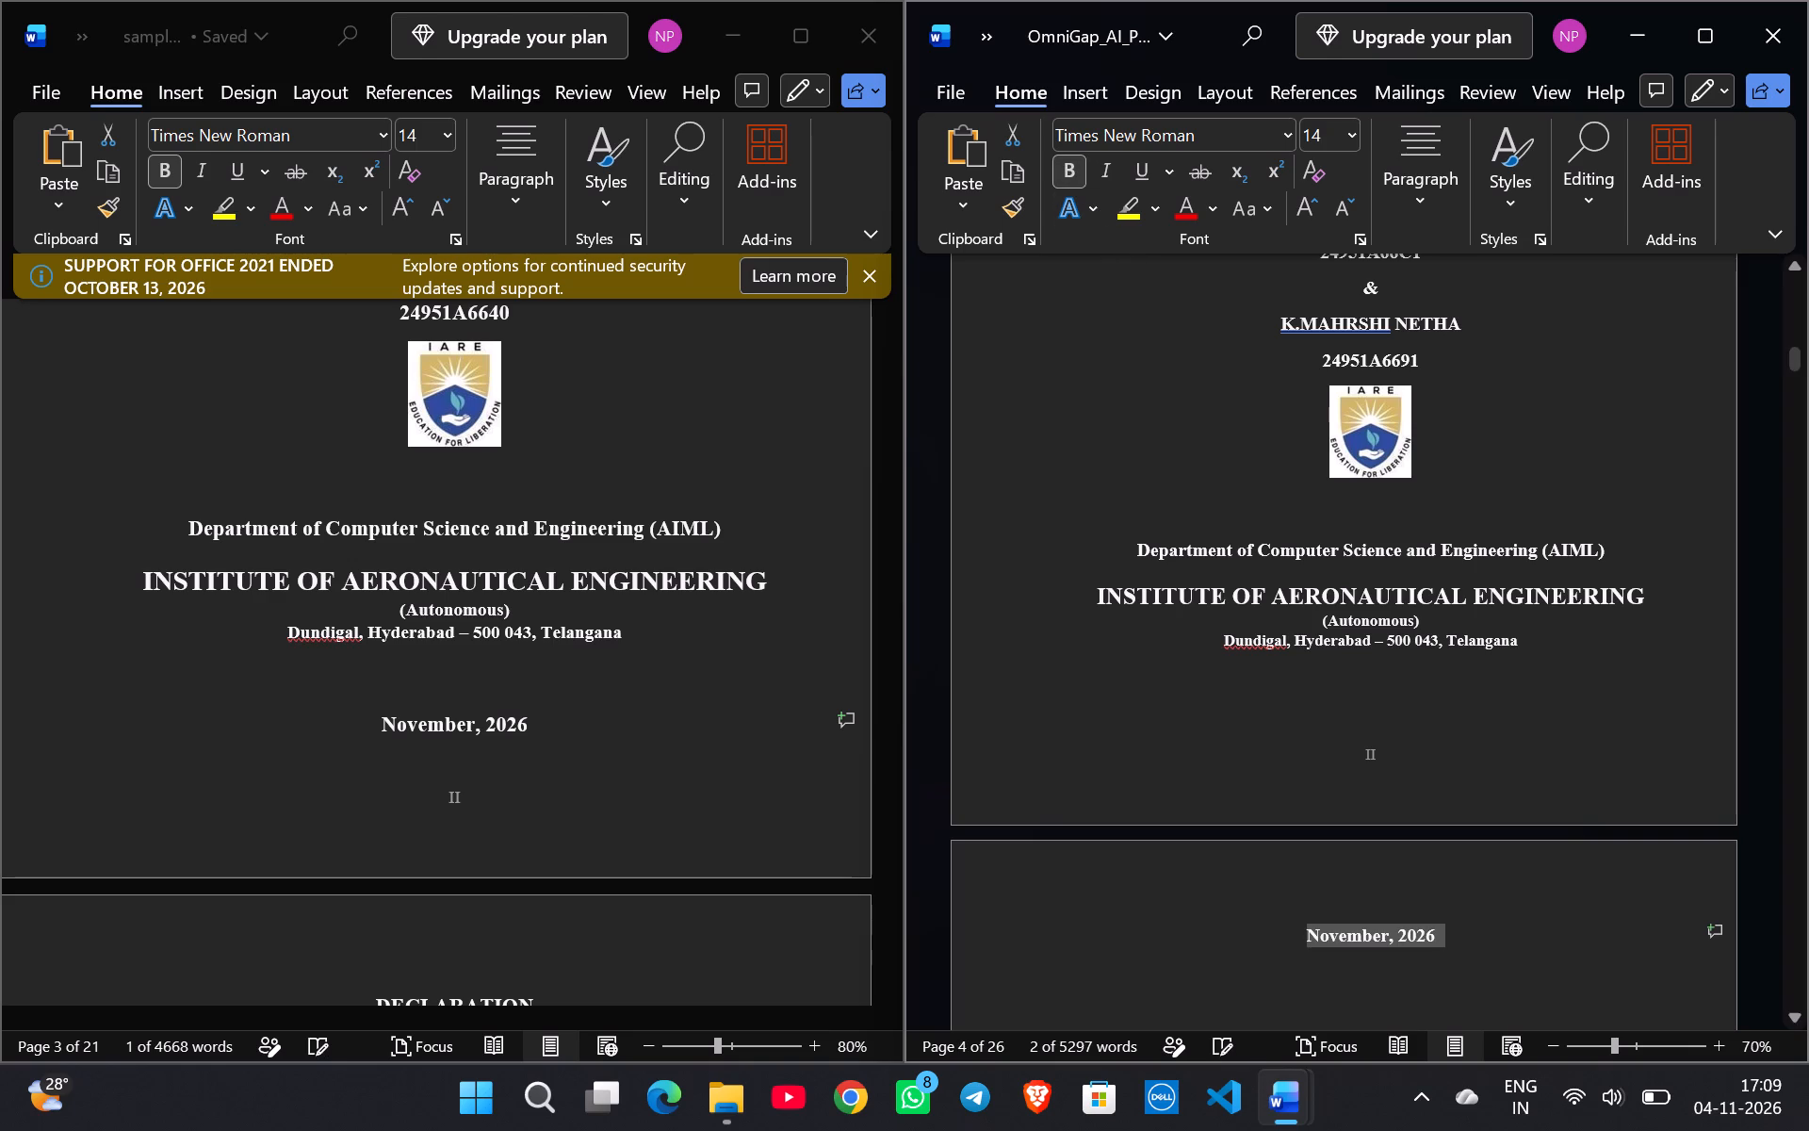
# Remove the blank line spacing between the institute address line and the date to pull the date back onto the title page.
pyautogui.click(1267, 699)
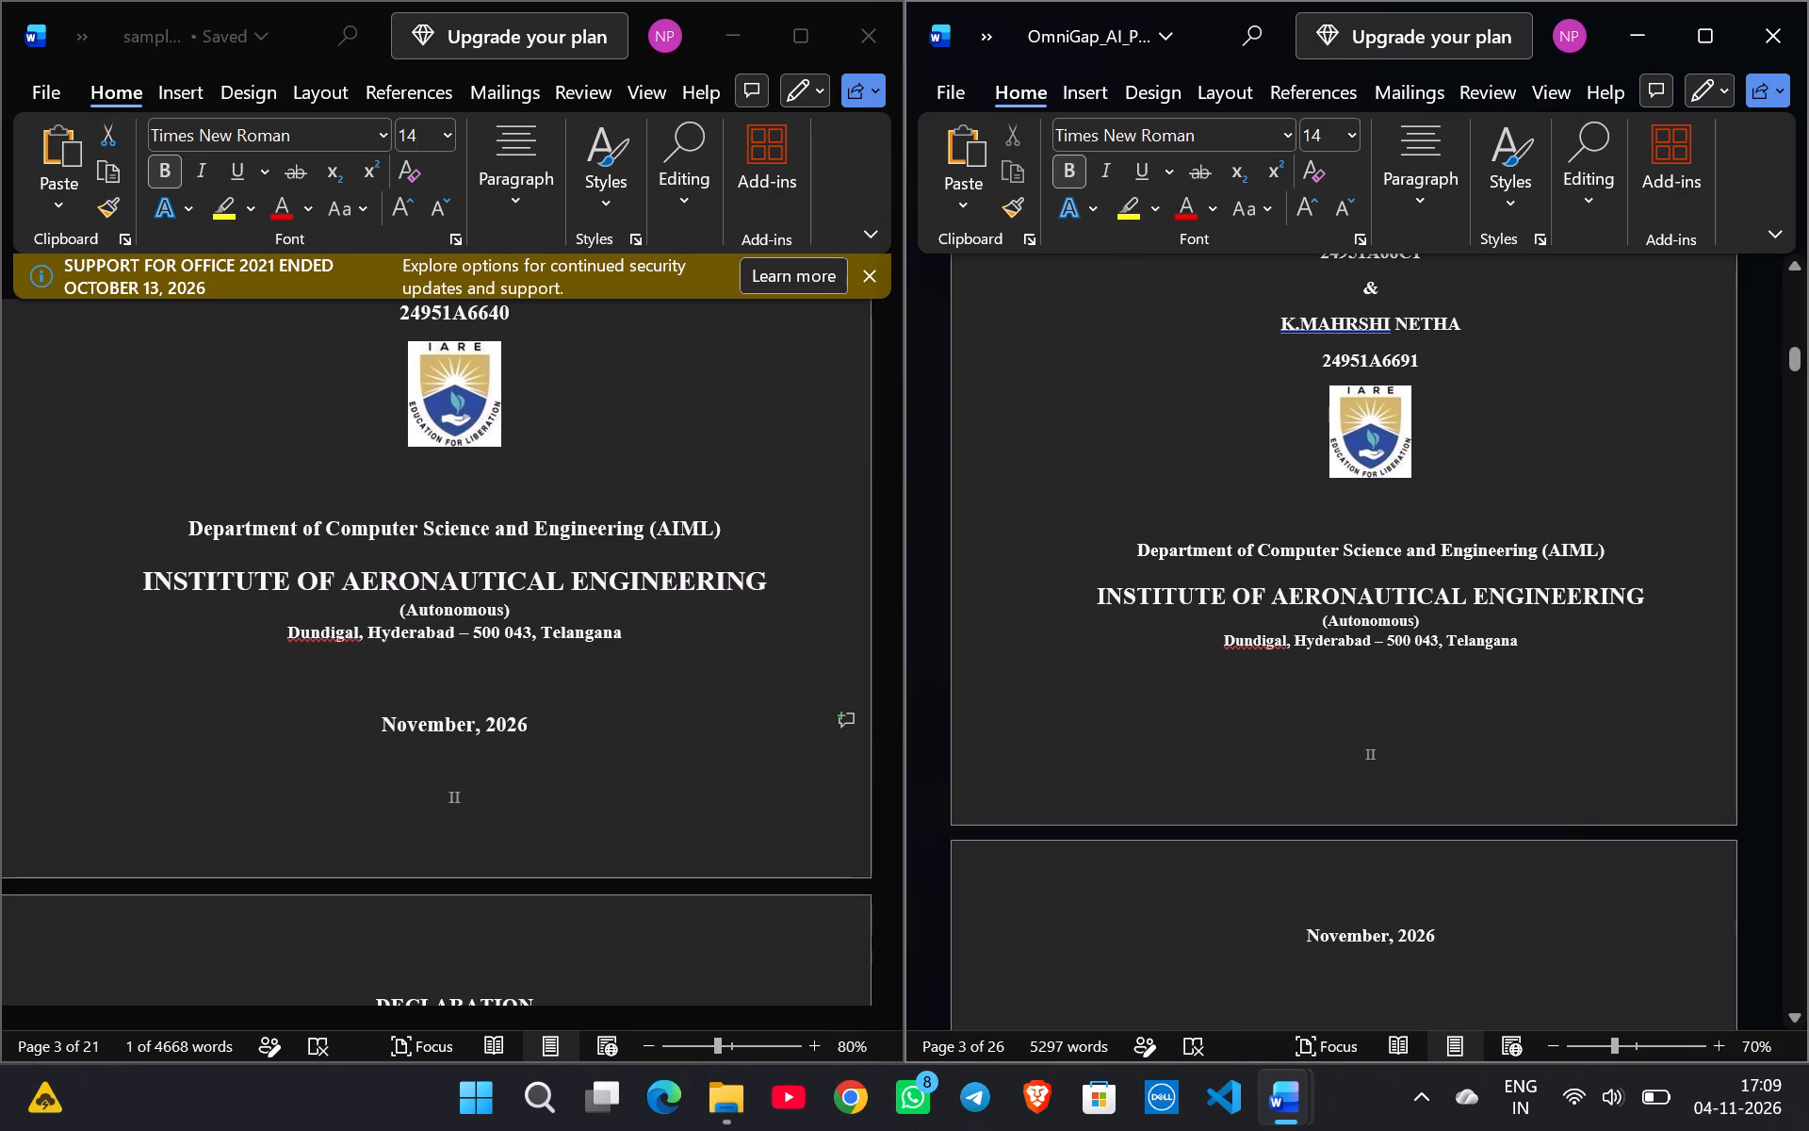
pyautogui.press('BackSpace')
pyautogui.press('BackSpace')
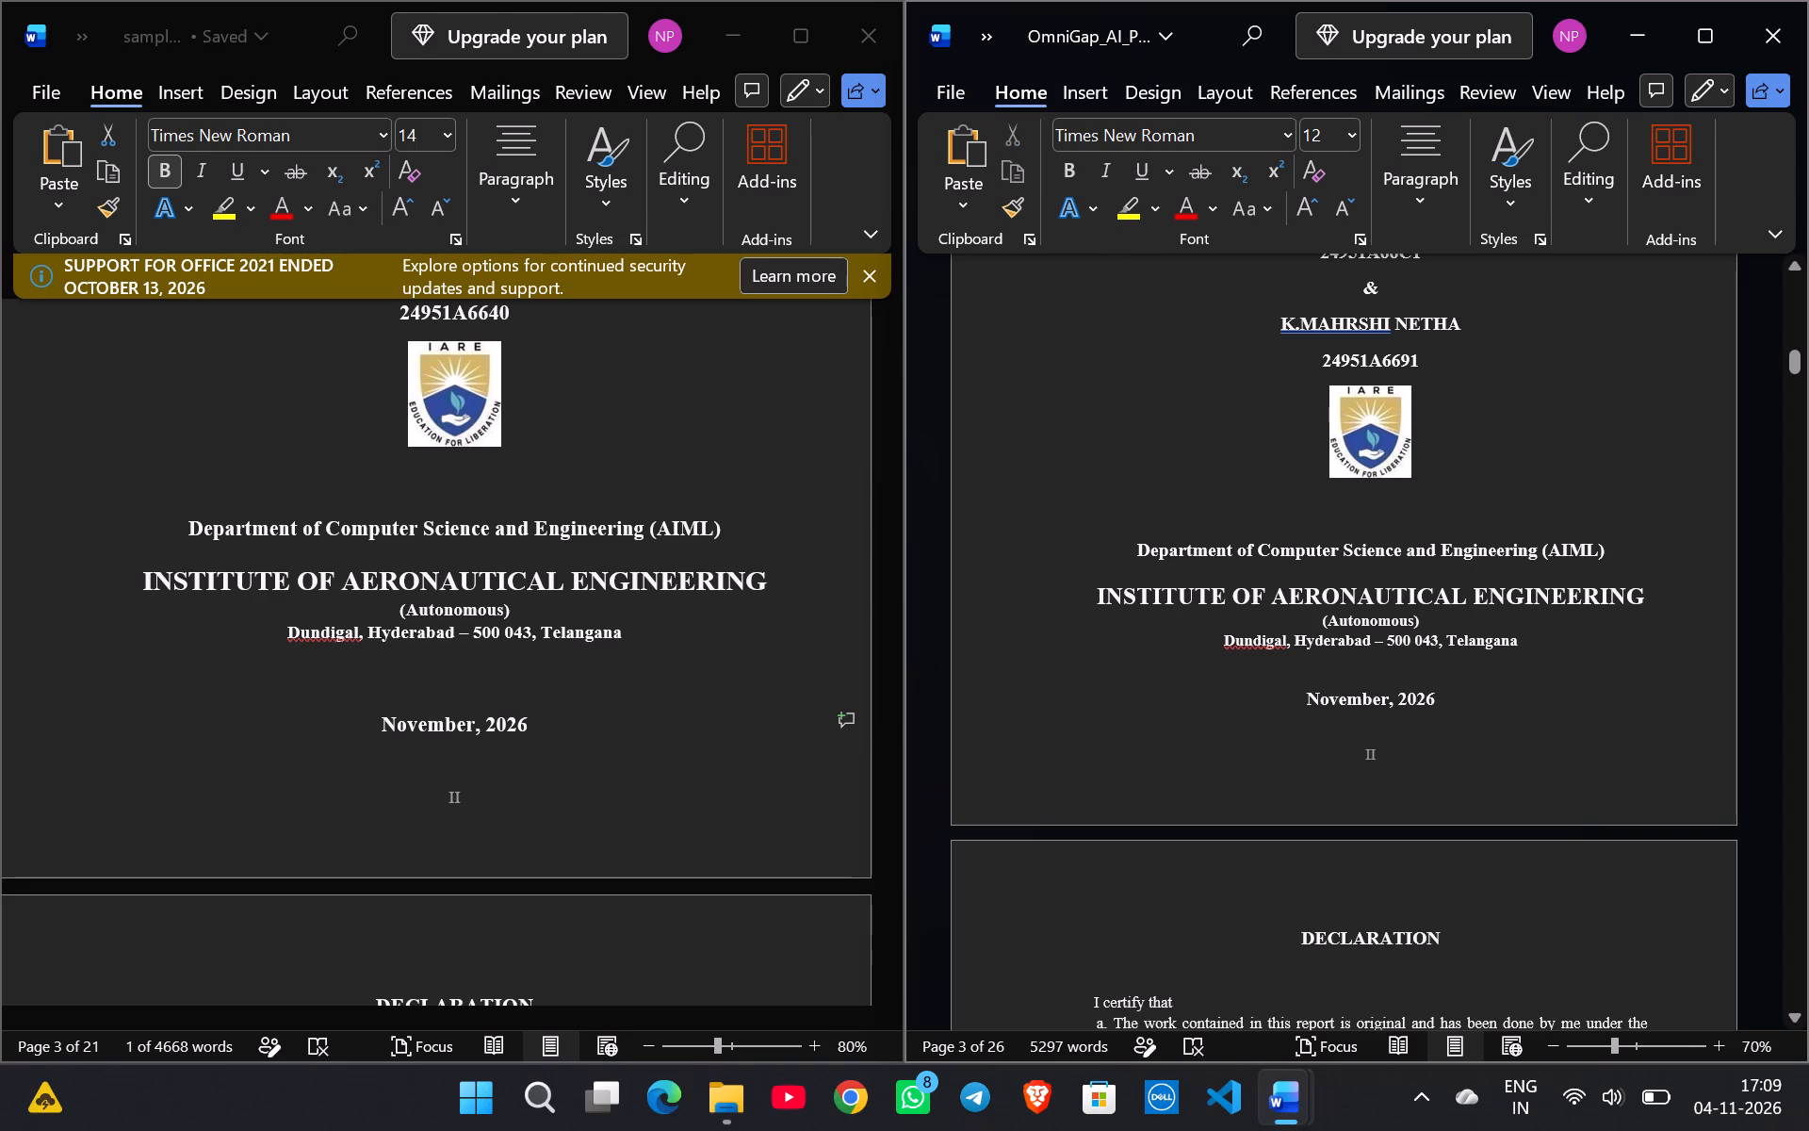
# Save the OmniGap report with the title page changes.
pyautogui.click(985, 40)
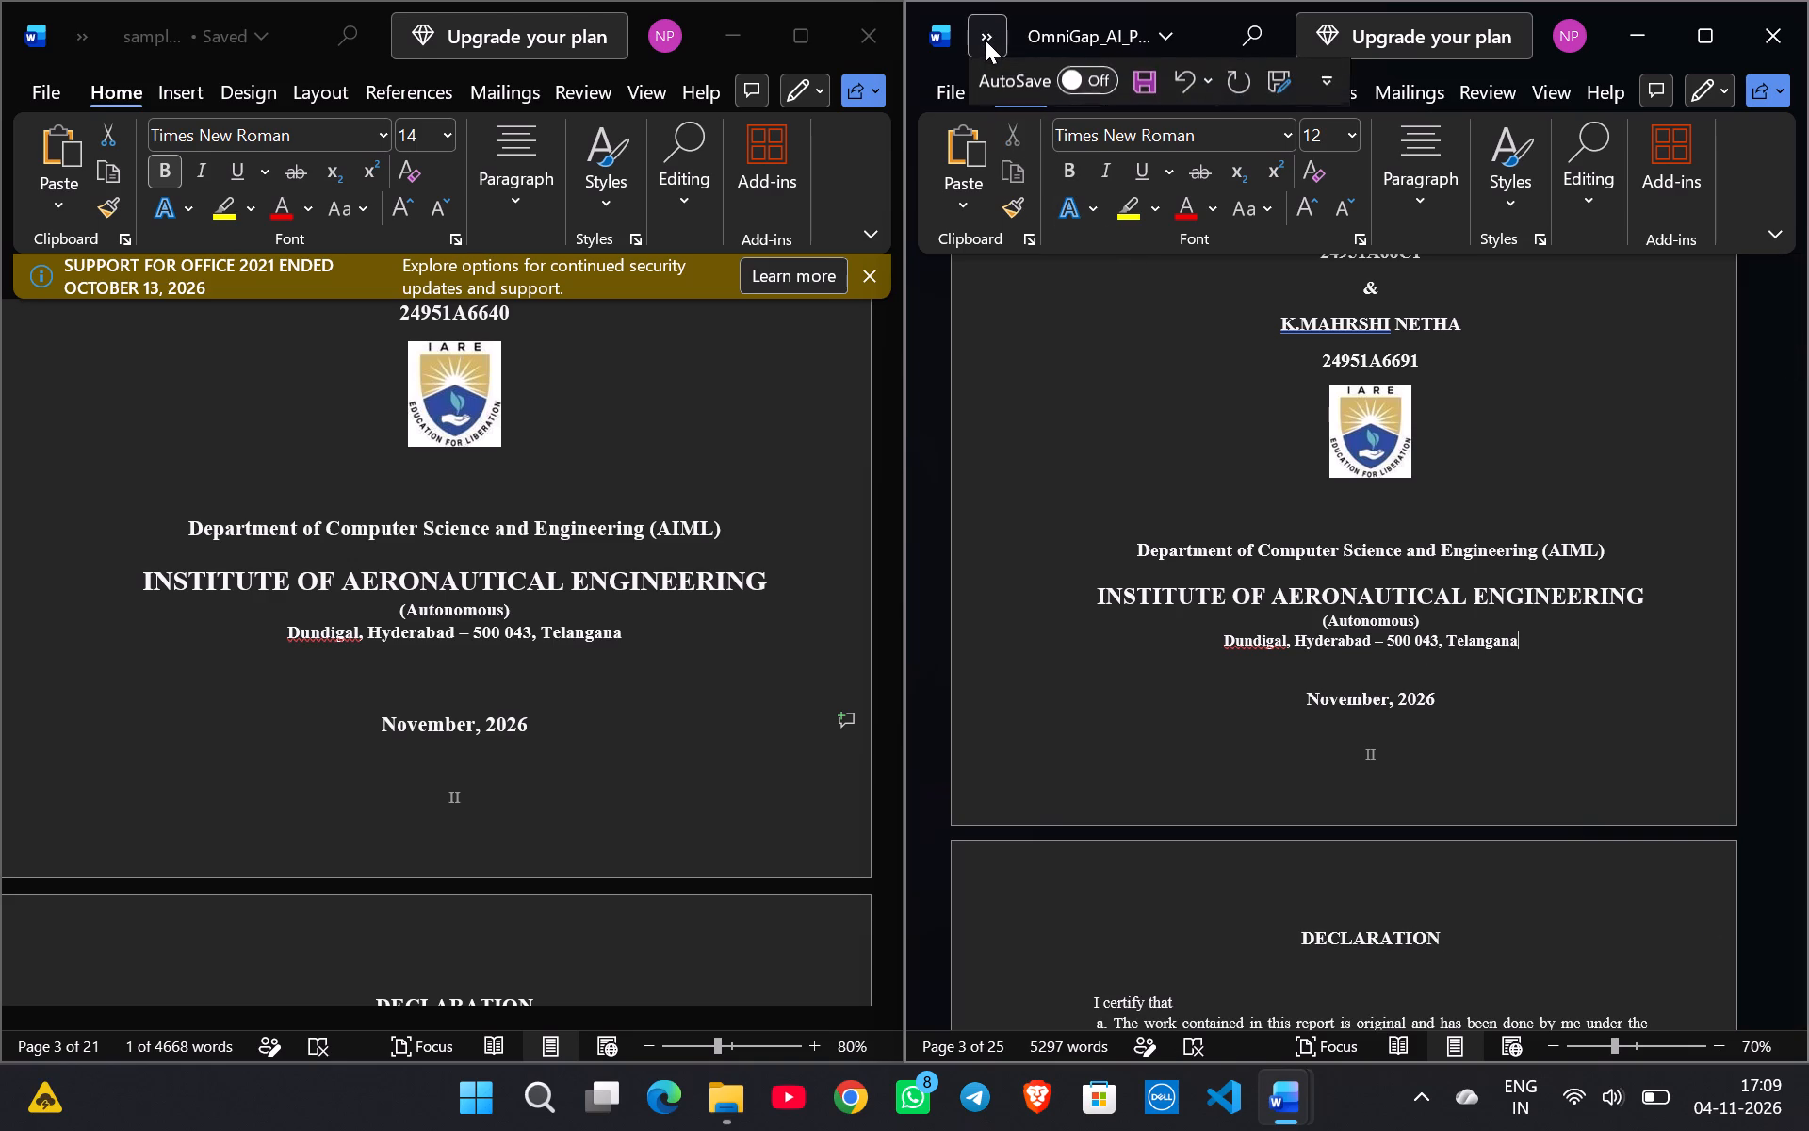
pyautogui.click(1141, 78)
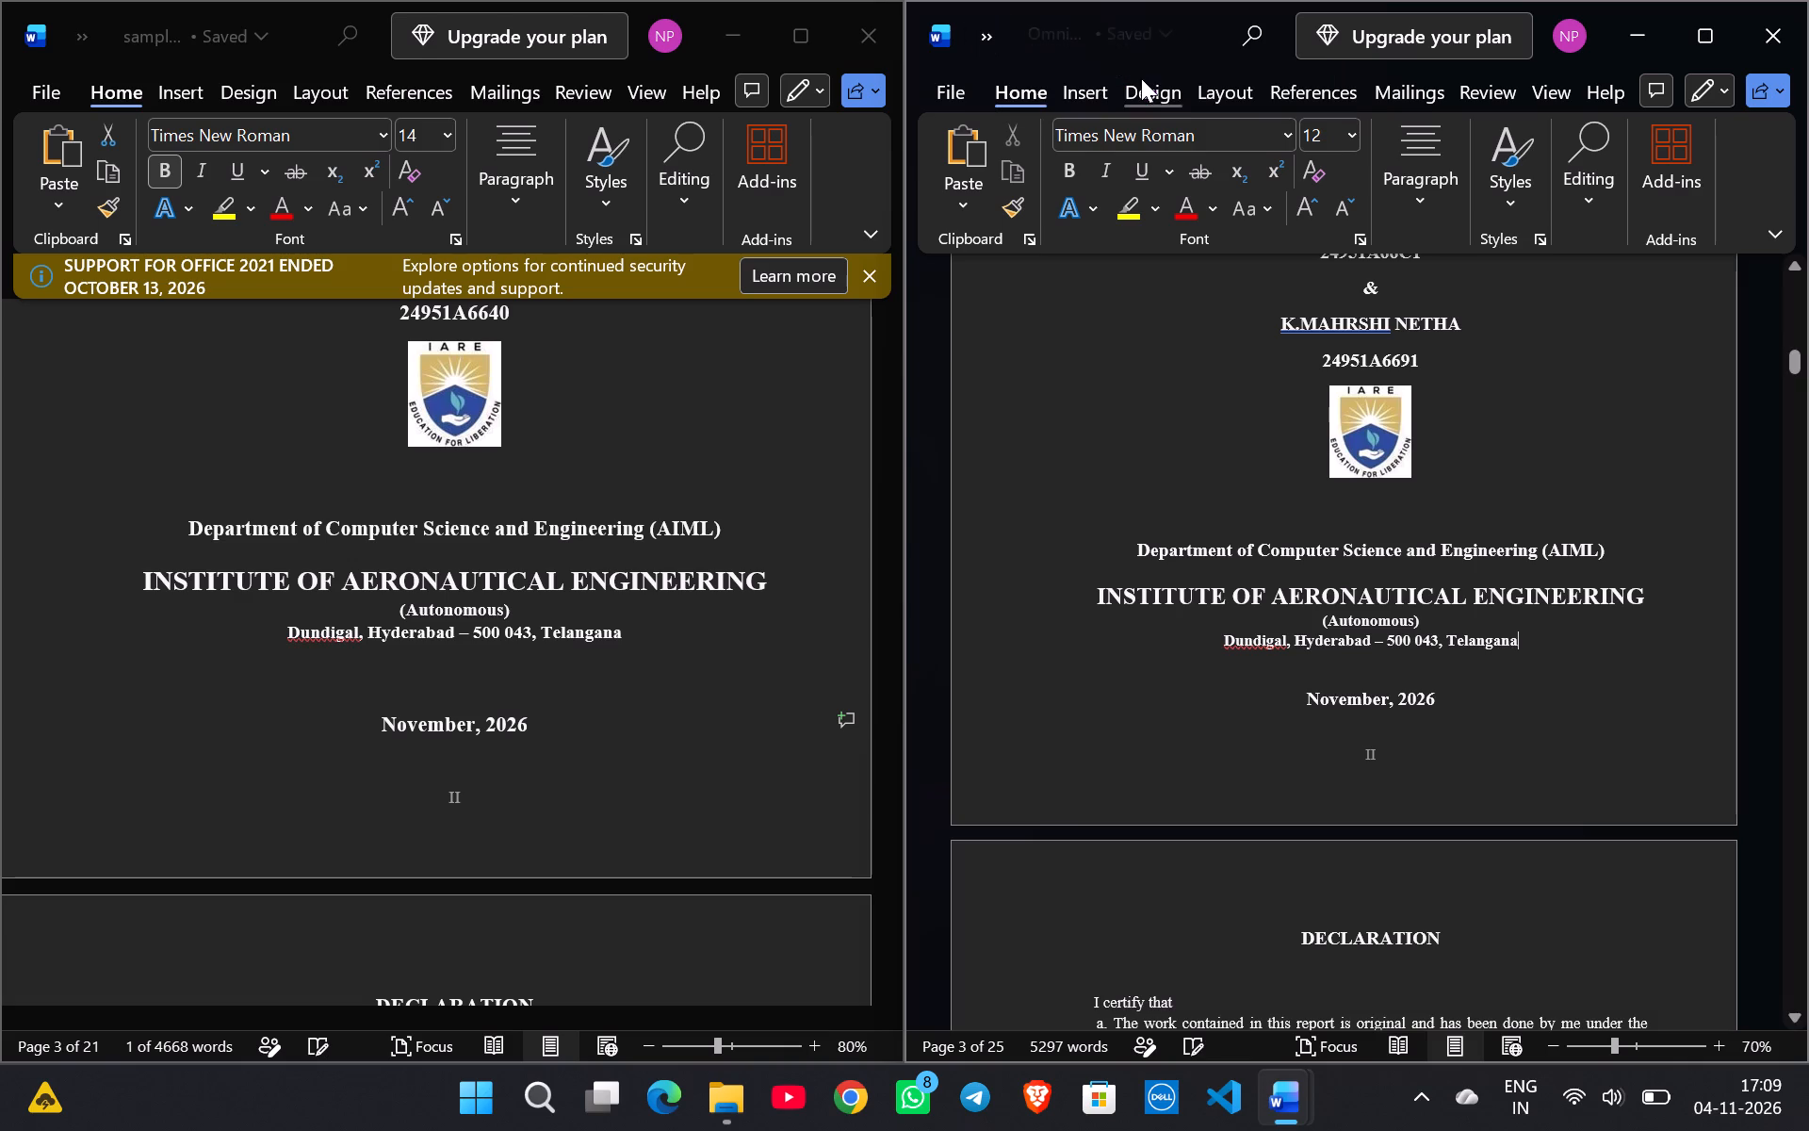
# Compare the Declaration page's place, date and student signature block in the OmniGap report with the sample's.
pyautogui.scroll(-5, 1211, 539)
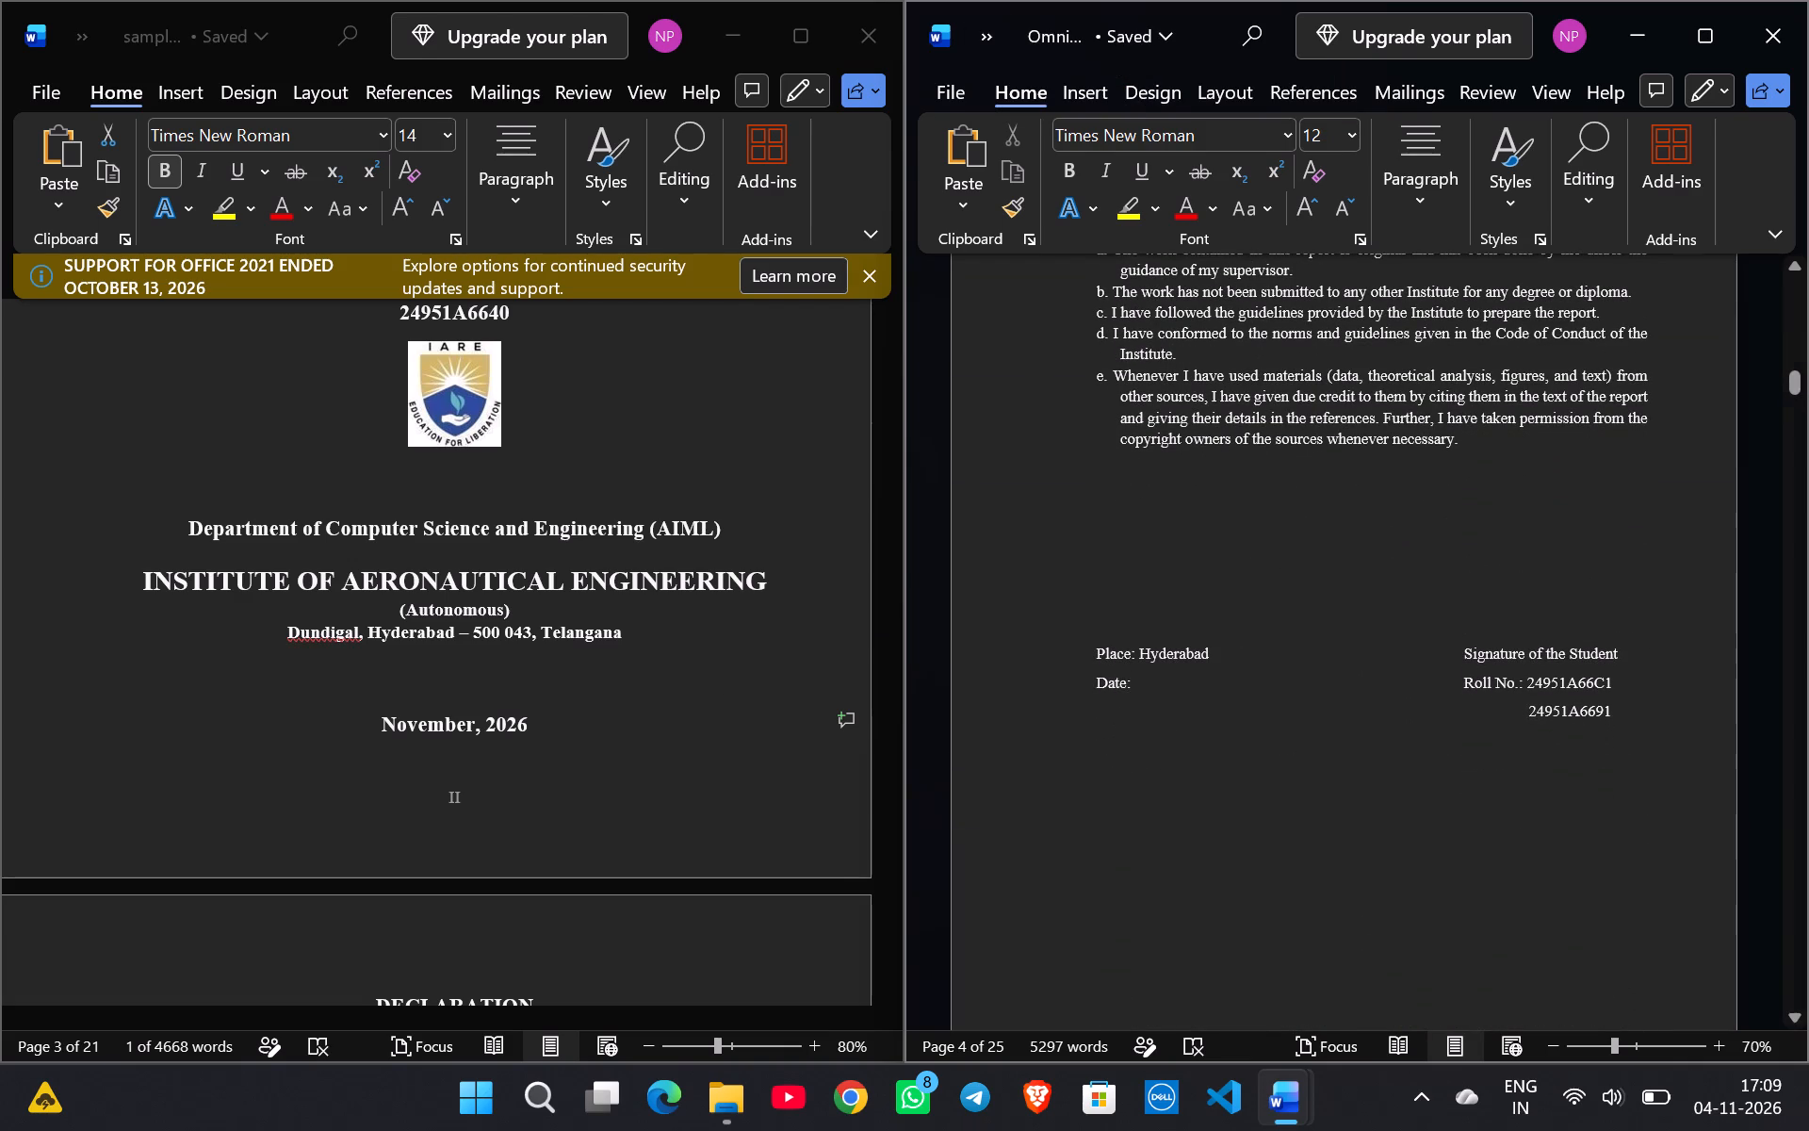
pyautogui.scroll(-5, 536, 702)
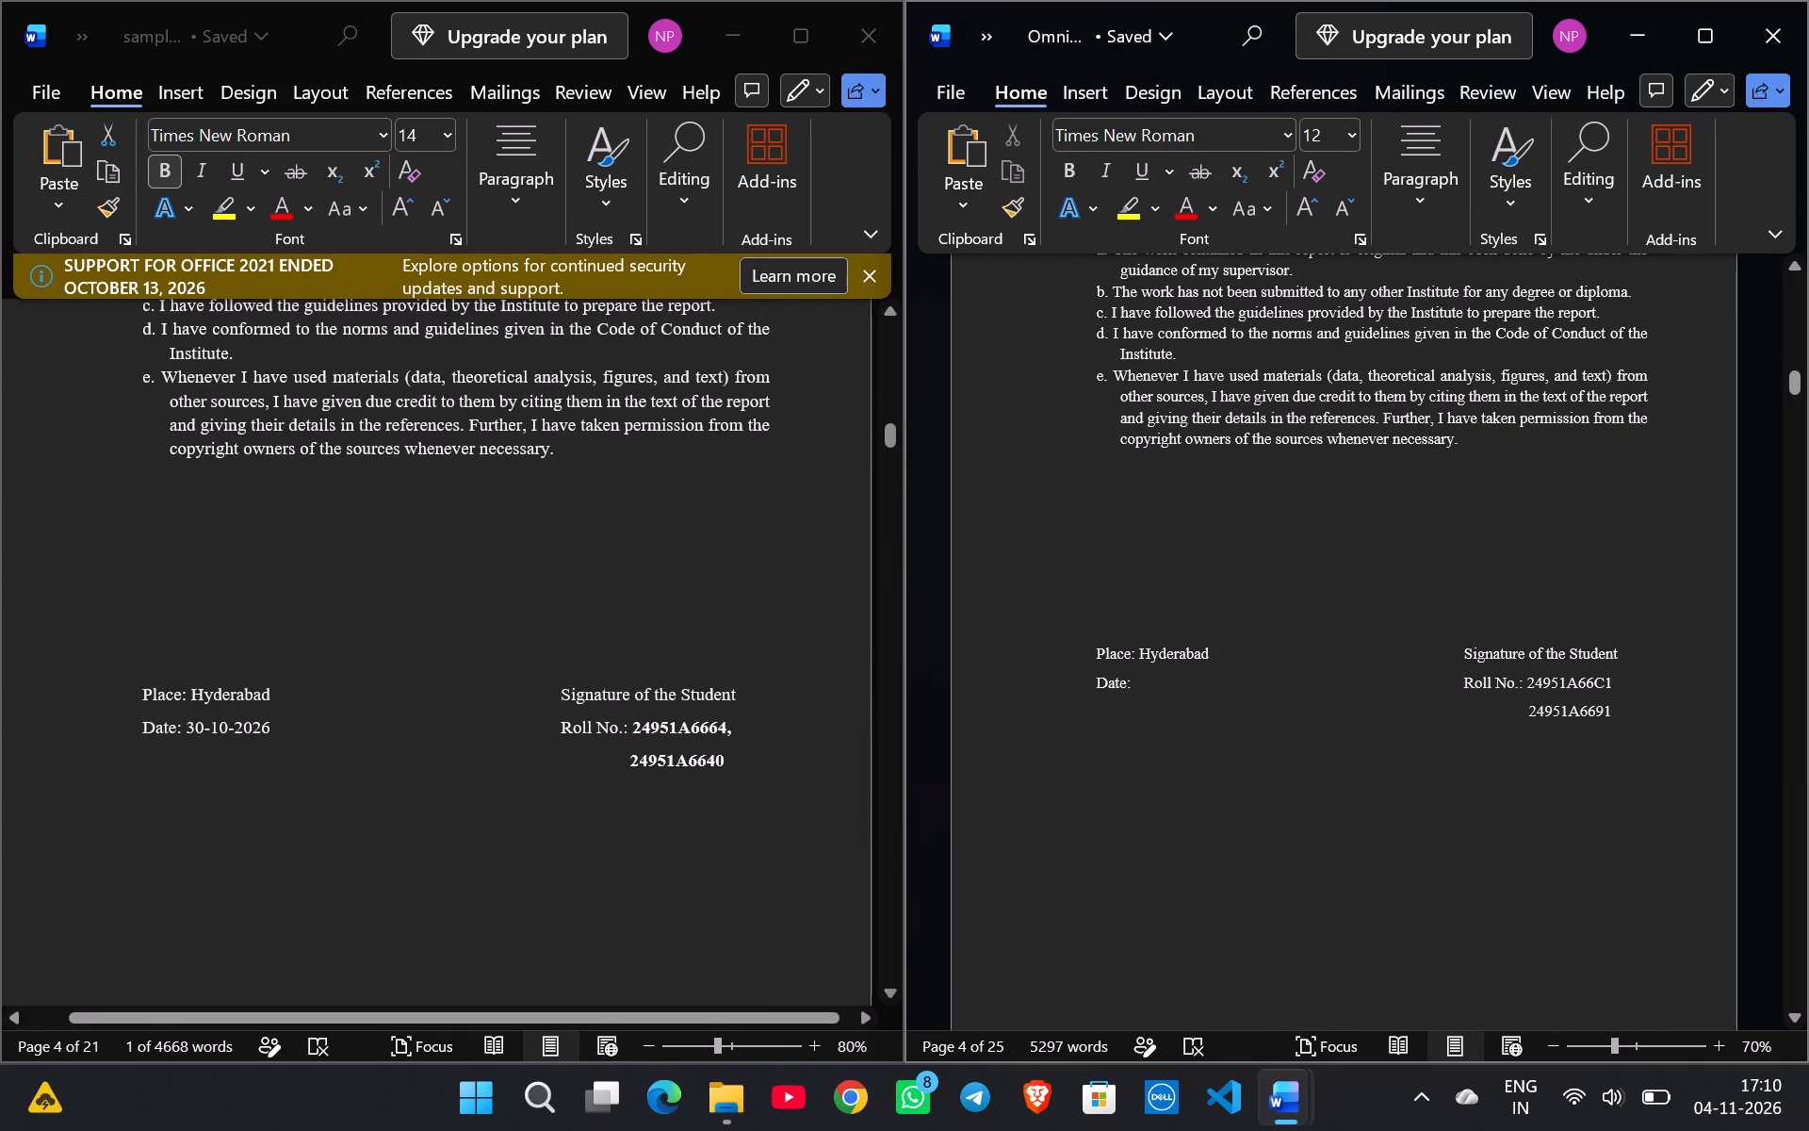
pyautogui.doubleClick(639, 688)
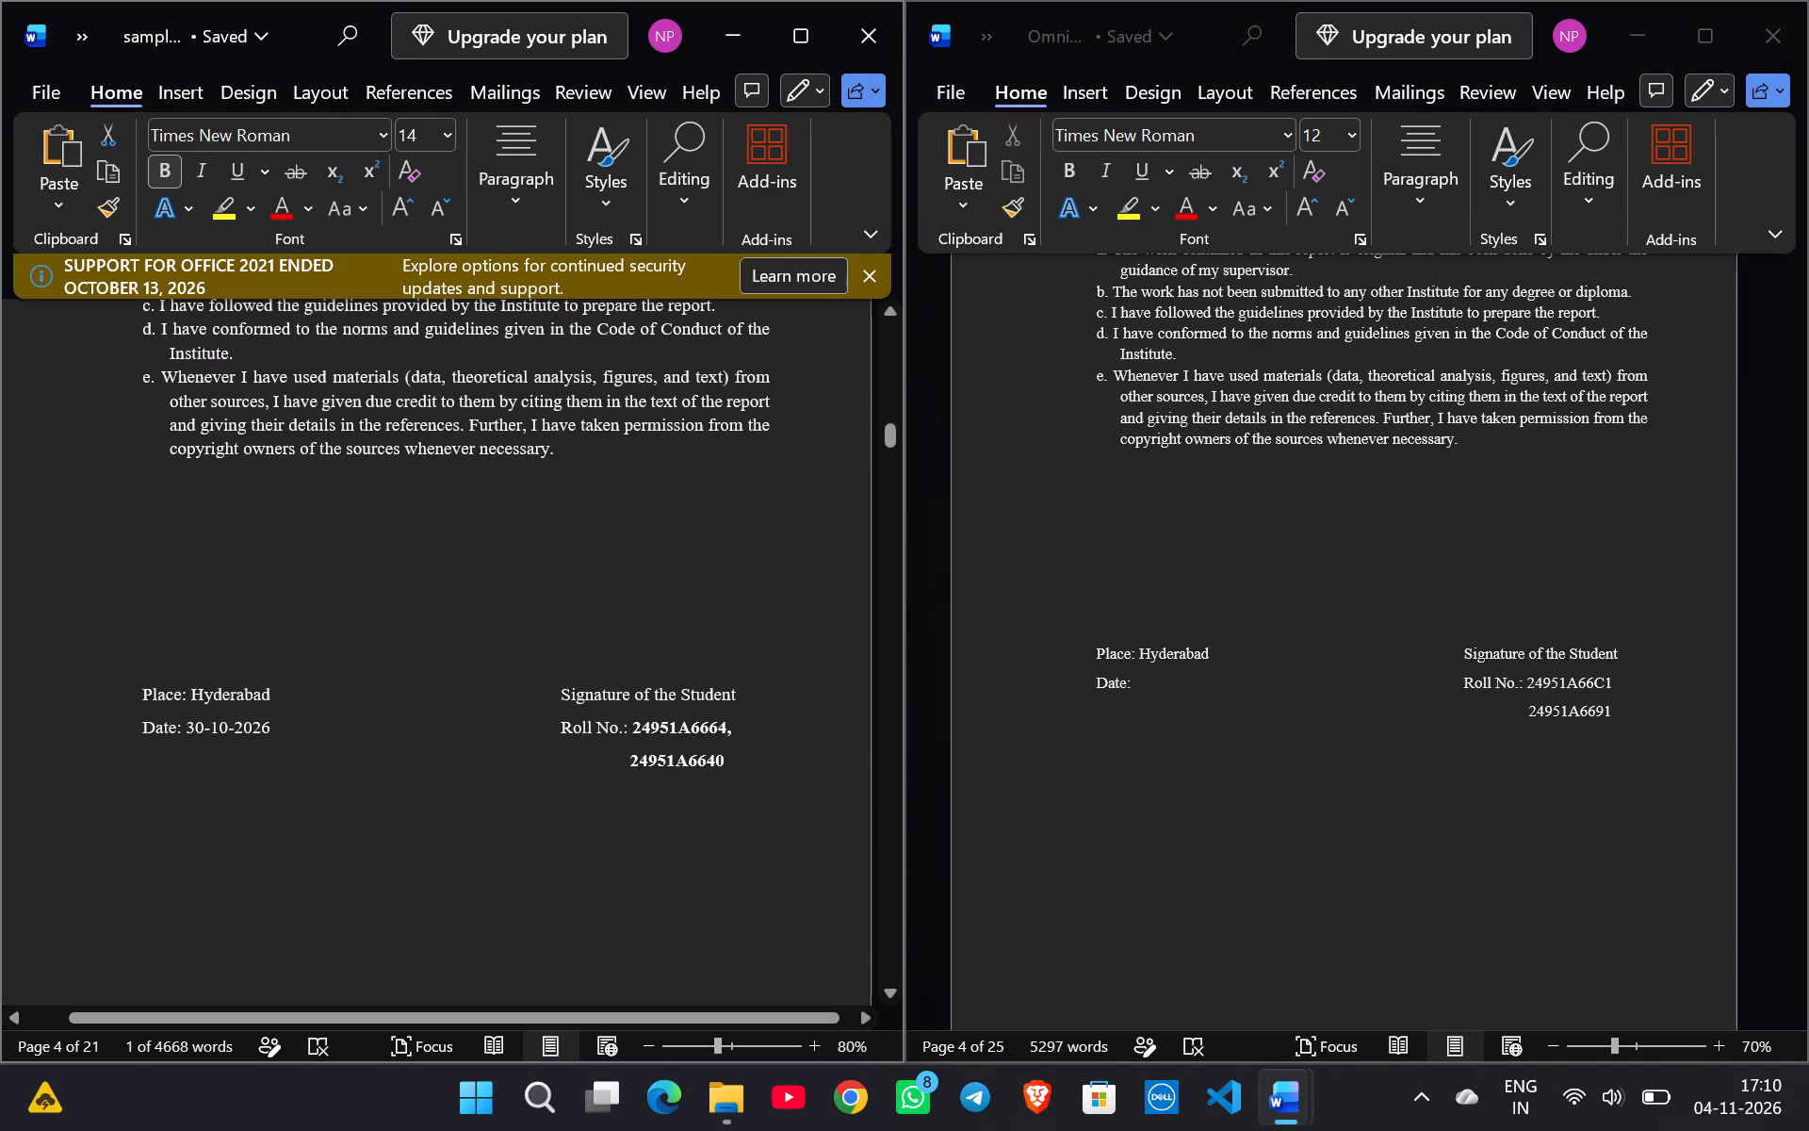
pyautogui.doubleClick(1553, 647)
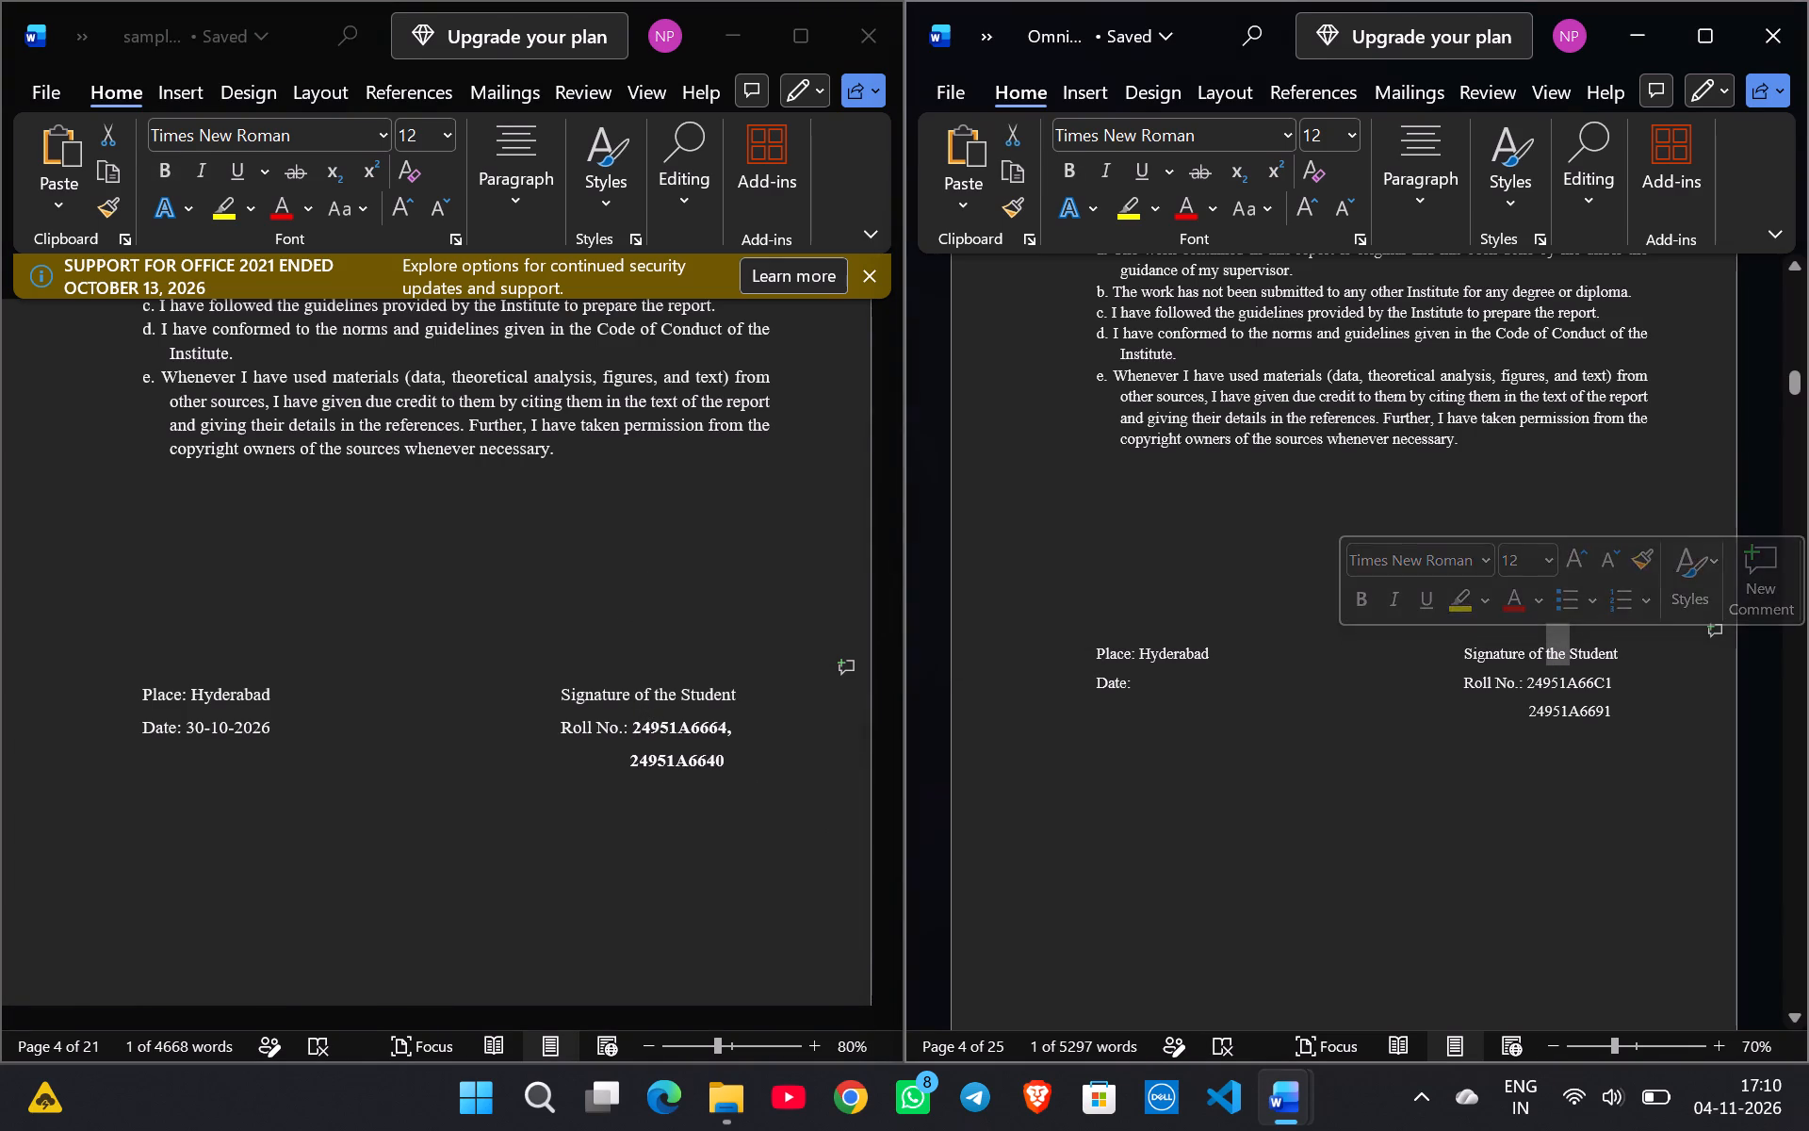
pyautogui.click(1456, 820)
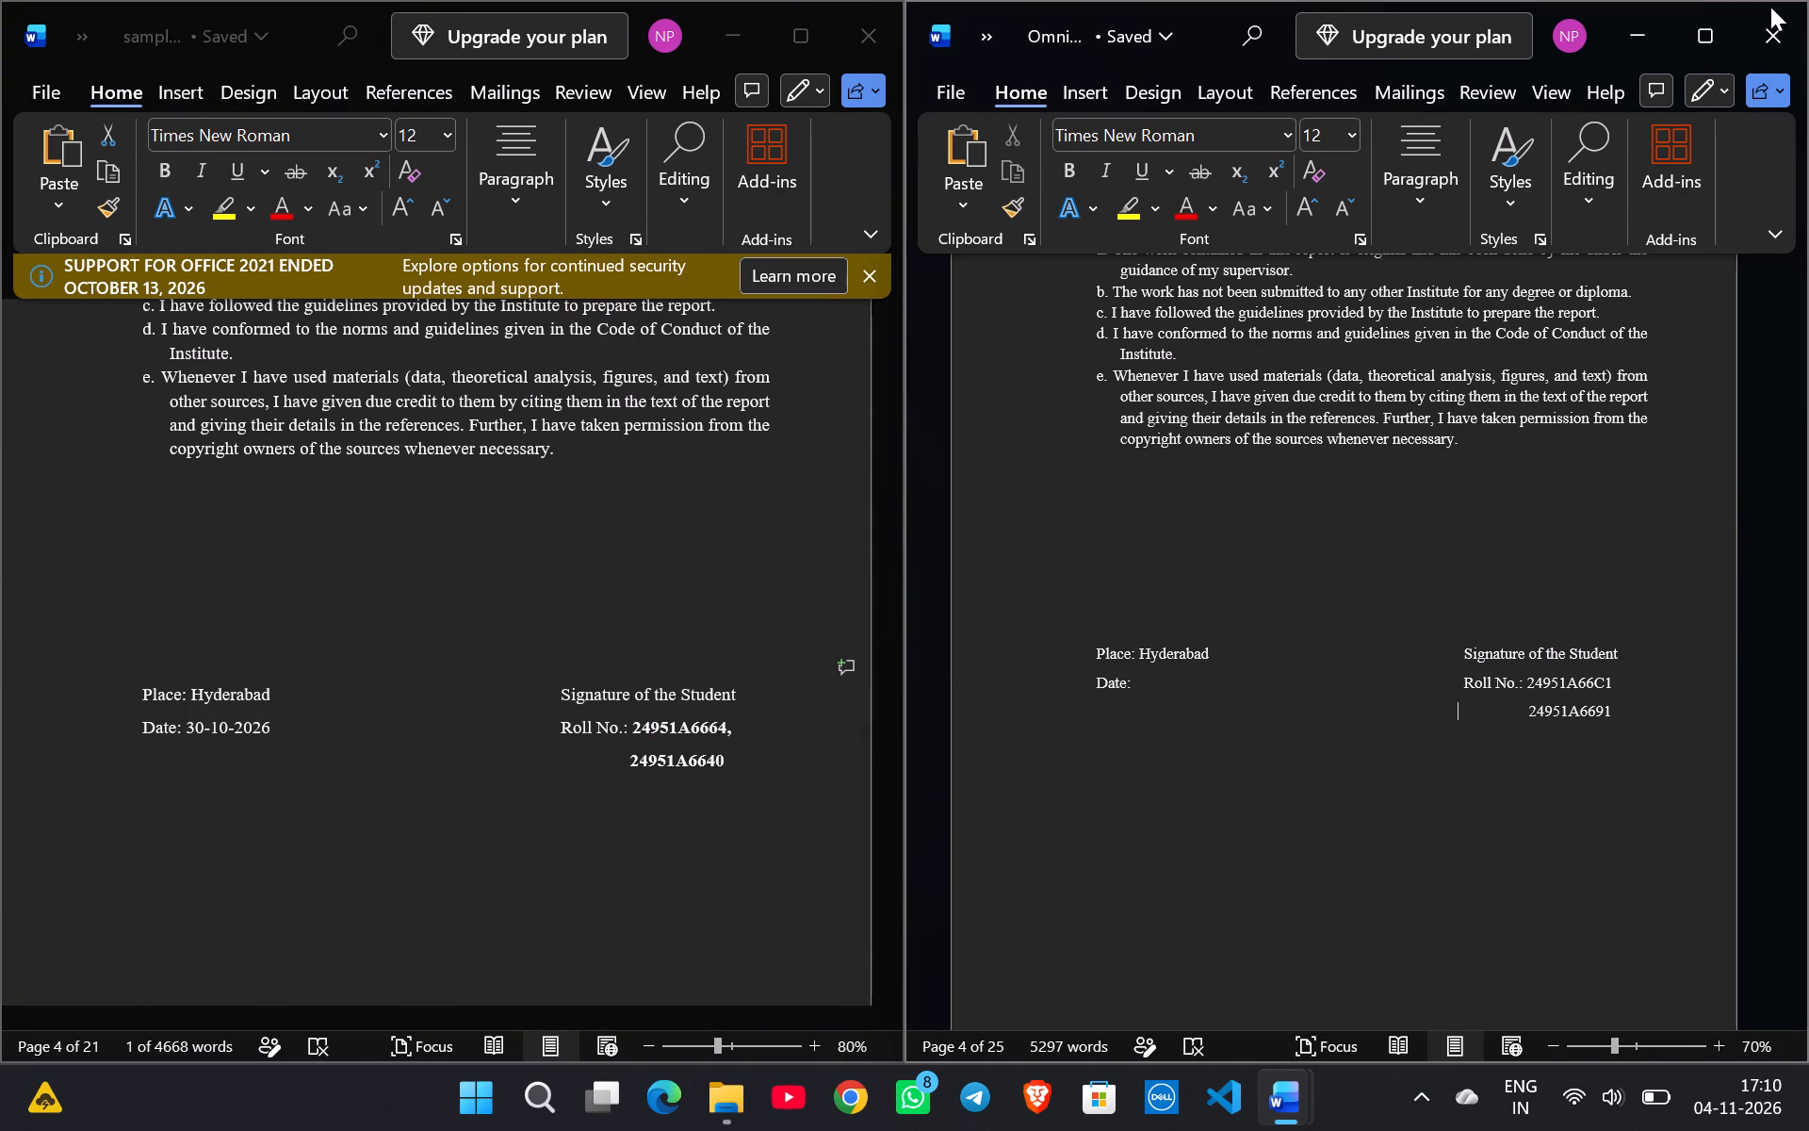
# Close the OmniGap report, the sample report and the Downloads folder window.
pyautogui.click(1785, 27)
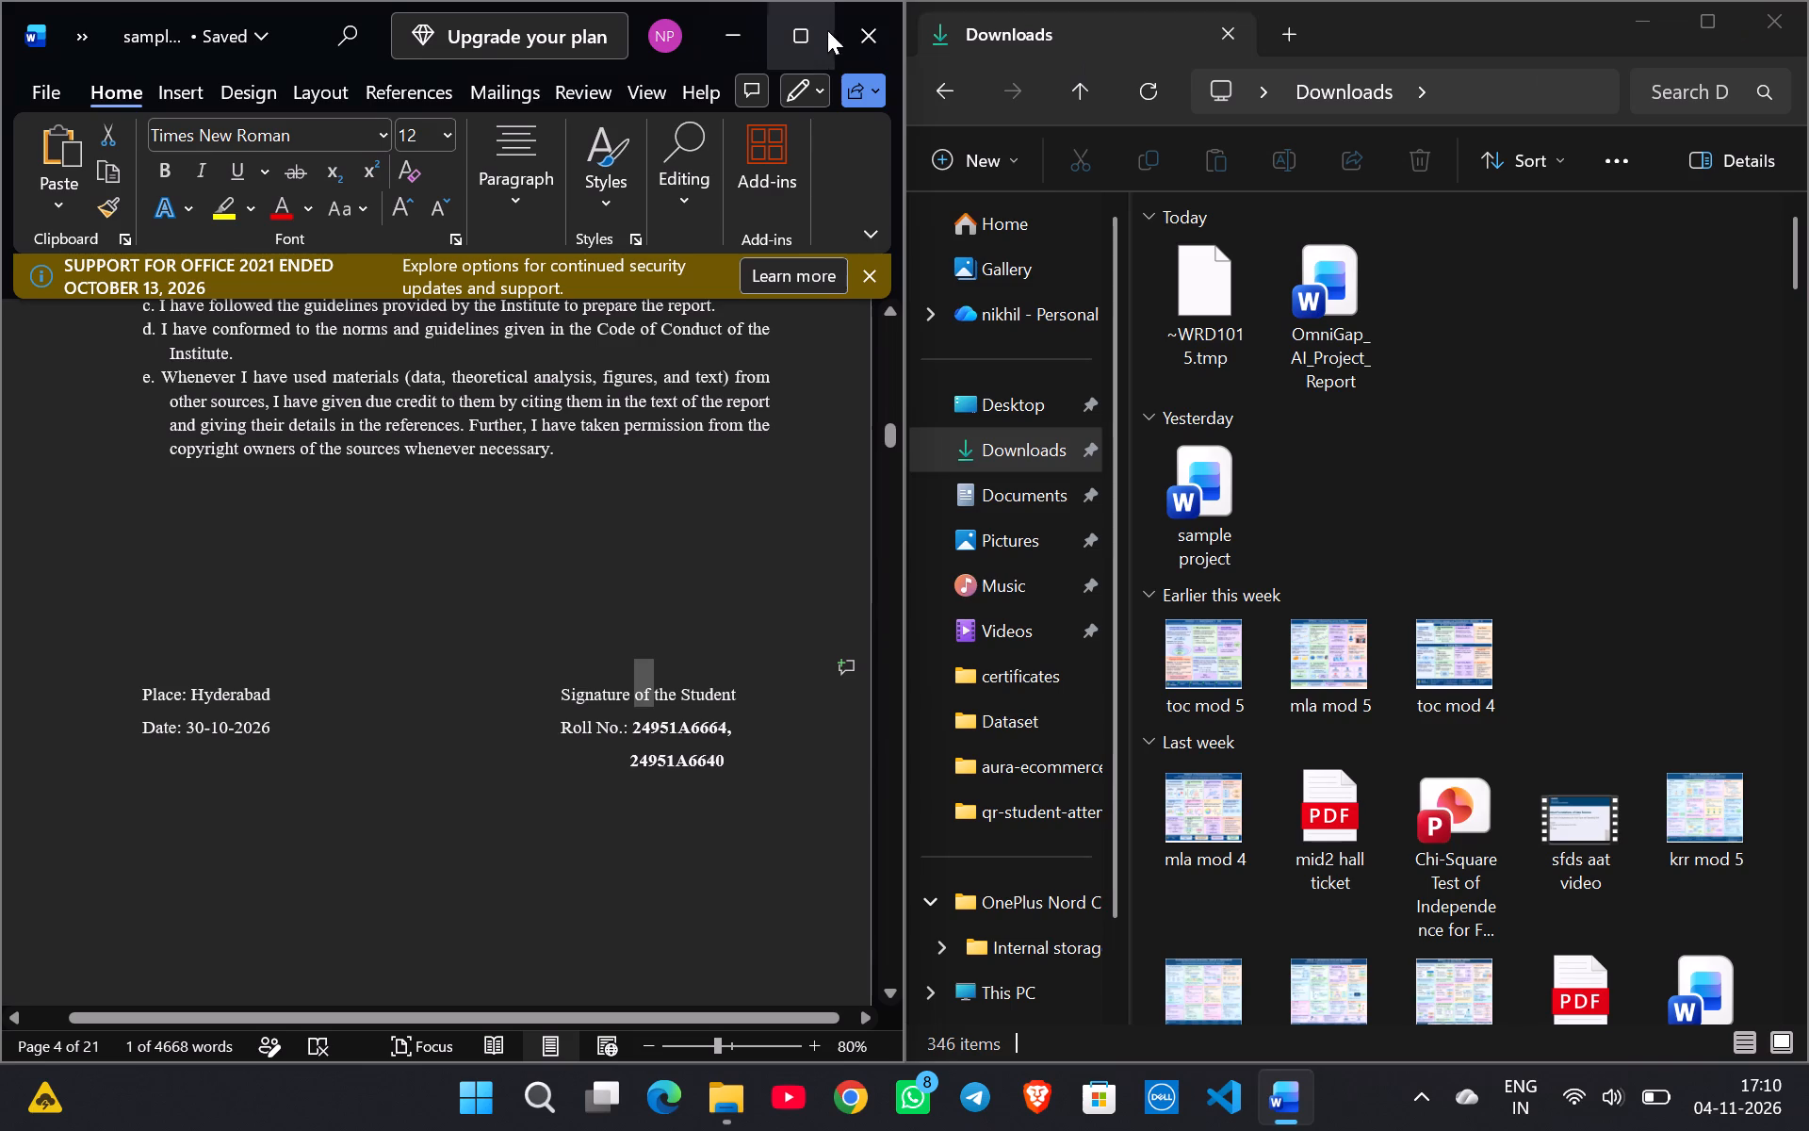
pyautogui.click(865, 30)
pyautogui.click(1778, 15)
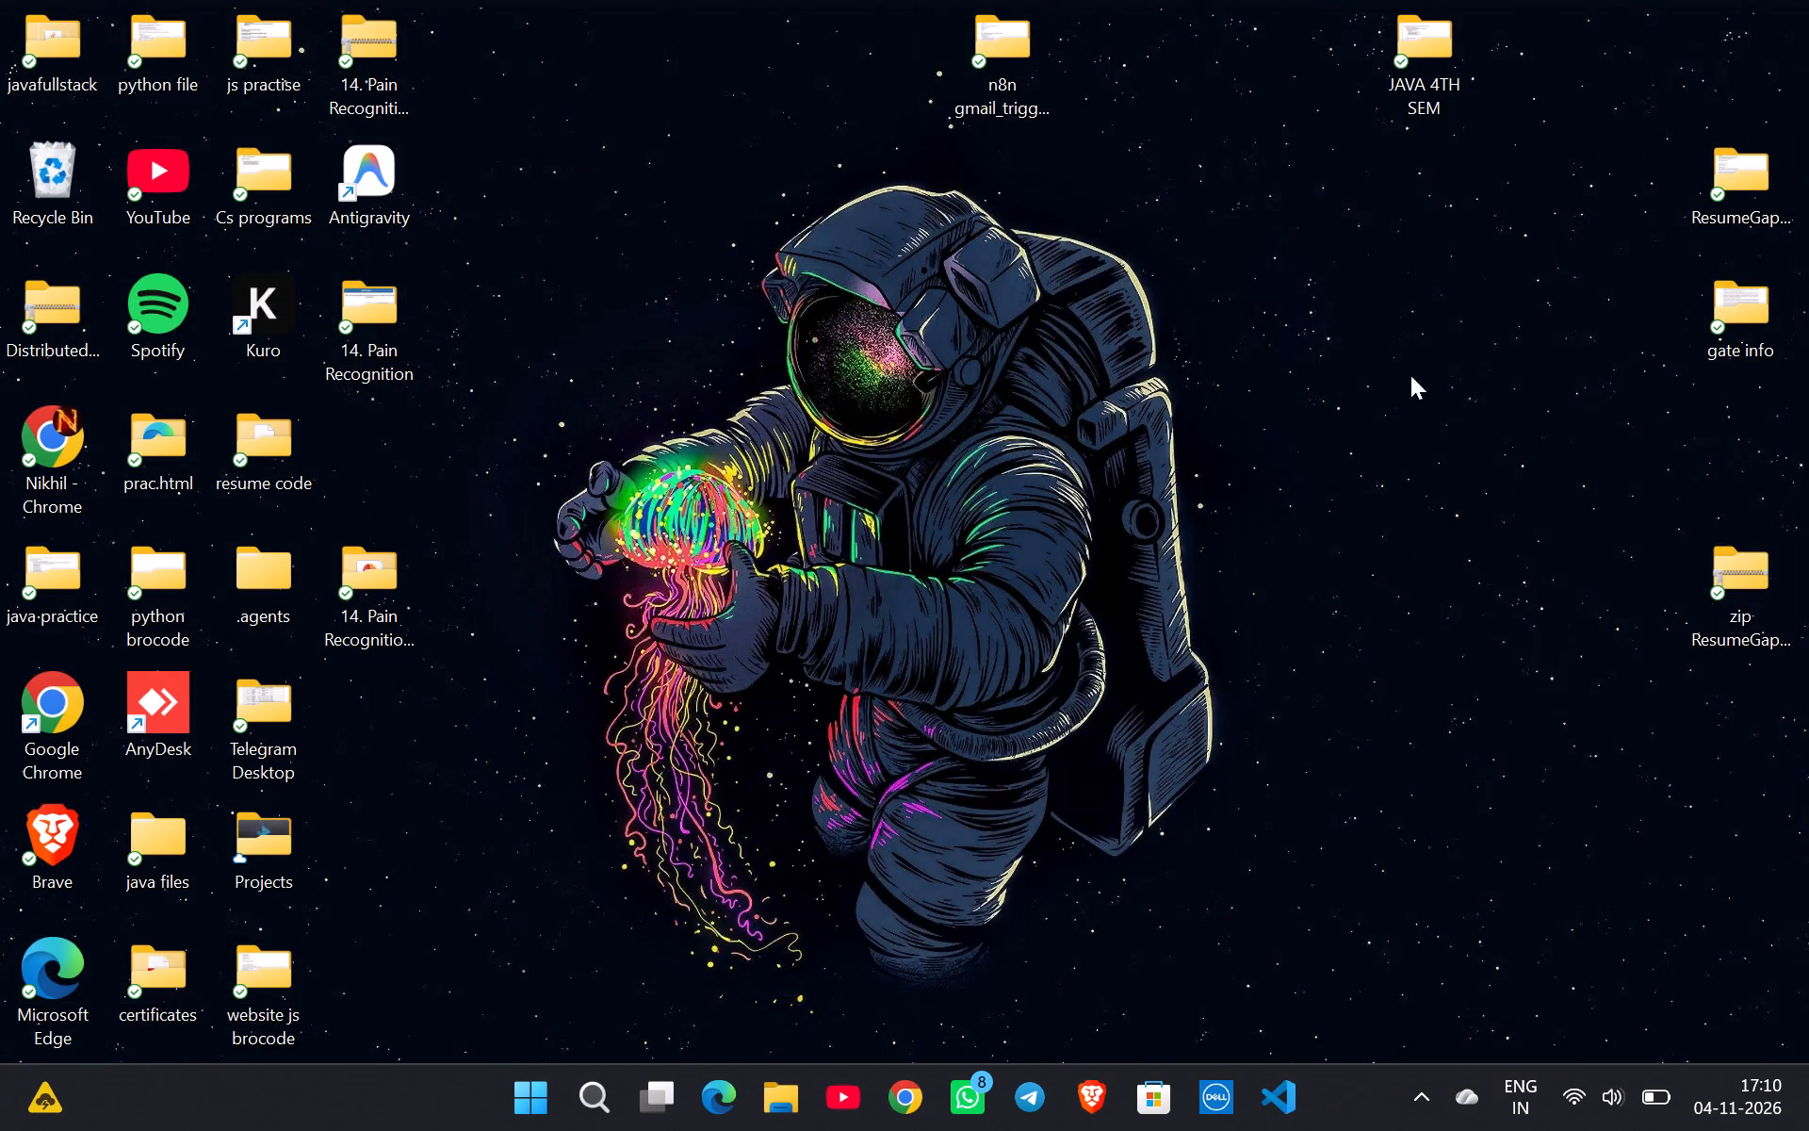
# Switch to Google Chrome and open ilovepdf.com.
pyautogui.click(897, 1104)
pyautogui.click(1100, 629)
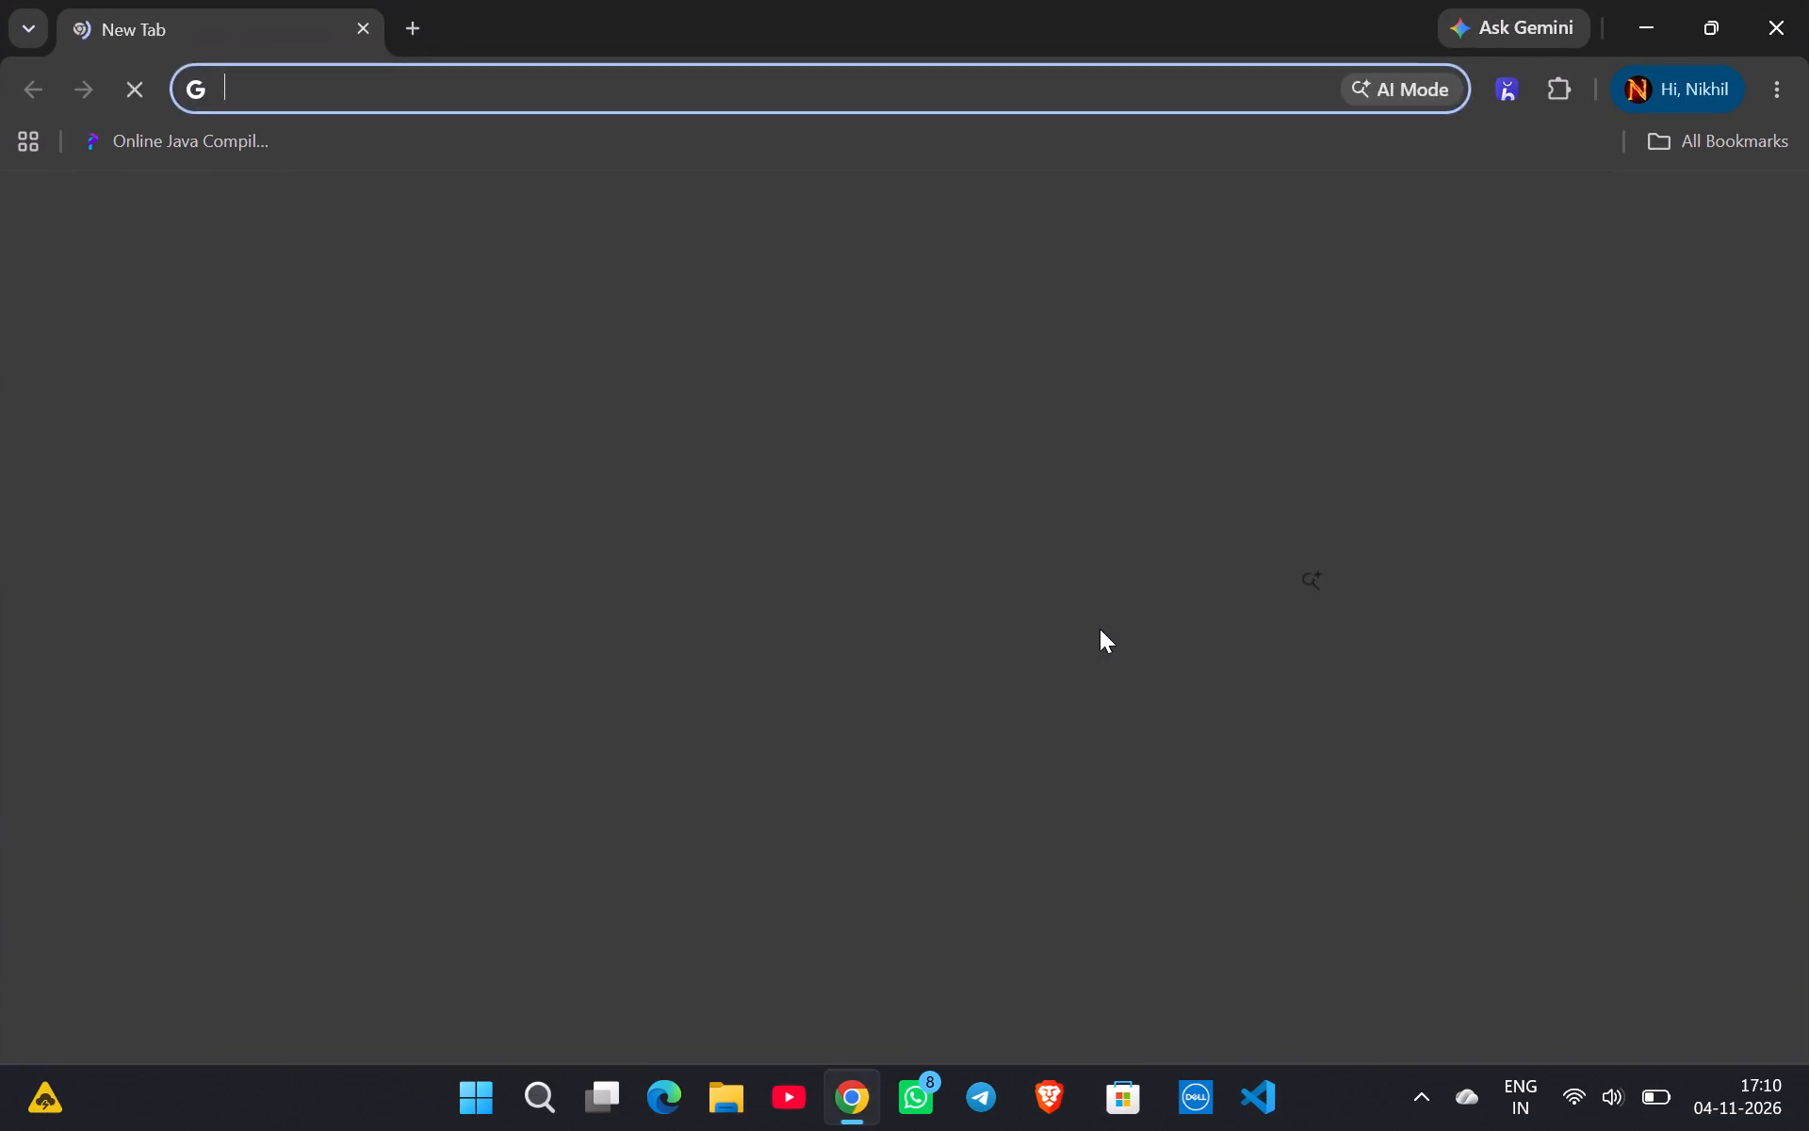
pyautogui.press('i')
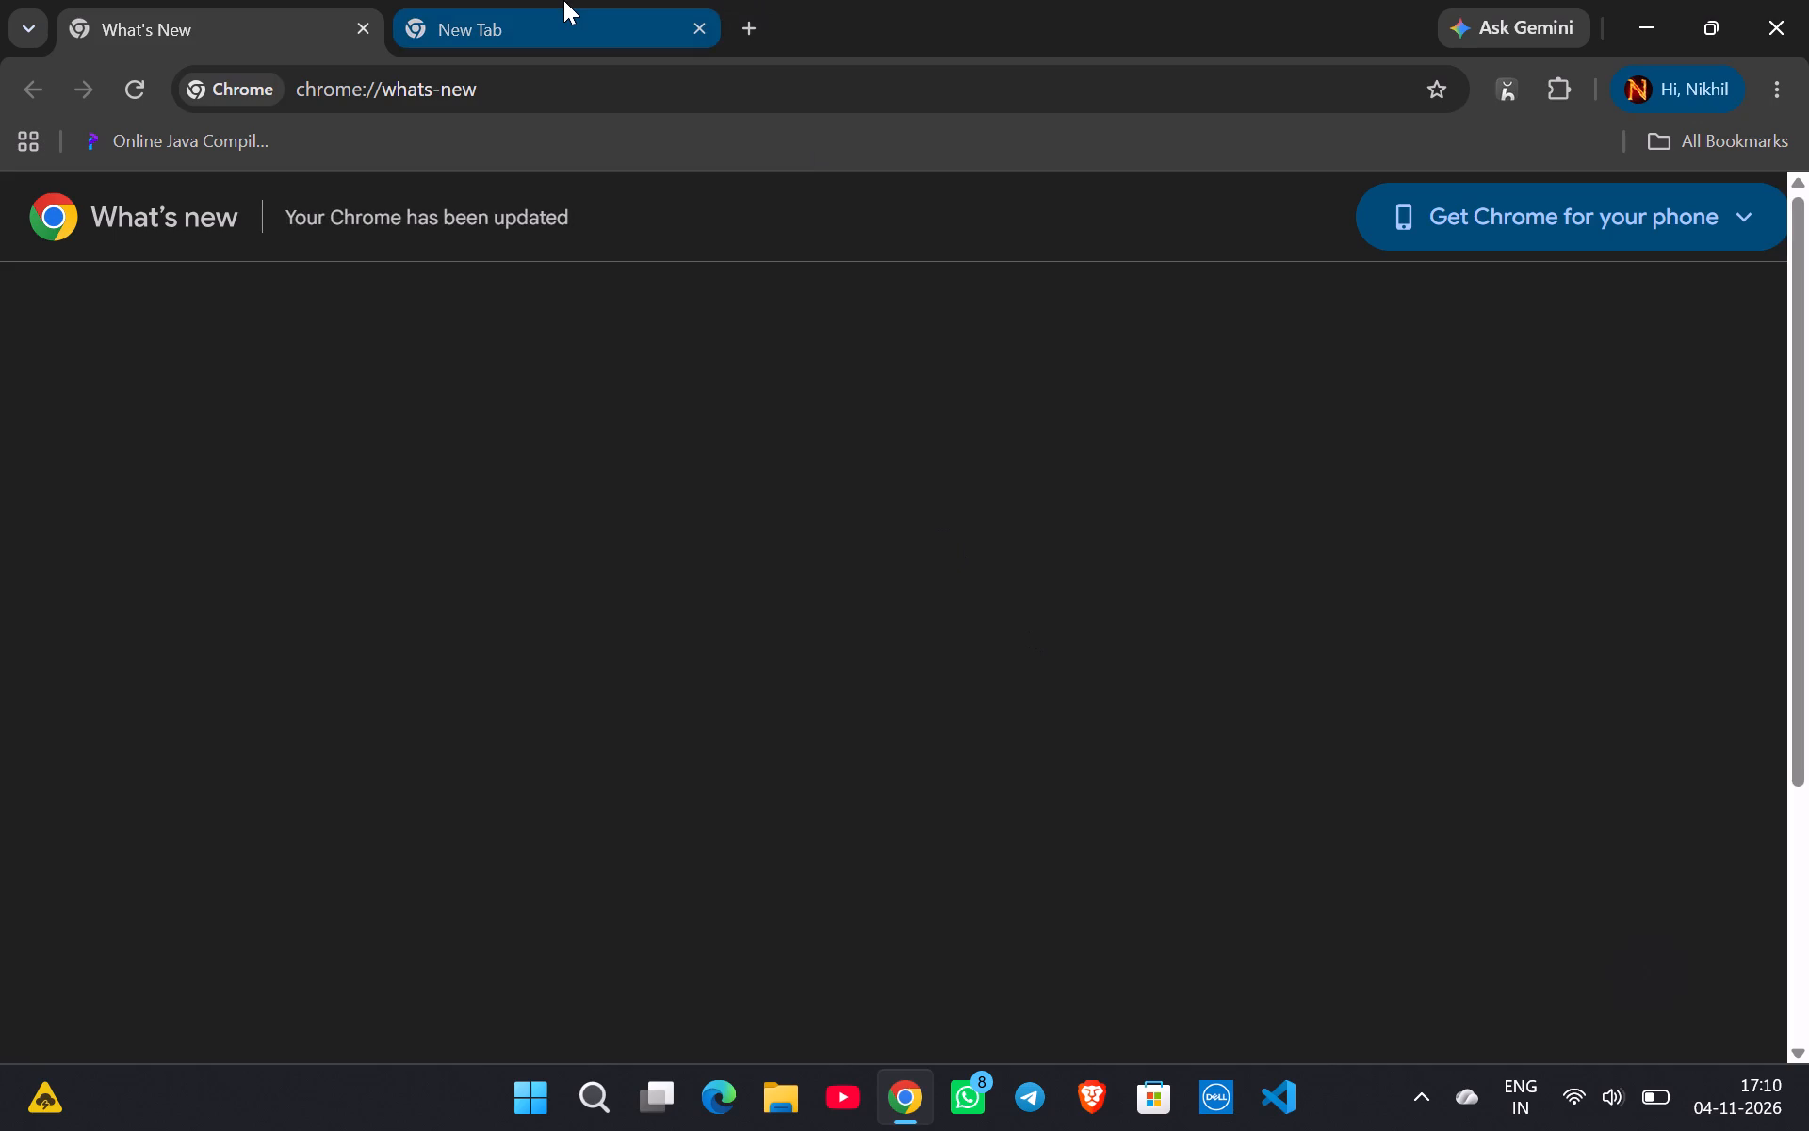
pyautogui.click(560, 0)
pyautogui.press('i')
pyautogui.press('Return')
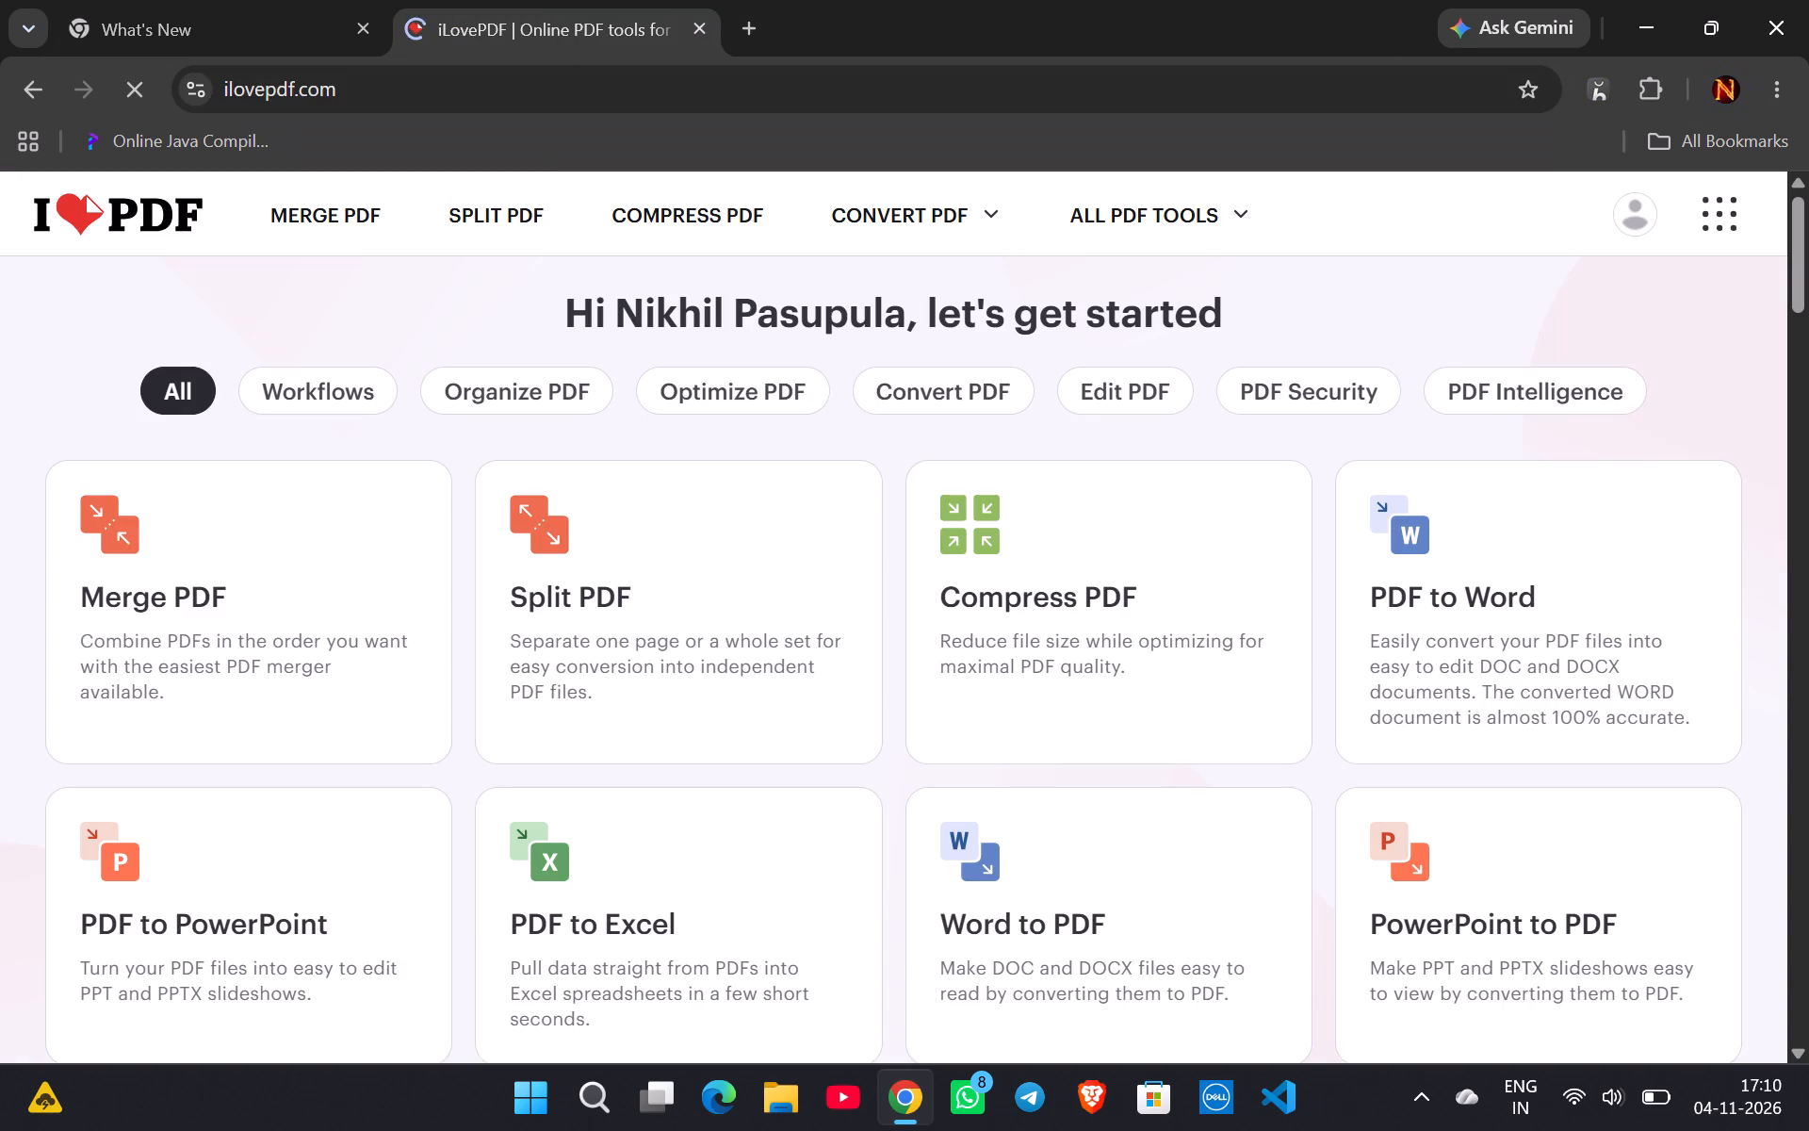
# Choose the Word to PDF converter and load OmniGap_AI_Project_Report from the Downloads folder.
pyautogui.click(1149, 897)
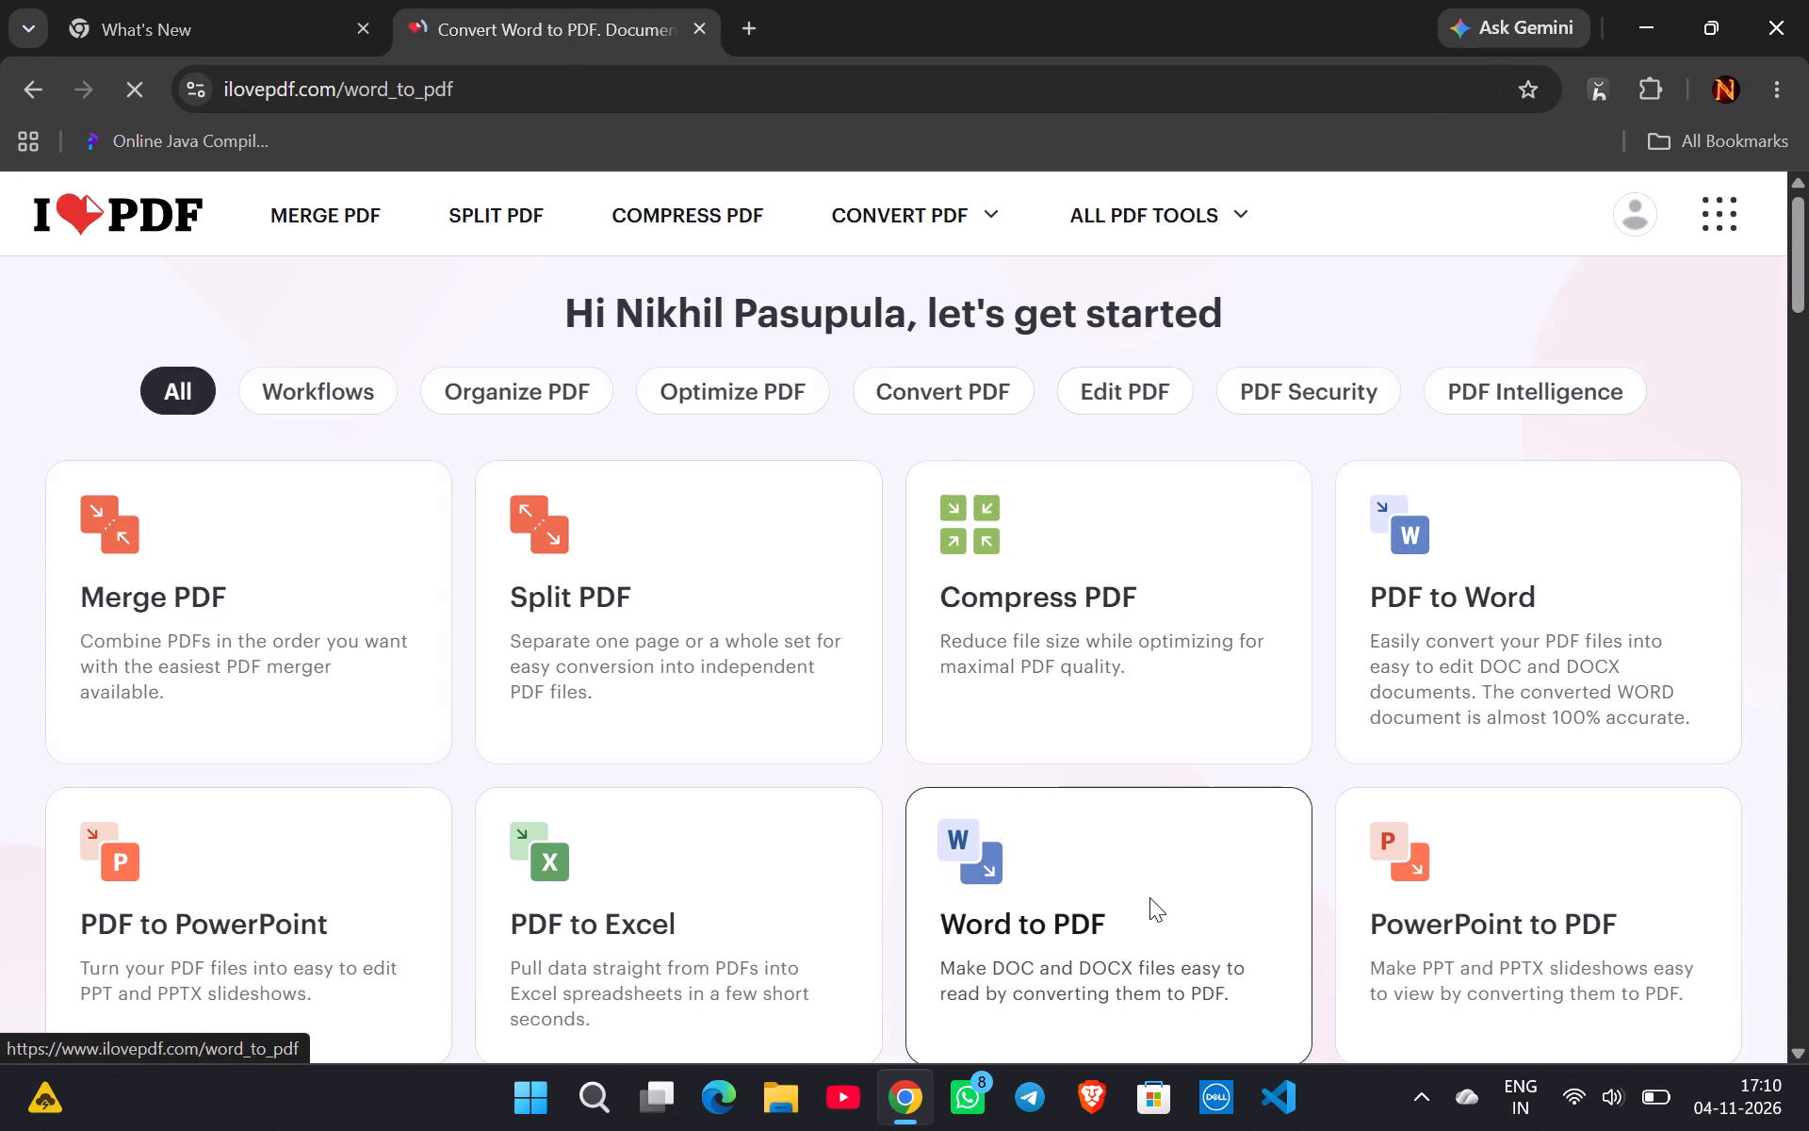
pyautogui.click(921, 566)
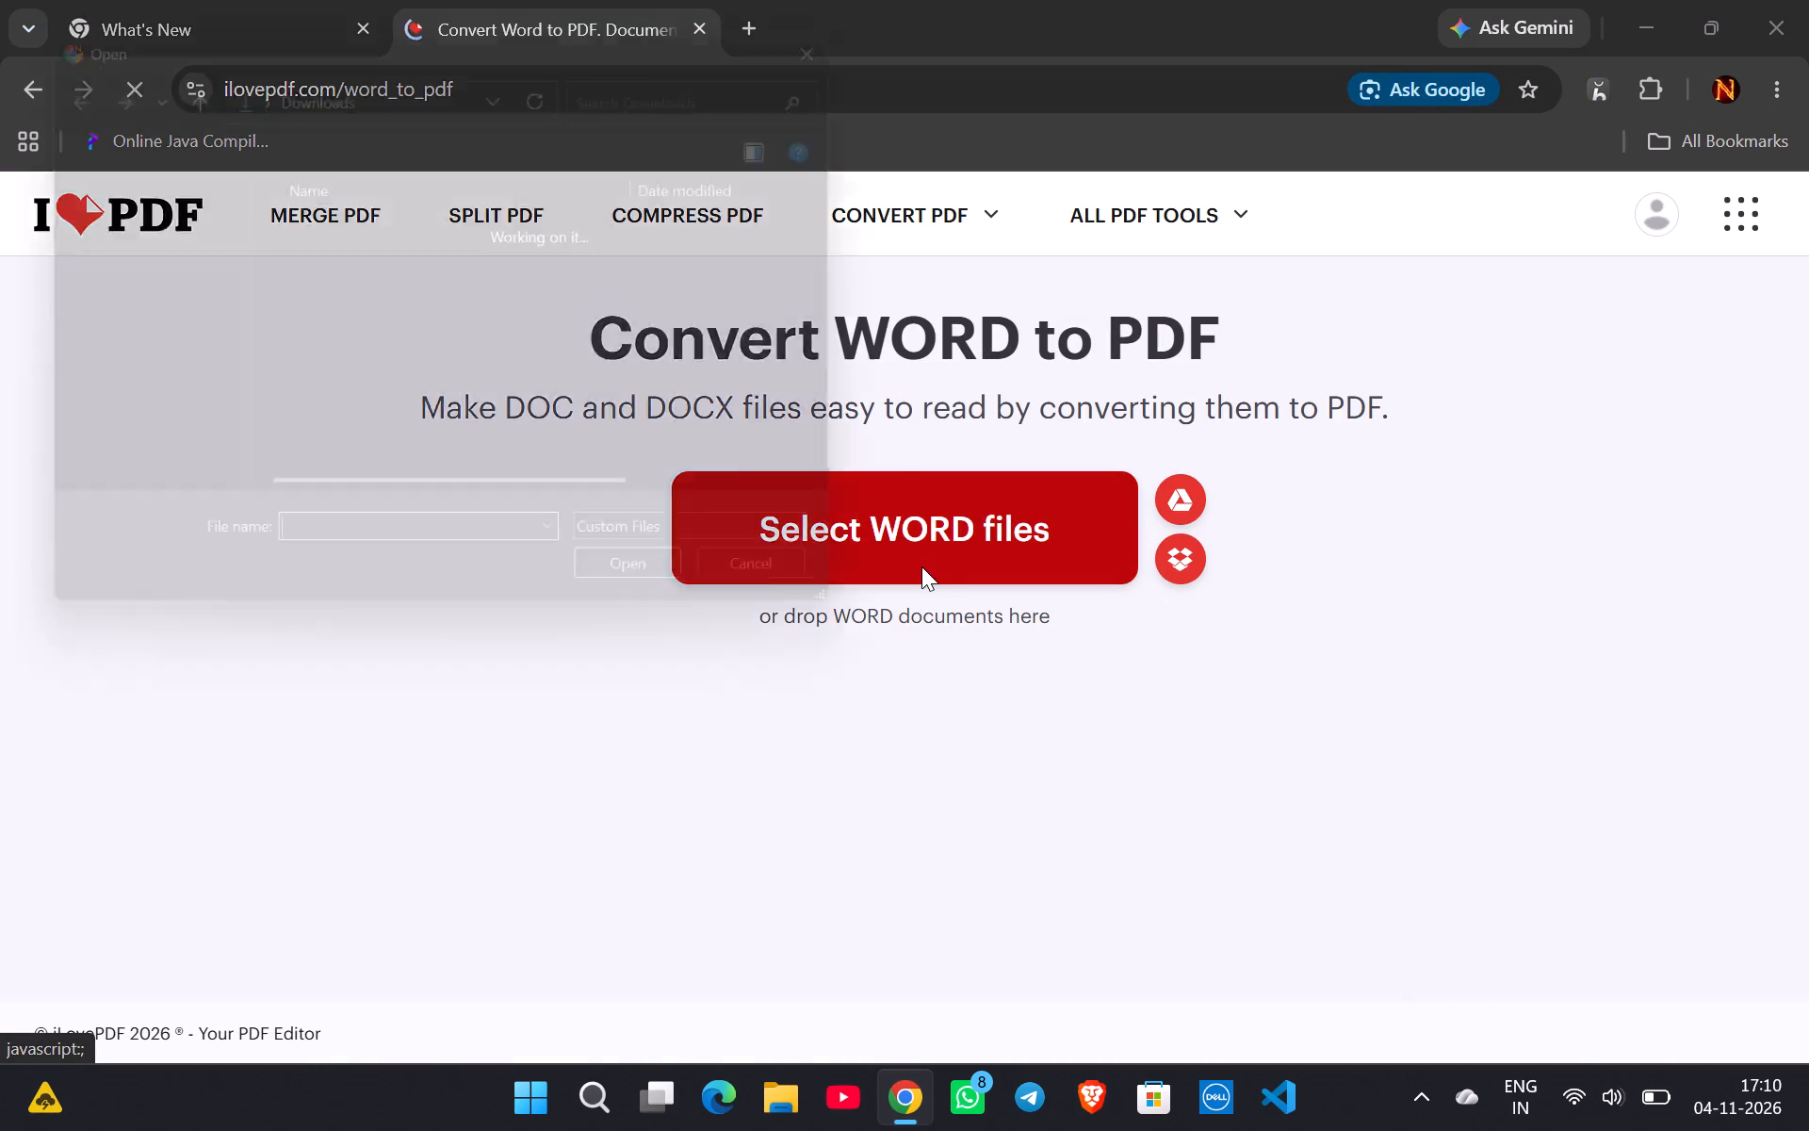
pyautogui.click(346, 268)
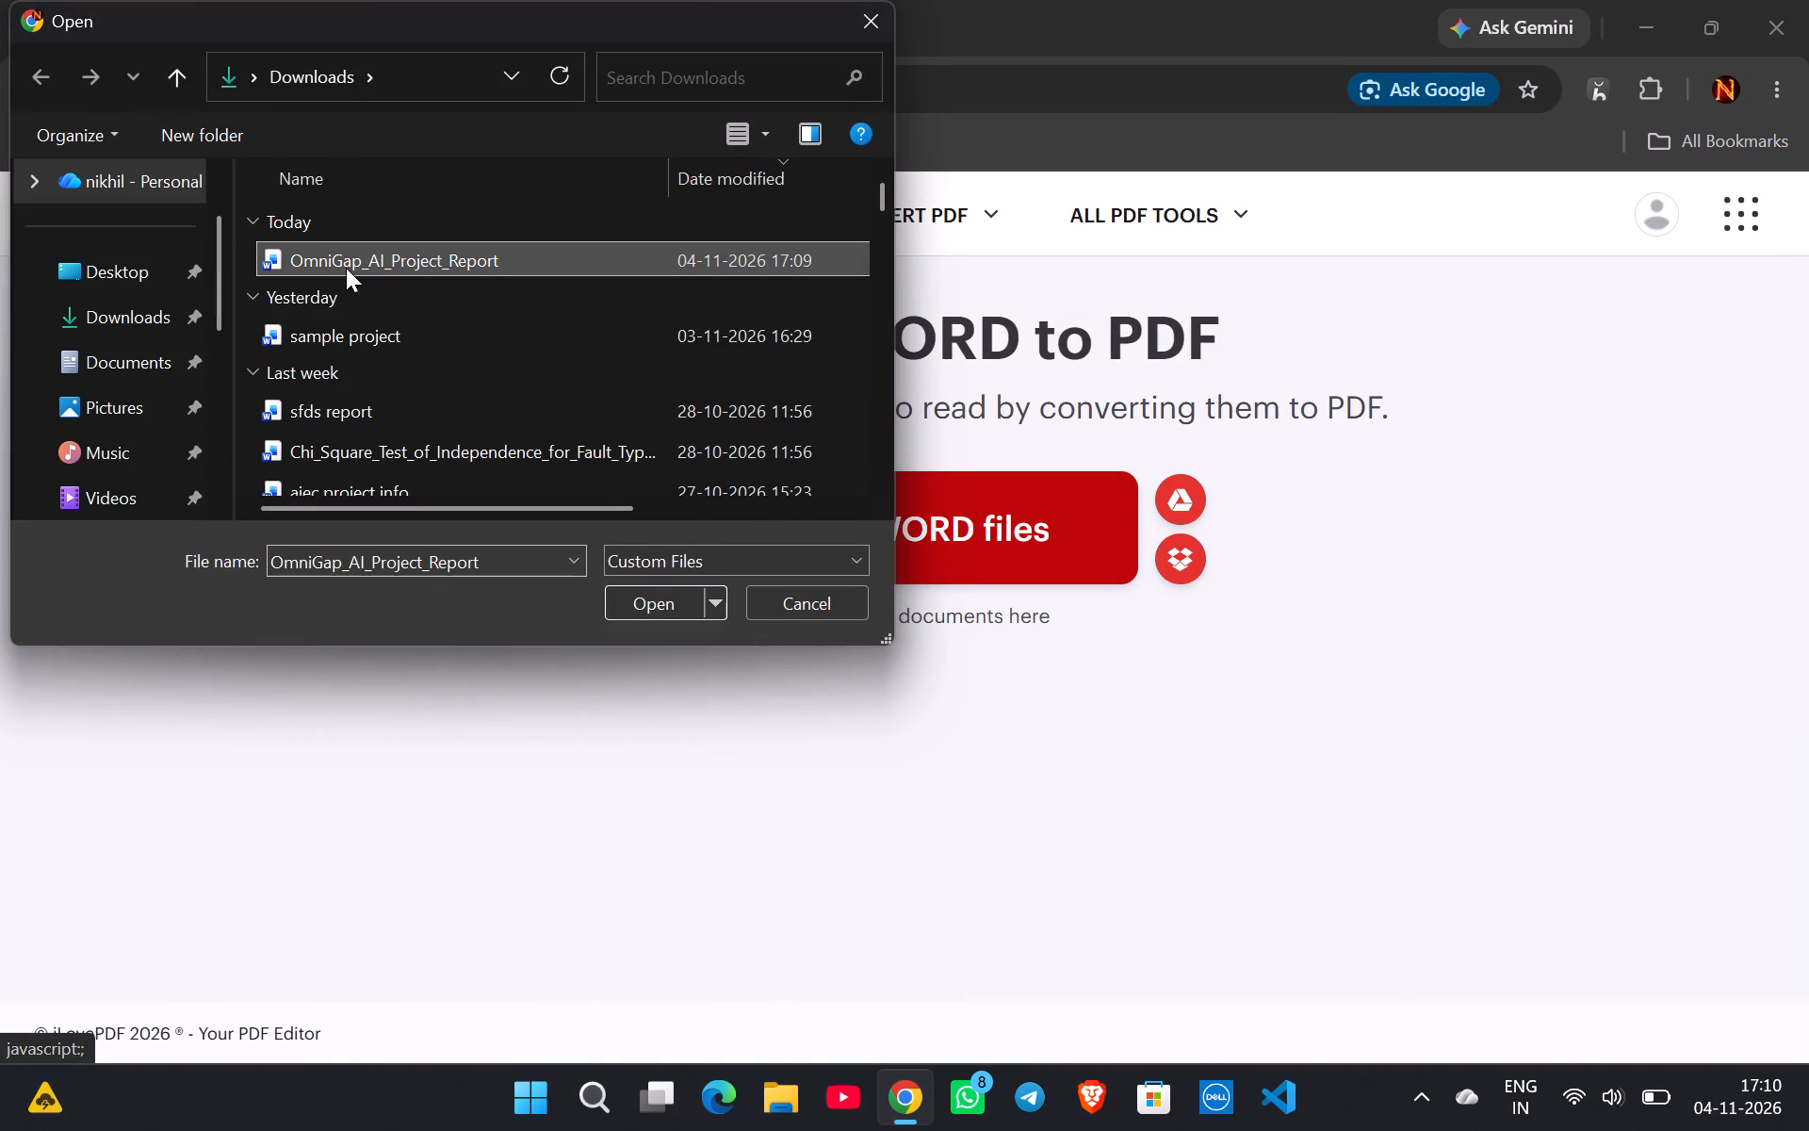
pyautogui.click(639, 582)
pyautogui.click(640, 598)
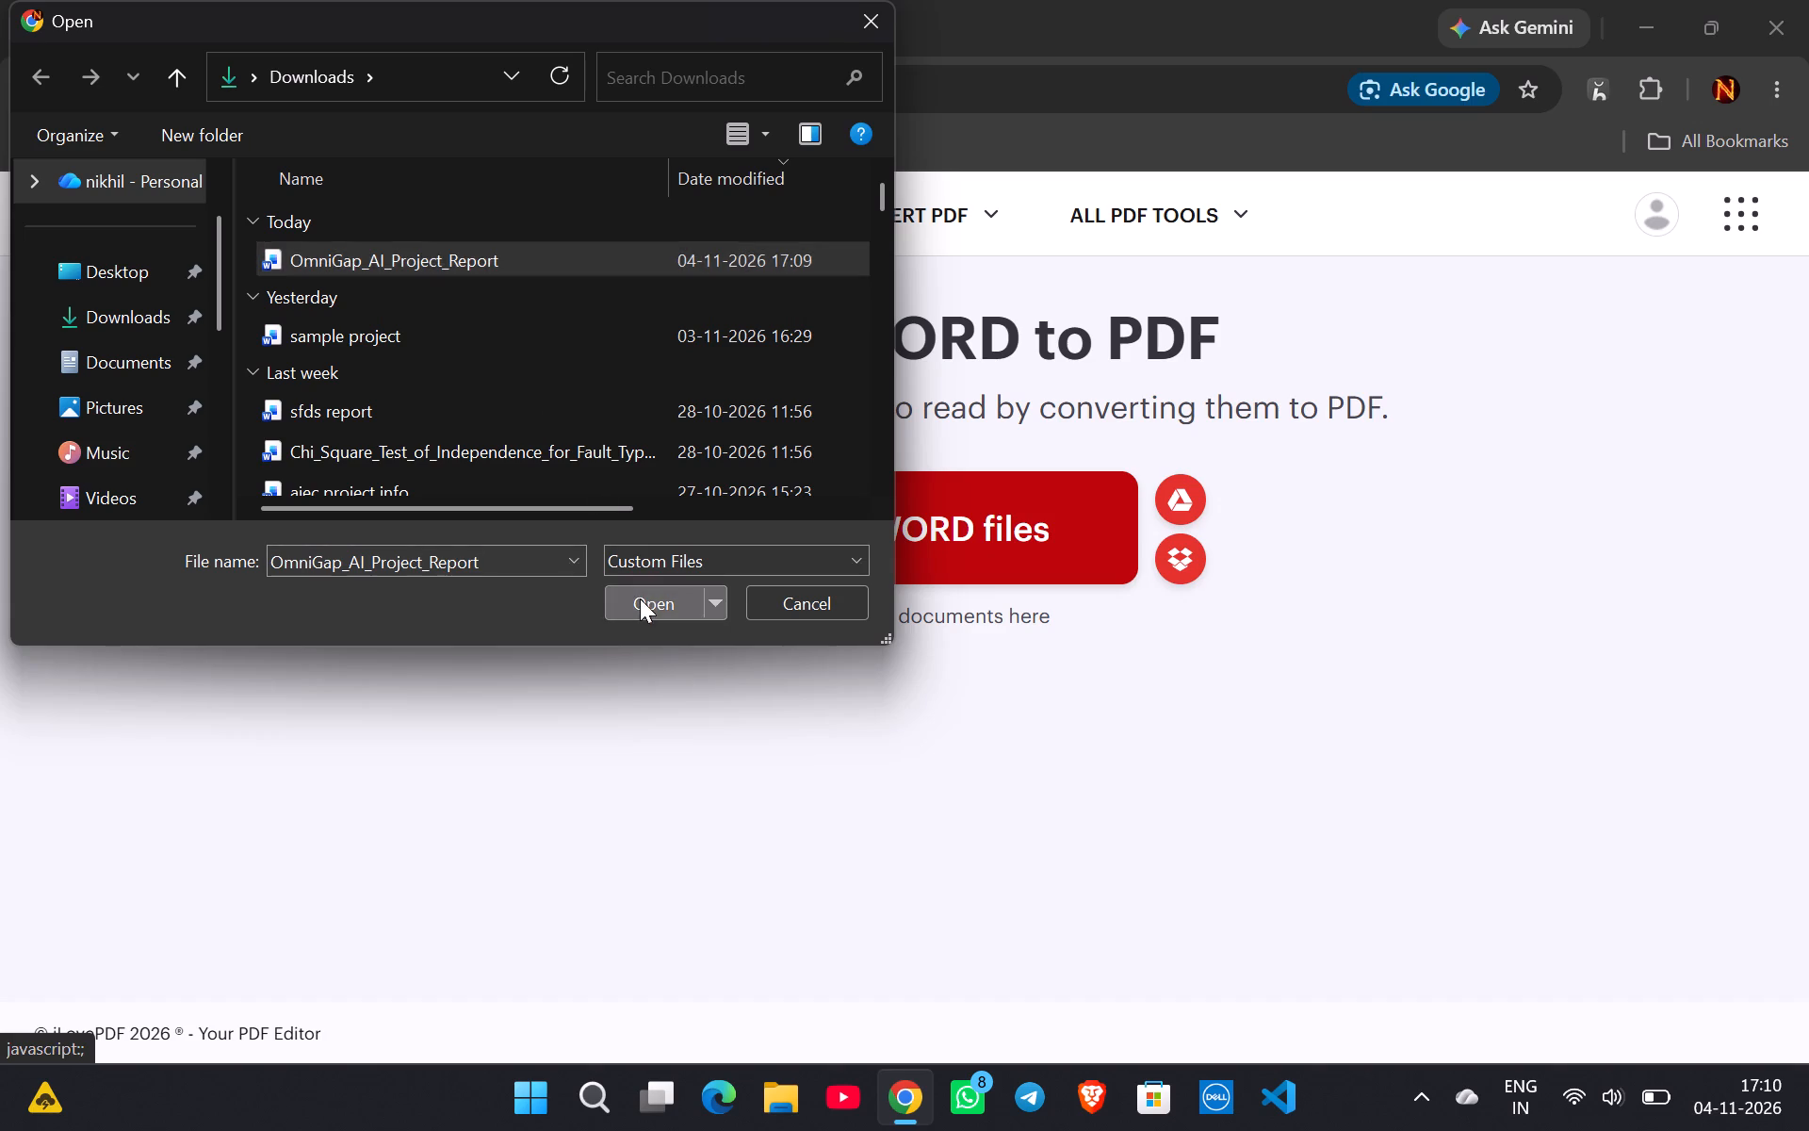
# Convert the loaded OmniGap_AI_Project_Report Word file to PDF, download the result and minimize the browser window.
pyautogui.click(1455, 959)
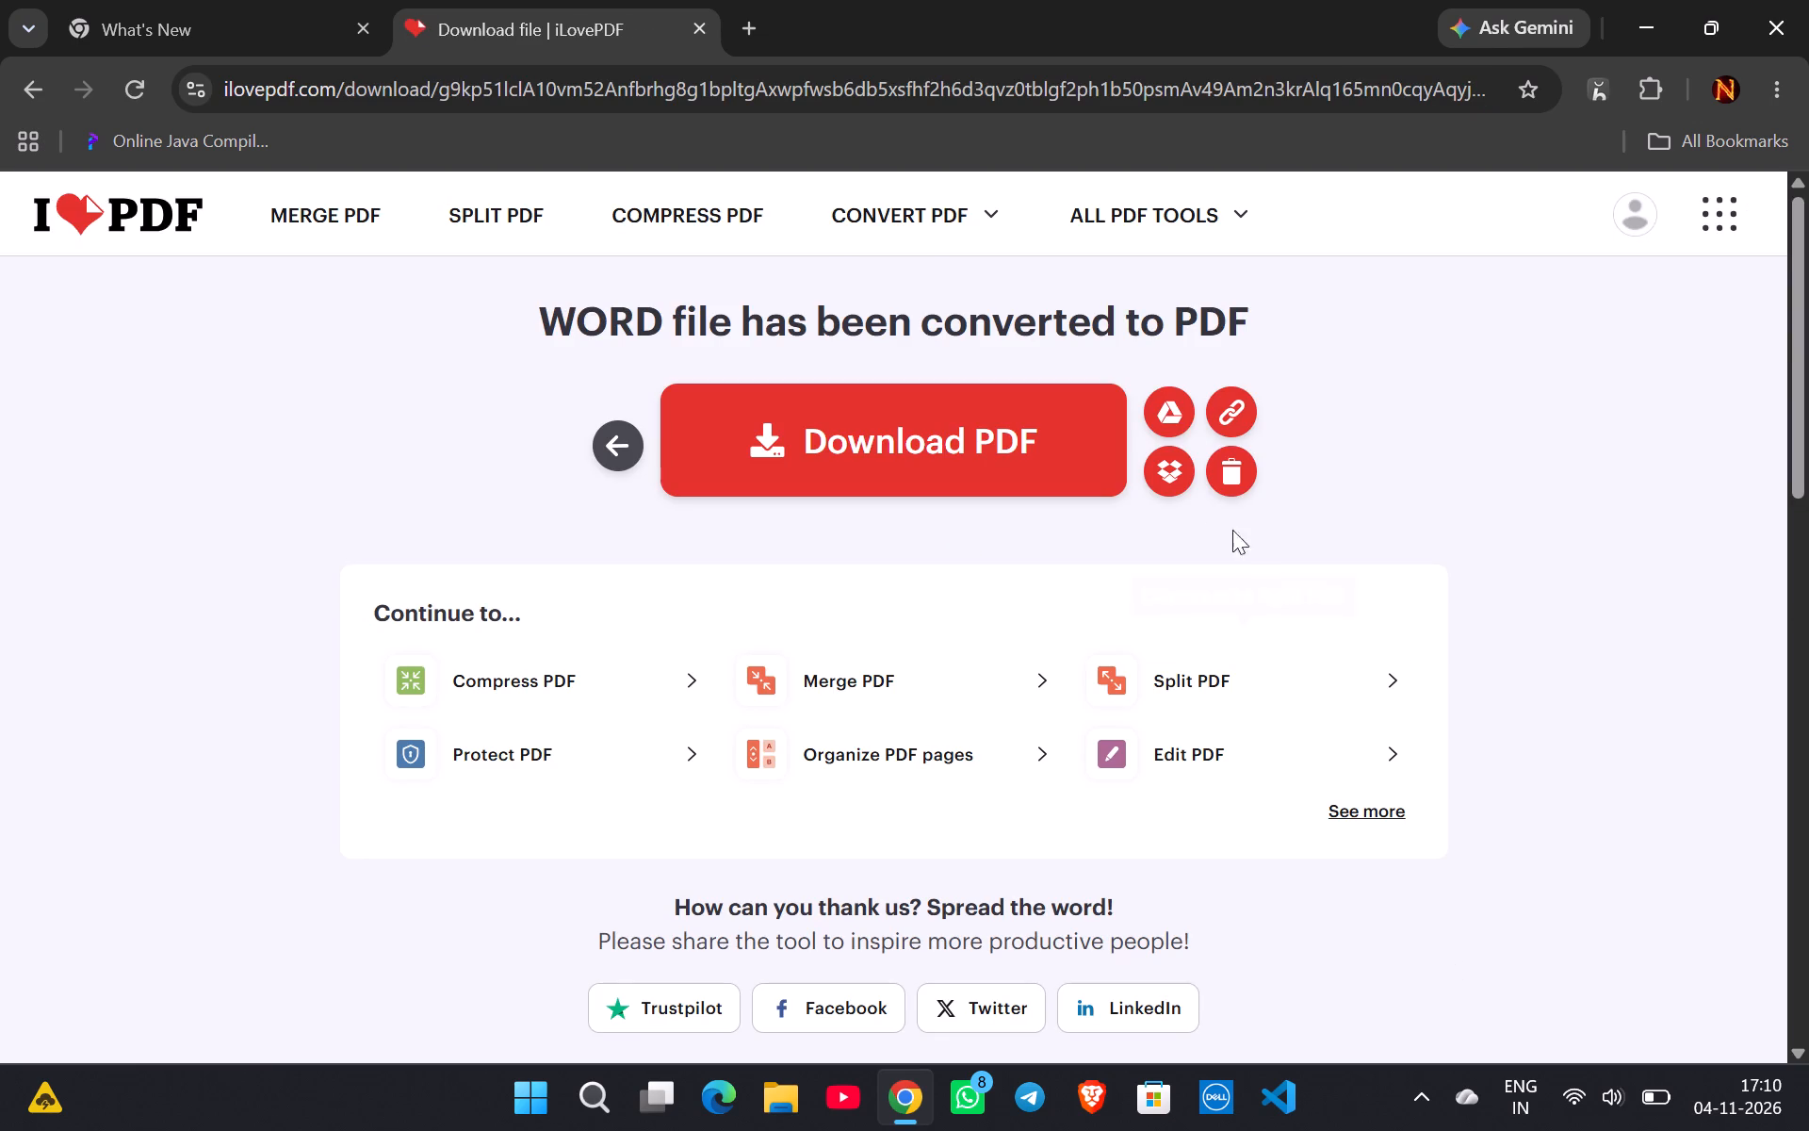
pyautogui.click(937, 446)
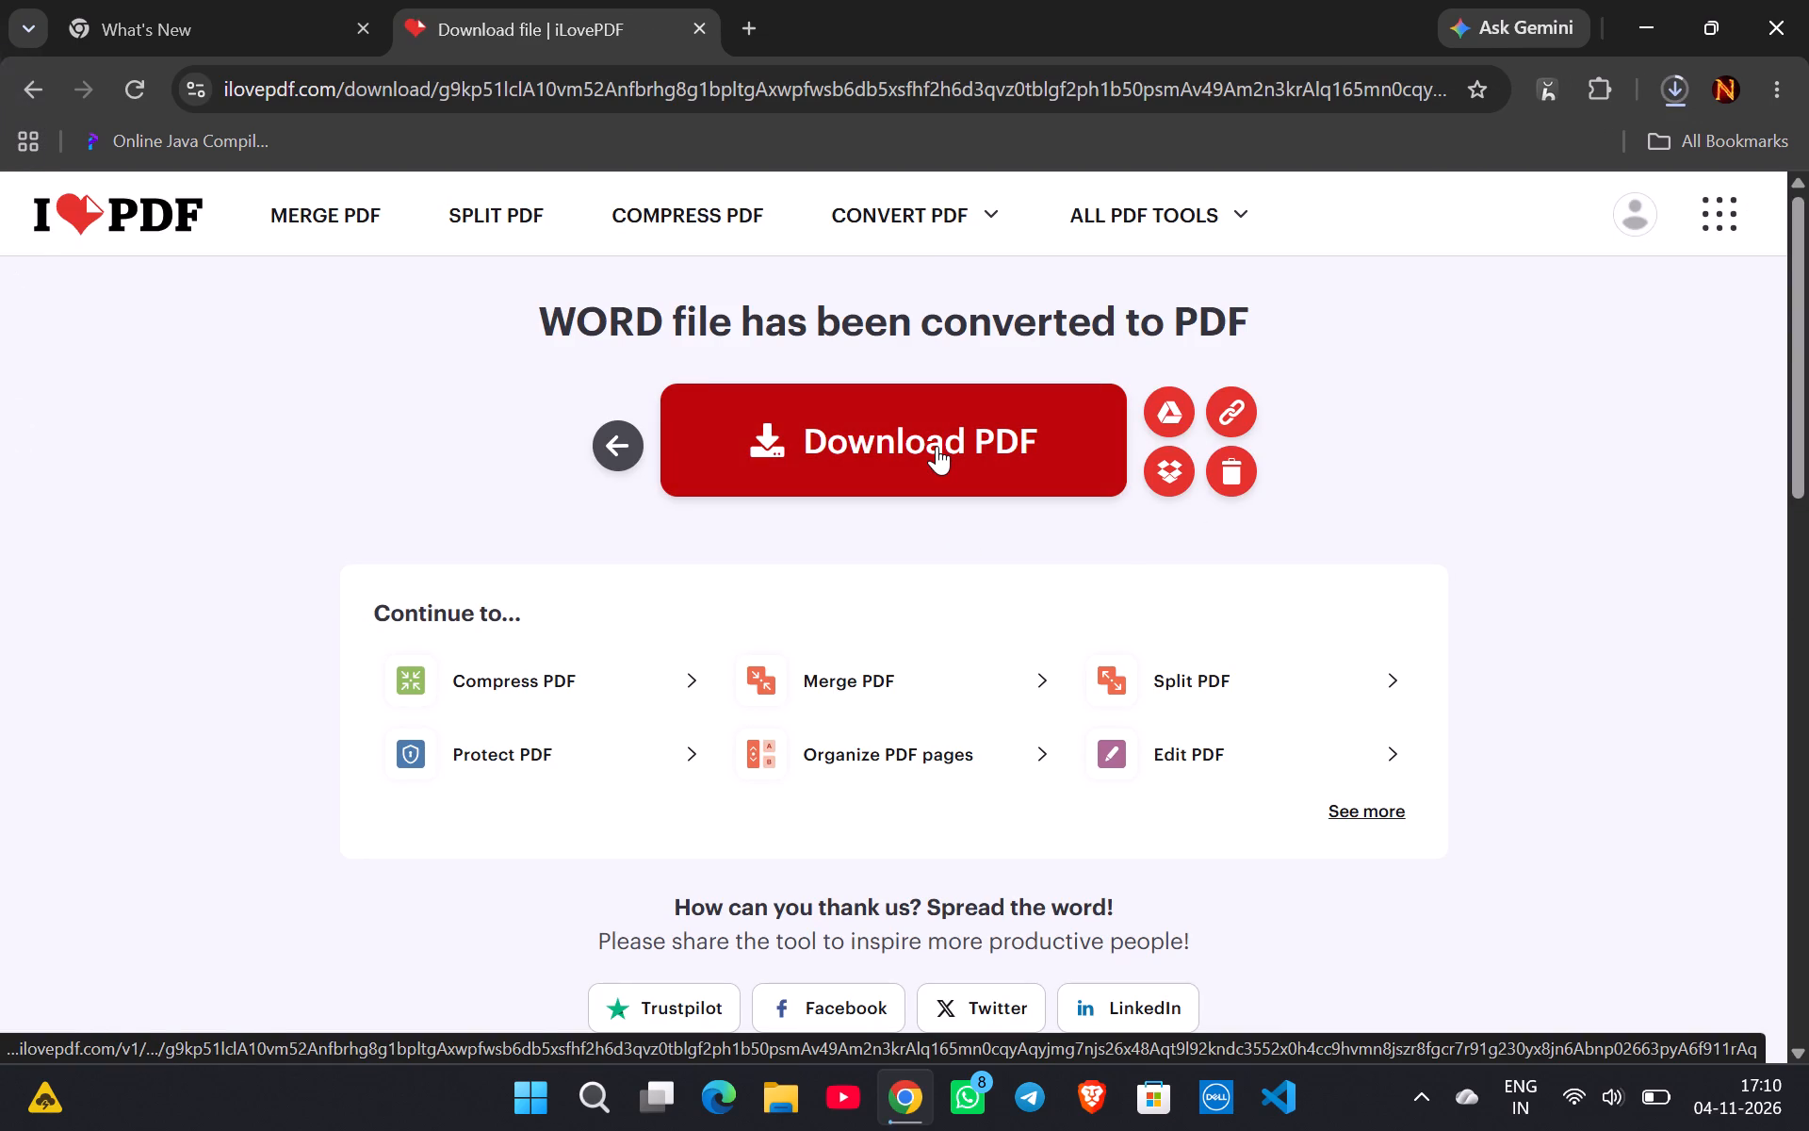